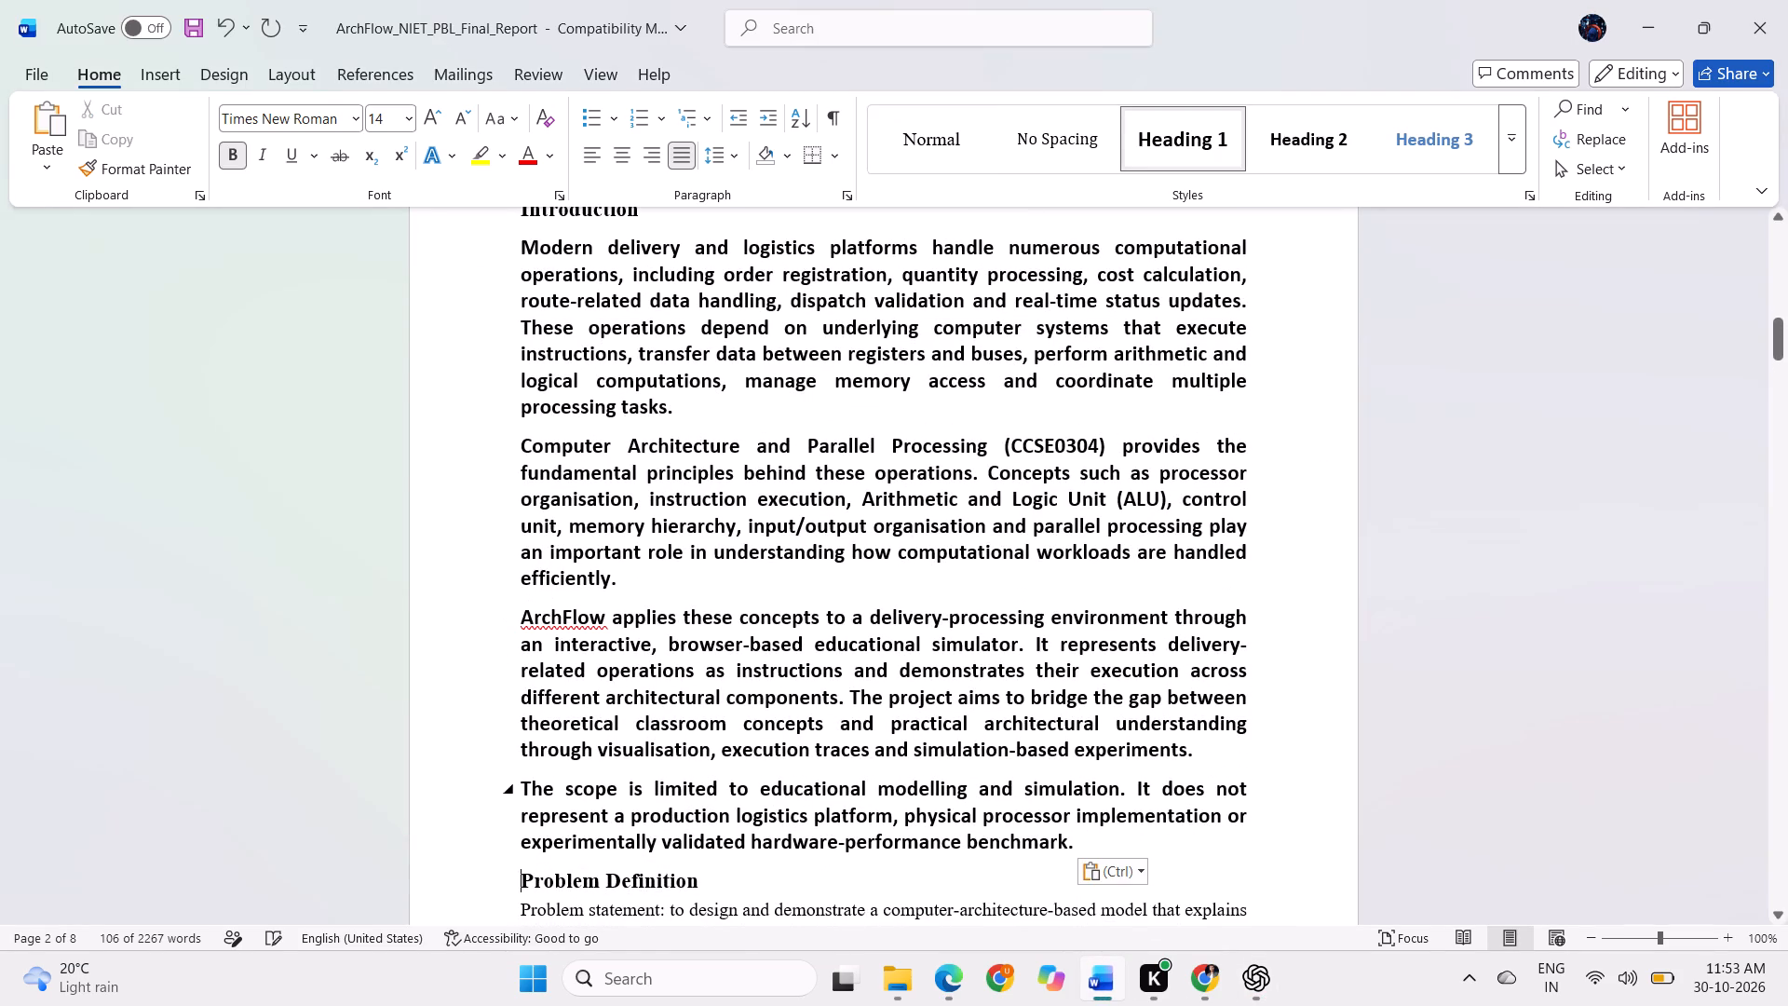
Set the four pasted Introduction paragraphs to Times New Roman and remove their bold formatting.
{"action": "left_click_drag", "start_coordinate": [1089, 837], "coordinate": [825, 636]}
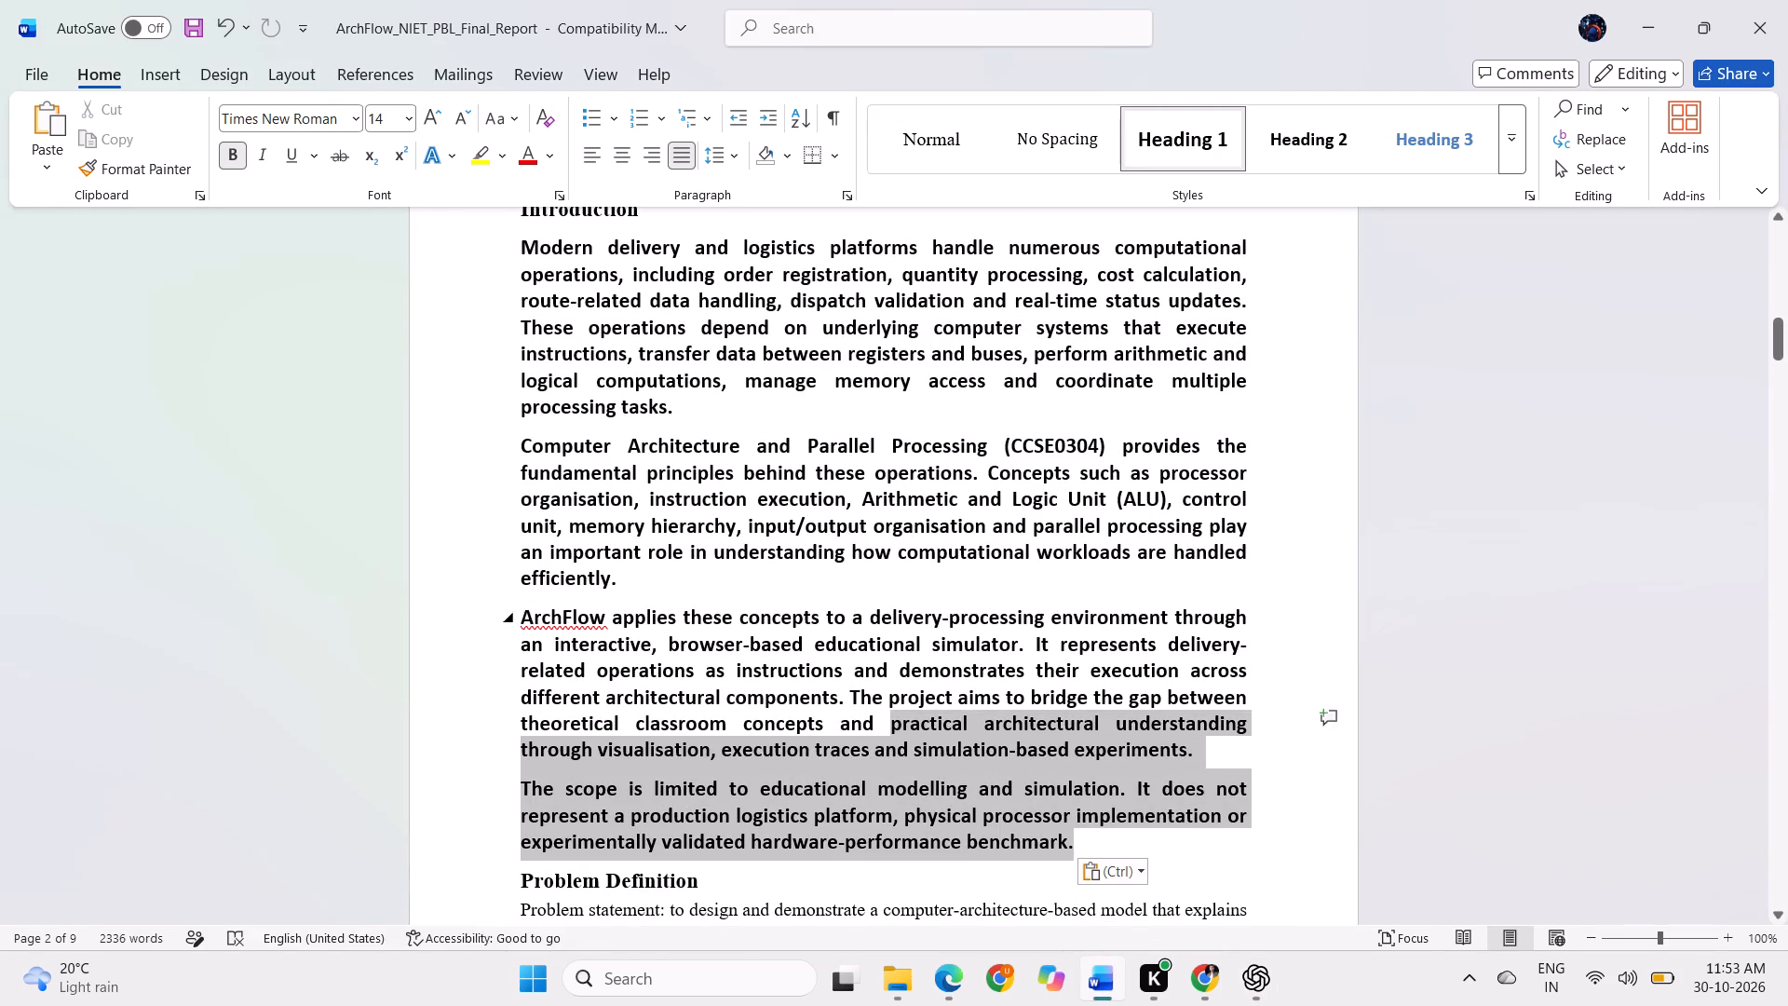
{"action": "left_click_drag", "start_coordinate": [825, 636], "coordinate": [551, 241]}
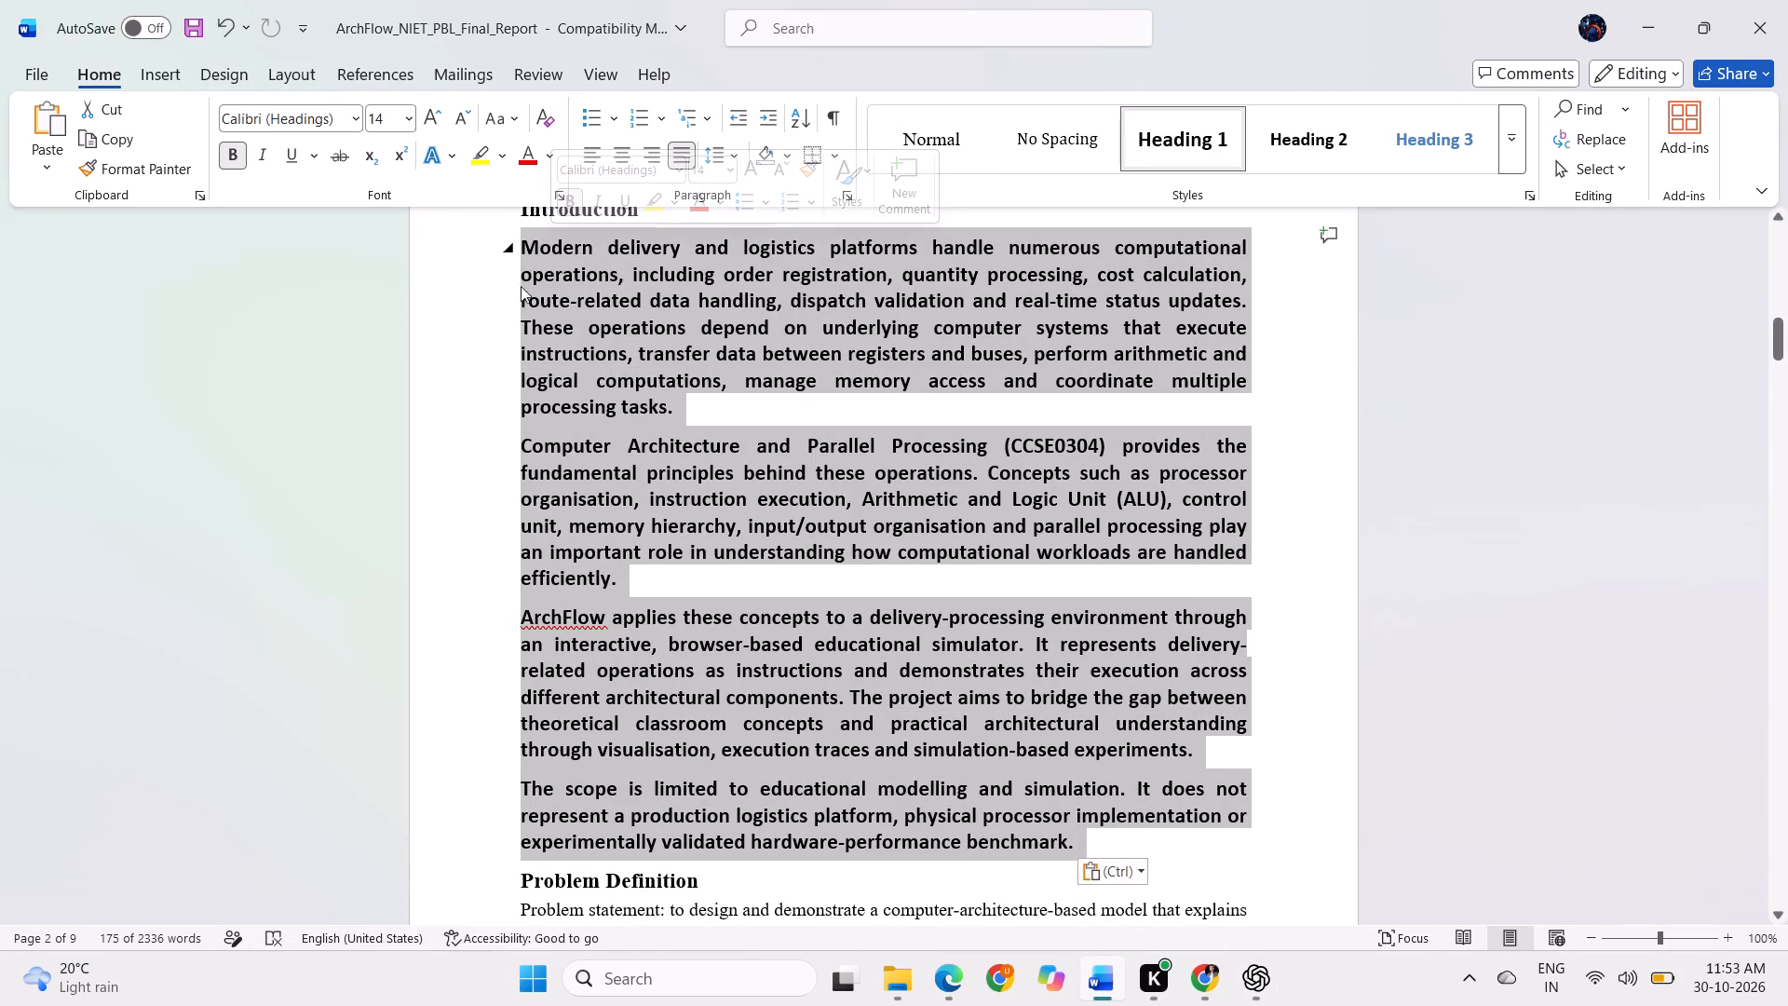
{"action": "left_click", "coordinate": [354, 116]}
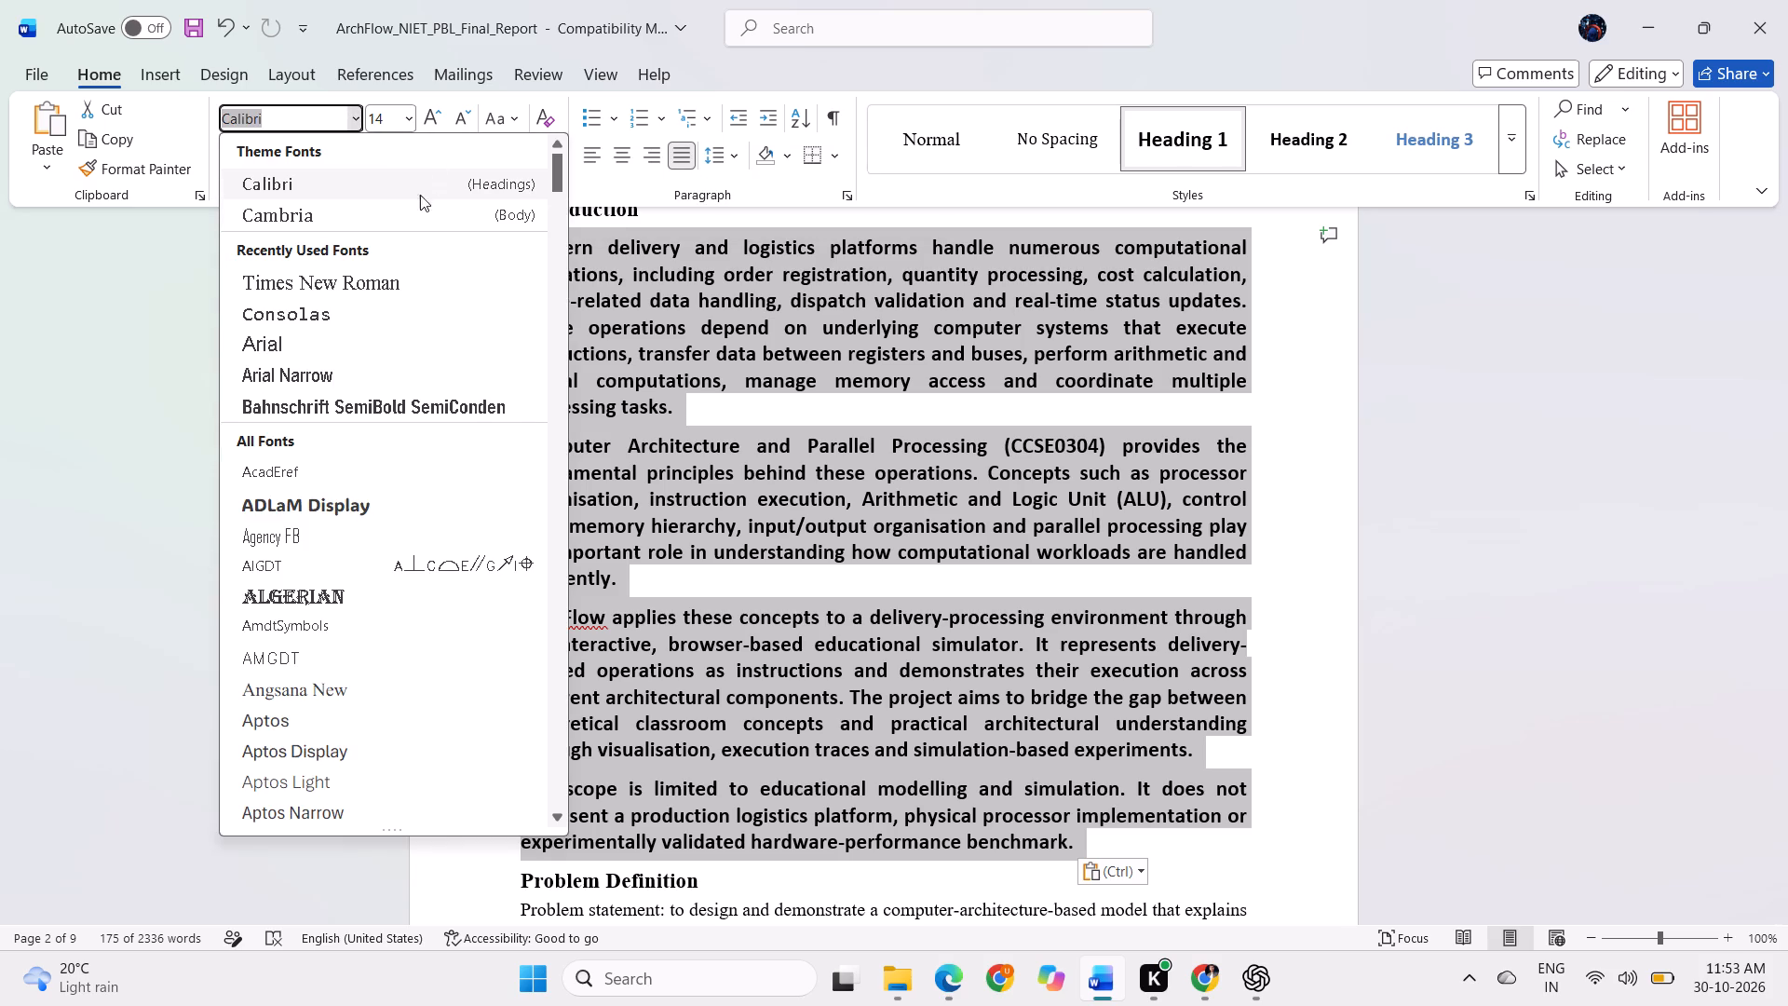
{"action": "left_click", "coordinate": [351, 284]}
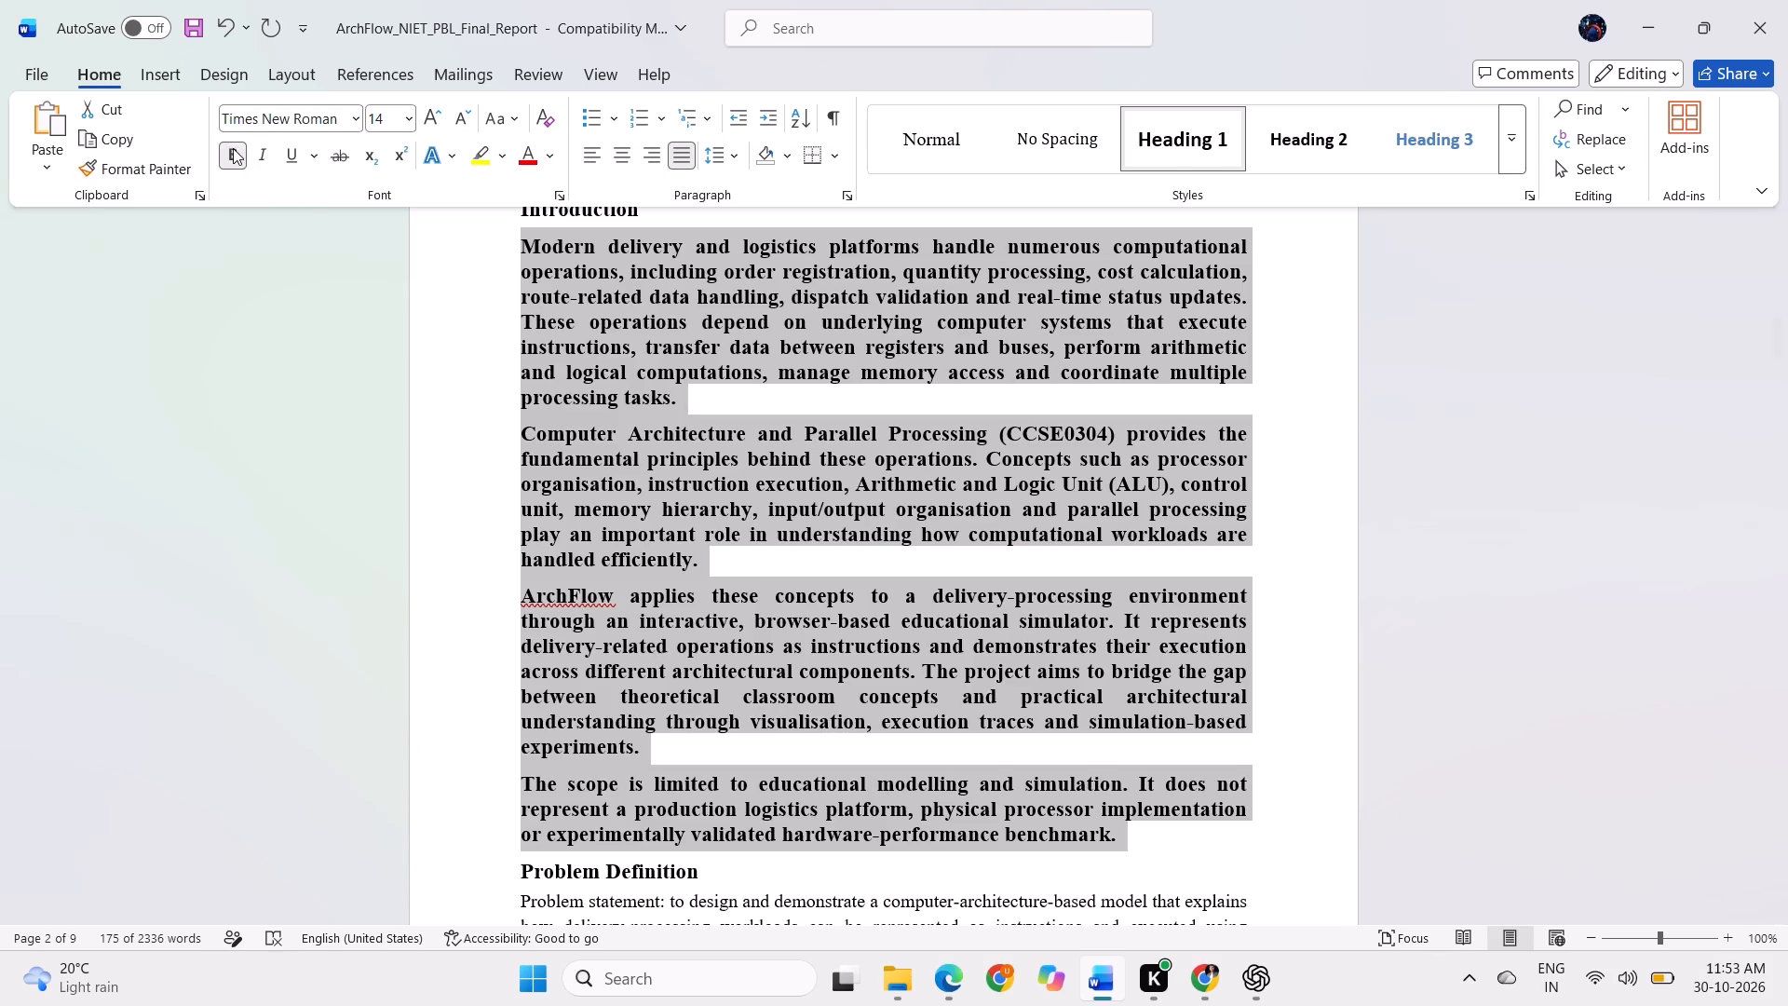
{"action": "left_click", "coordinate": [231, 148]}
{"action": "left_click", "coordinate": [594, 380]}
Check the font size of the Executive Summary text and set the four Introduction paragraphs to size 12.
{"action": "scroll", "coordinate": [594, 380], "scroll_direction": "up", "scroll_amount": 2}
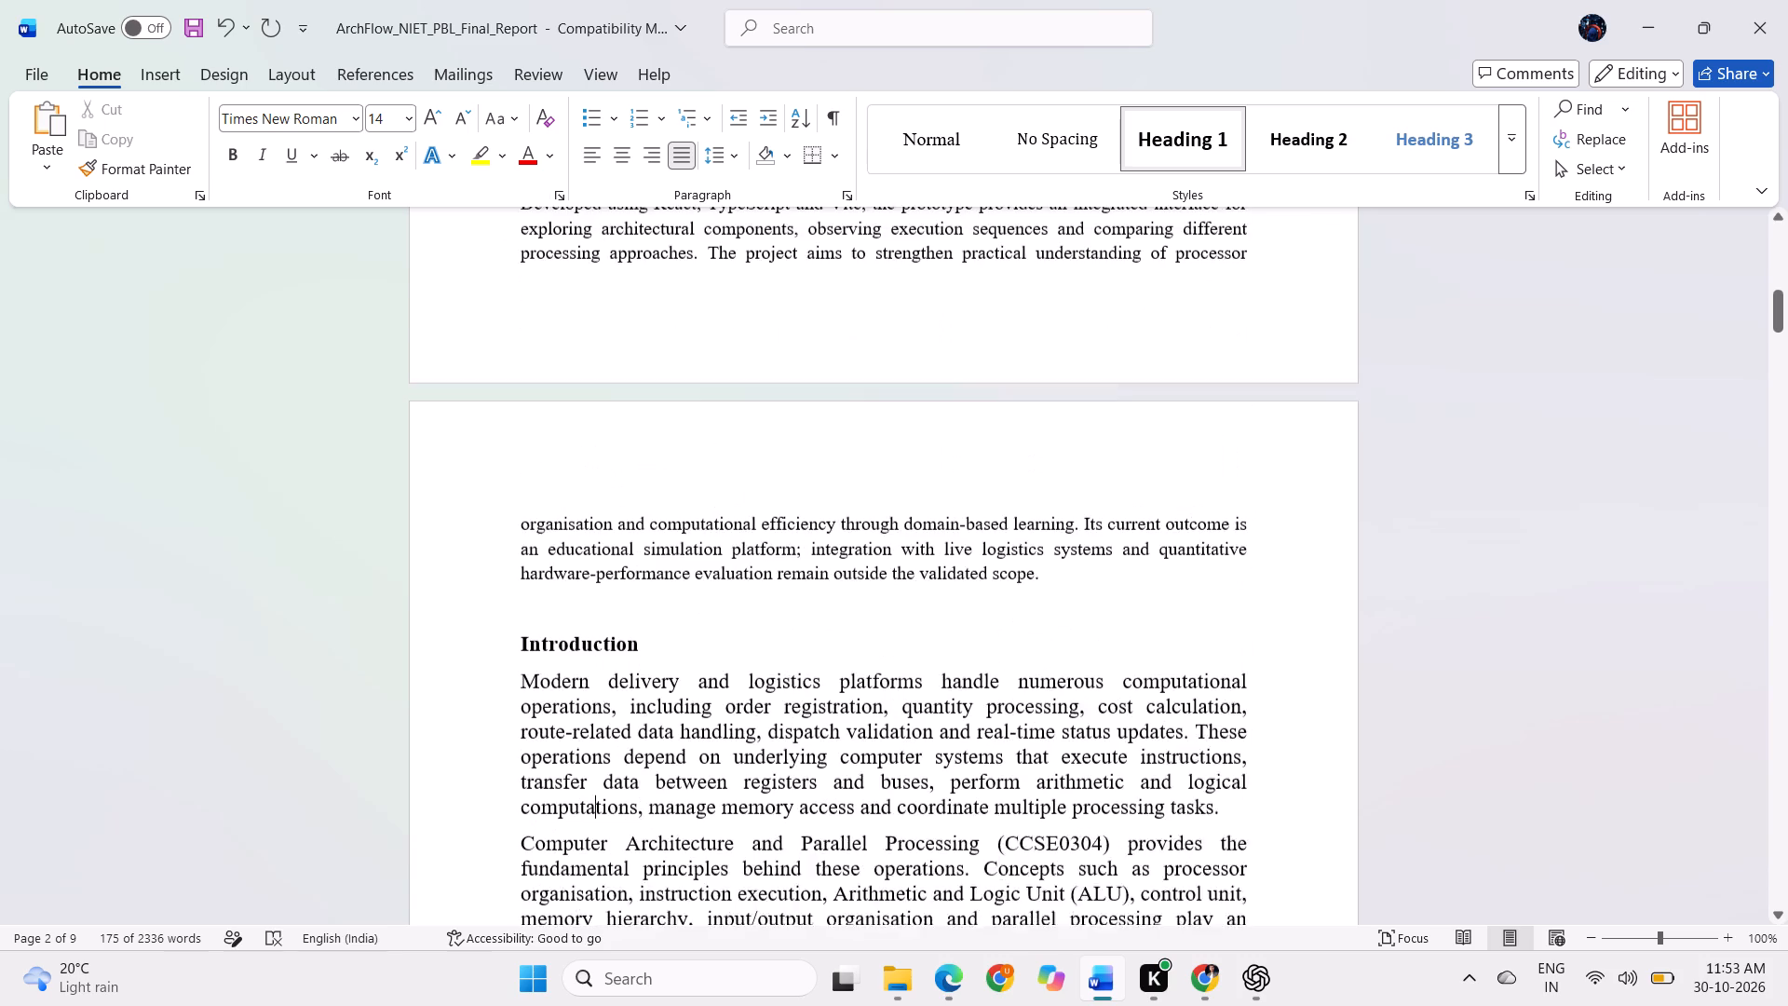
{"action": "scroll", "coordinate": [594, 380], "scroll_direction": "up", "scroll_amount": 3}
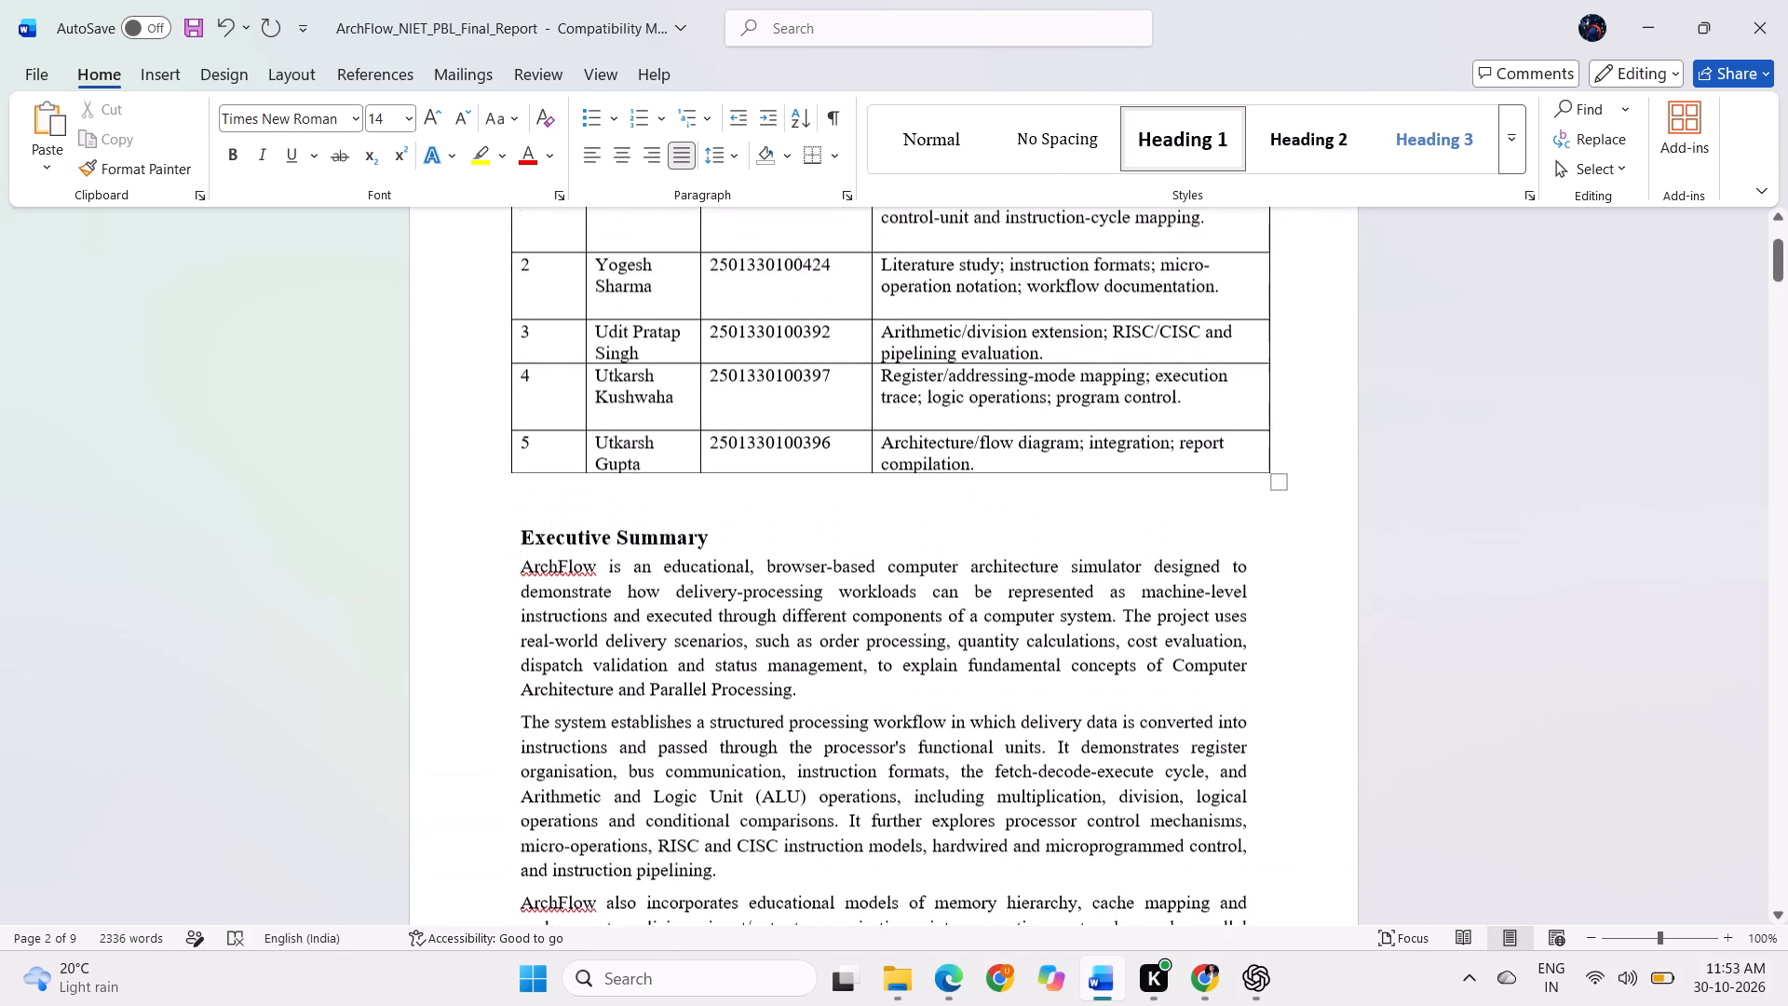
{"action": "scroll", "coordinate": [594, 380], "scroll_direction": "up", "scroll_amount": 2}
{"action": "left_click", "coordinate": [697, 735]}
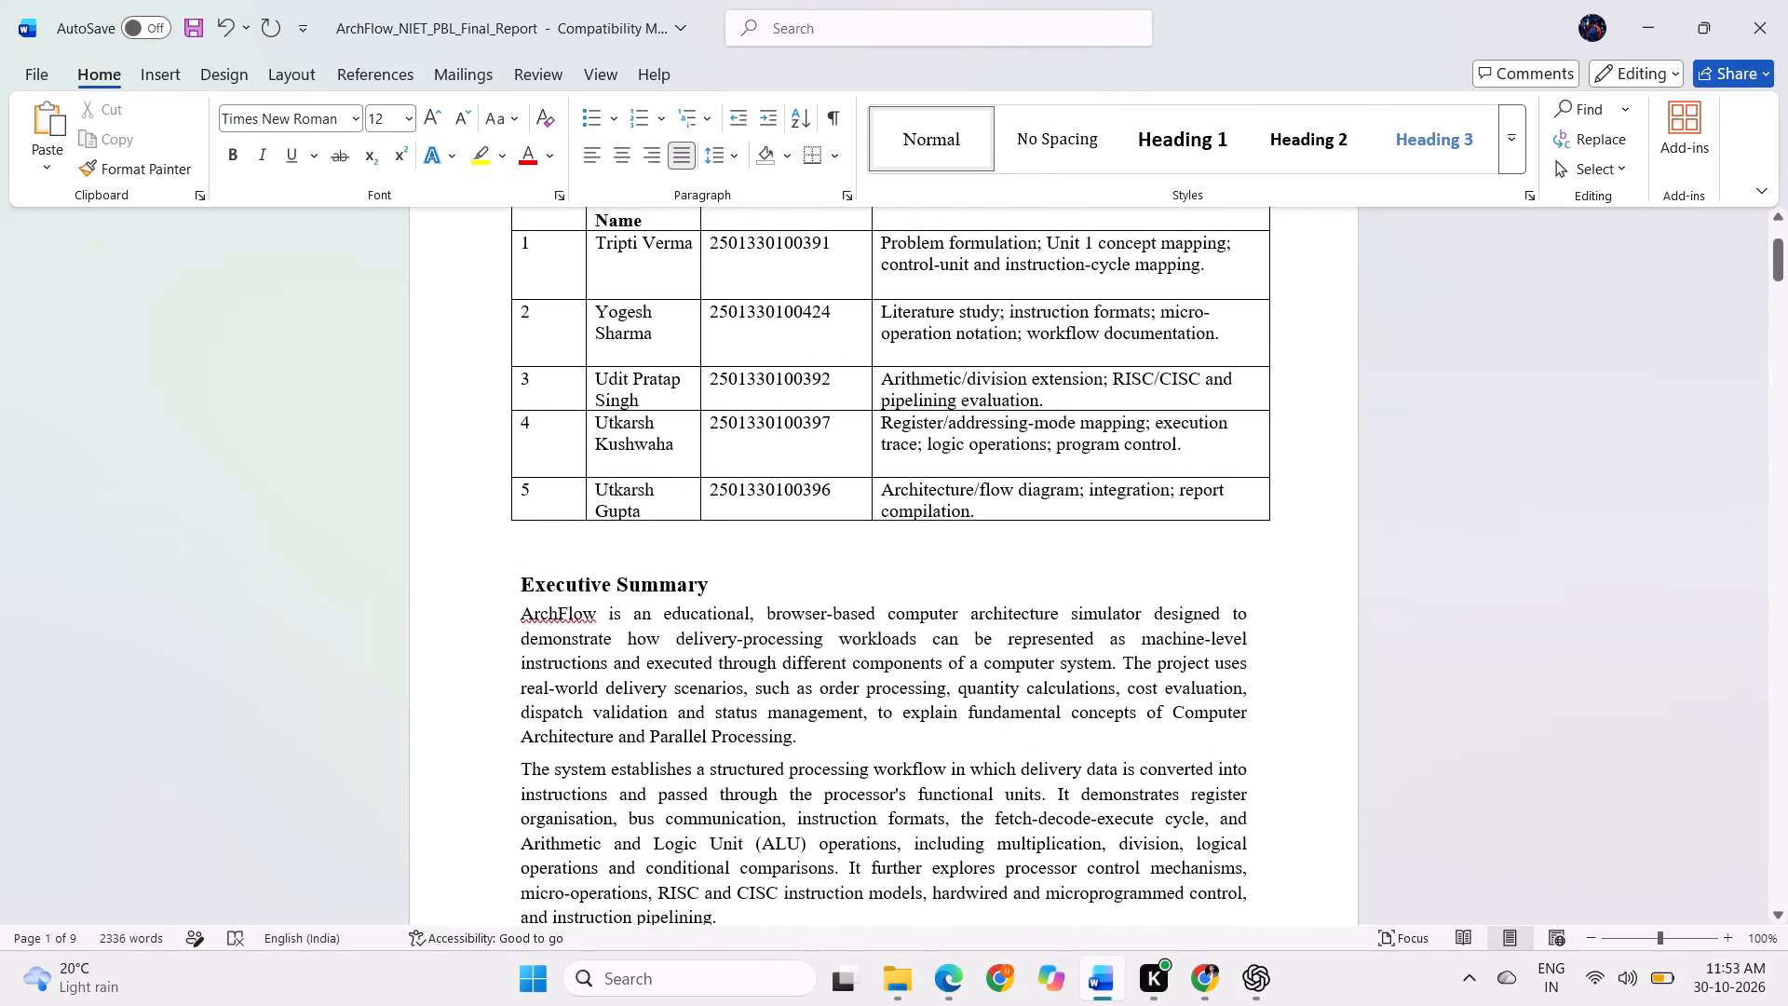
{"action": "scroll", "coordinate": [697, 735], "scroll_direction": "down", "scroll_amount": 8}
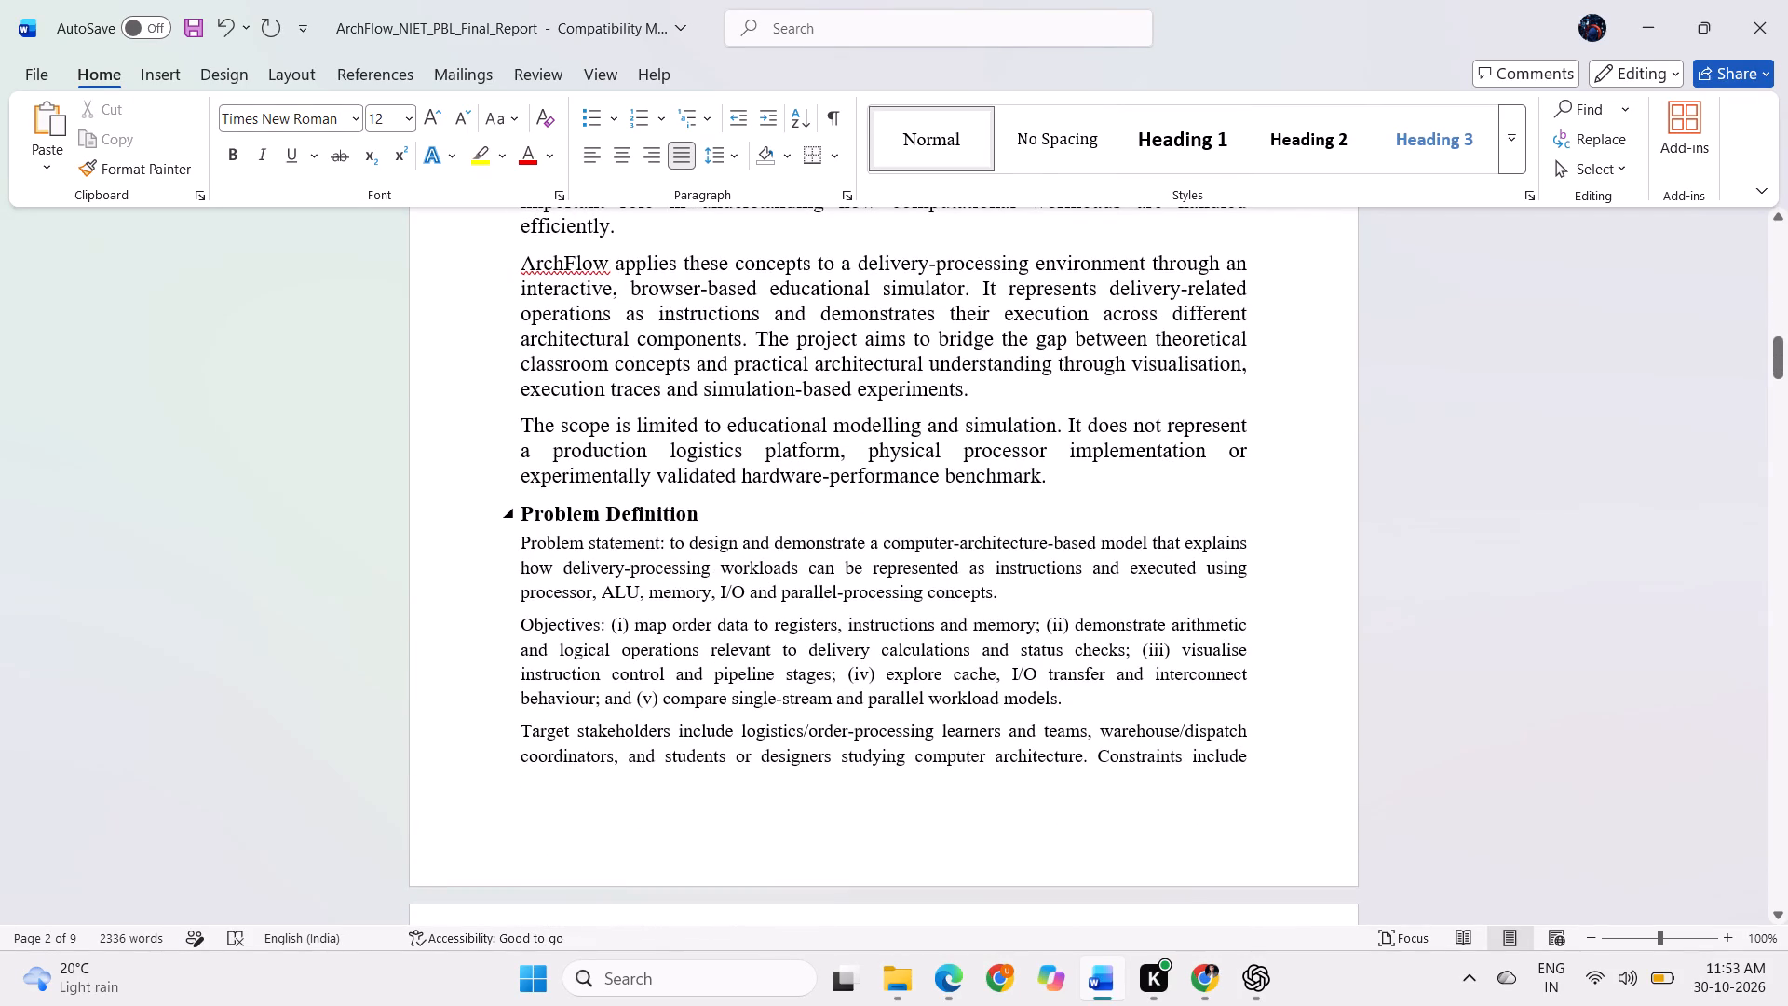
{"action": "left_click_drag", "start_coordinate": [1045, 480], "coordinate": [506, 170]}
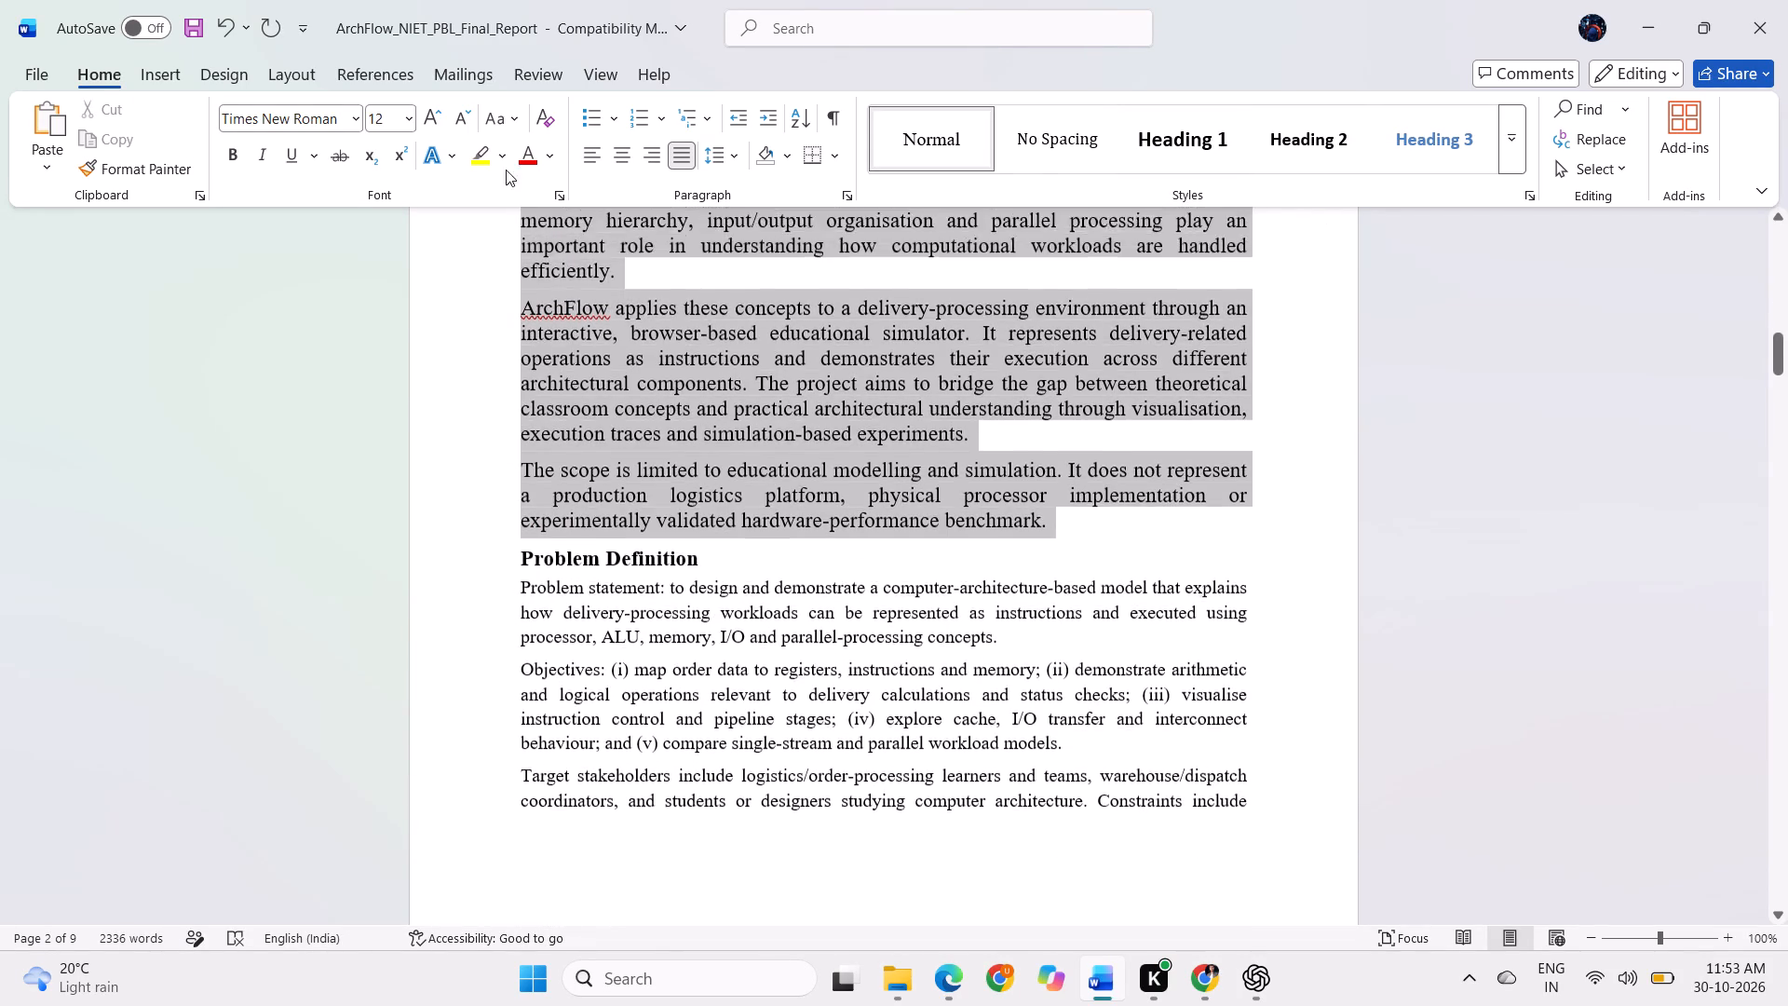
{"action": "left_click_drag", "start_coordinate": [506, 170], "coordinate": [528, 772]}
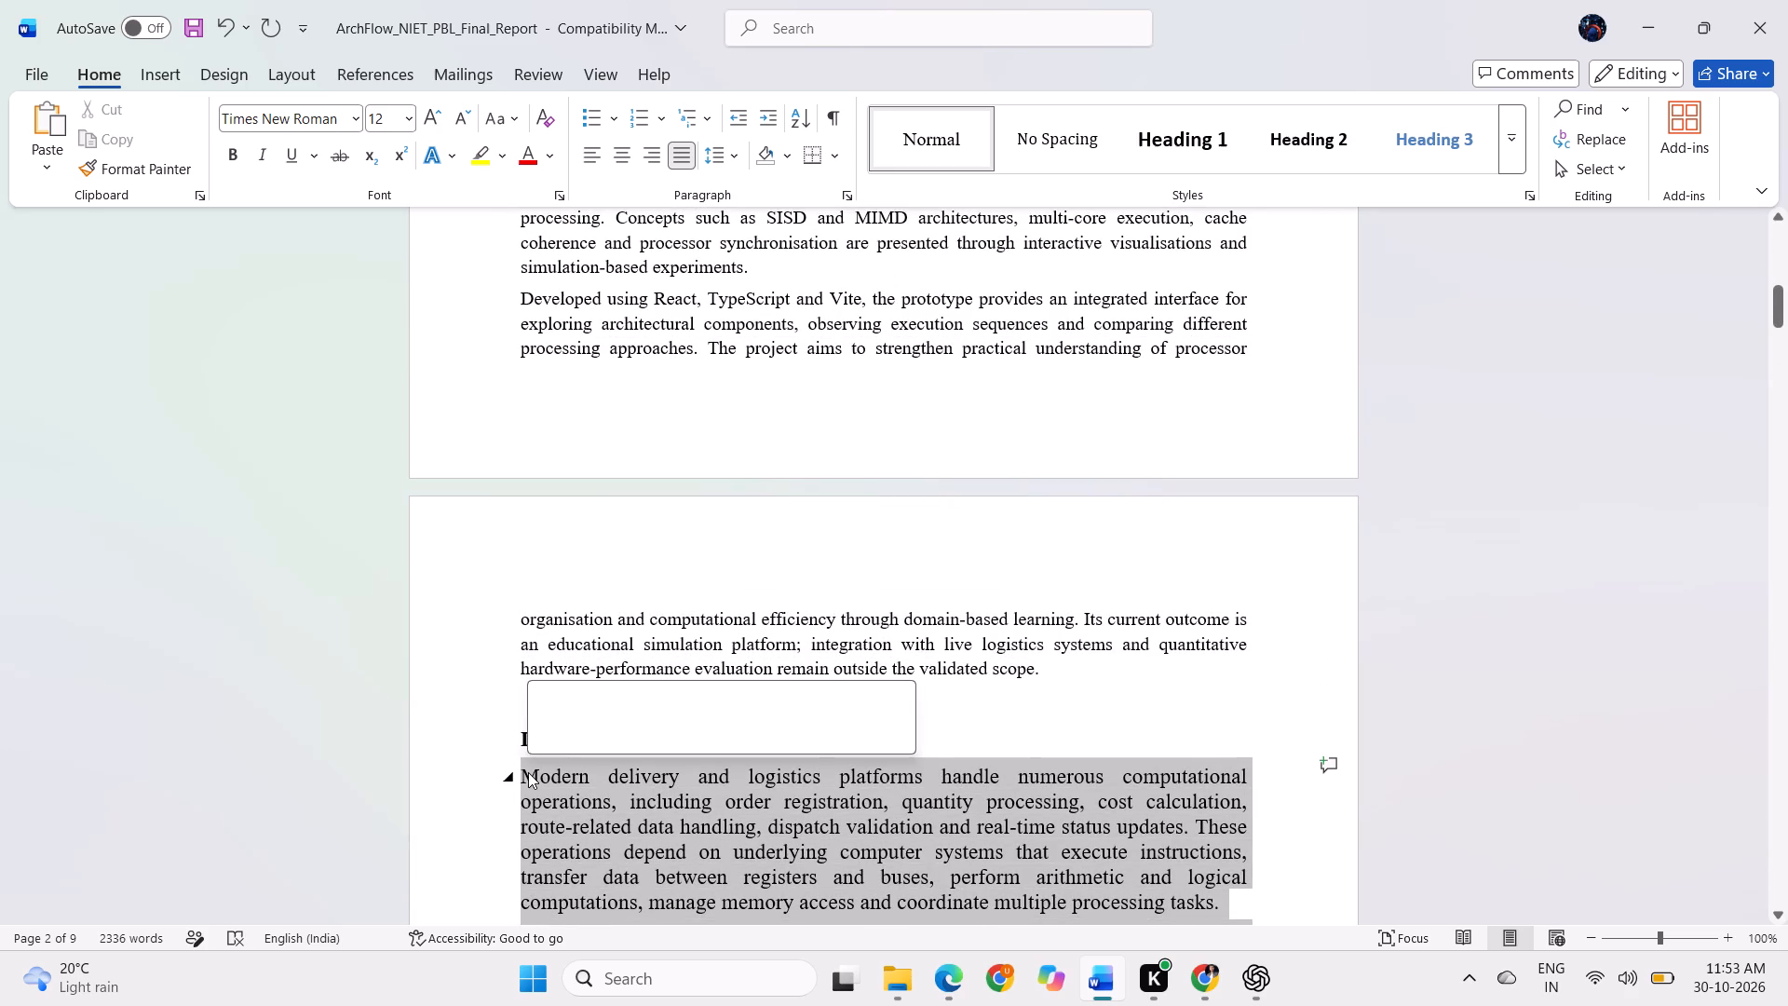
{"action": "left_click", "coordinate": [706, 689]}
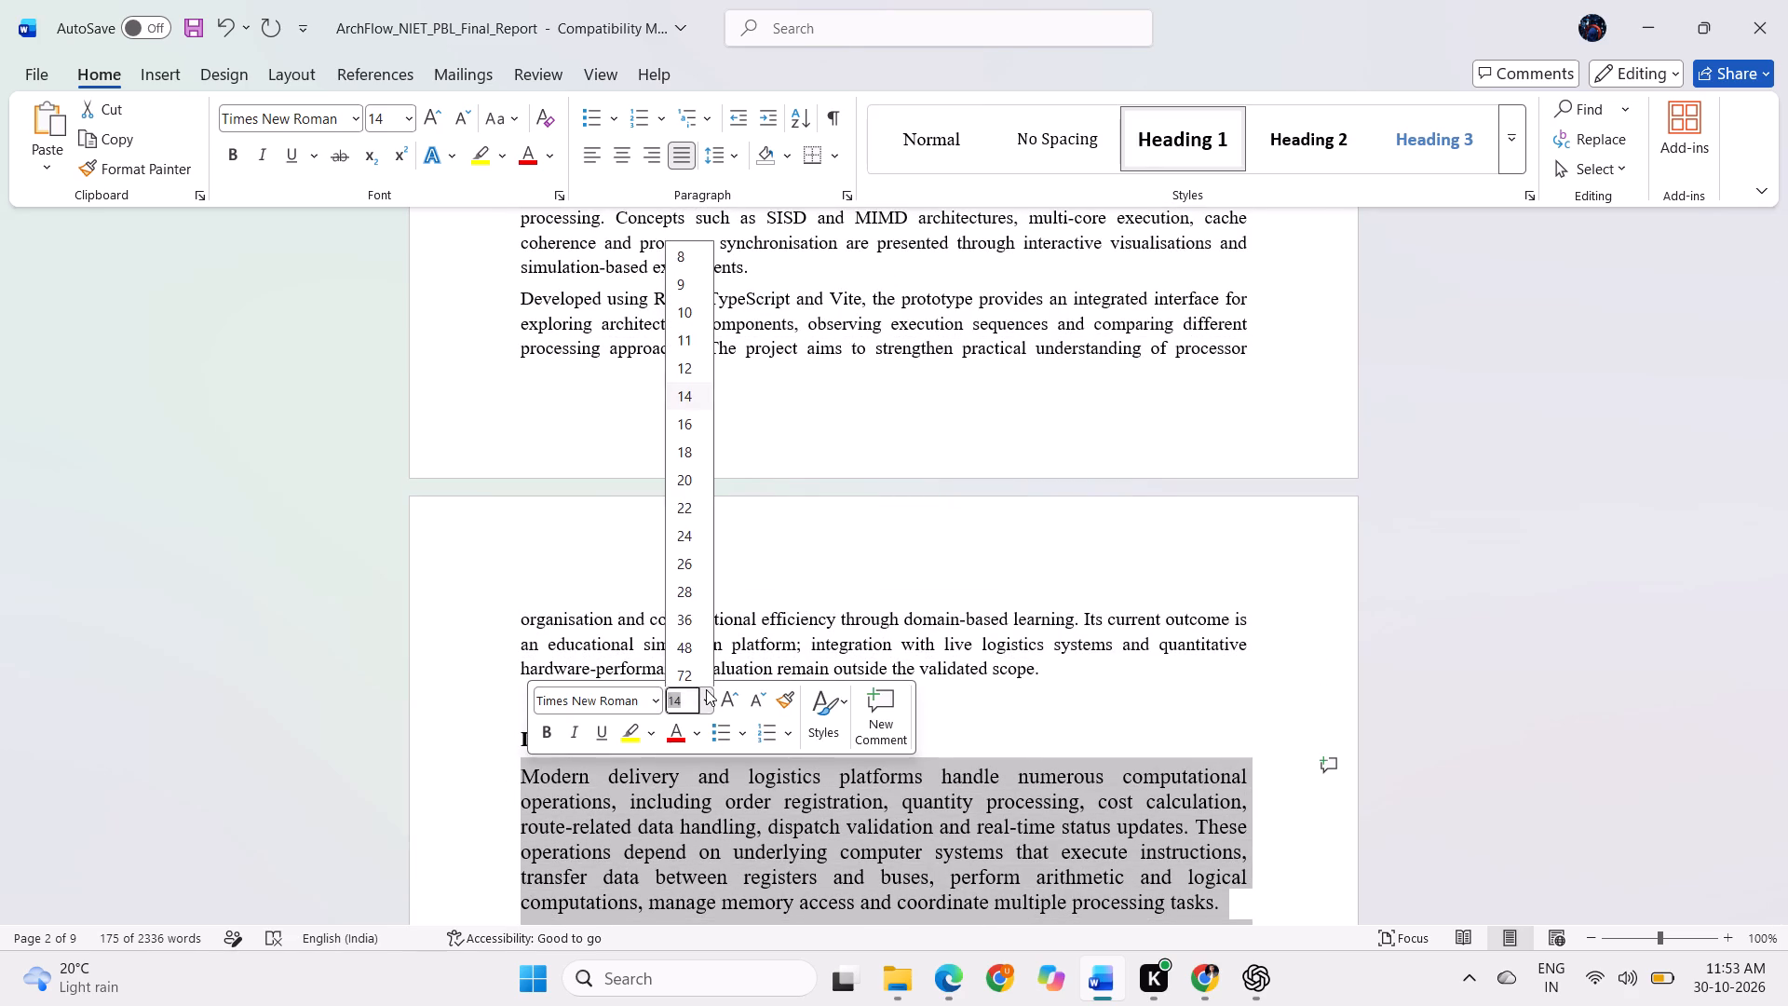
{"action": "left_click", "coordinate": [692, 368]}
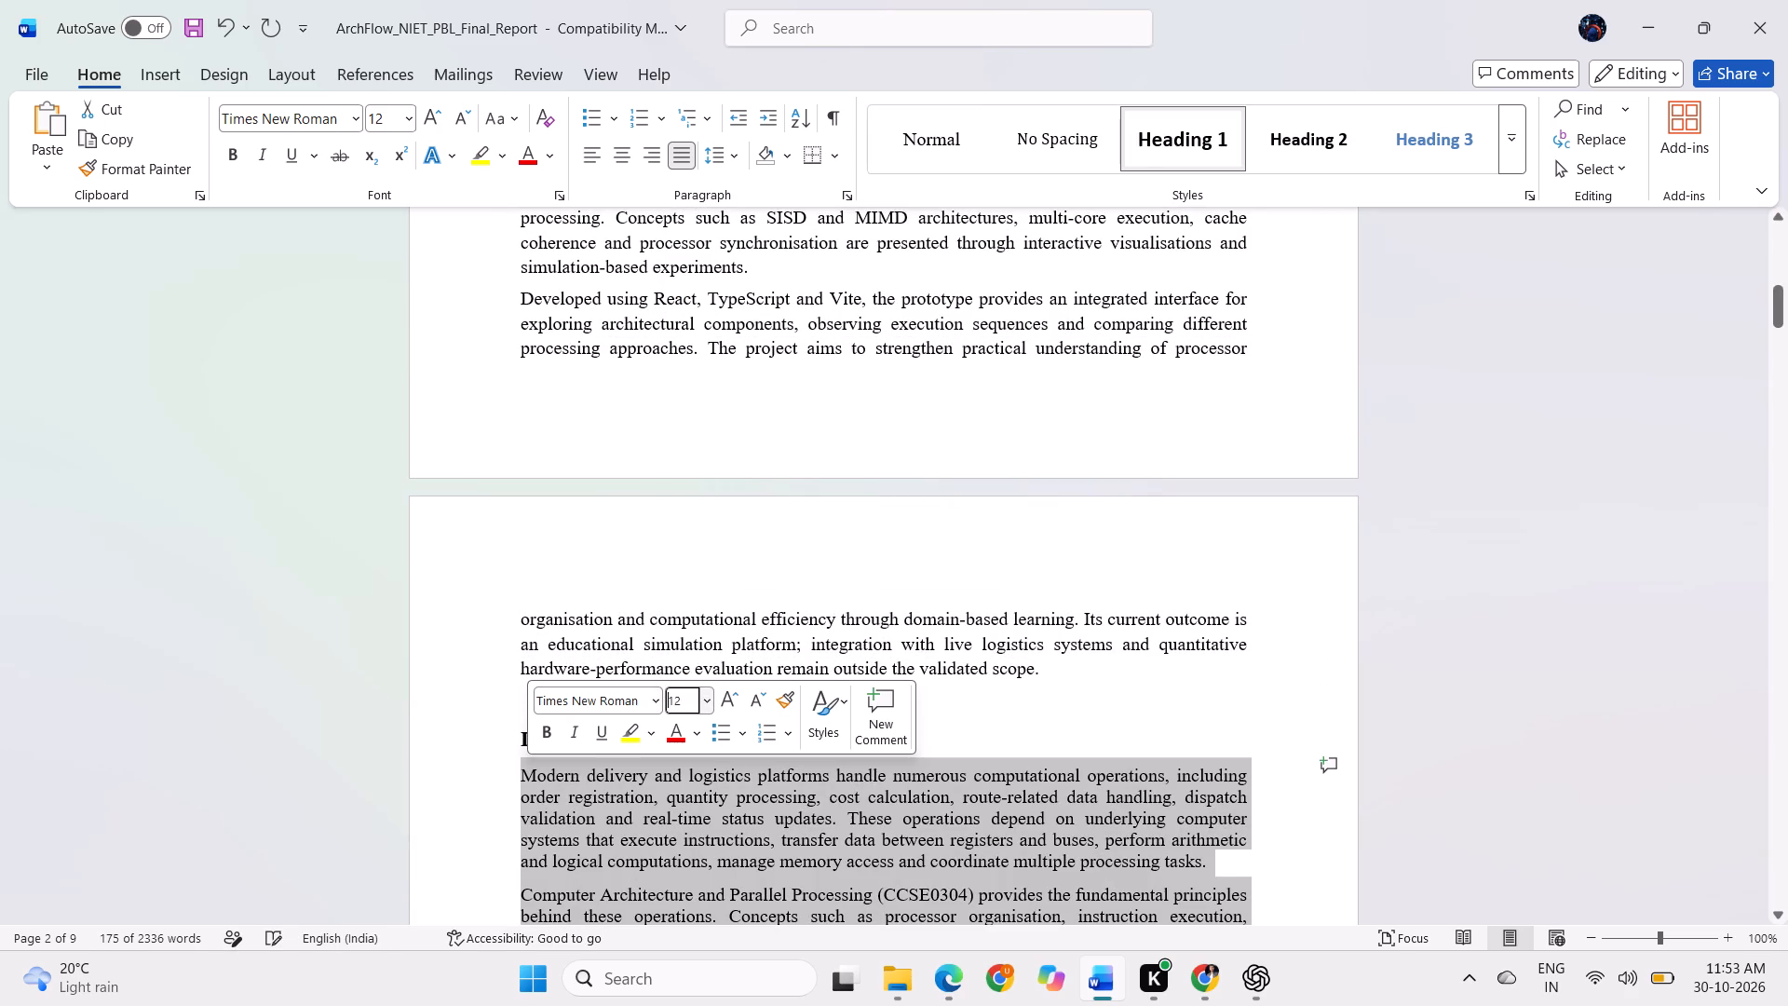
{"action": "left_click", "coordinate": [779, 498]}
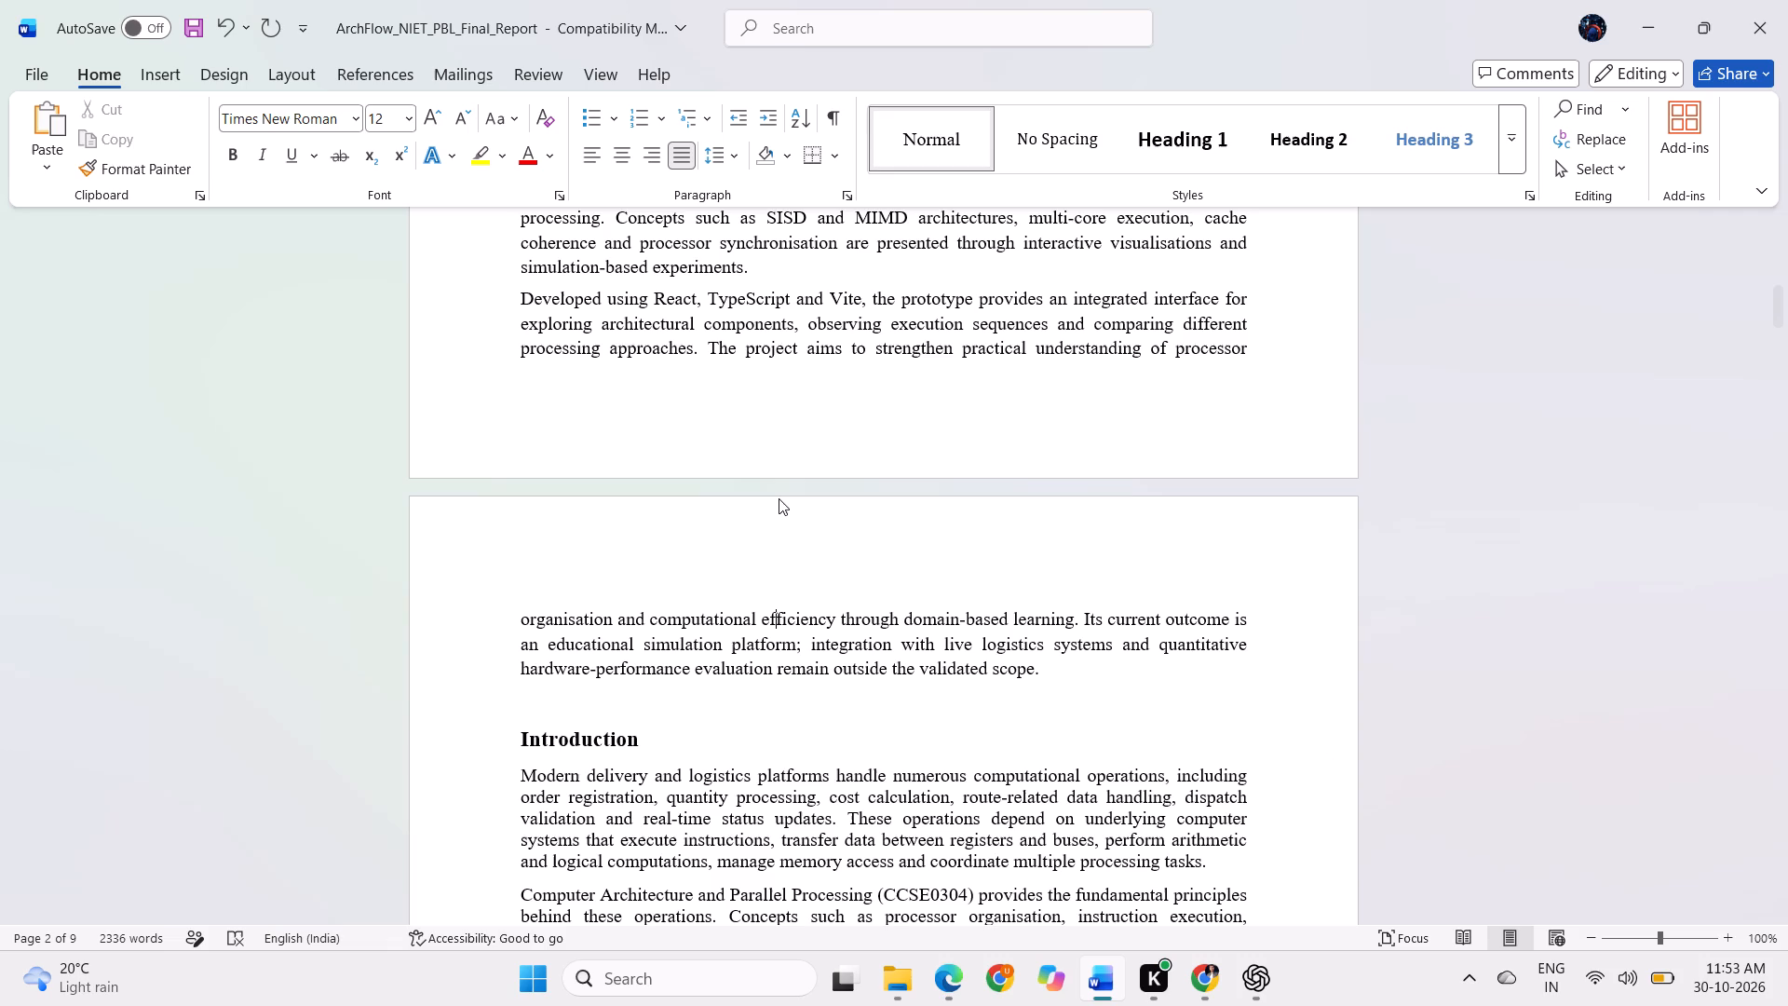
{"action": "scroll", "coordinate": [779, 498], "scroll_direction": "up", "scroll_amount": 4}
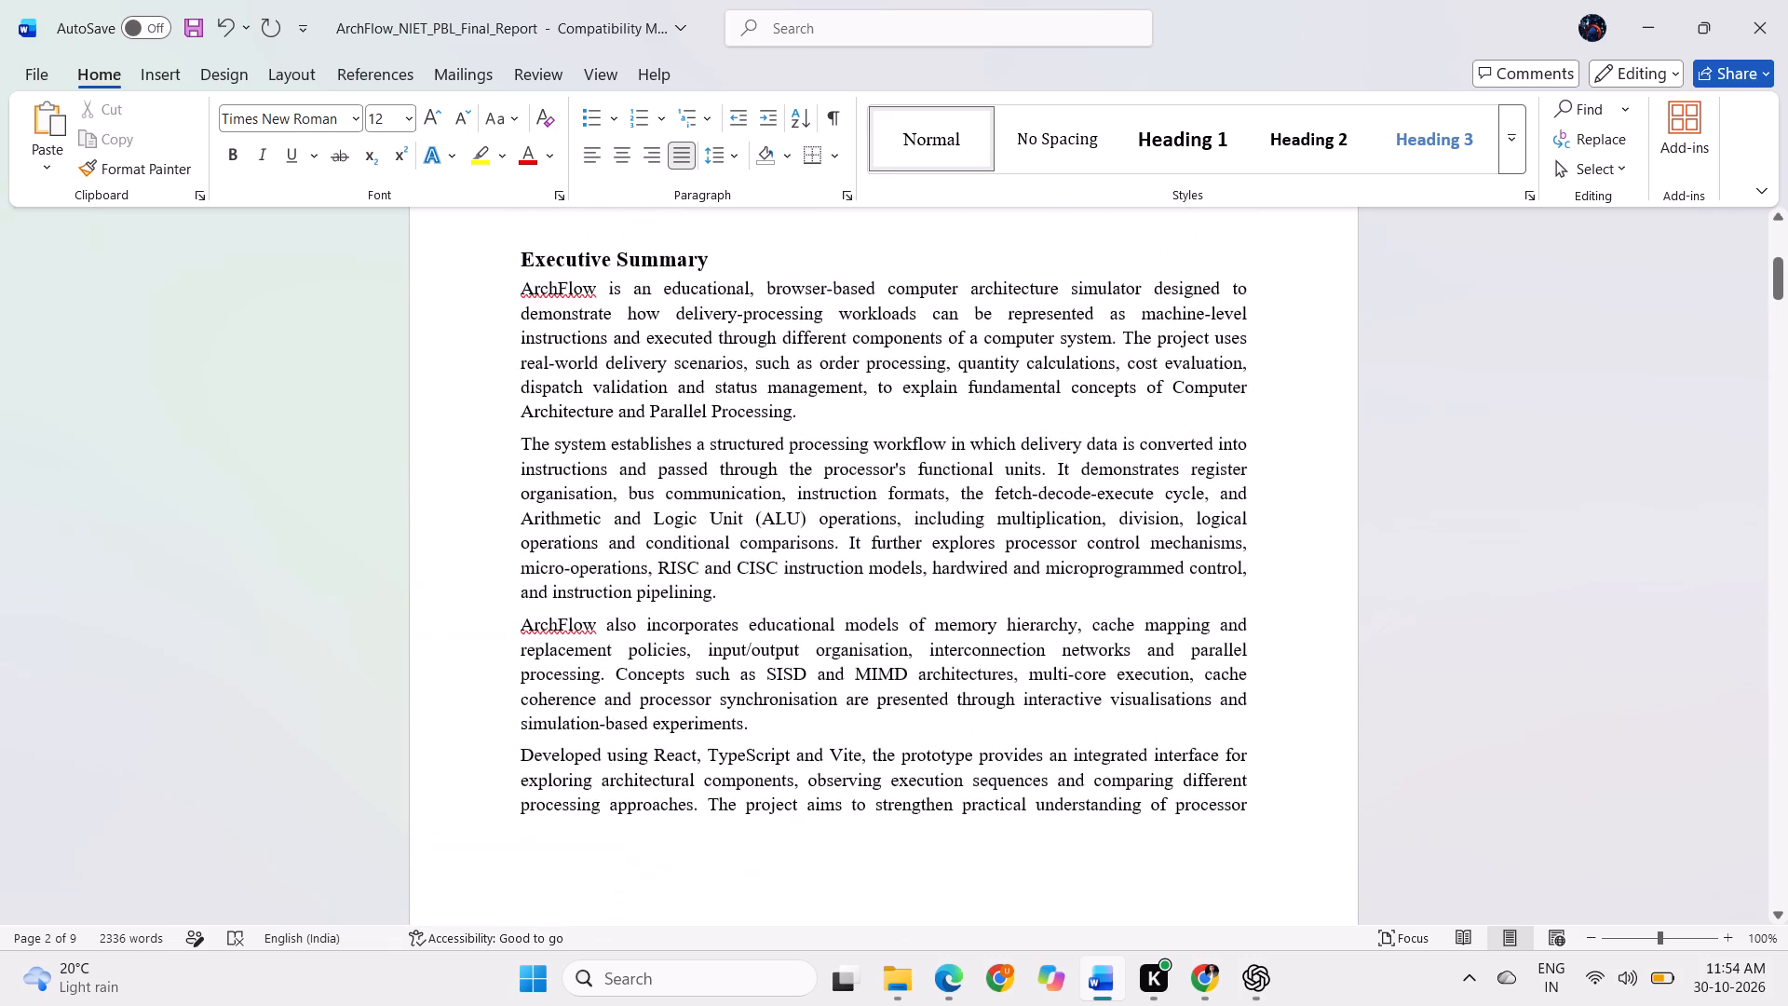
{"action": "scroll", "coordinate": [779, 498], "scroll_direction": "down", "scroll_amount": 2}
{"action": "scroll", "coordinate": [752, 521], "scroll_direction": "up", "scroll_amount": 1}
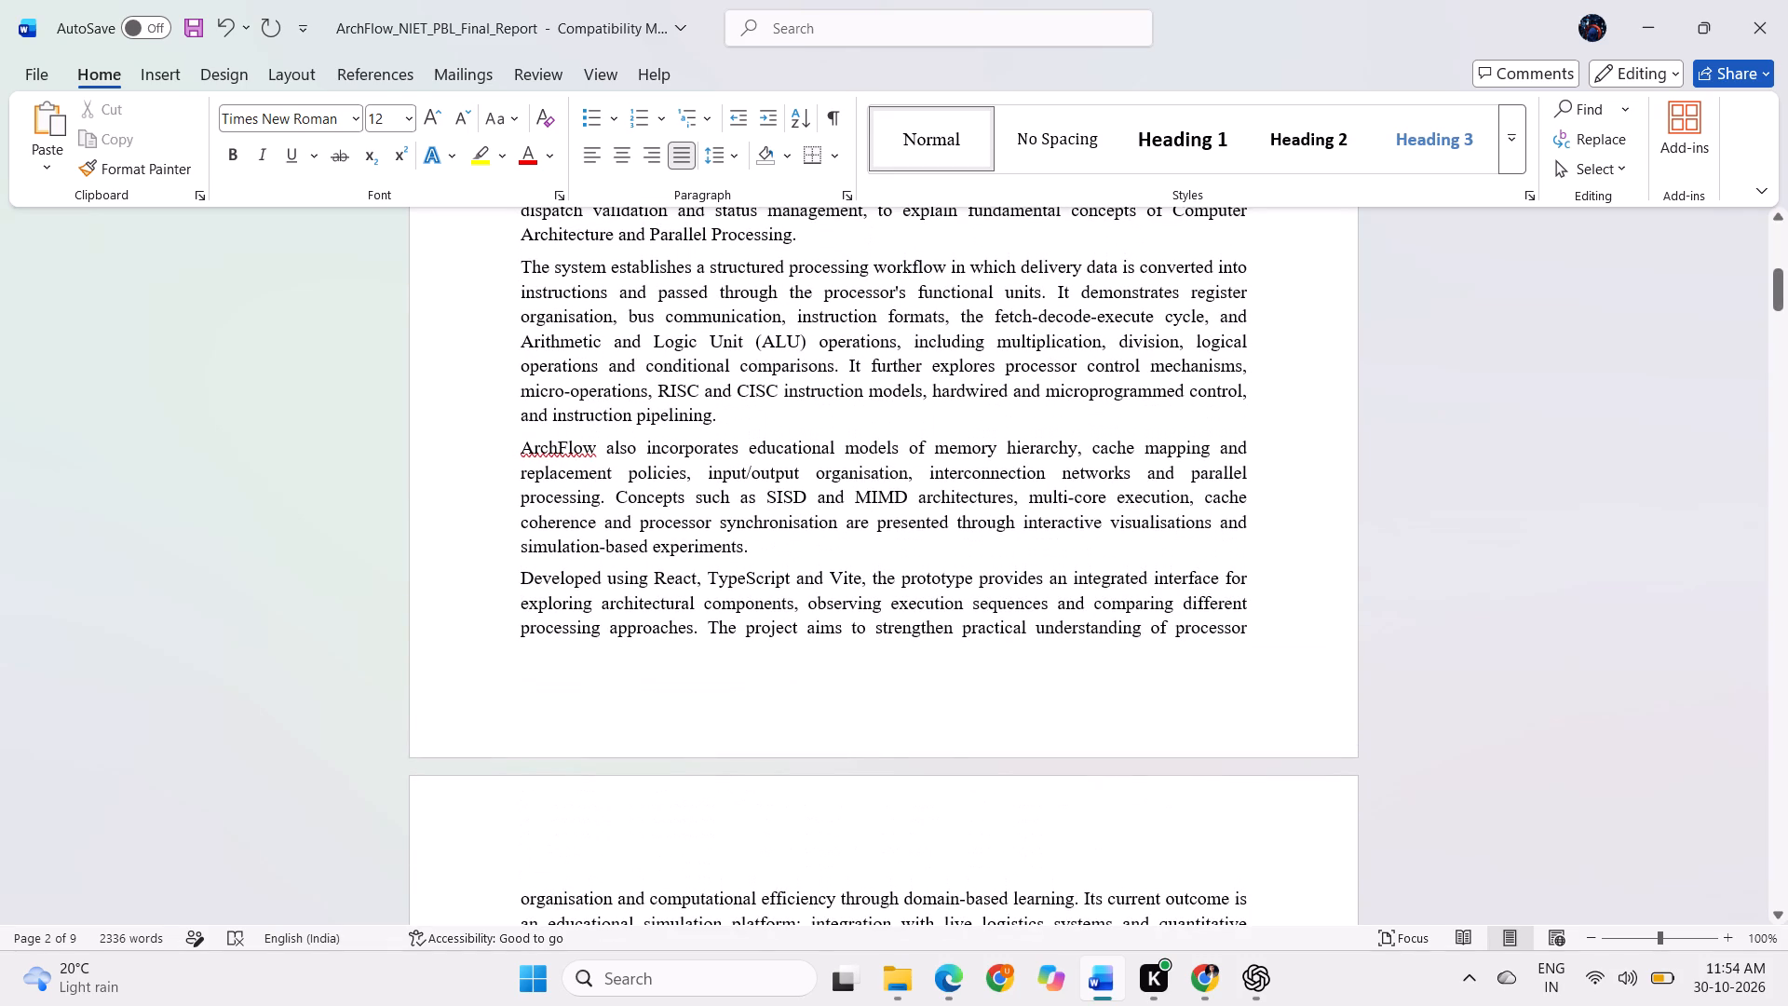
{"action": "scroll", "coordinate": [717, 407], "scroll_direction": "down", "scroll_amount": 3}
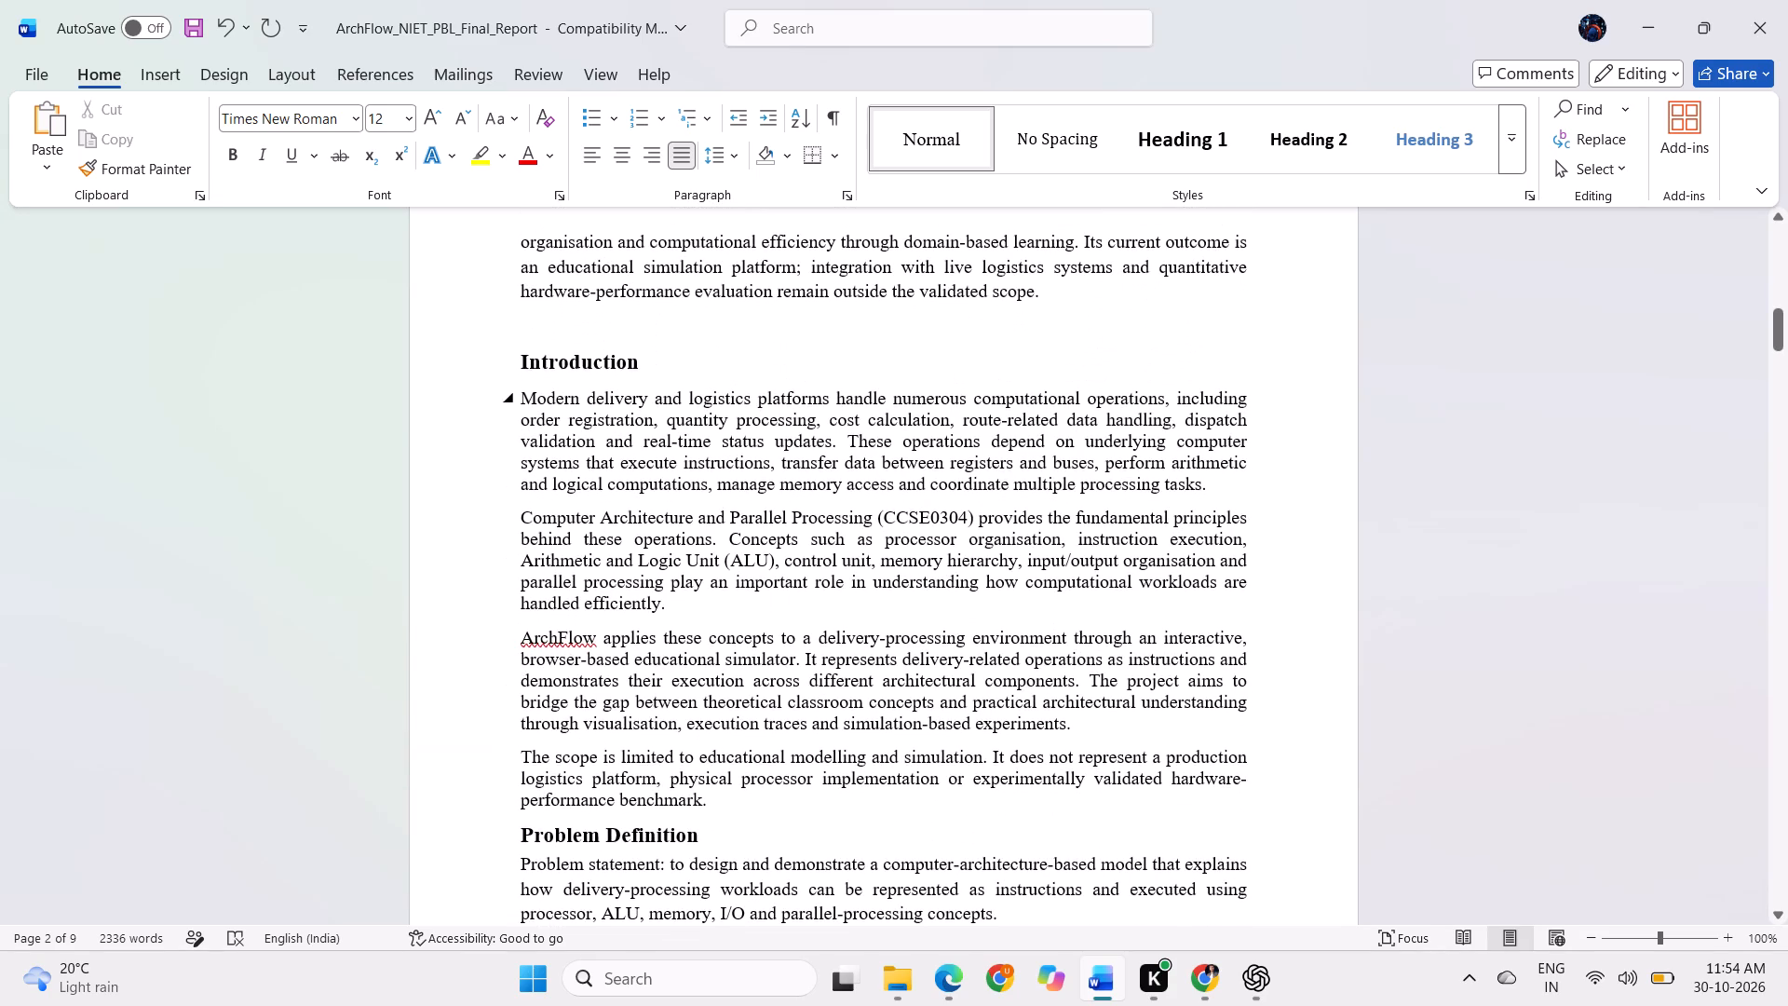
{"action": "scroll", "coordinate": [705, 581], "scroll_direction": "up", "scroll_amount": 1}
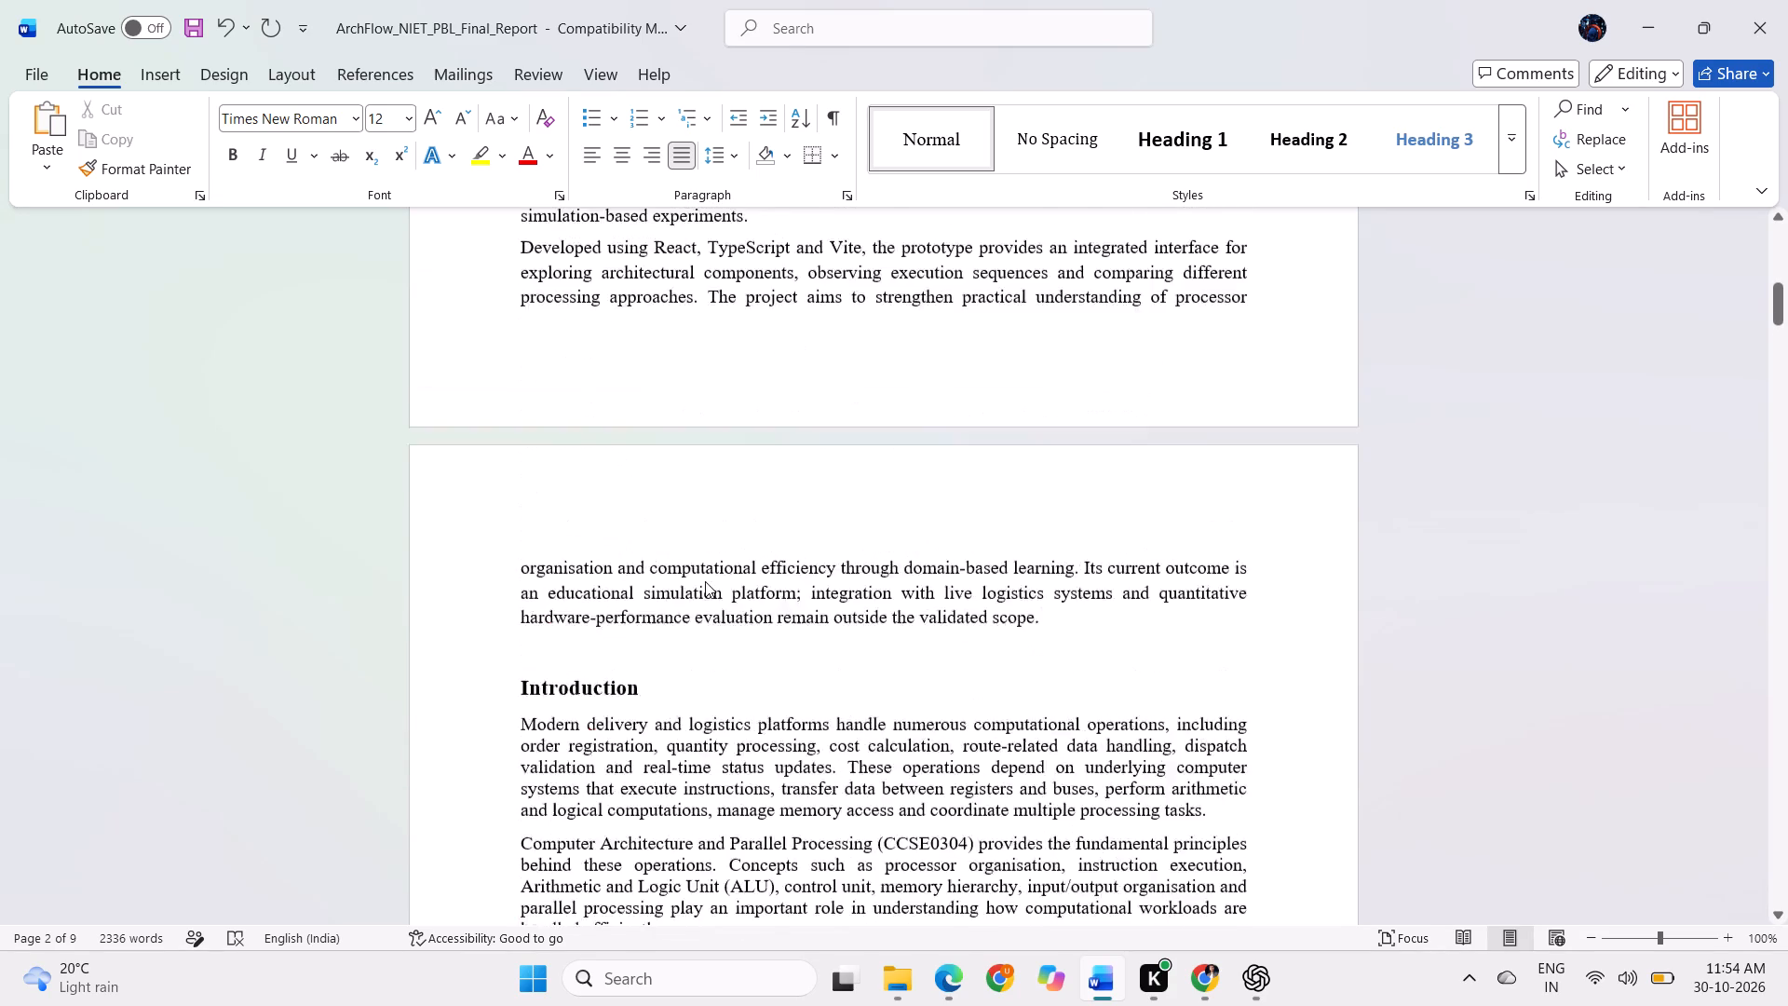
{"action": "scroll", "coordinate": [705, 581], "scroll_direction": "up", "scroll_amount": 2}
{"action": "scroll", "coordinate": [705, 581], "scroll_direction": "down", "scroll_amount": 1}
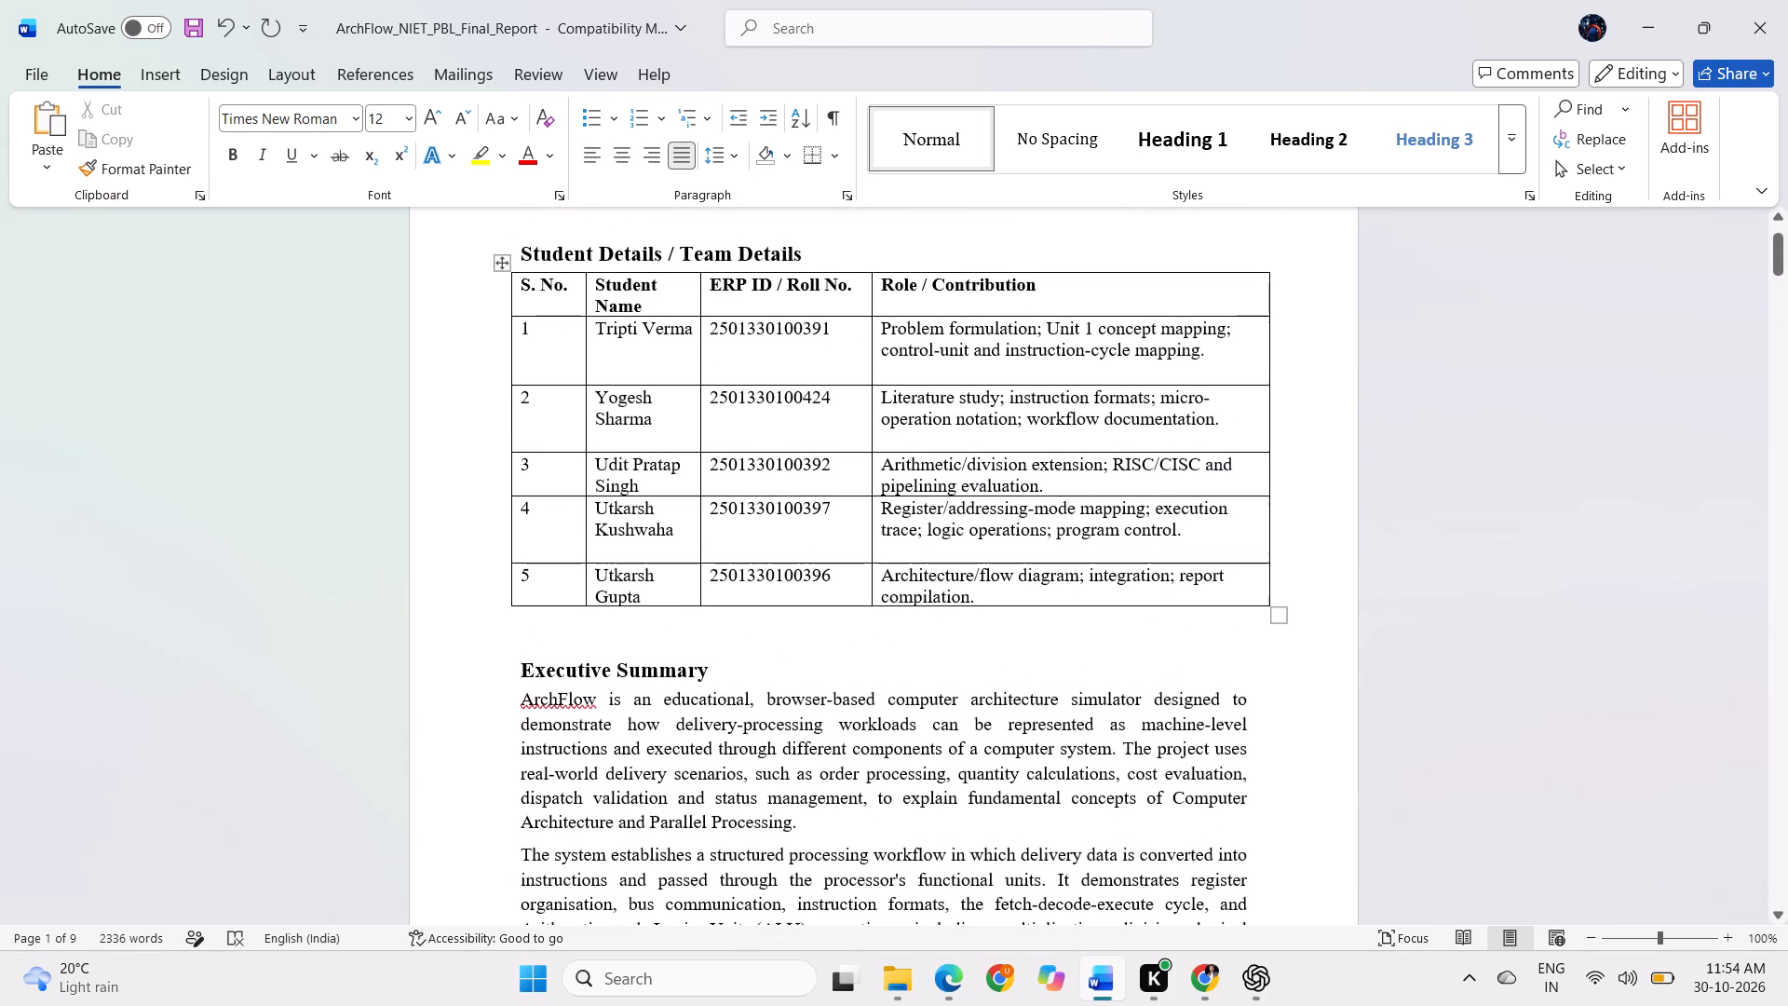
{"action": "scroll", "coordinate": [705, 581], "scroll_direction": "down", "scroll_amount": 5}
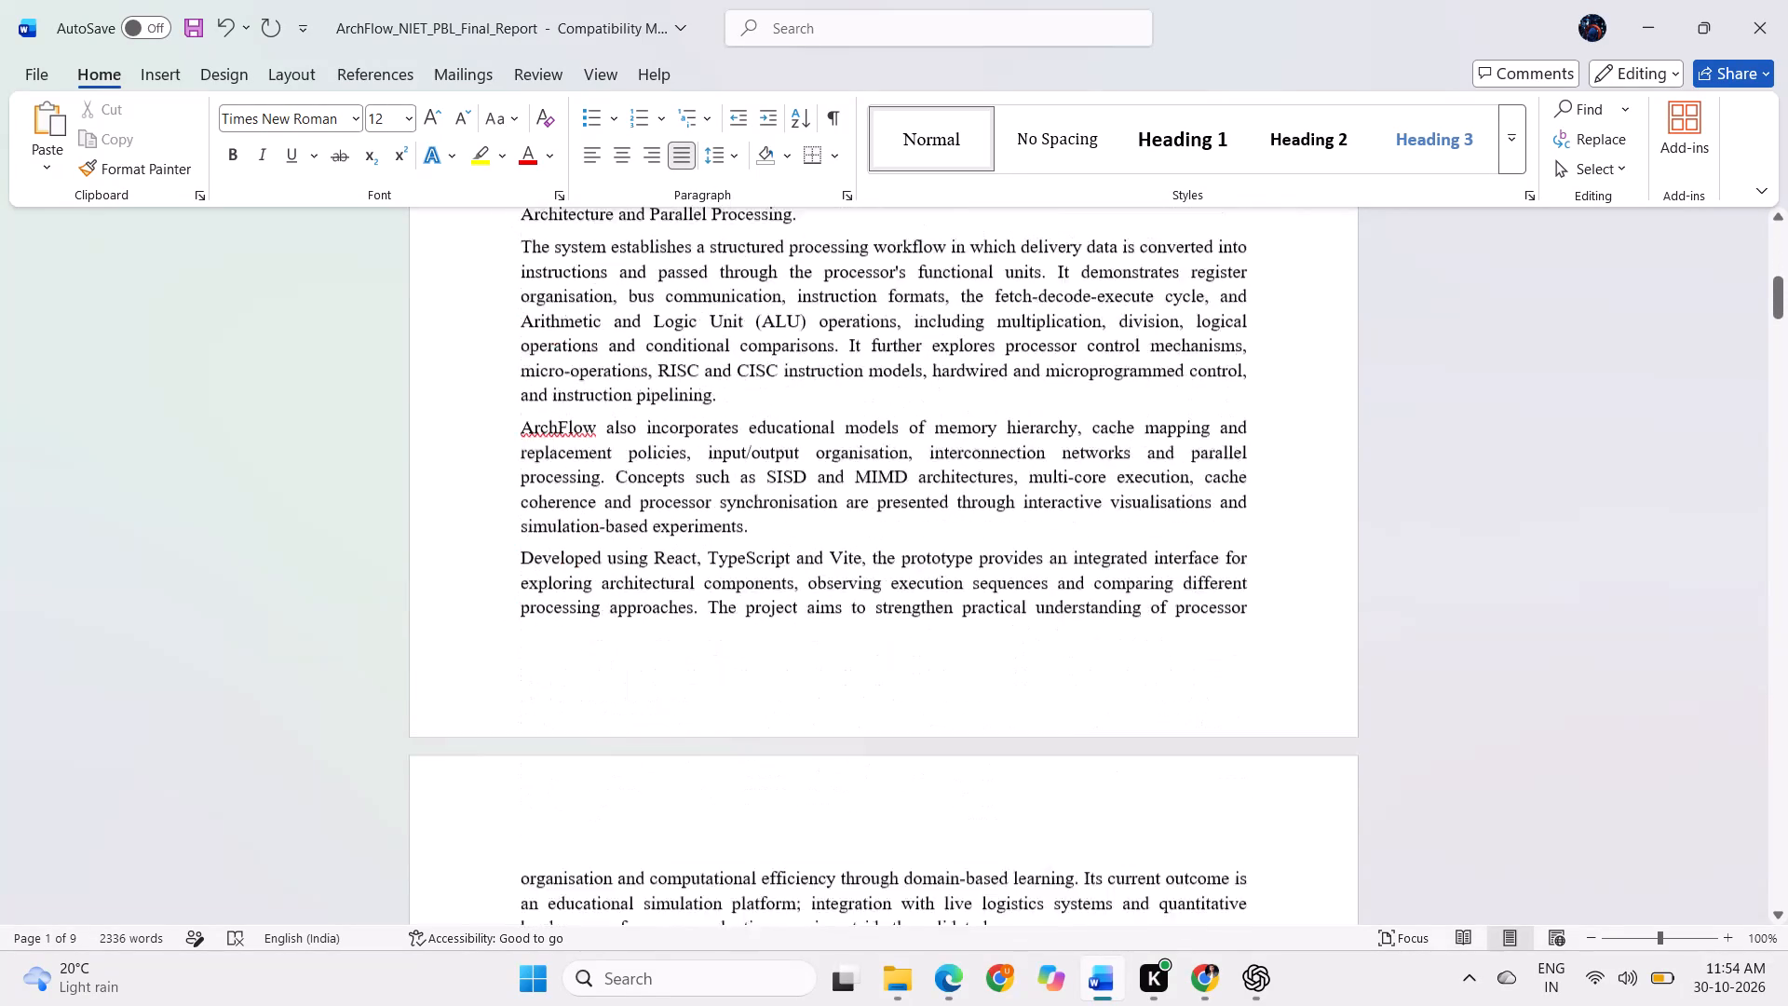
{"action": "scroll", "coordinate": [705, 581], "scroll_direction": "down", "scroll_amount": 1}
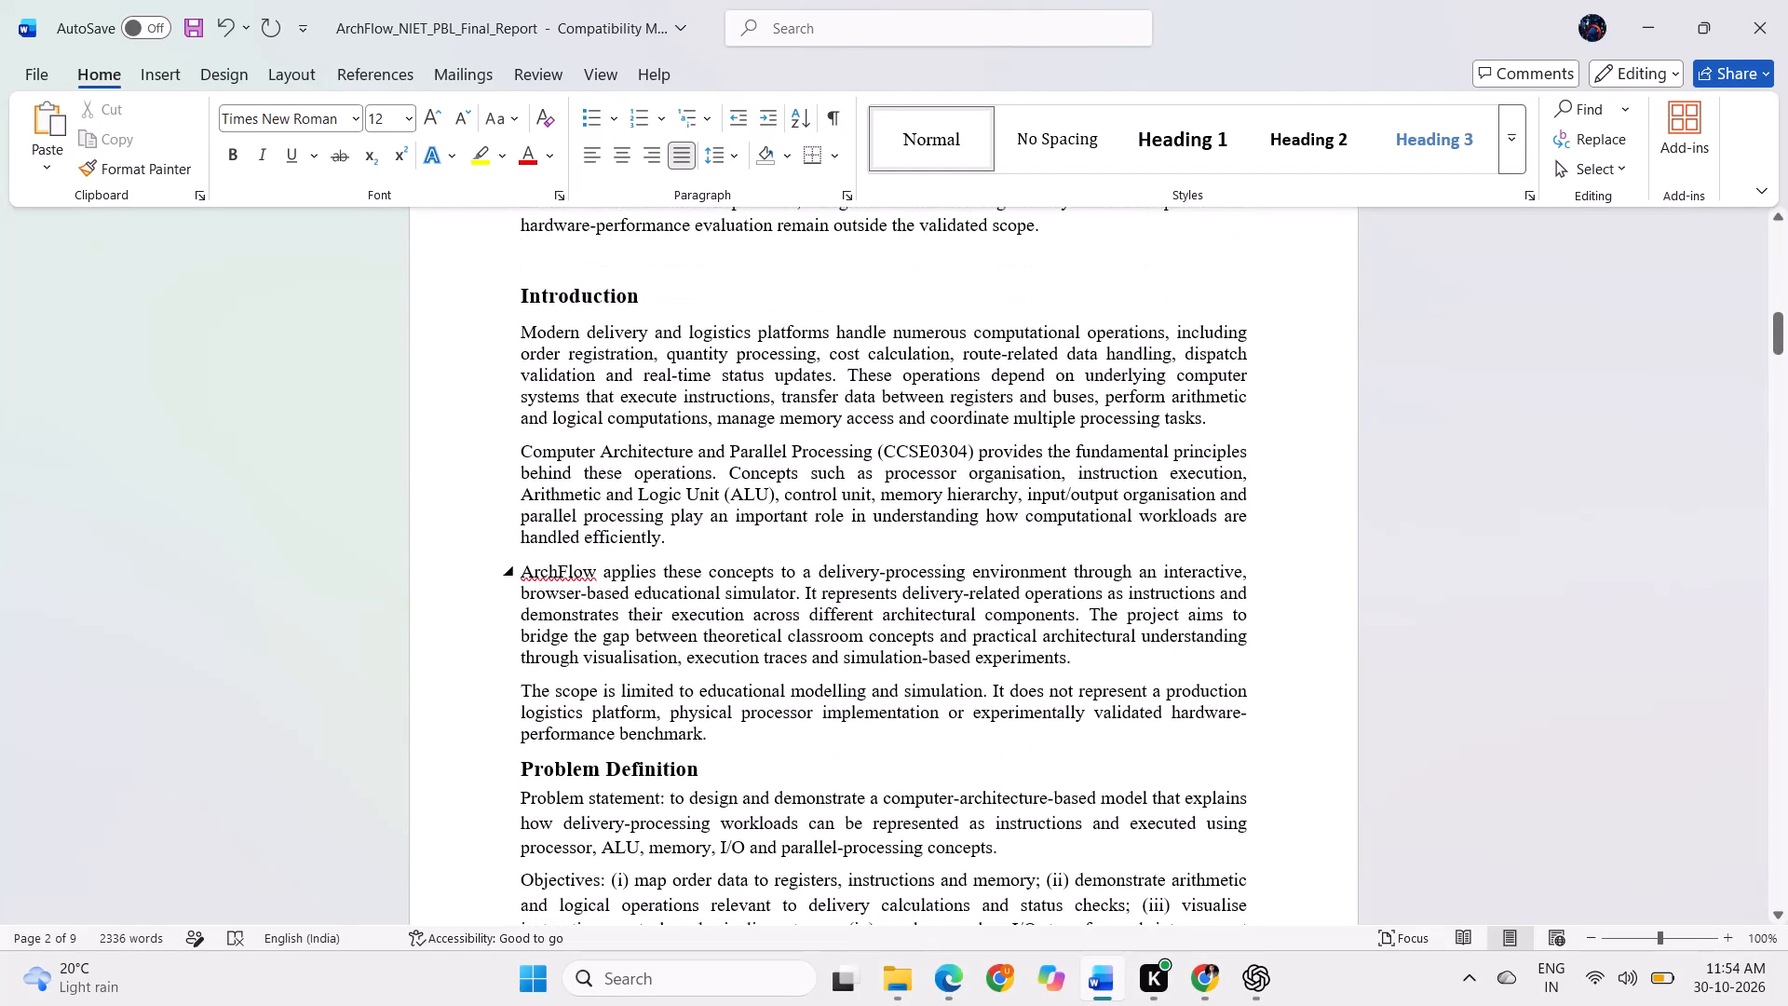
{"action": "left_click", "coordinate": [749, 728]}
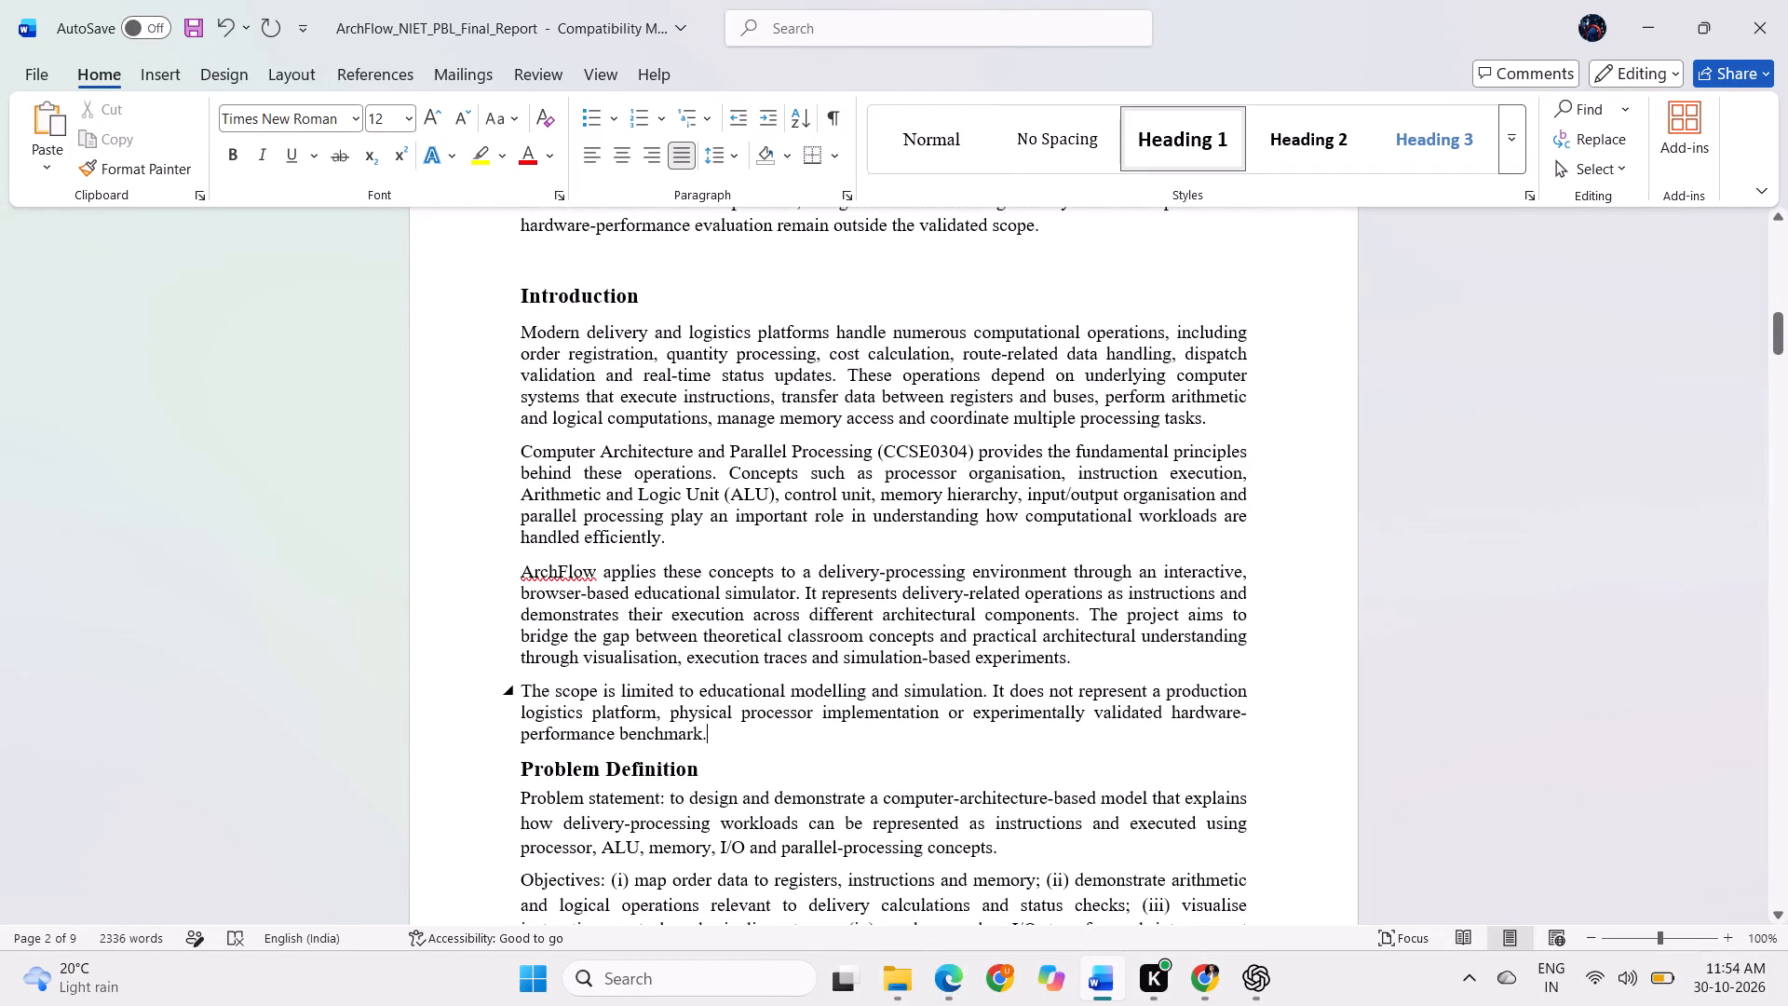
{"action": "scroll", "coordinate": [706, 723], "scroll_direction": "down", "scroll_amount": 2}
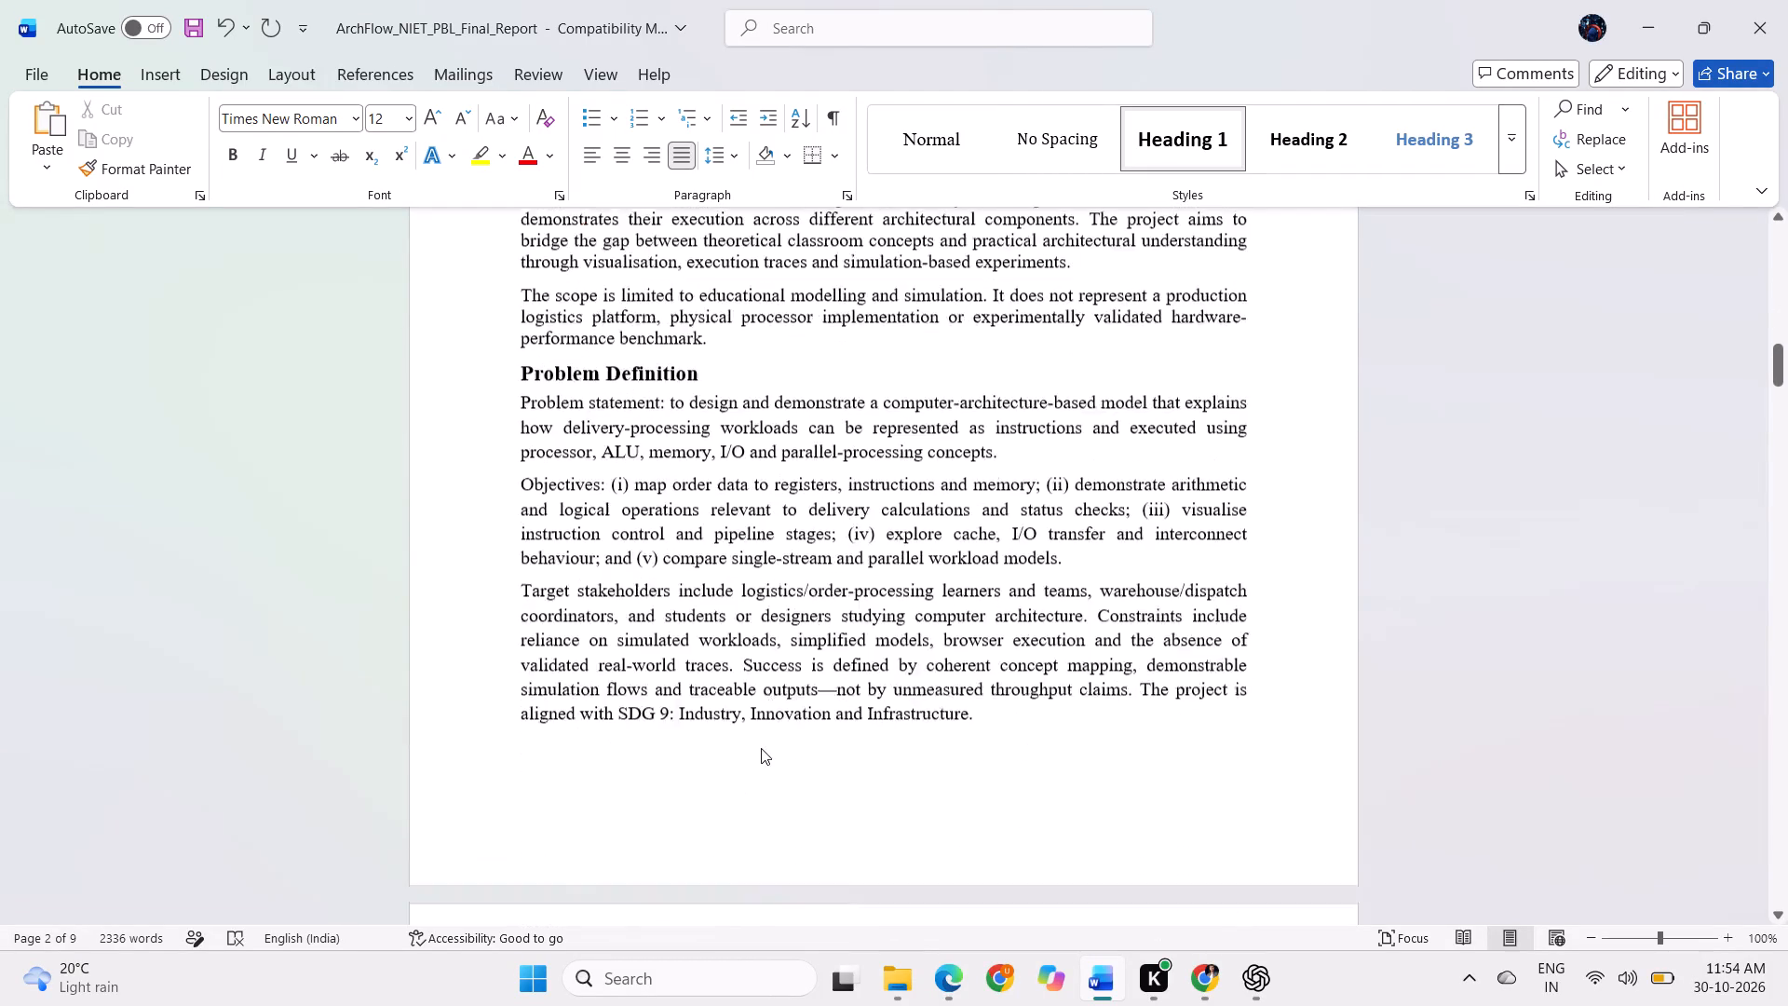
{"action": "scroll", "coordinate": [761, 748], "scroll_direction": "down", "scroll_amount": 1}
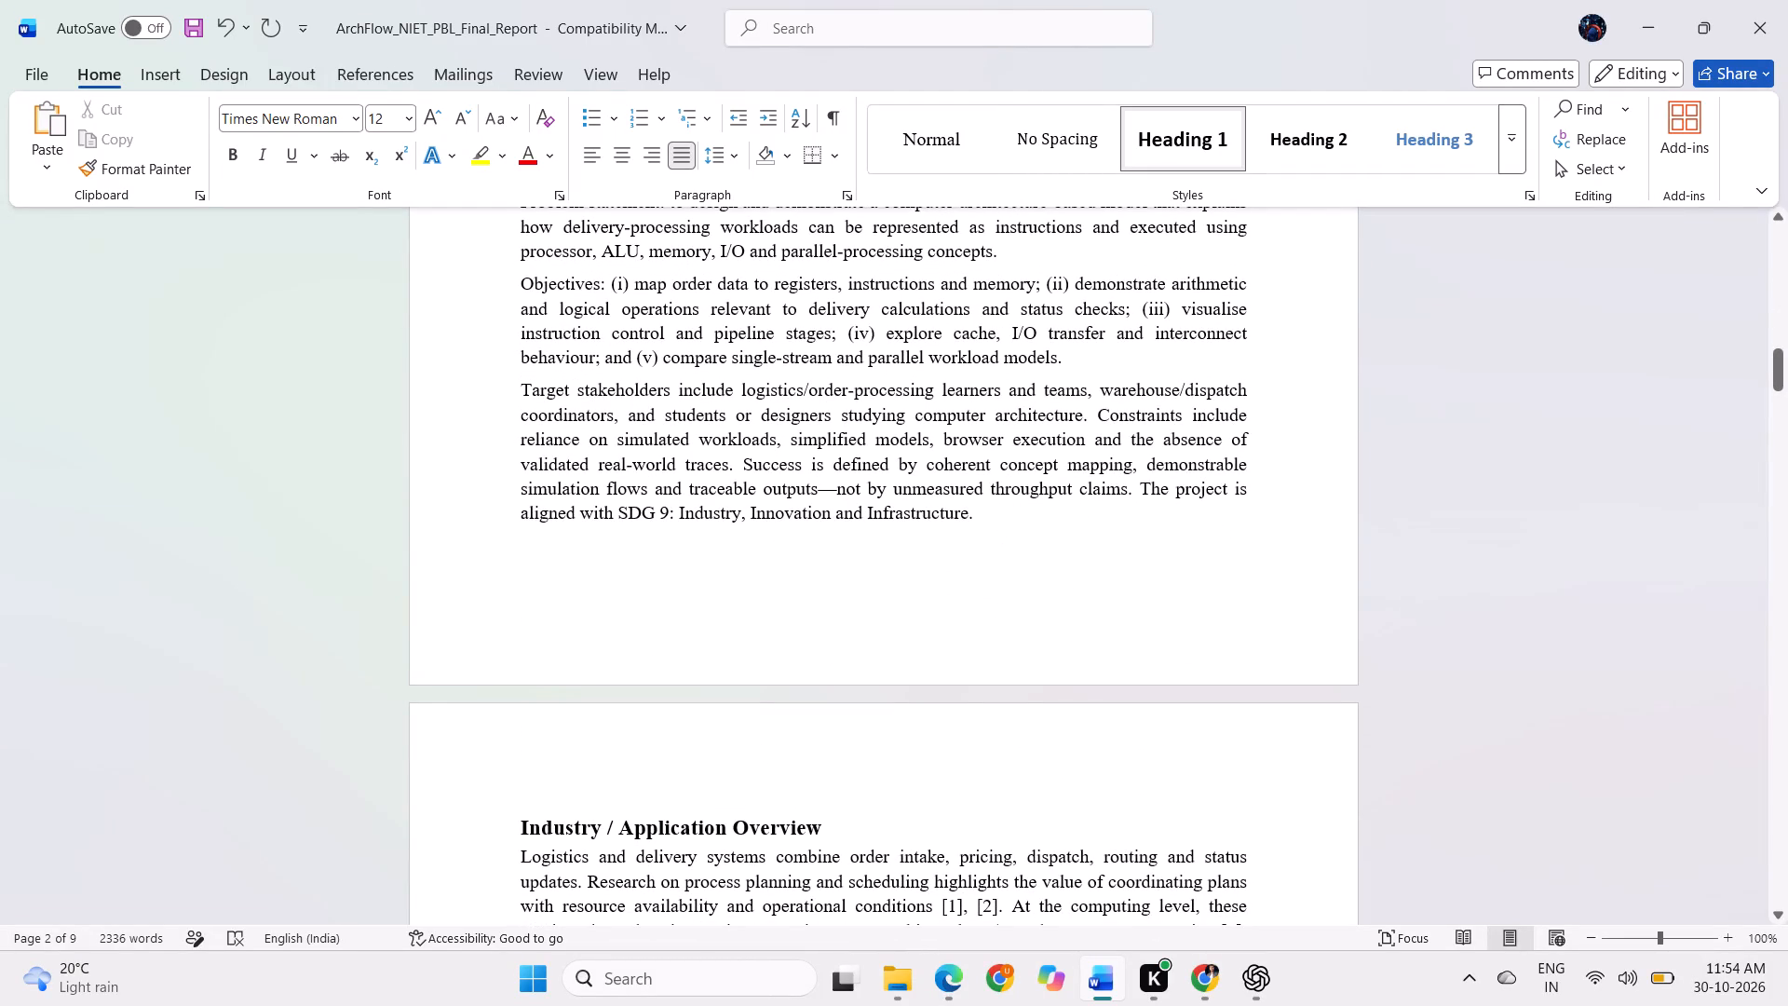
{"action": "left_click_drag", "start_coordinate": [980, 515], "coordinate": [458, 192]}
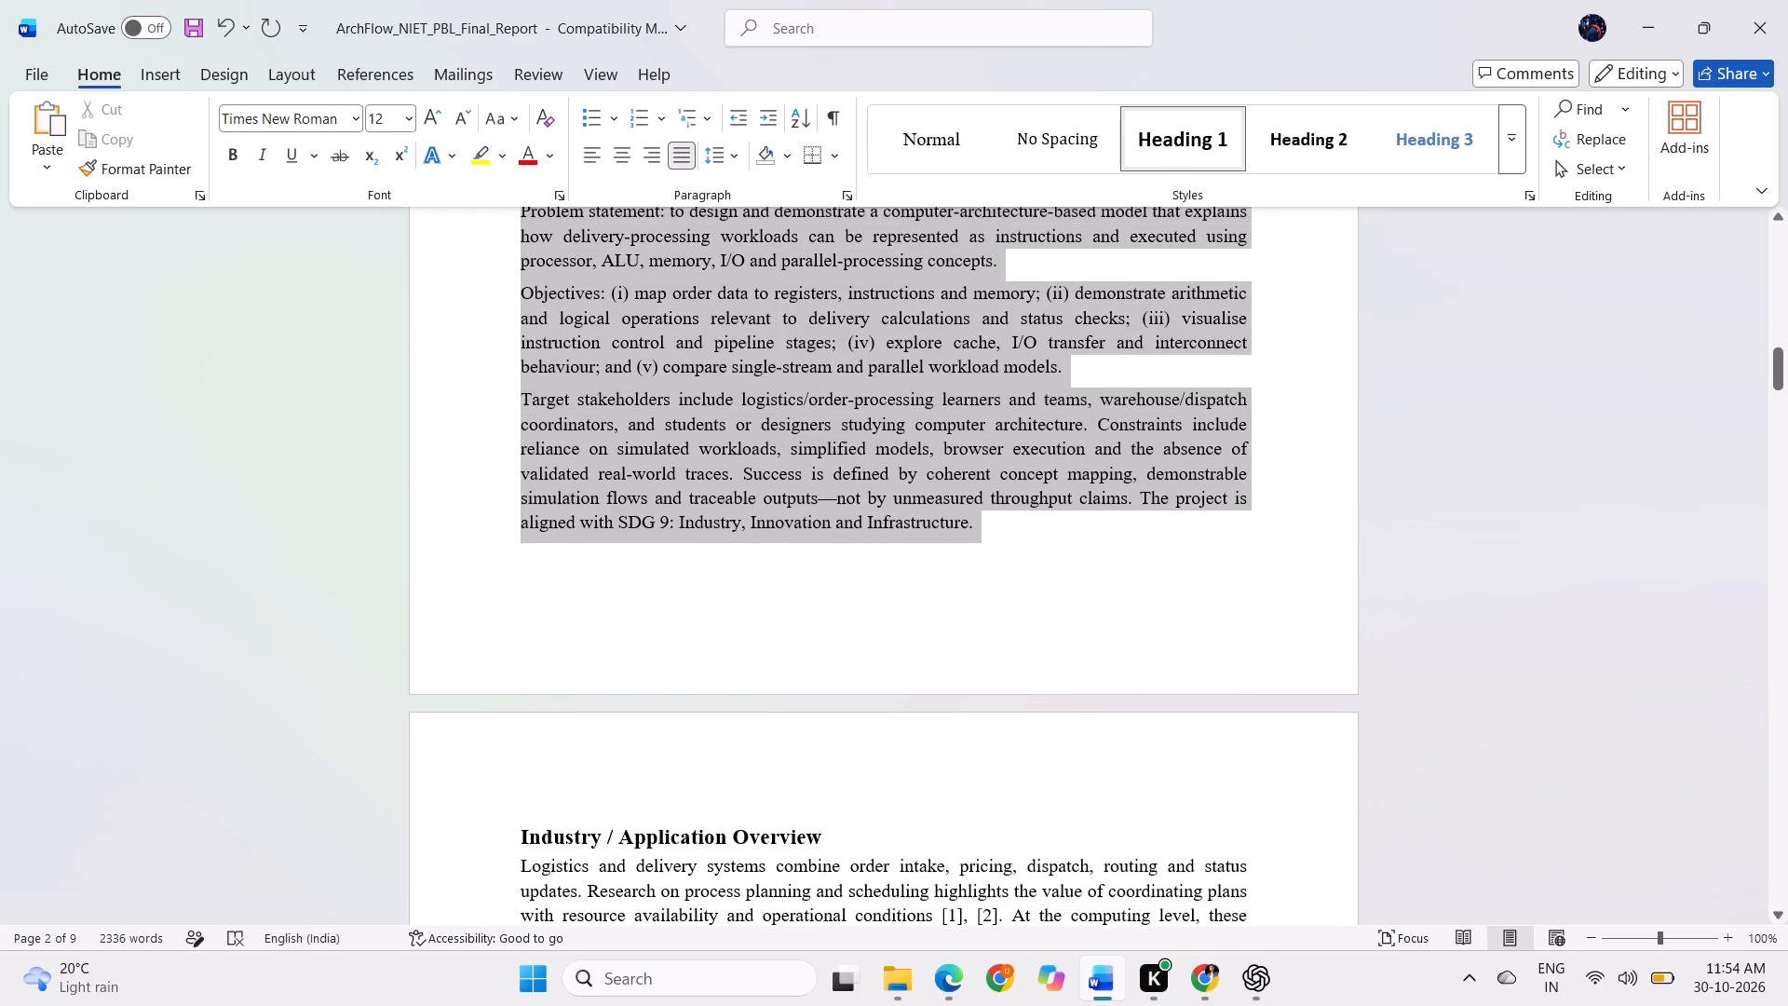
{"action": "left_click_drag", "start_coordinate": [458, 192], "coordinate": [517, 351]}
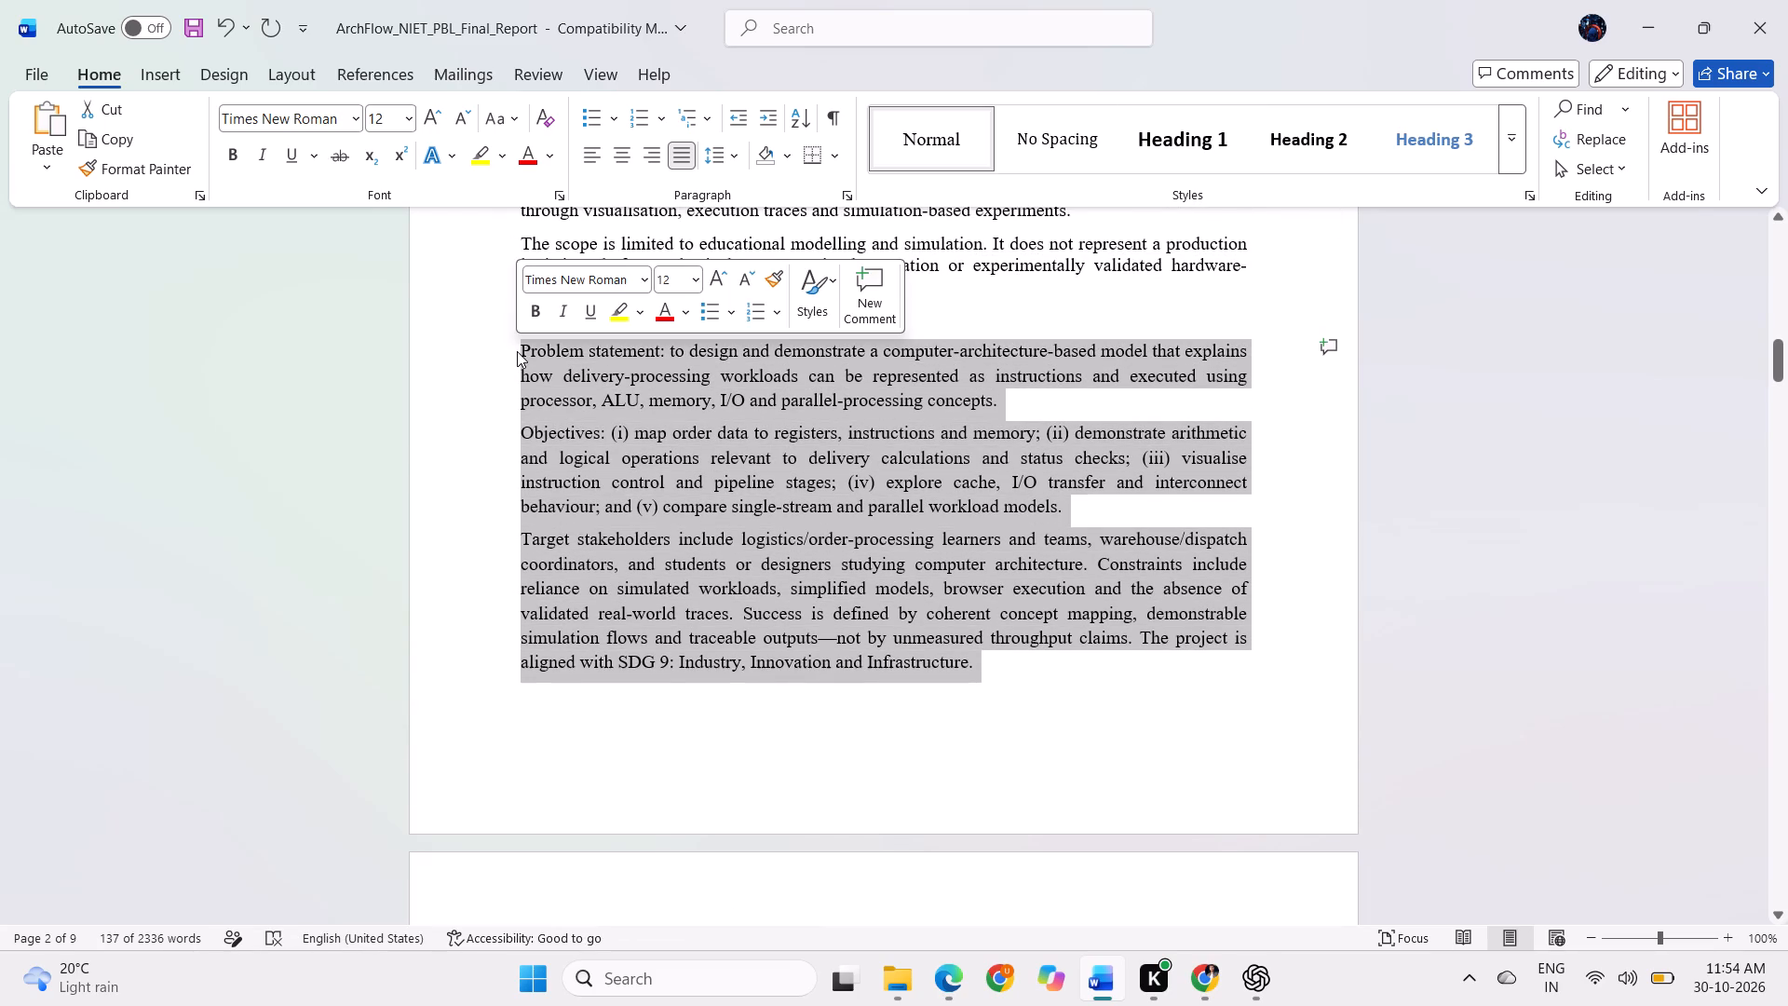
{"action": "key", "text": "ctrl+c"}
{"action": "left_click", "coordinate": [891, 797]}
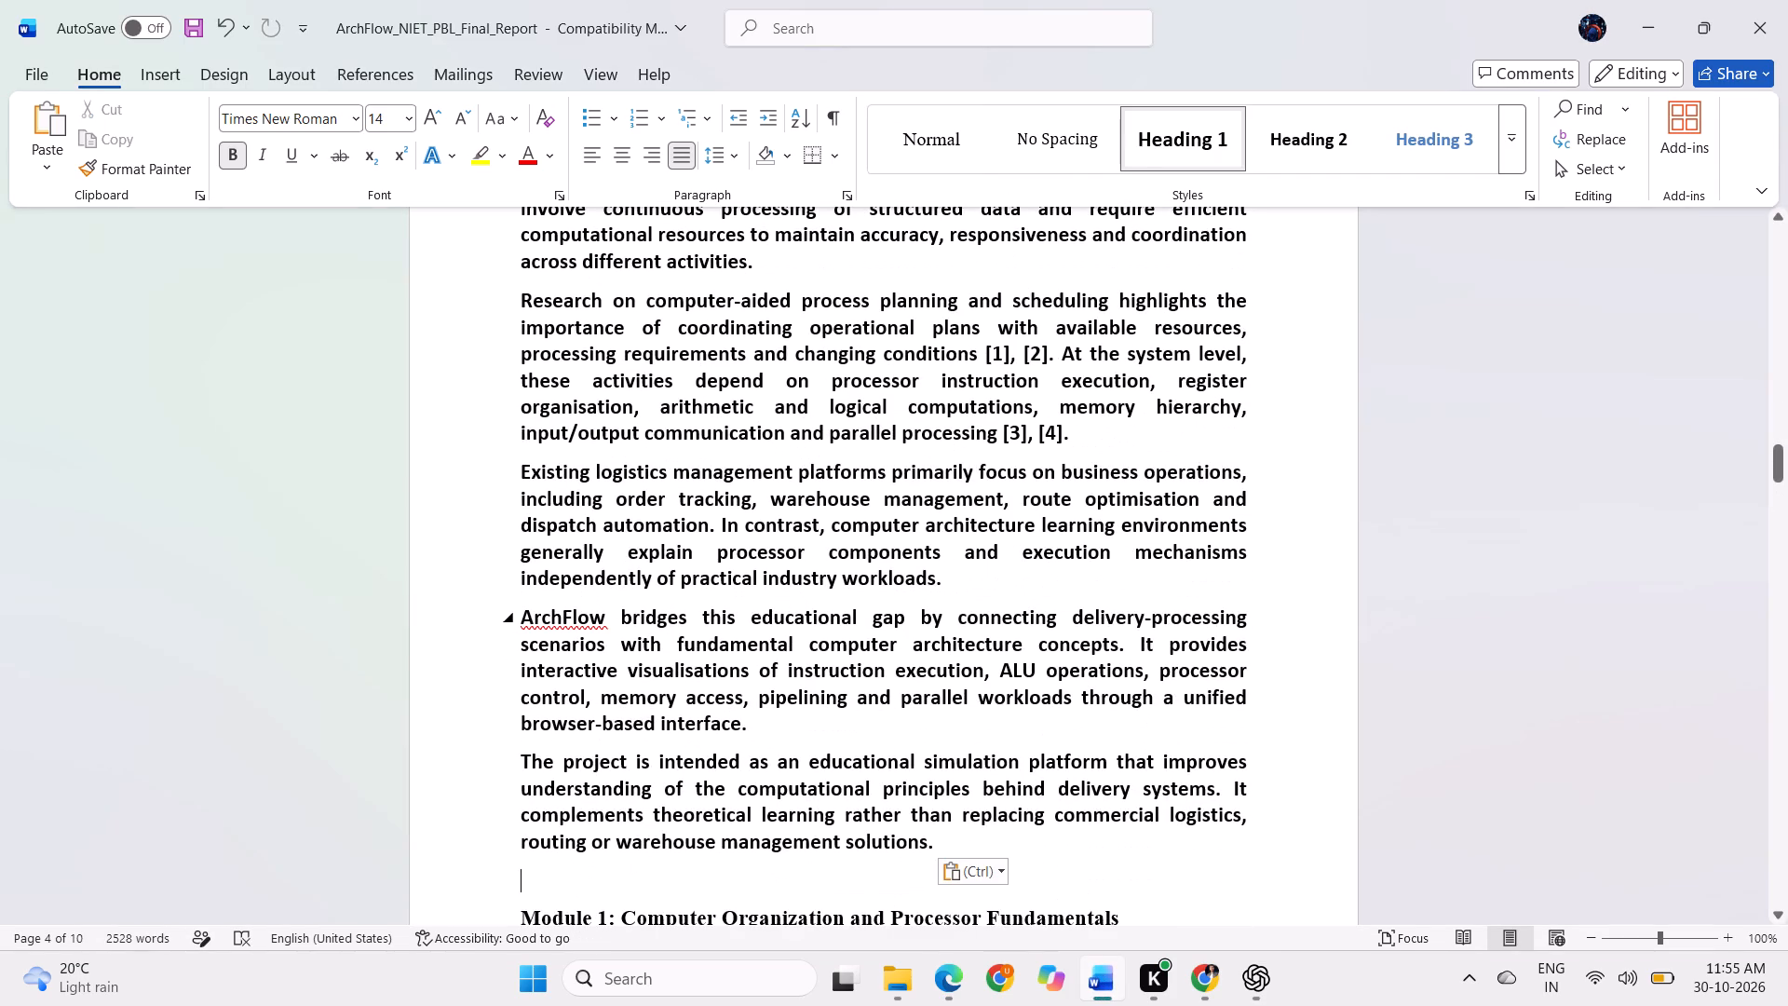
Set the five pasted Industry / Application Overview paragraphs to Times New Roman, size 12, without bold.
{"action": "left_click_drag", "start_coordinate": [931, 846], "coordinate": [867, 797]}
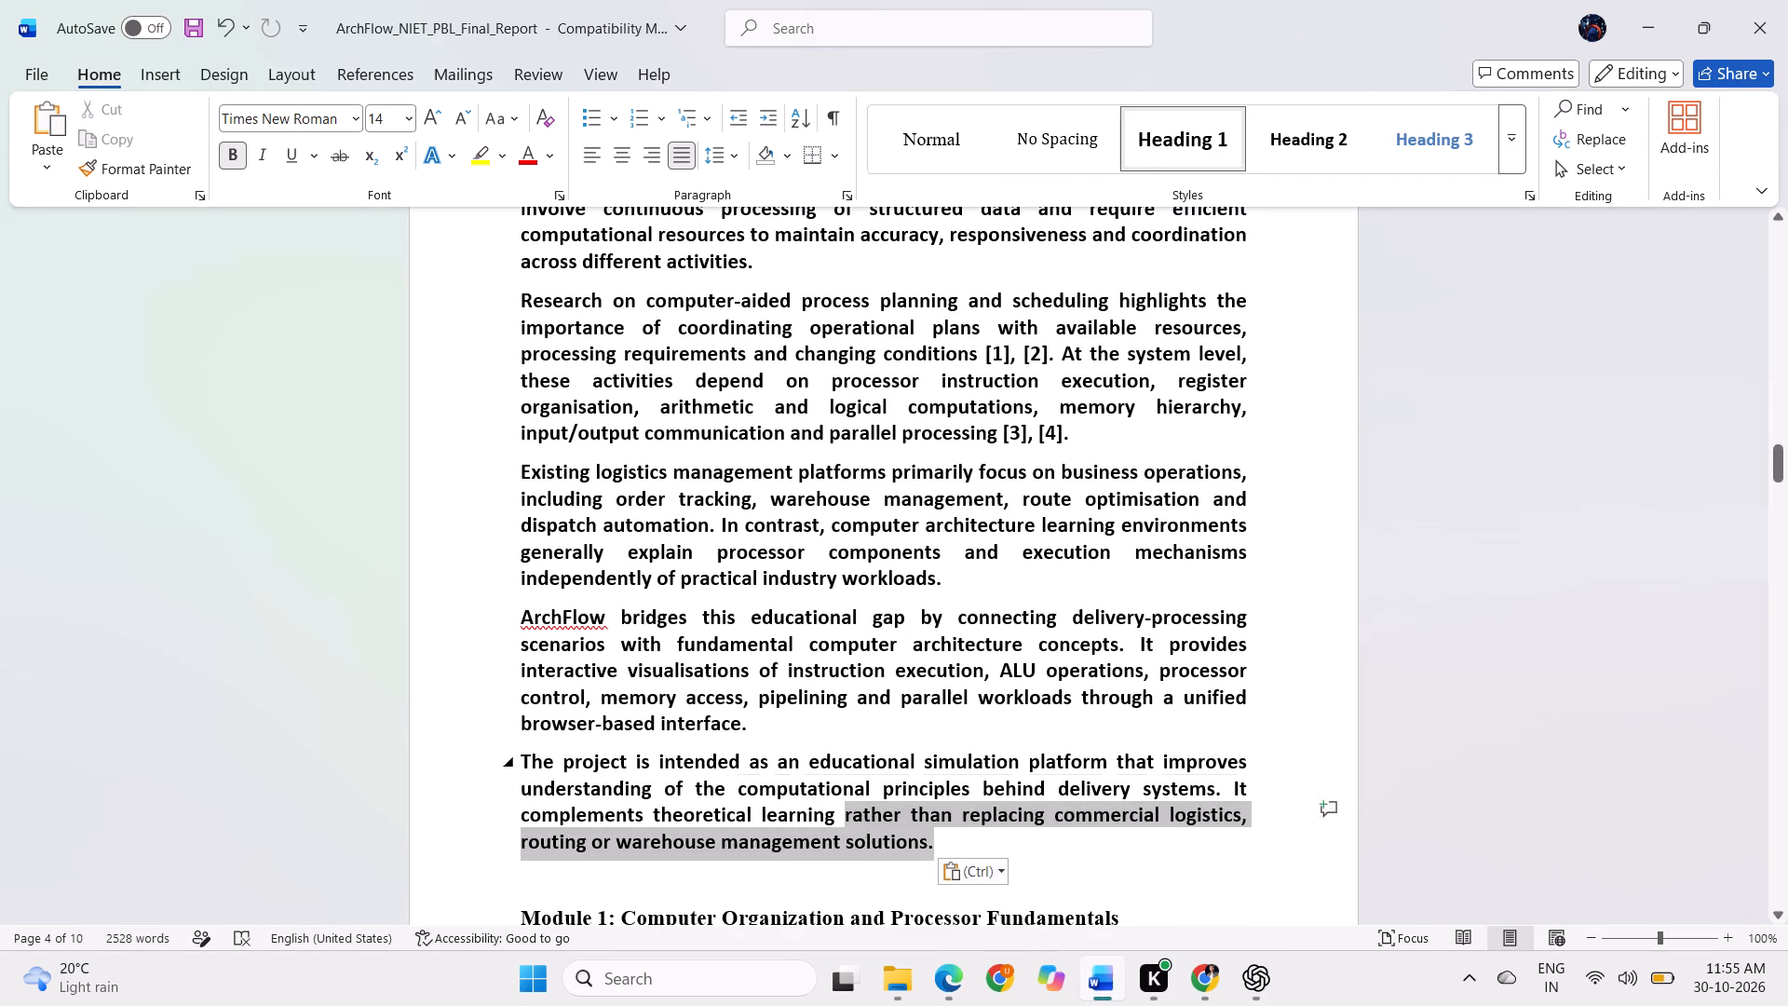
{"action": "left_click_drag", "start_coordinate": [867, 797], "coordinate": [672, 840]}
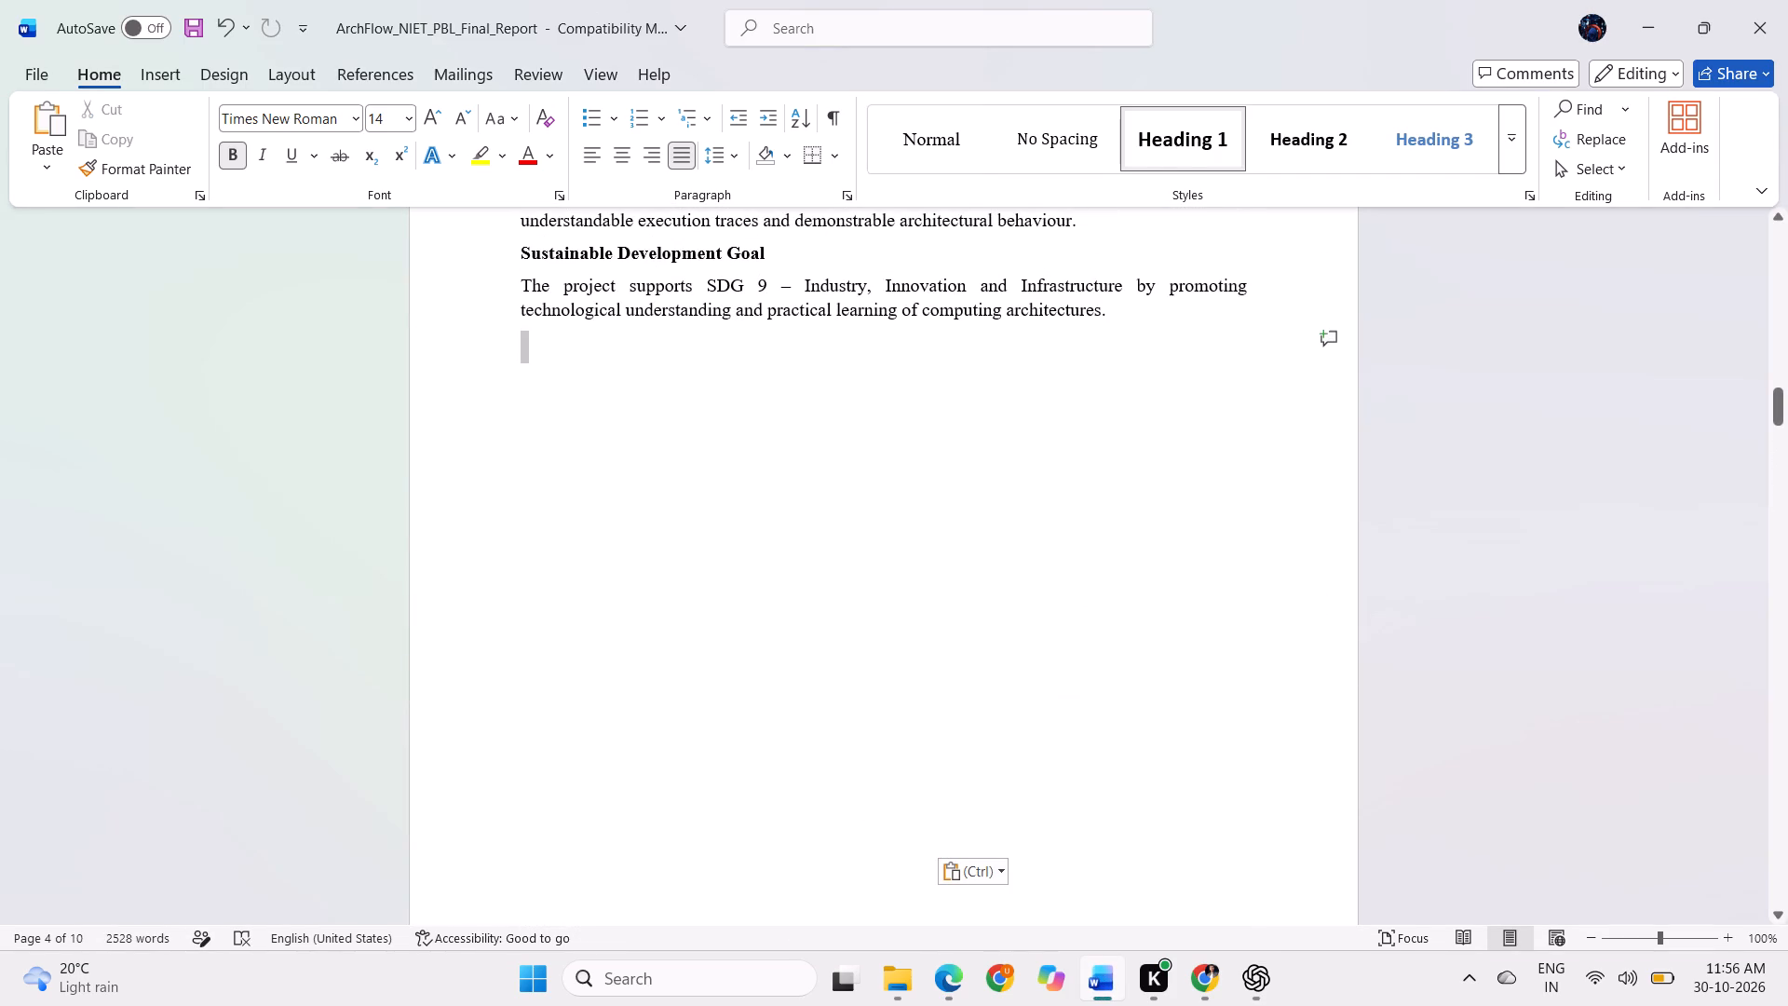
{"action": "left_click_drag", "start_coordinate": [672, 840], "coordinate": [552, 797]}
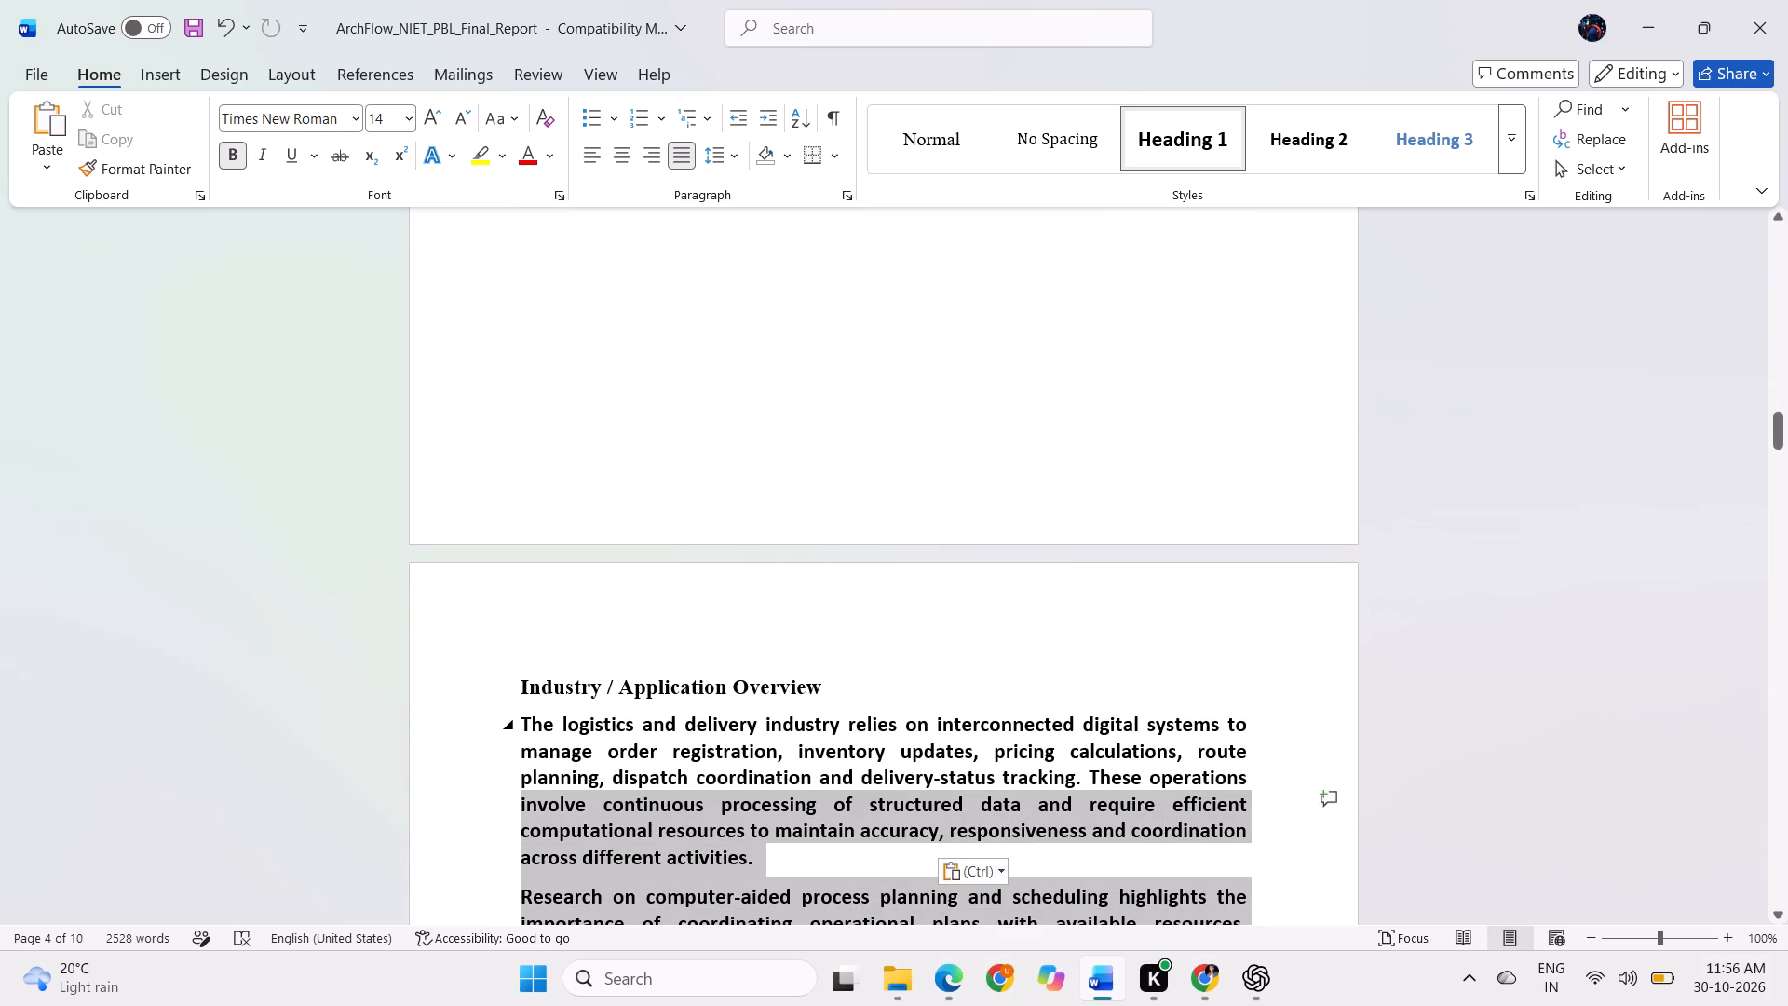
{"action": "left_click_drag", "start_coordinate": [552, 797], "coordinate": [403, 727]}
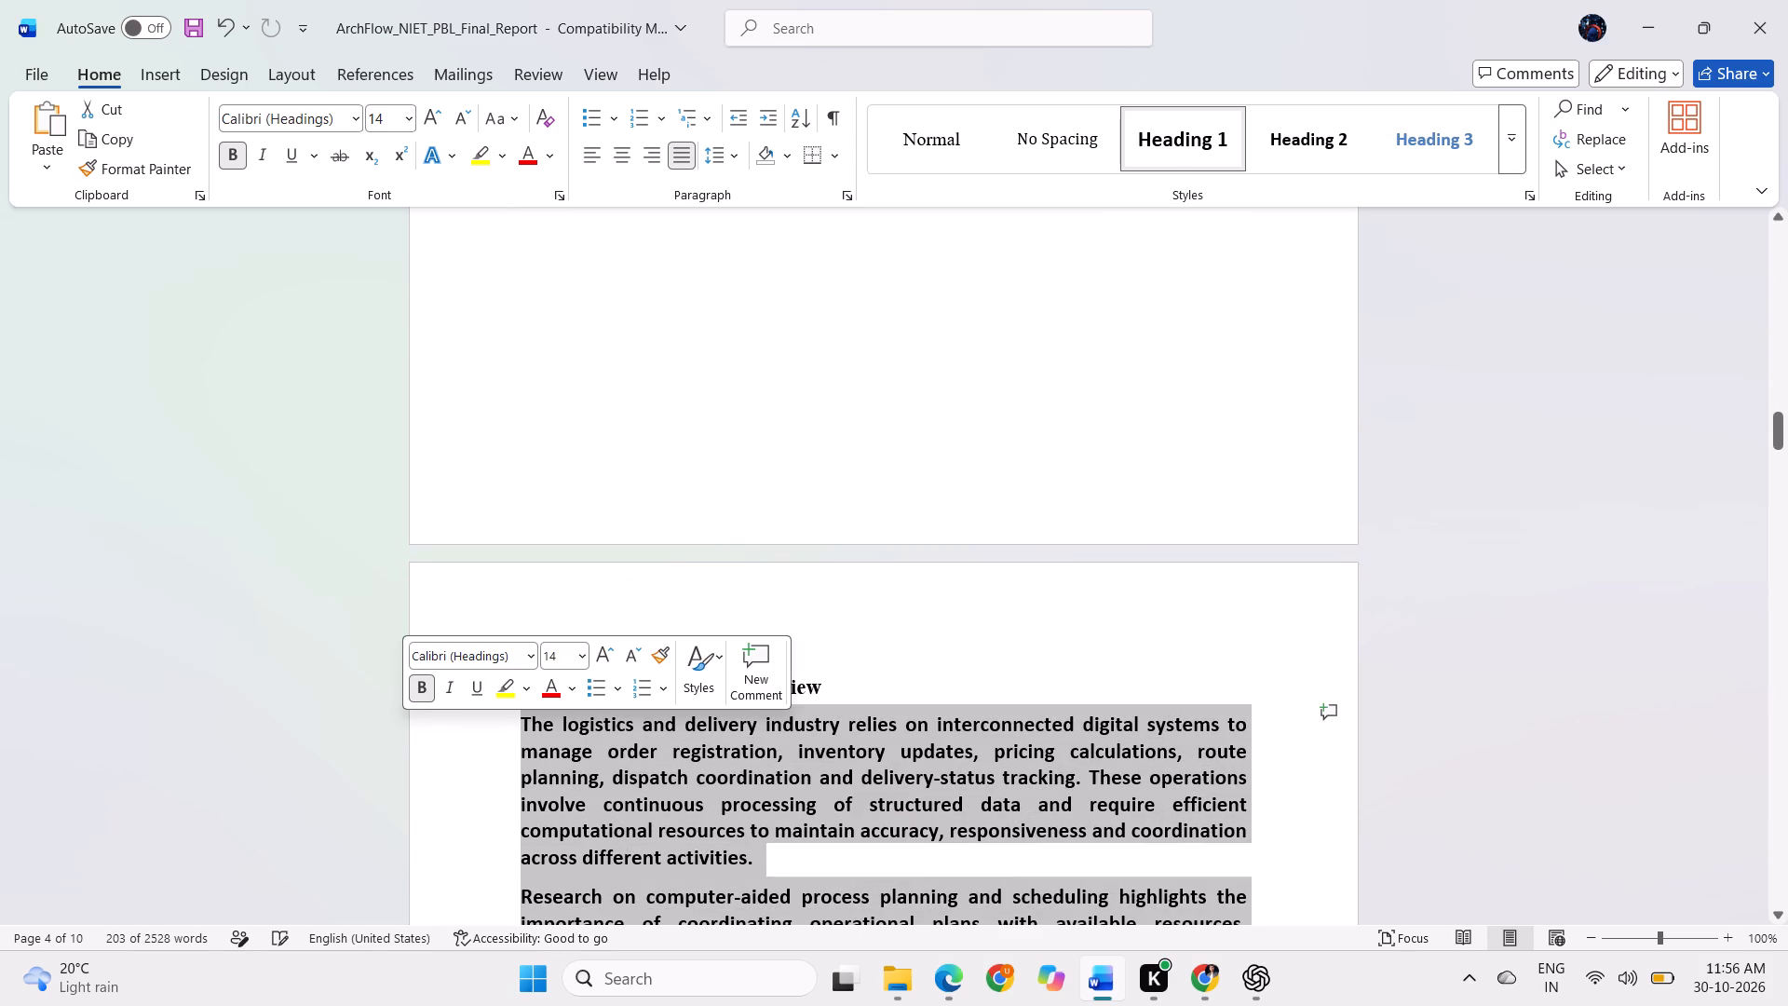
{"action": "left_click", "coordinate": [527, 655]}
{"action": "left_click", "coordinate": [471, 159]}
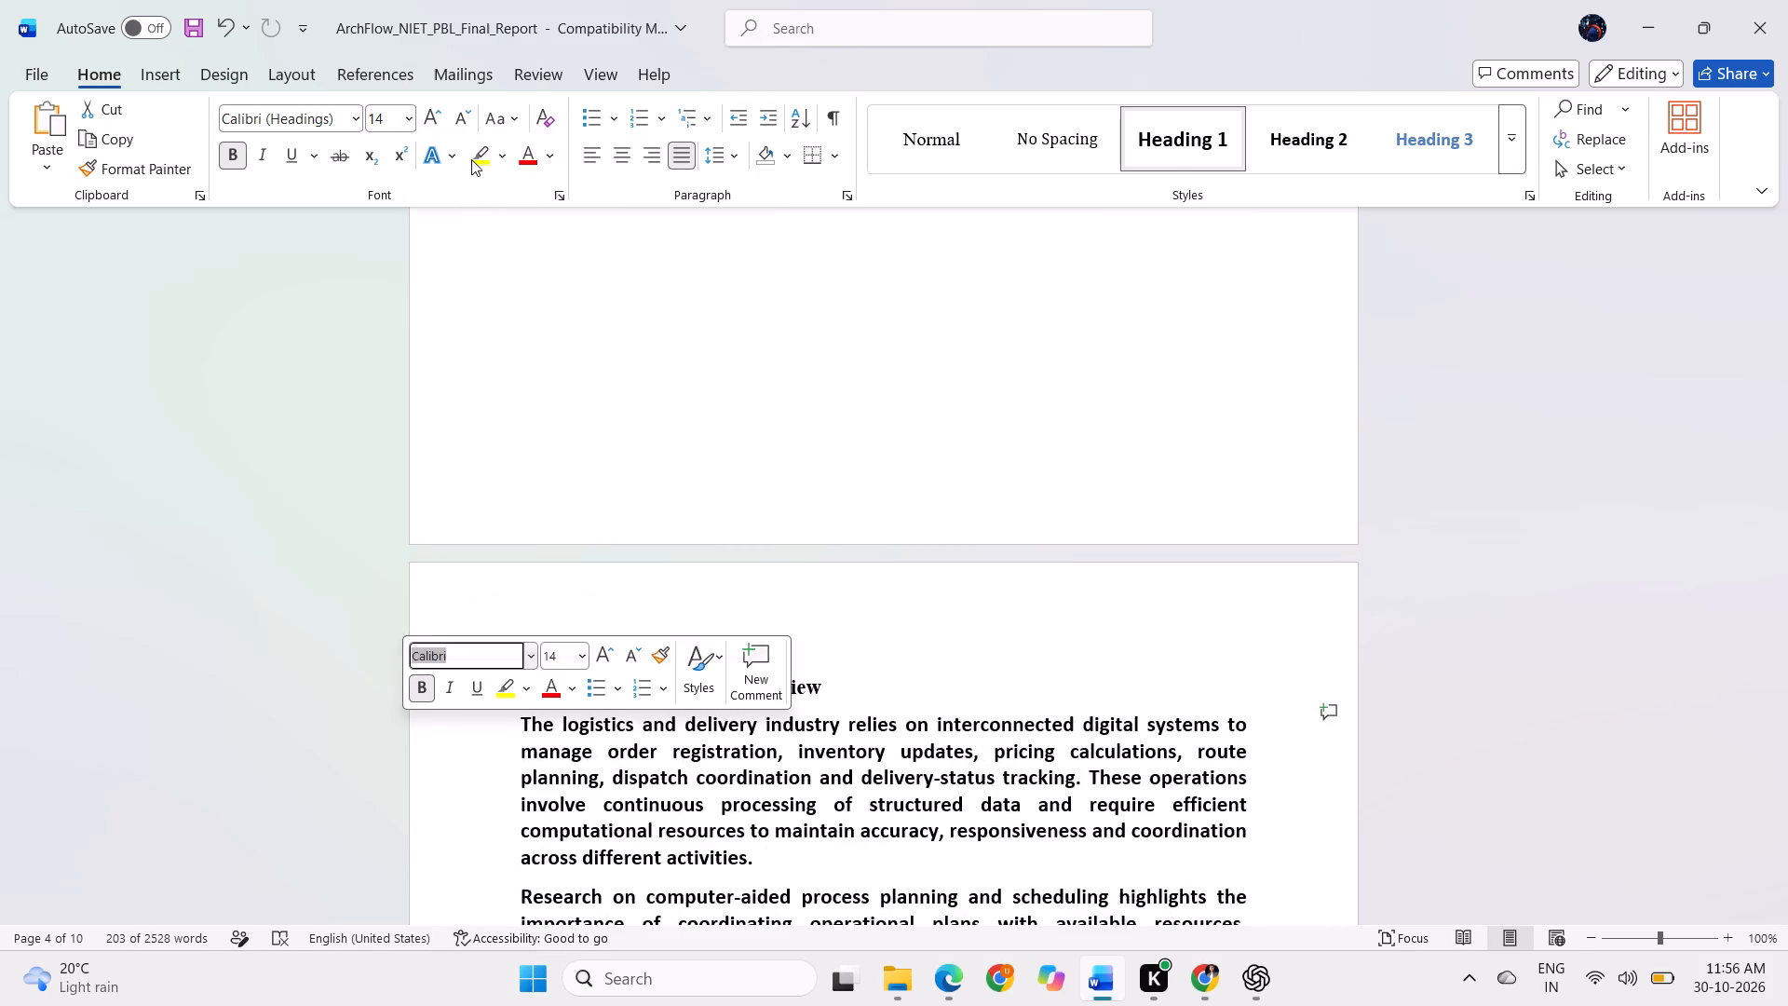
{"action": "left_click", "coordinate": [237, 152]}
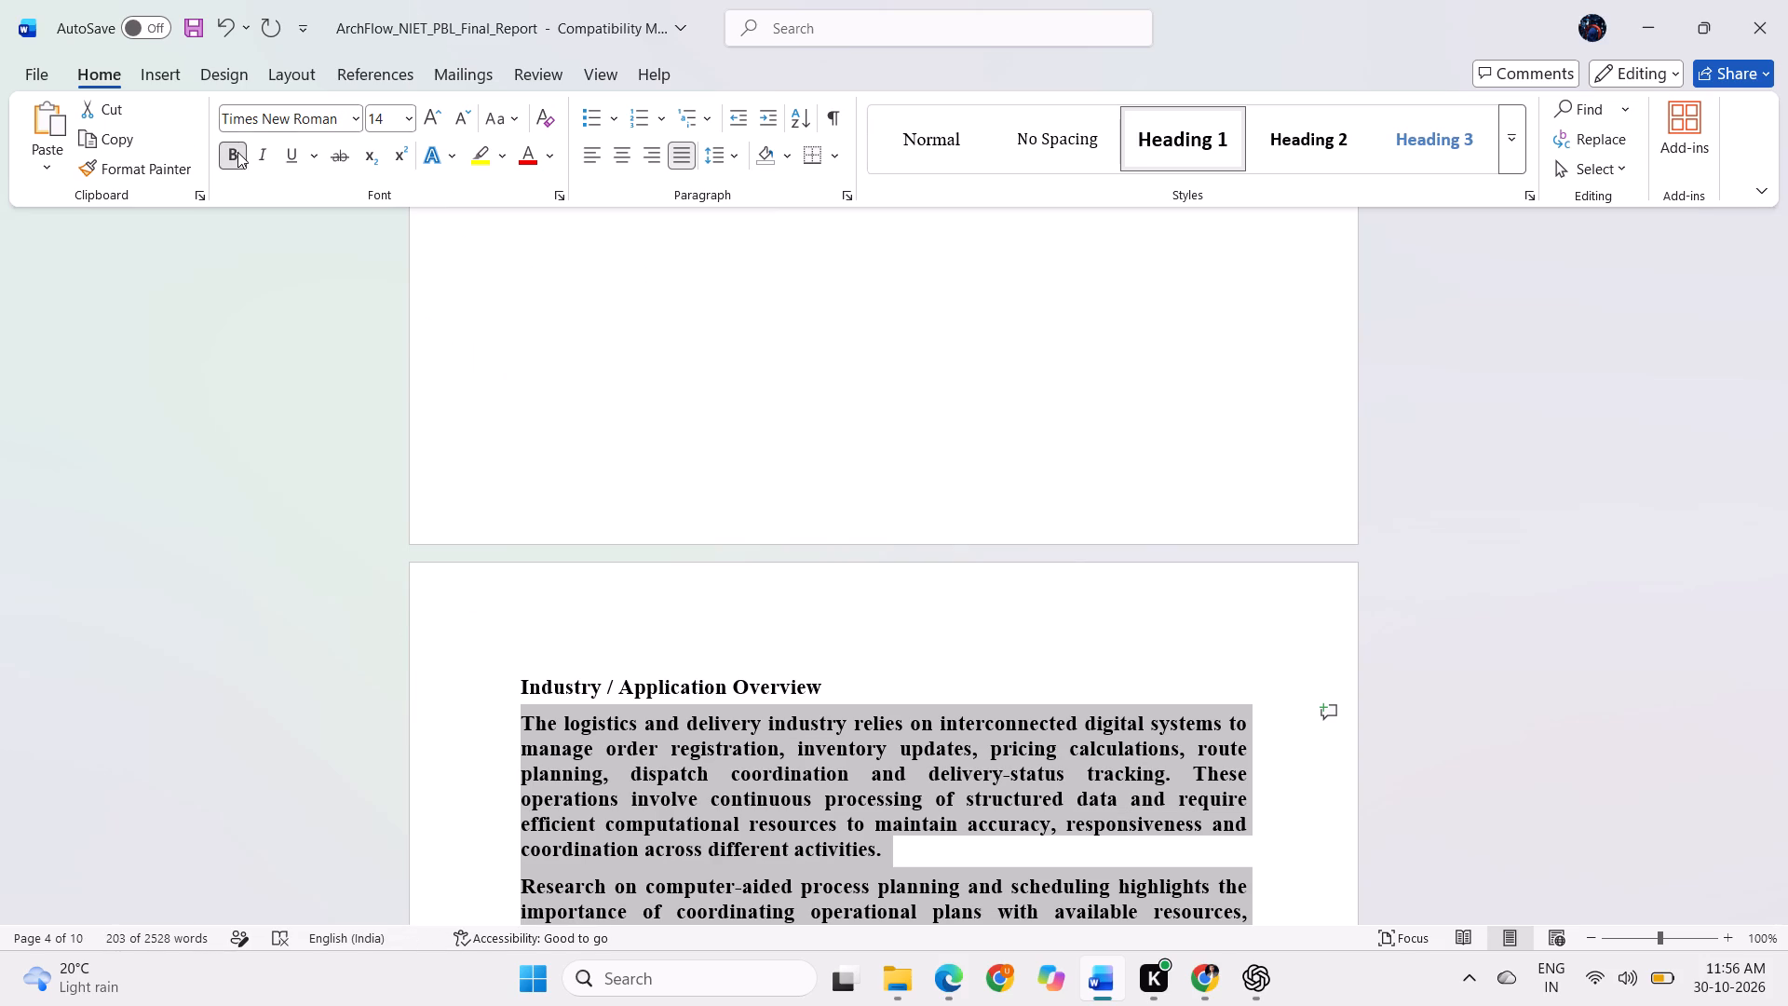
{"action": "left_click", "coordinate": [408, 117]}
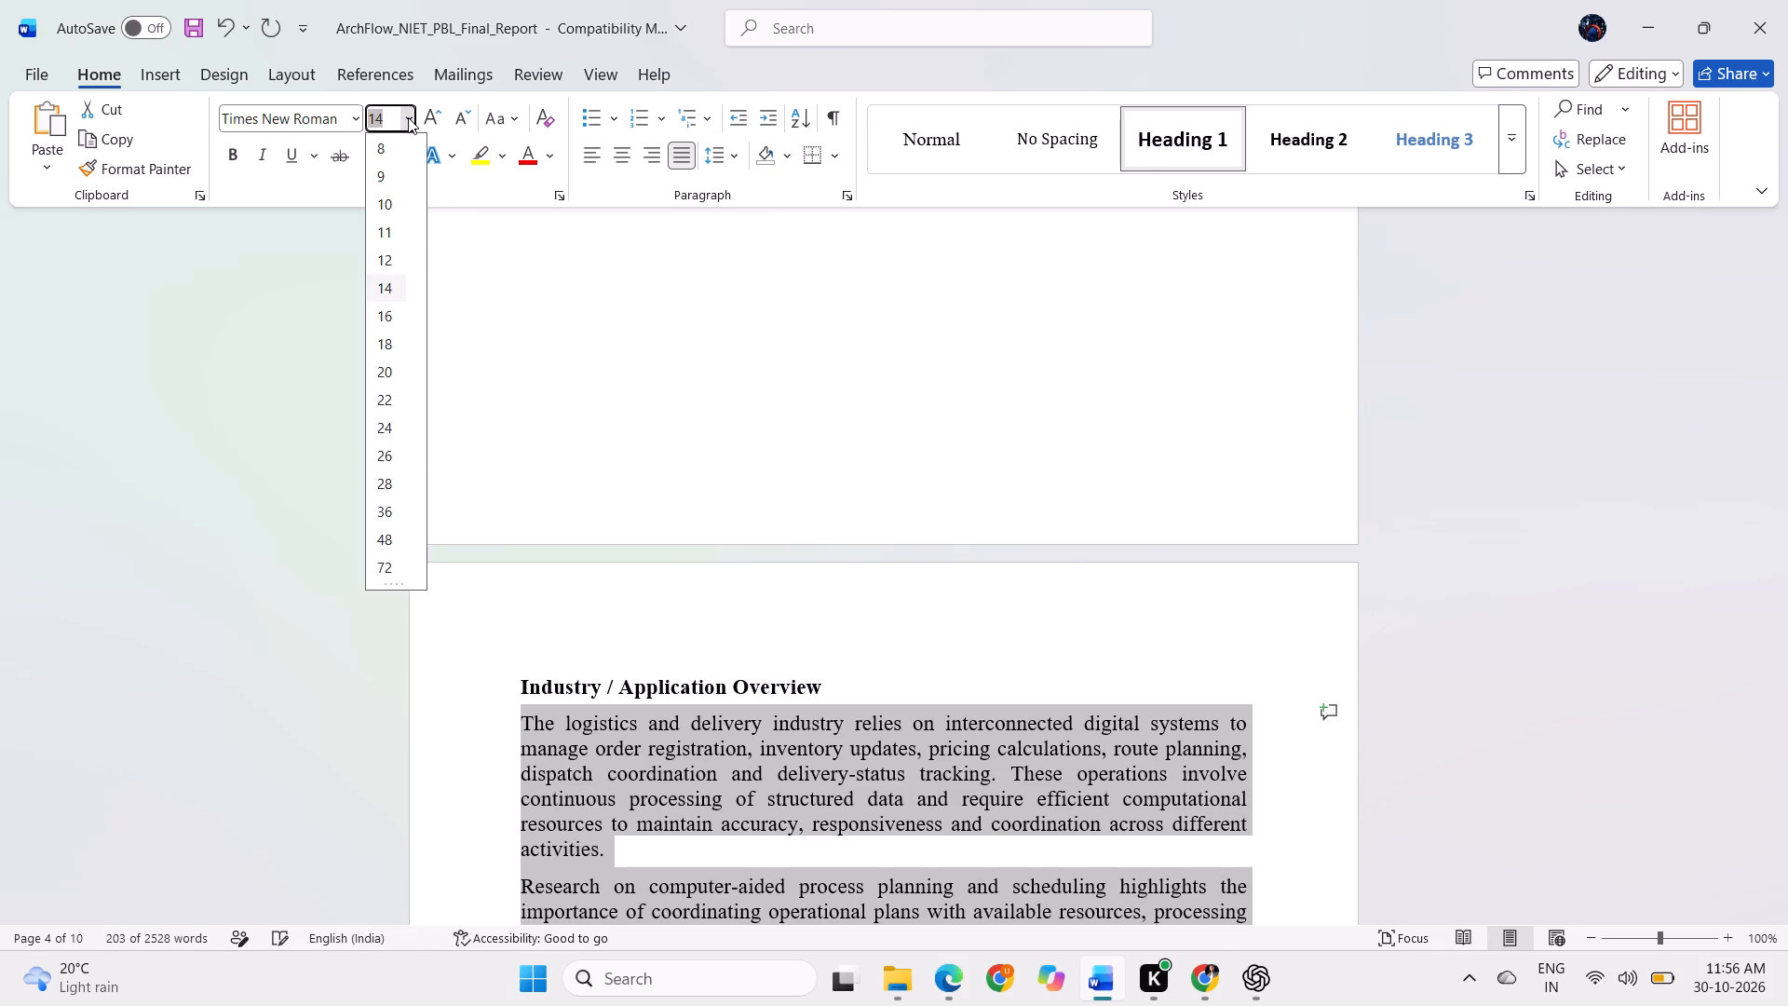
{"action": "left_click", "coordinate": [398, 255]}
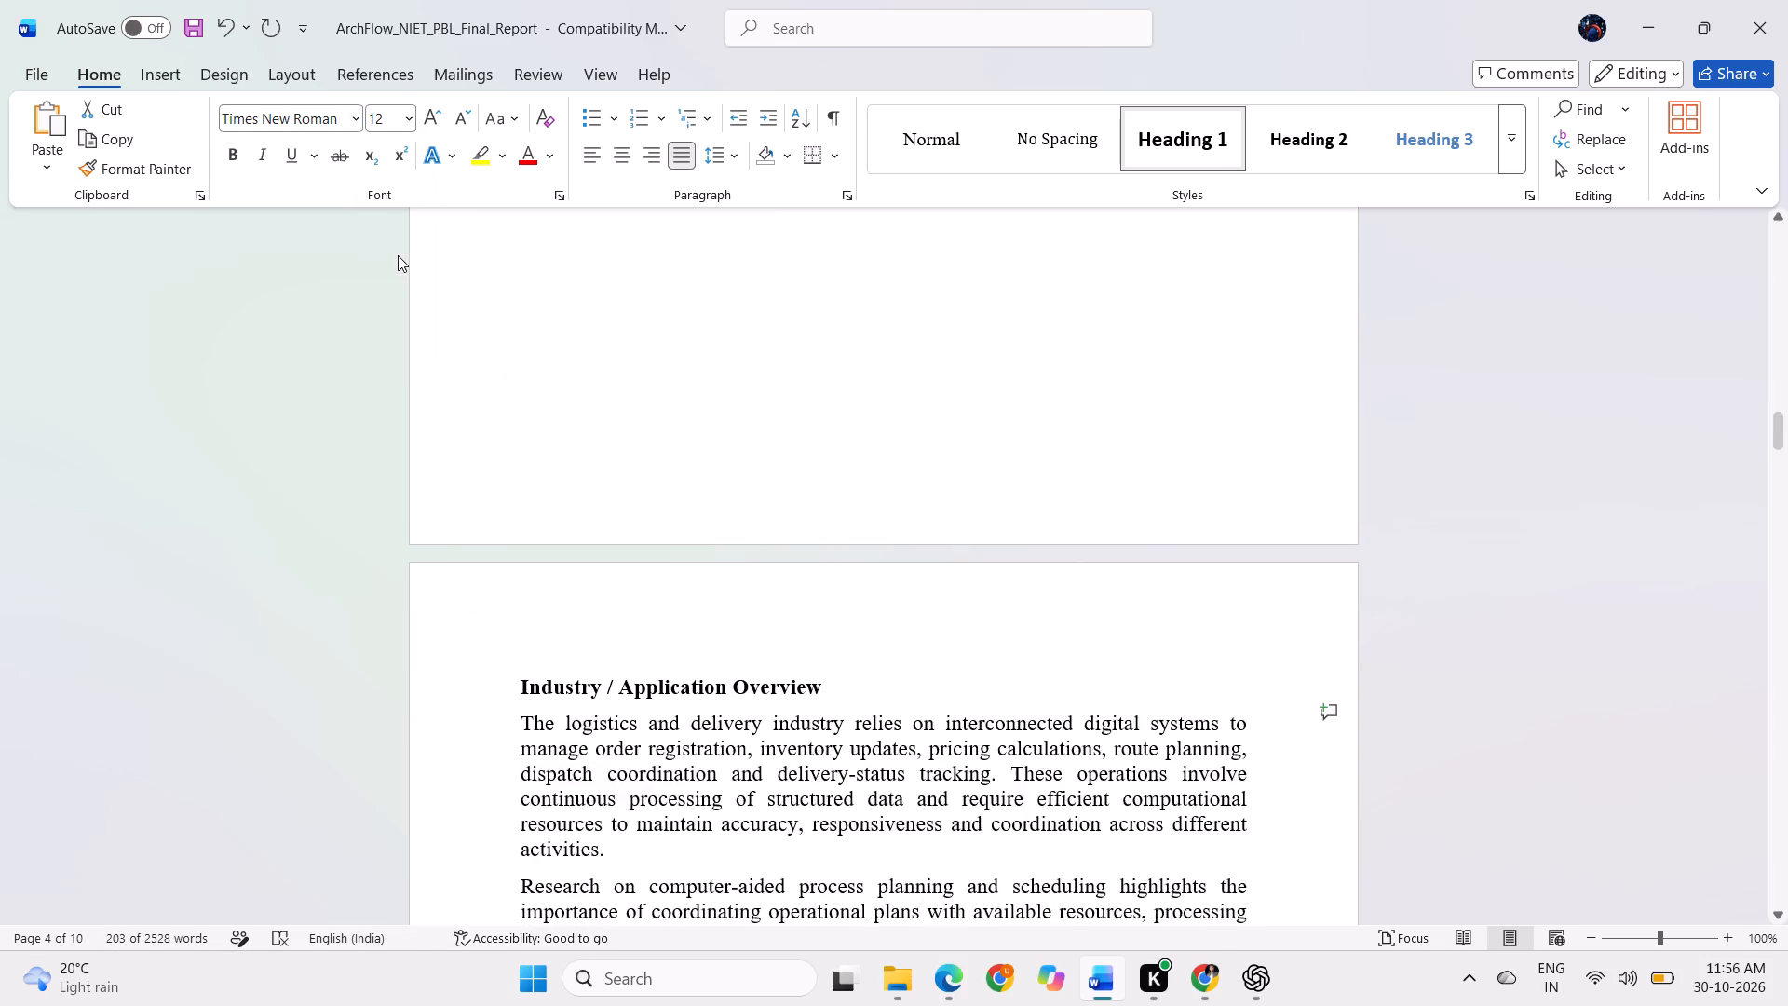
Bring the Industry / Application Overview heading up onto its own line directly below the Sustainable Development Goal paragraph.
{"action": "left_click", "coordinate": [595, 361]}
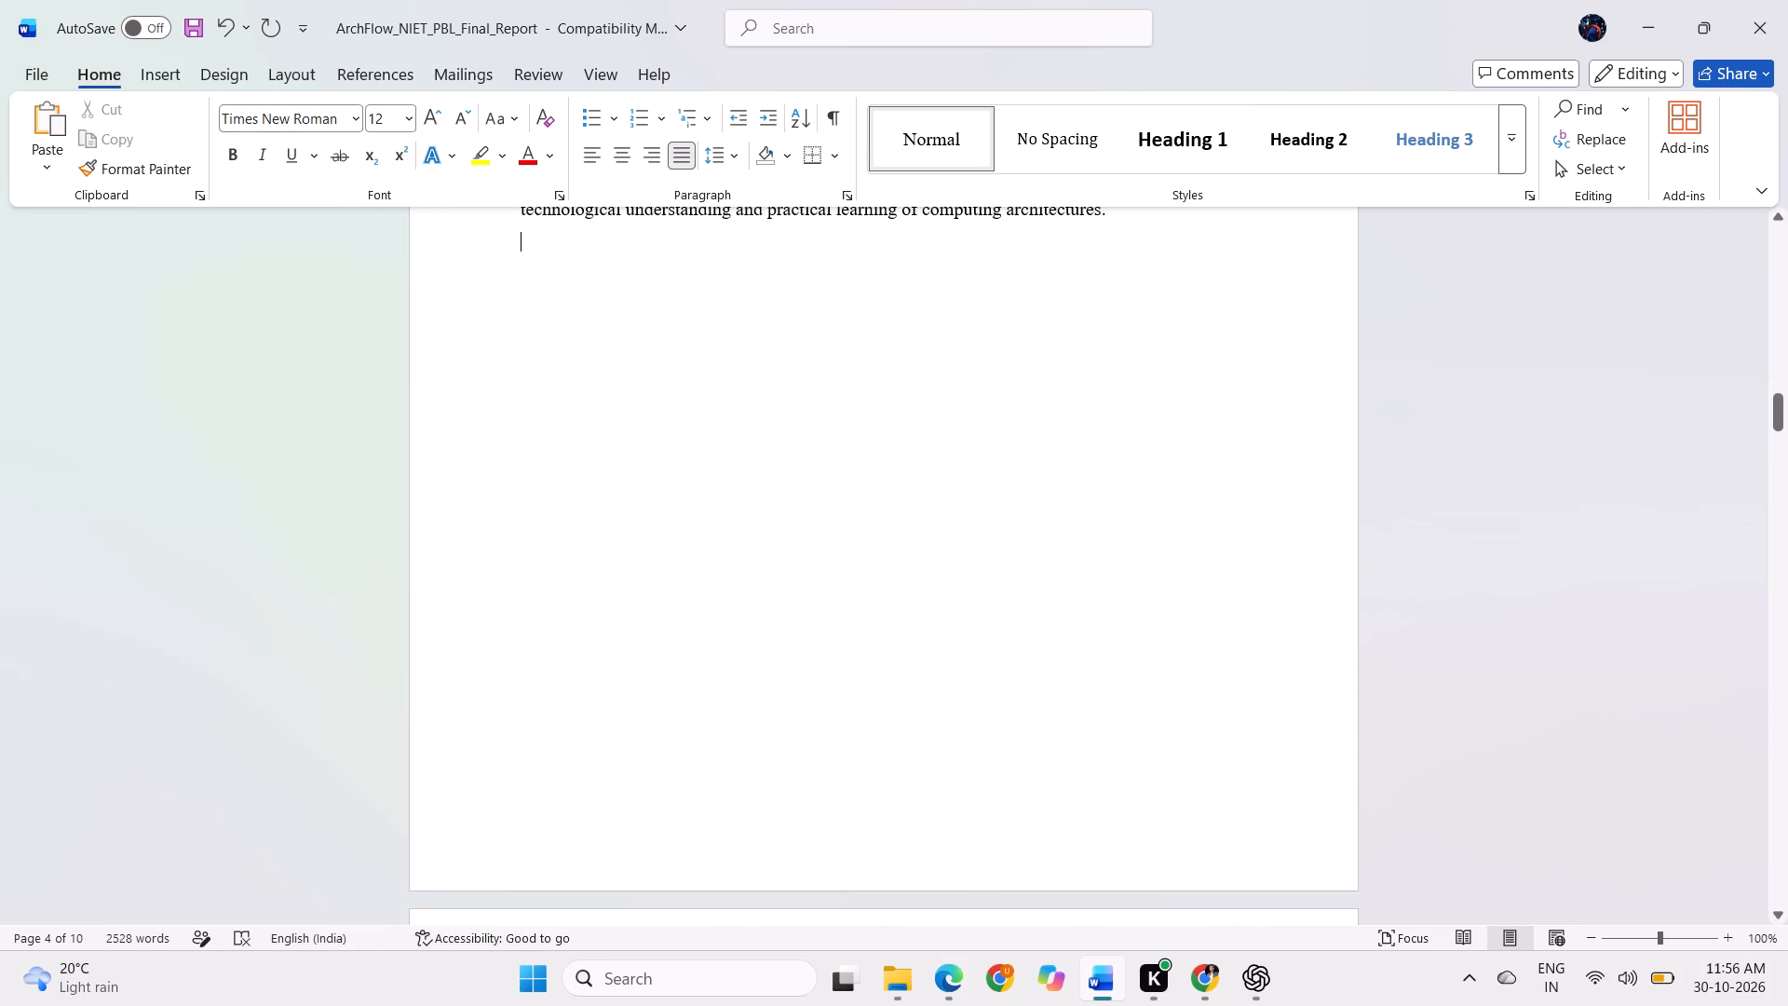
{"action": "scroll", "coordinate": [595, 361], "scroll_direction": "down", "scroll_amount": 1}
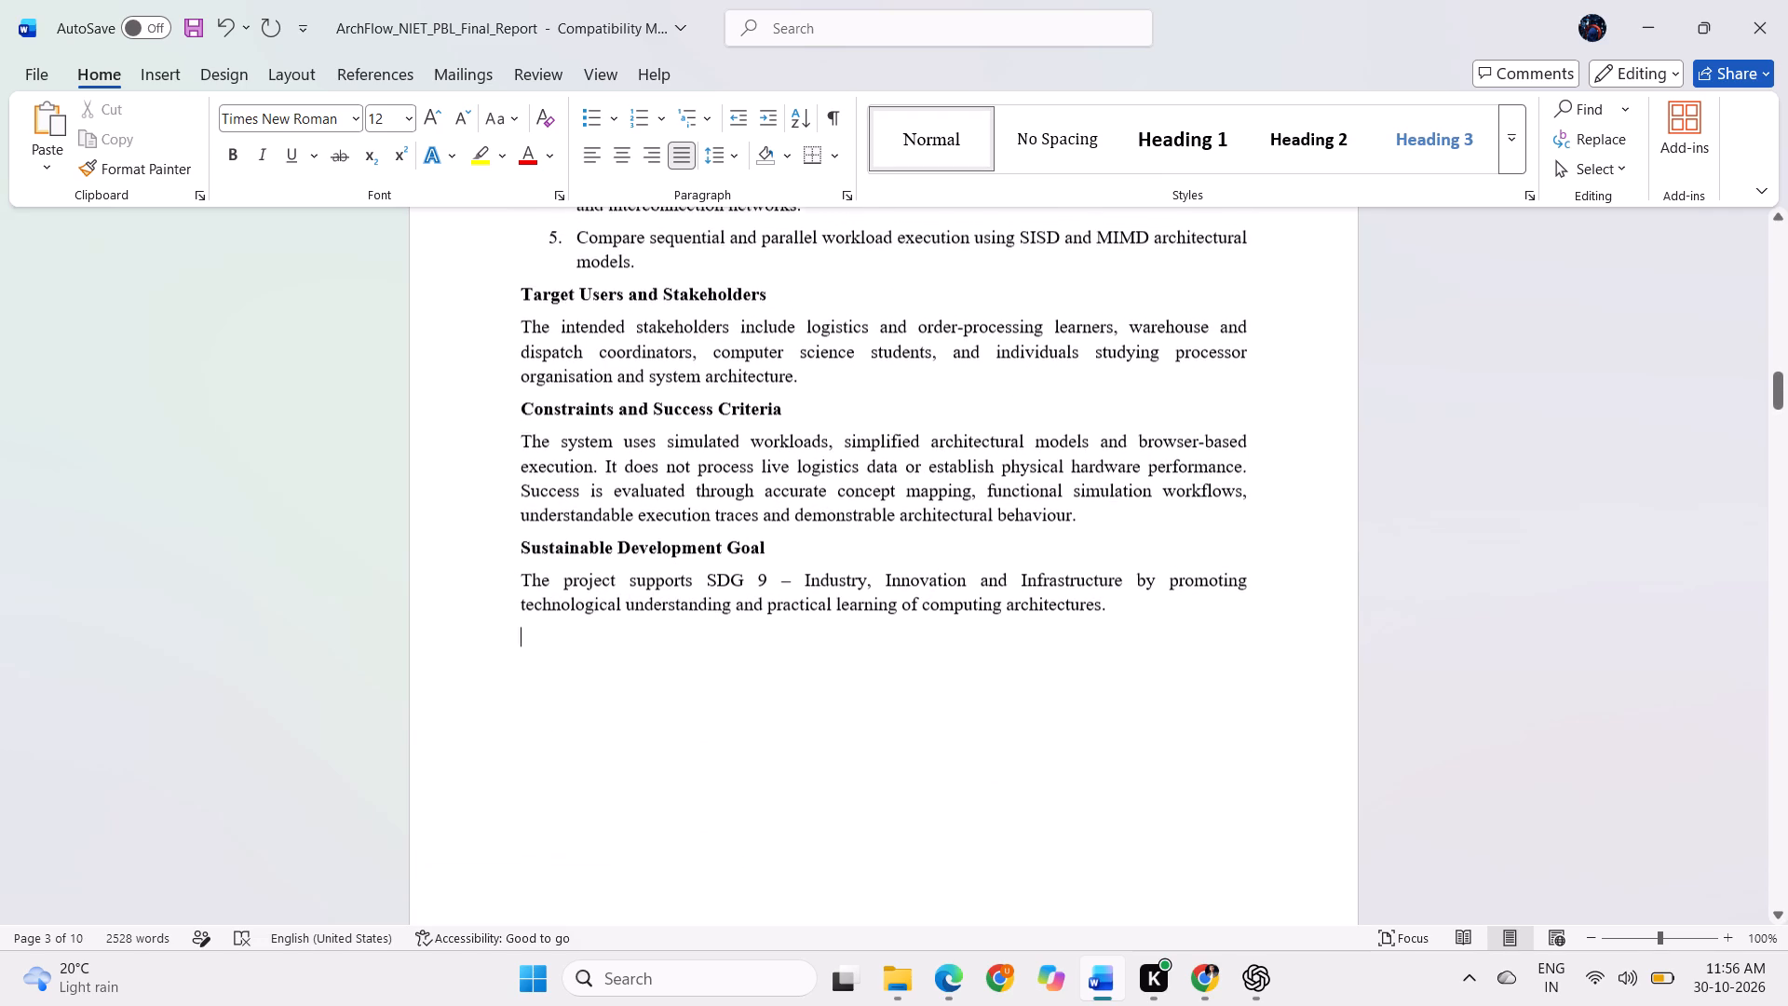
{"action": "scroll", "coordinate": [595, 361], "scroll_direction": "down", "scroll_amount": 1}
{"action": "scroll", "coordinate": [598, 473], "scroll_direction": "down", "scroll_amount": 1}
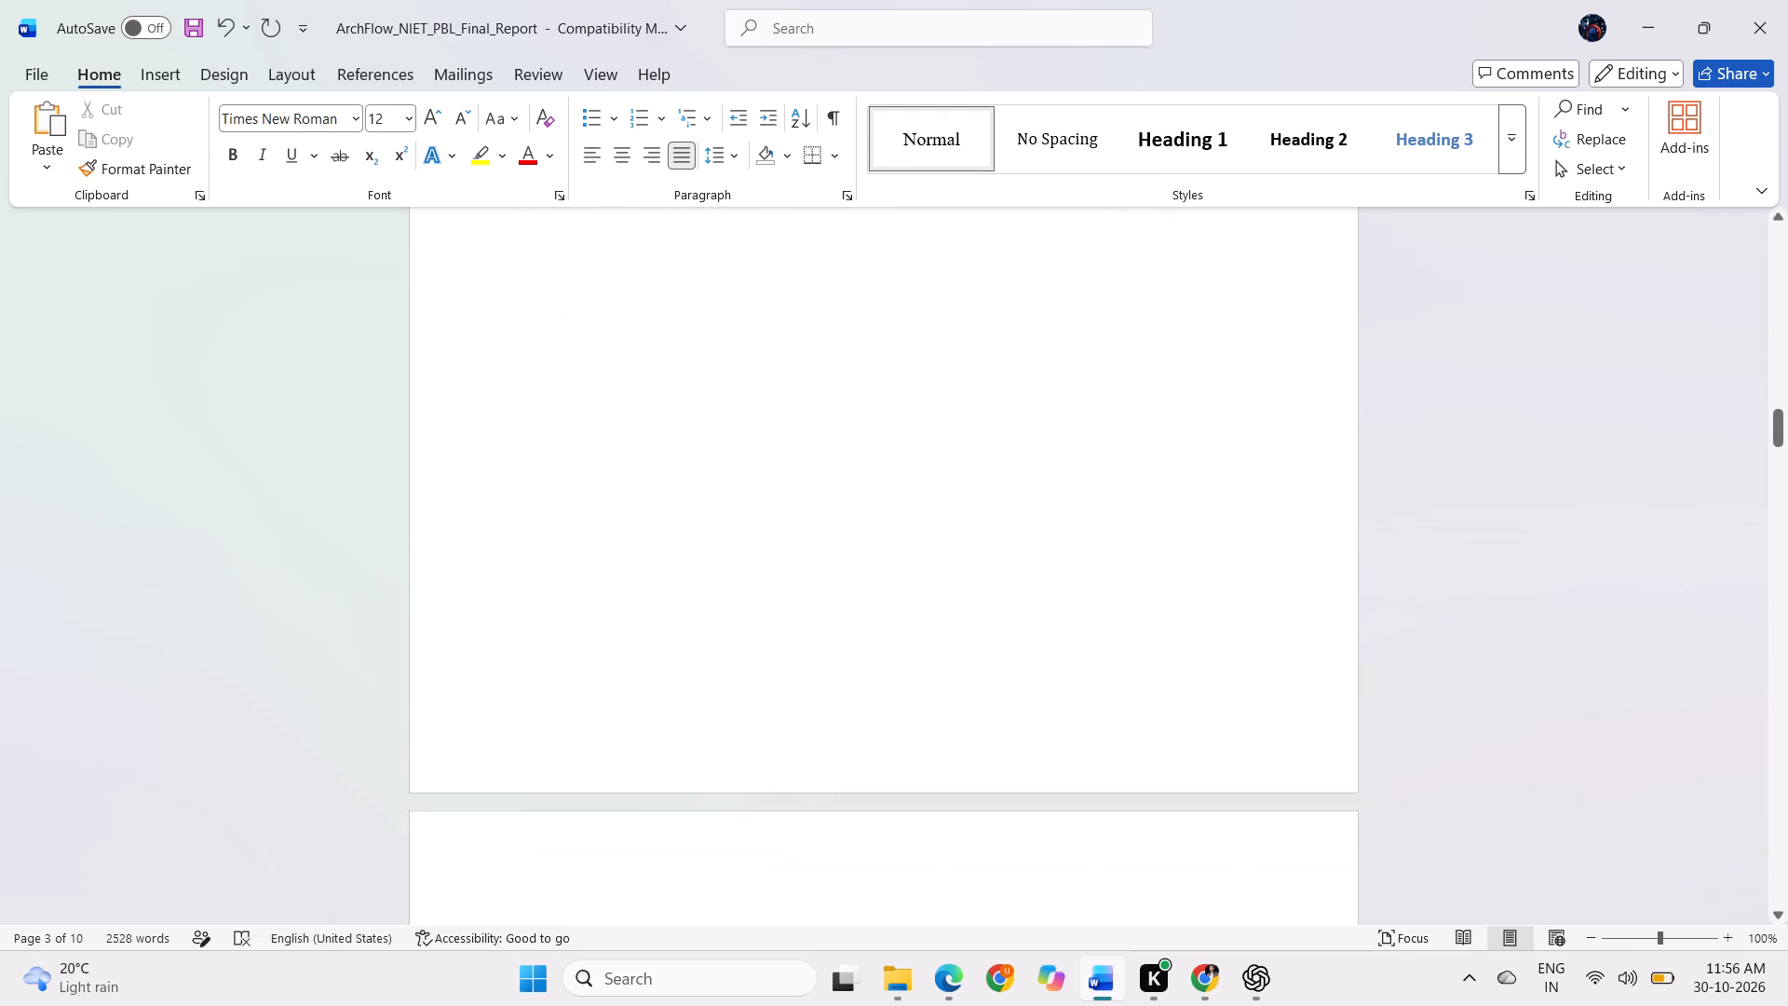
{"action": "scroll", "coordinate": [598, 473], "scroll_direction": "down", "scroll_amount": 1}
{"action": "left_click", "coordinate": [508, 612]}
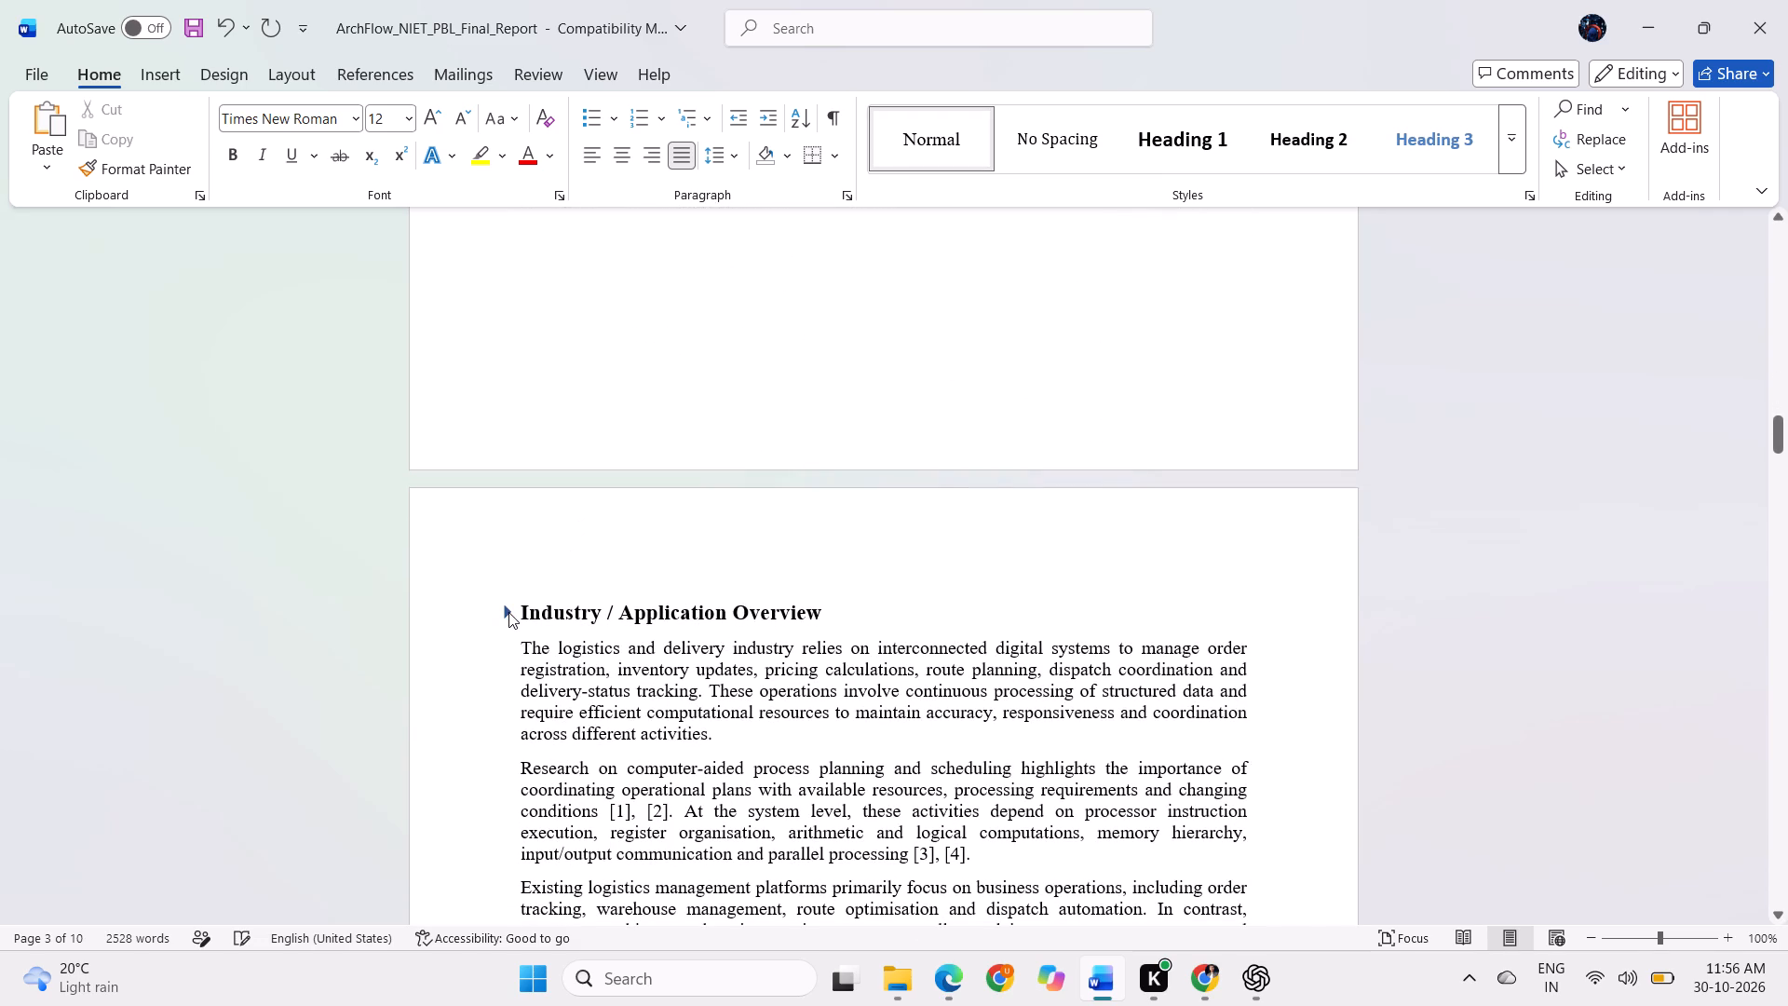
{"action": "left_click_drag", "start_coordinate": [508, 612], "coordinate": [518, 608]}
{"action": "left_click", "coordinate": [518, 607]}
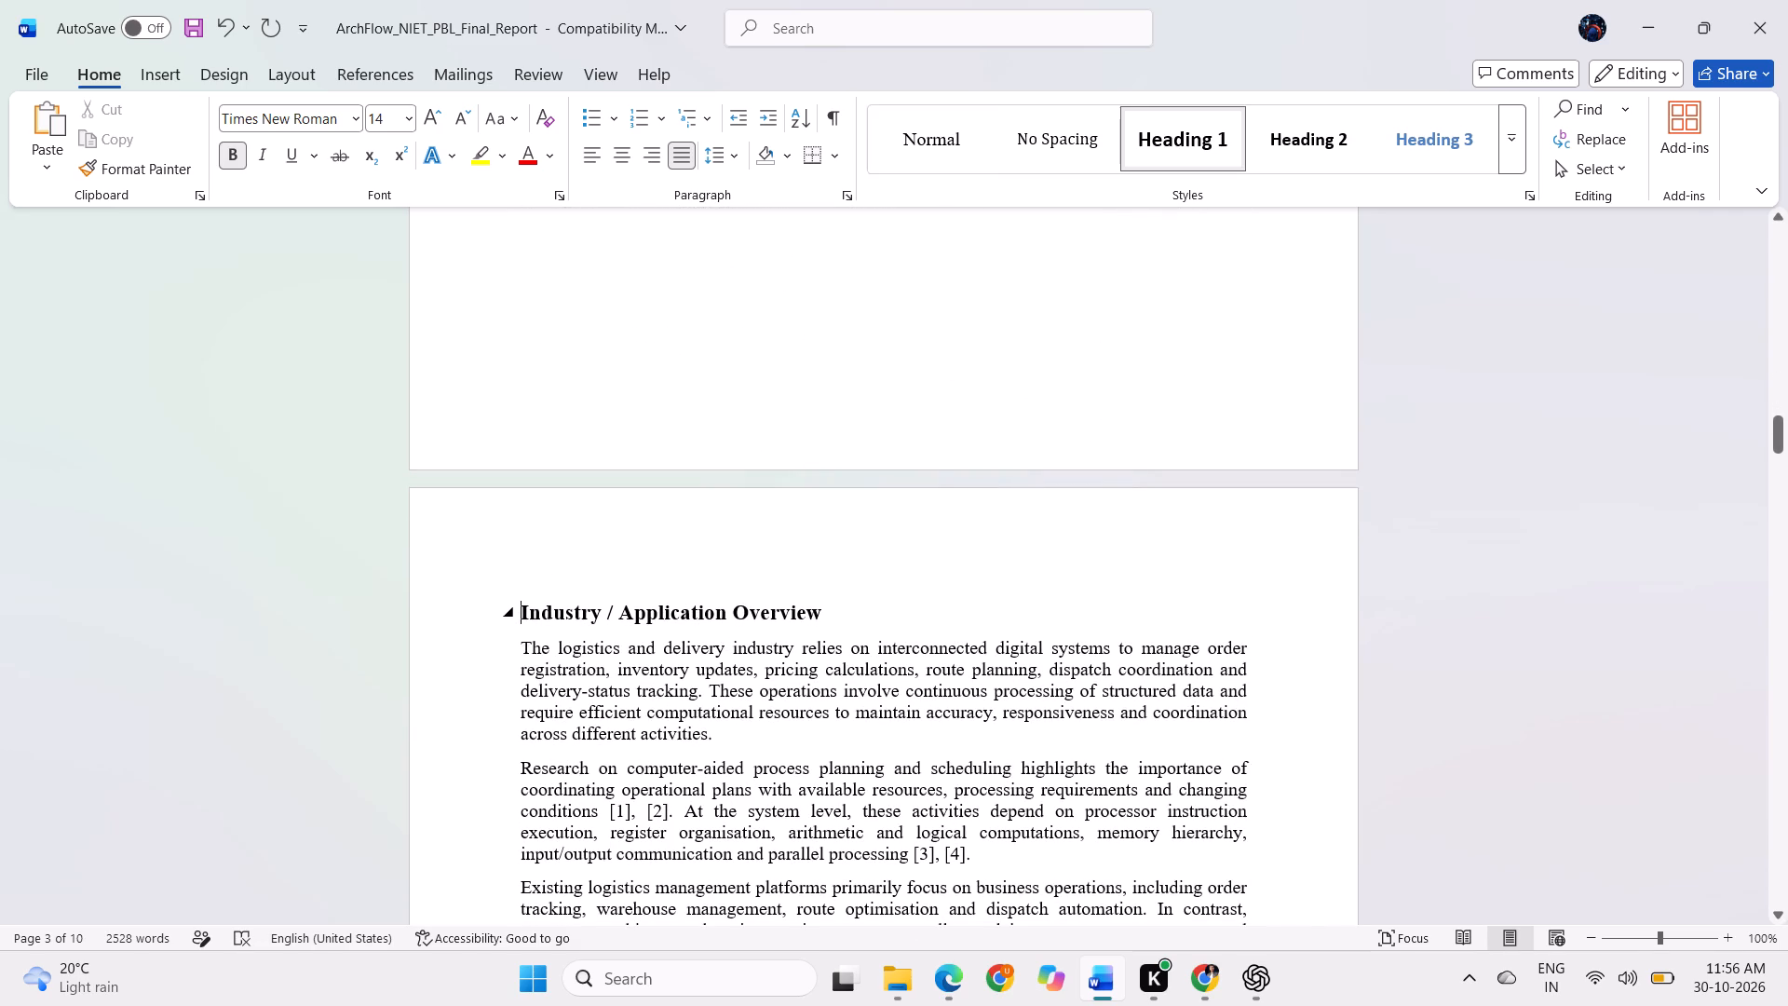
{"action": "key", "text": "BackSpace"}
{"action": "key", "text": "BackSpace"}
{"action": "key", "text": "BackSpace"}
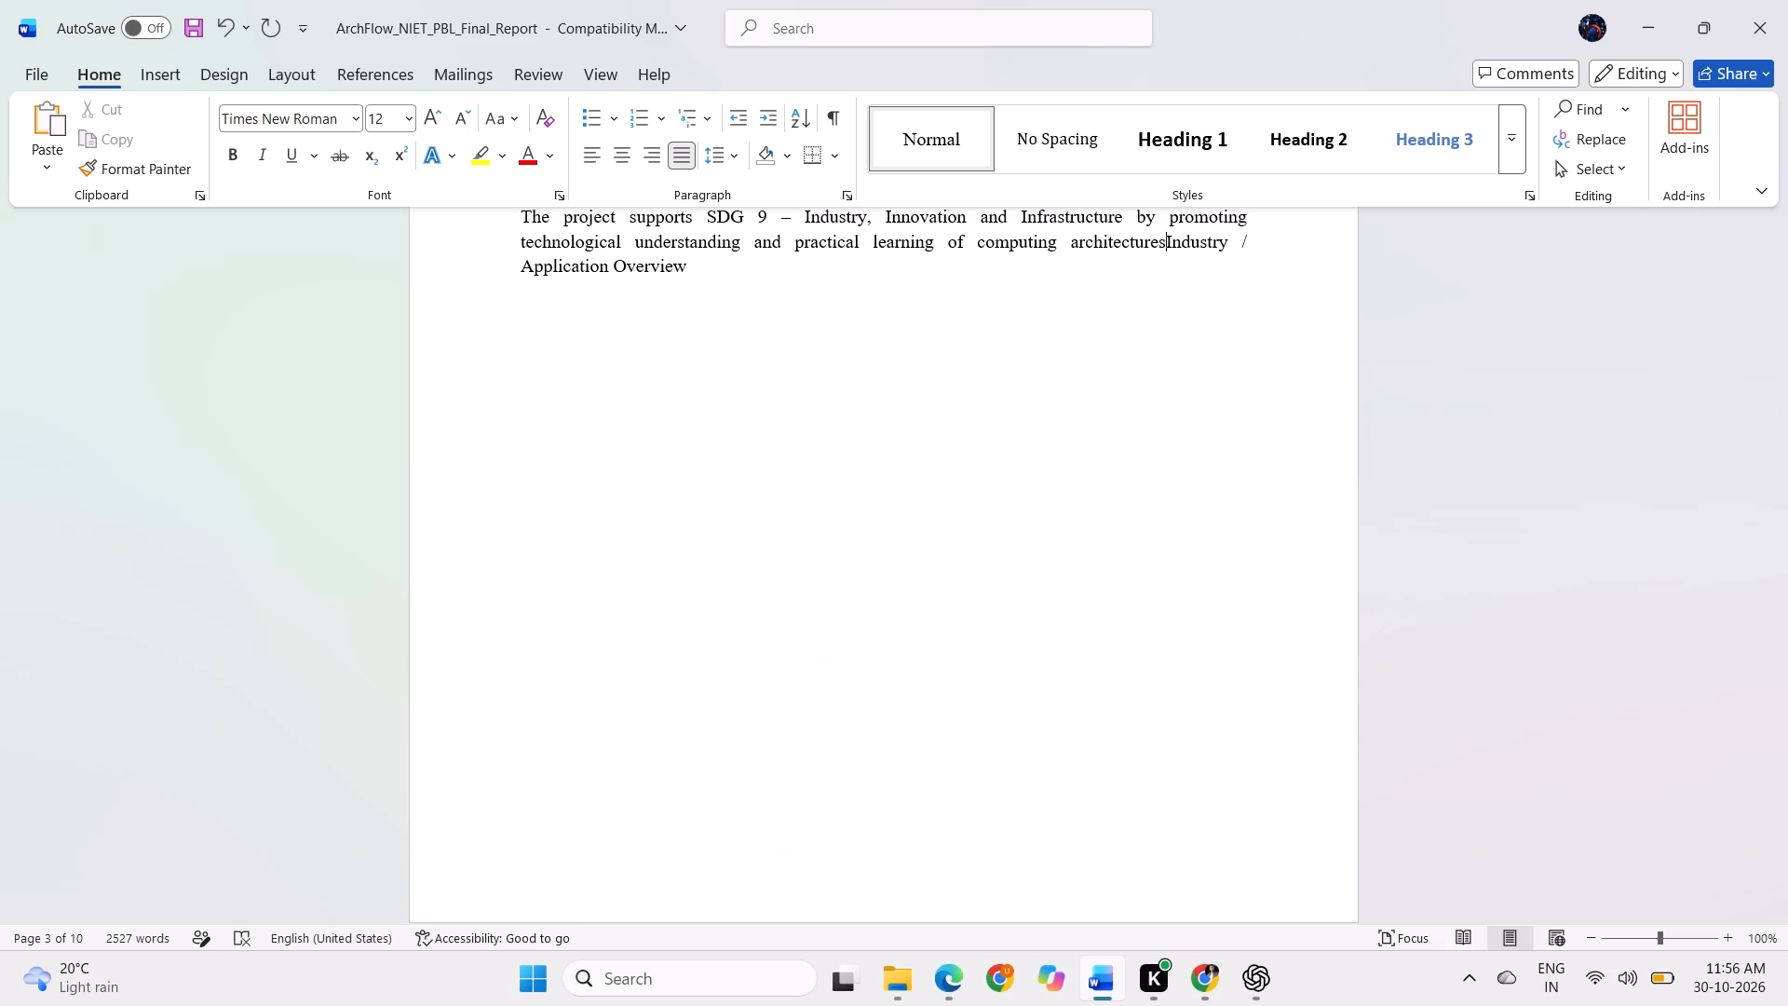
{"action": "scroll", "coordinate": [518, 607], "scroll_direction": "down", "scroll_amount": 2}
{"action": "scroll", "coordinate": [498, 727], "scroll_direction": "down", "scroll_amount": 1}
{"action": "scroll", "coordinate": [498, 727], "scroll_direction": "up", "scroll_amount": 1}
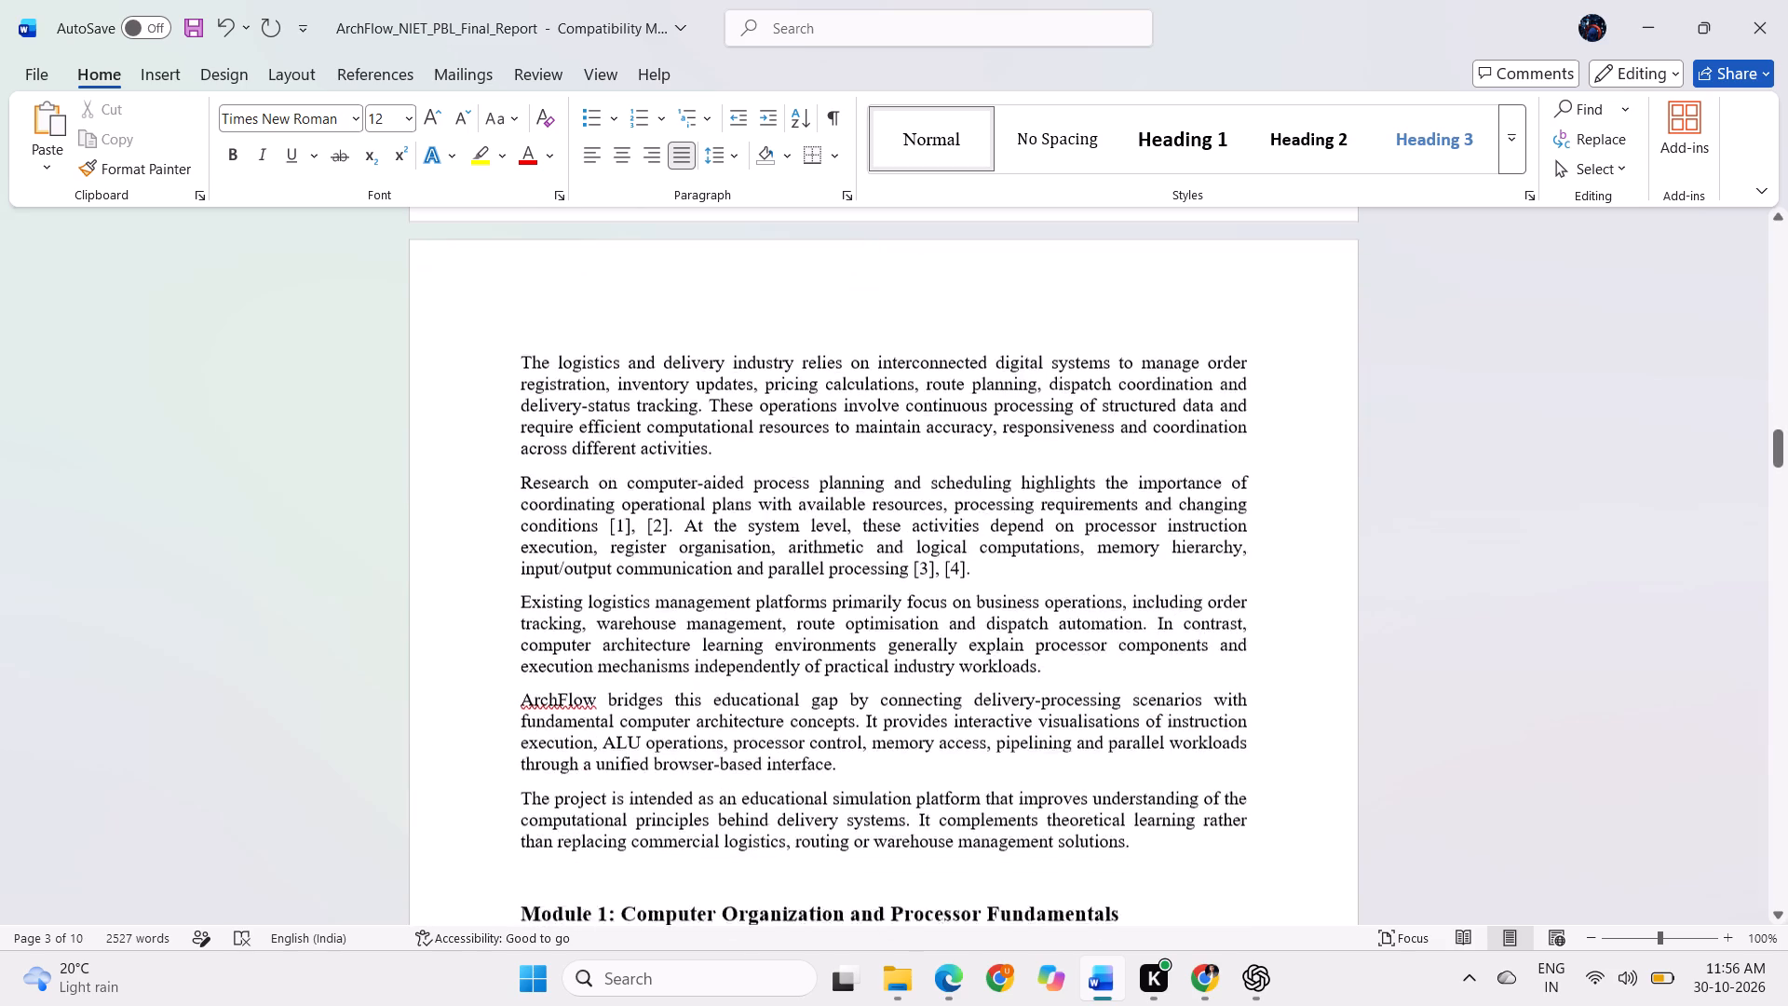
{"action": "scroll", "coordinate": [498, 727], "scroll_direction": "up", "scroll_amount": 2}
{"action": "scroll", "coordinate": [606, 681], "scroll_direction": "up", "scroll_amount": 1}
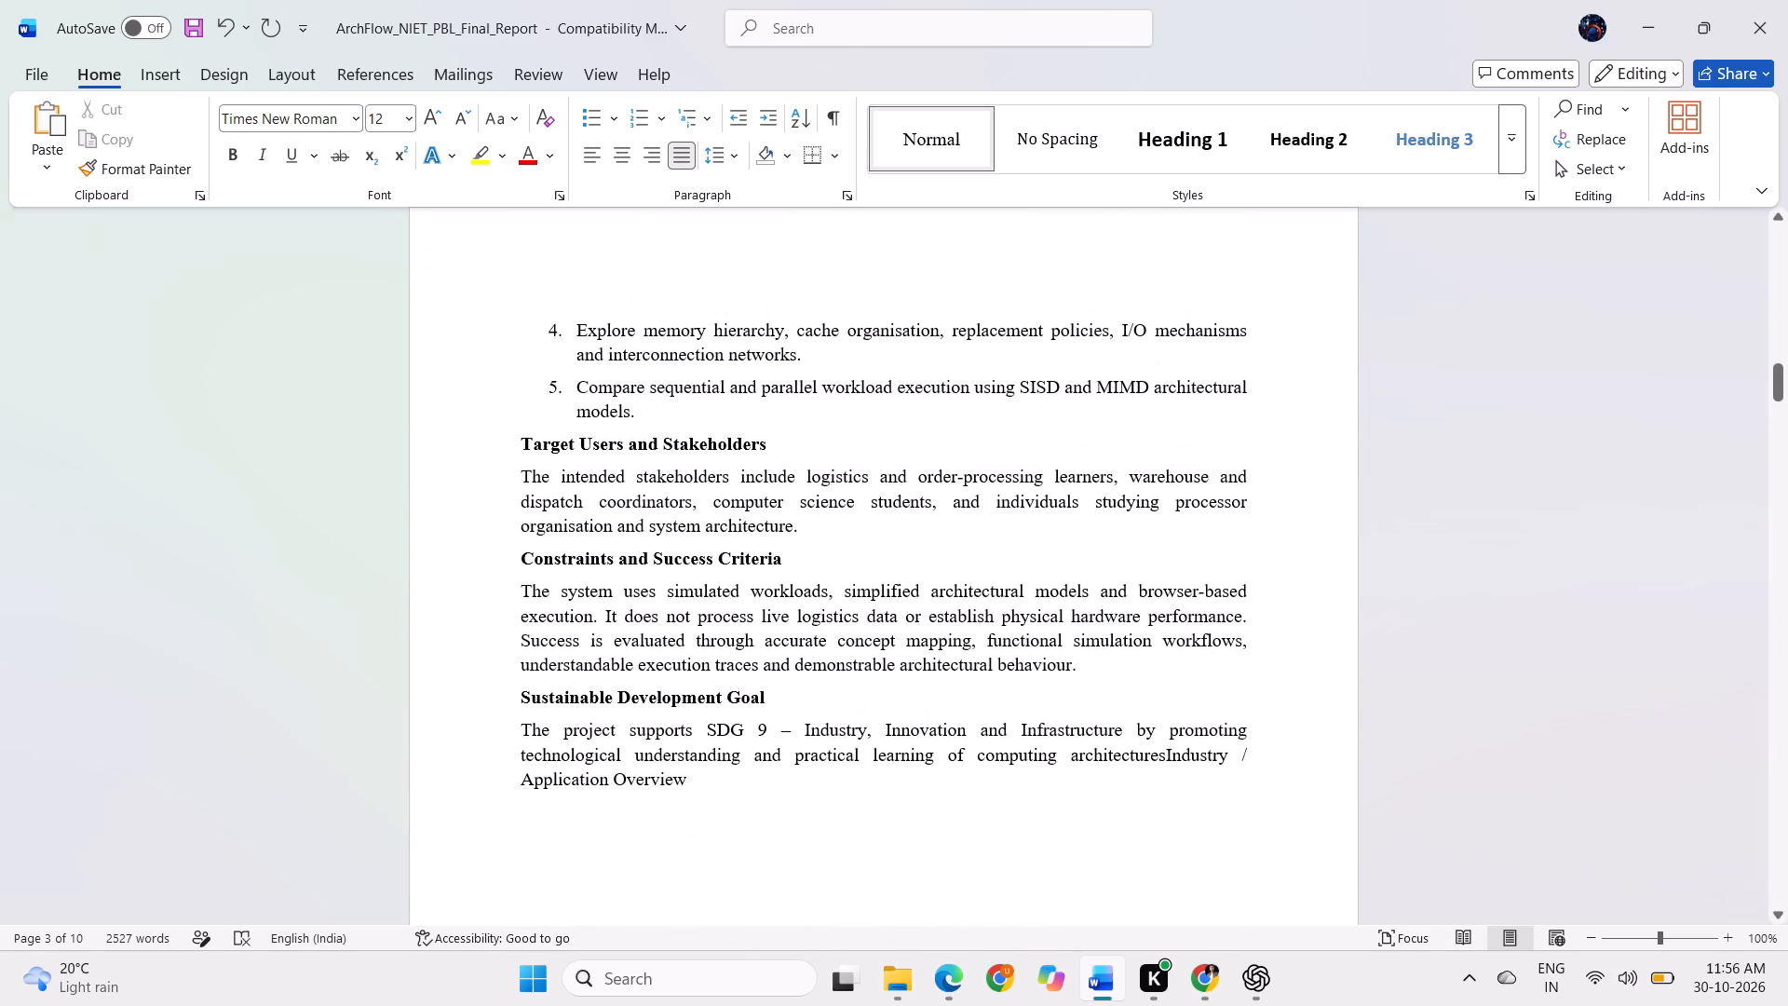
{"action": "key", "text": "ctrl+z"}
{"action": "scroll", "coordinate": [593, 675], "scroll_direction": "down", "scroll_amount": 2}
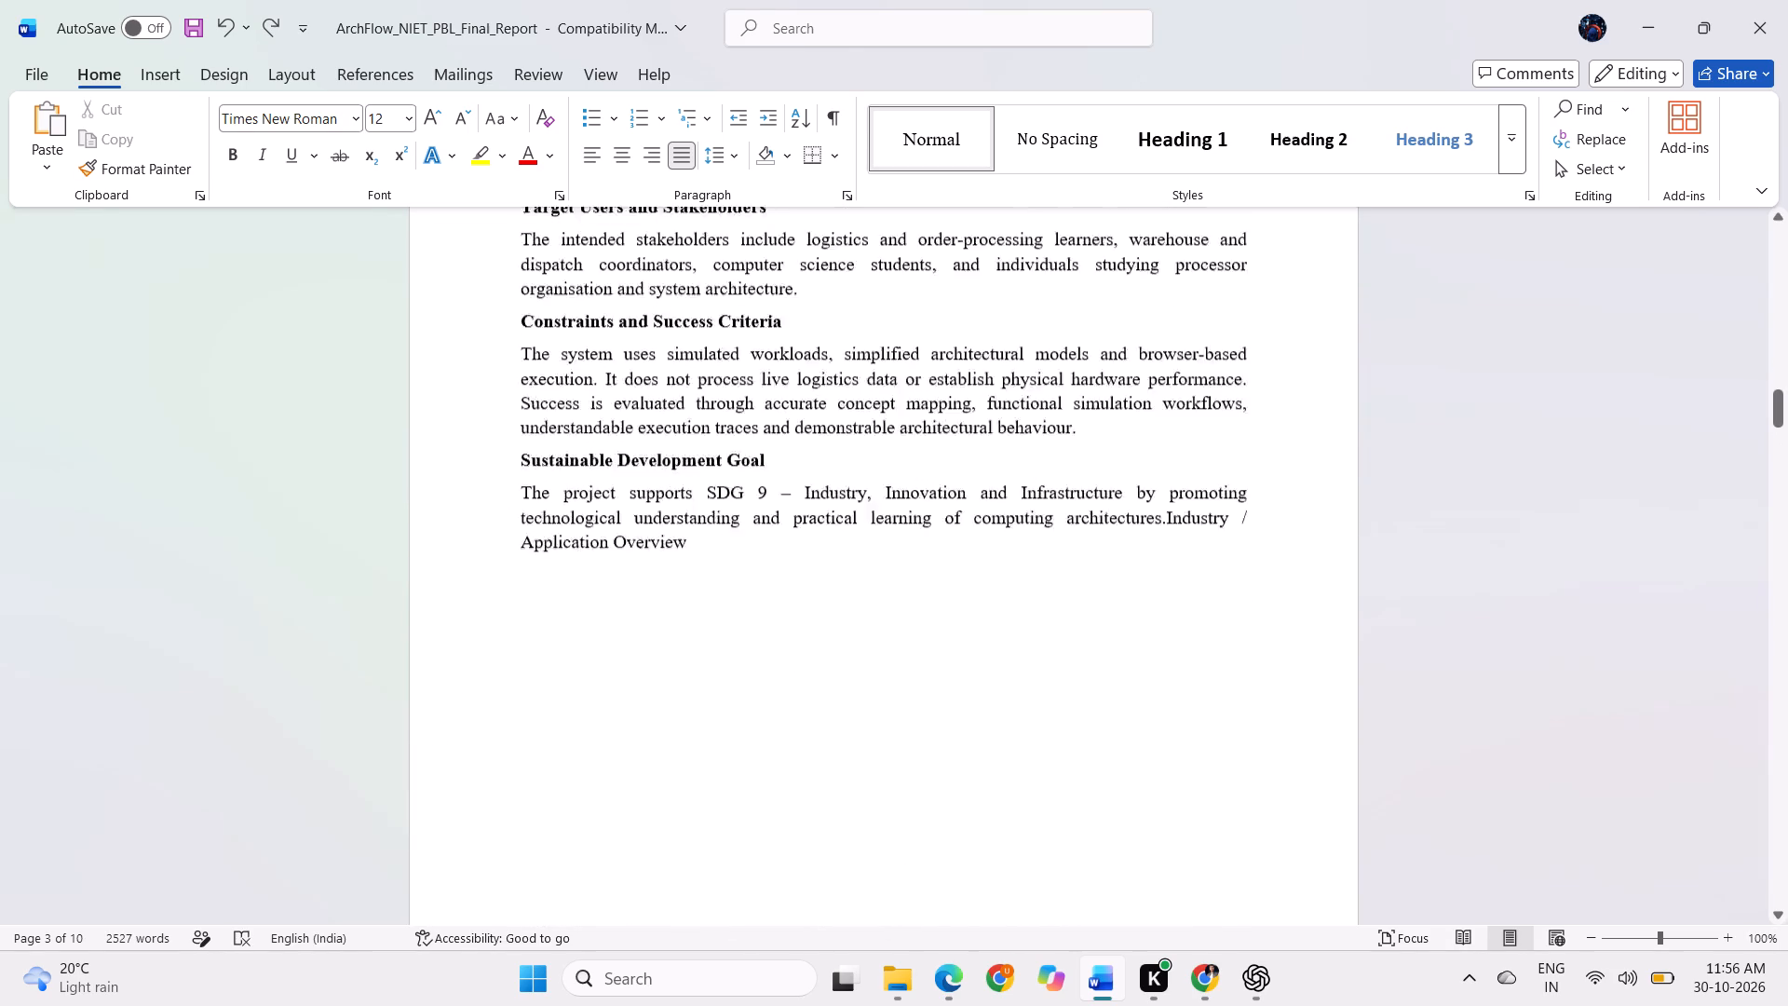
{"action": "scroll", "coordinate": [593, 675], "scroll_direction": "down", "scroll_amount": 1}
{"action": "key", "text": "ctrl+z"}
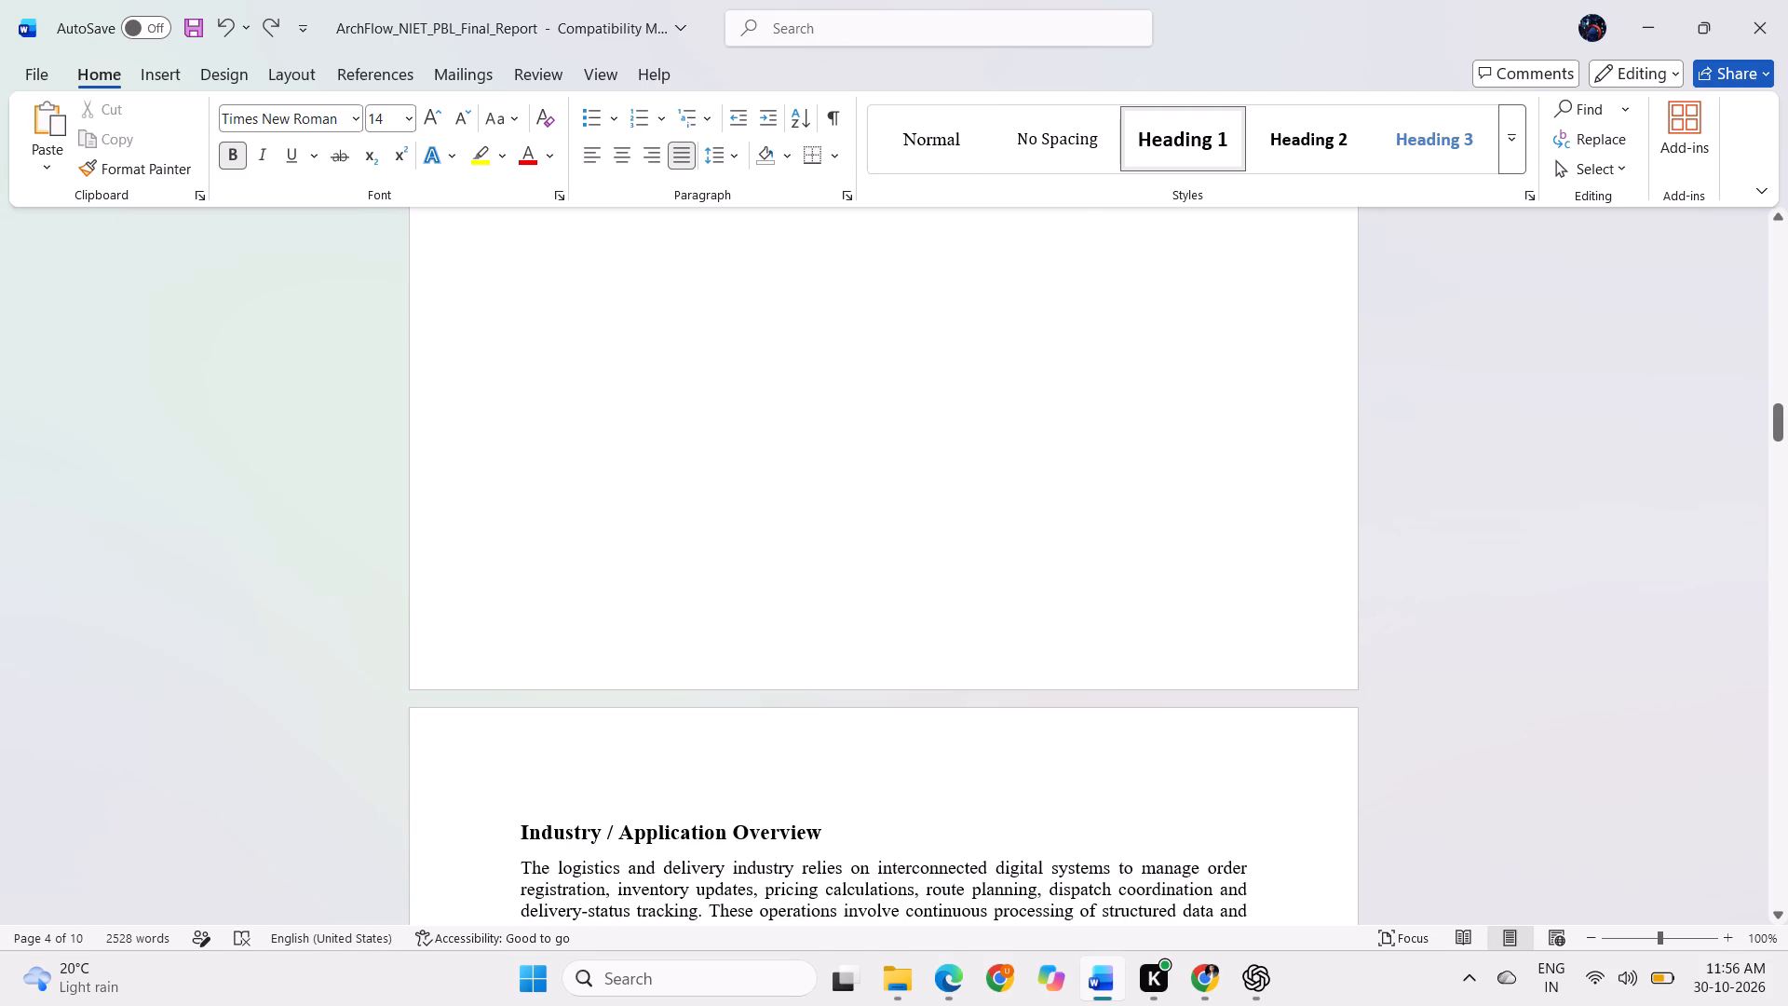
{"action": "key", "text": "BackSpace"}
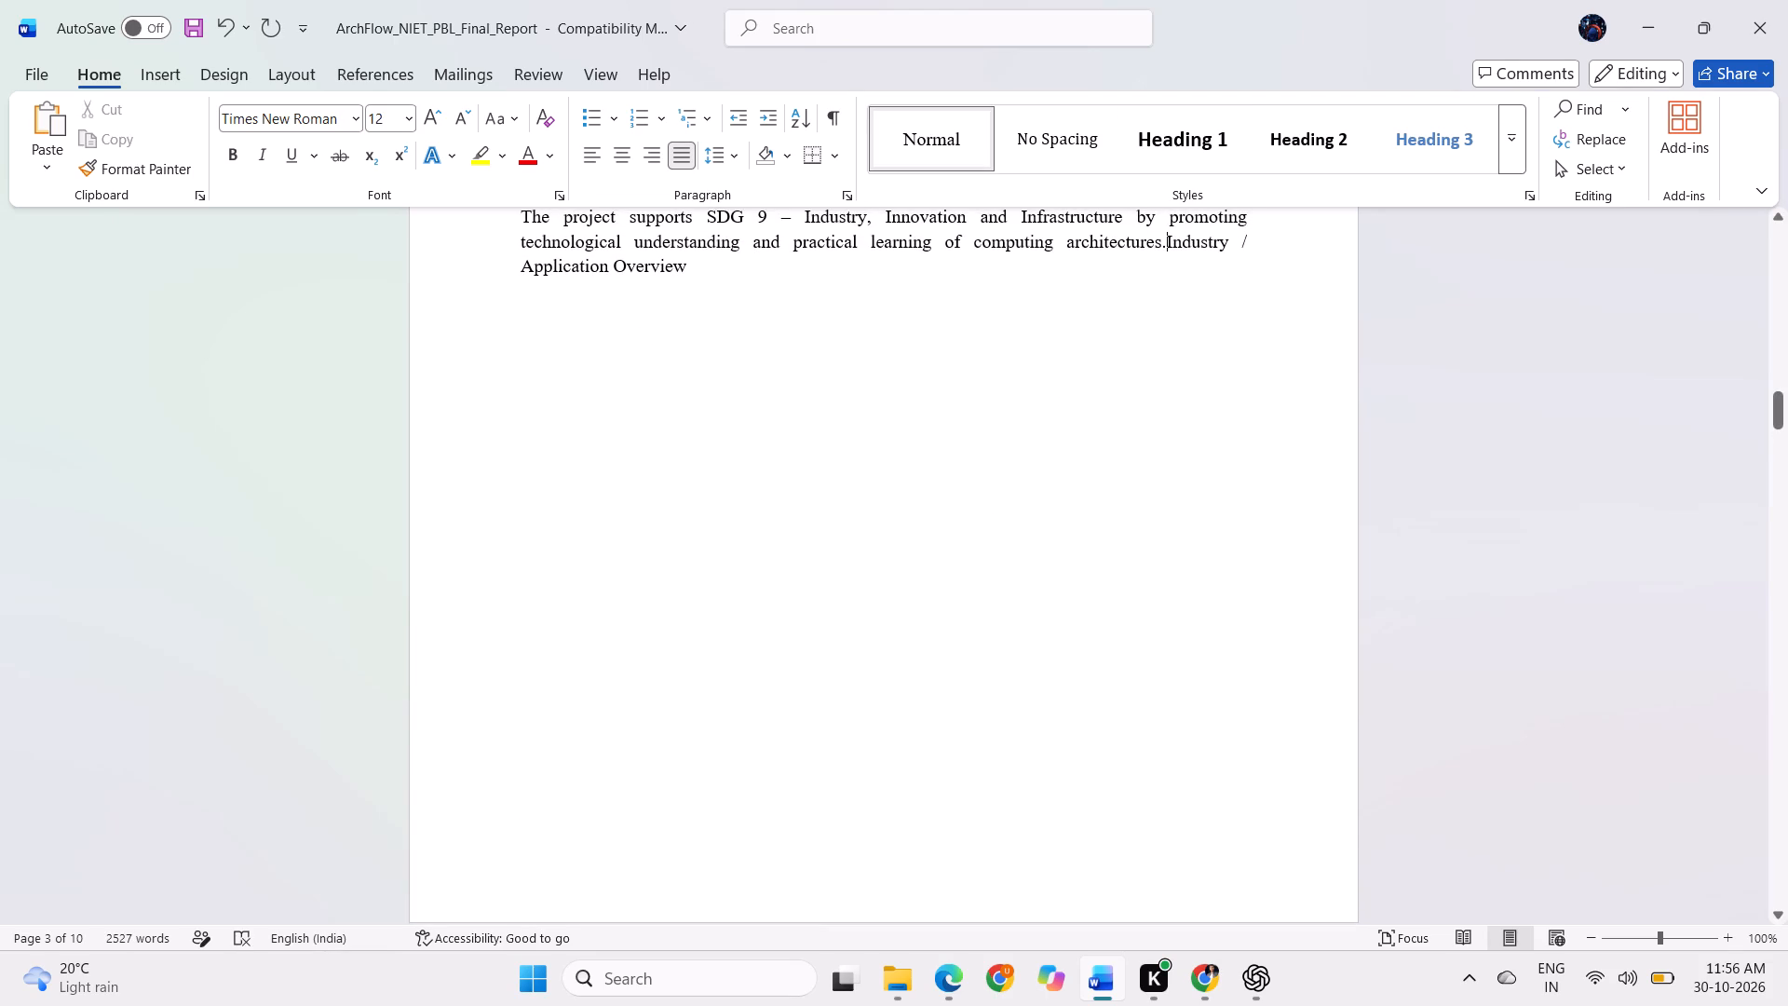
{"action": "key", "text": "Return"}
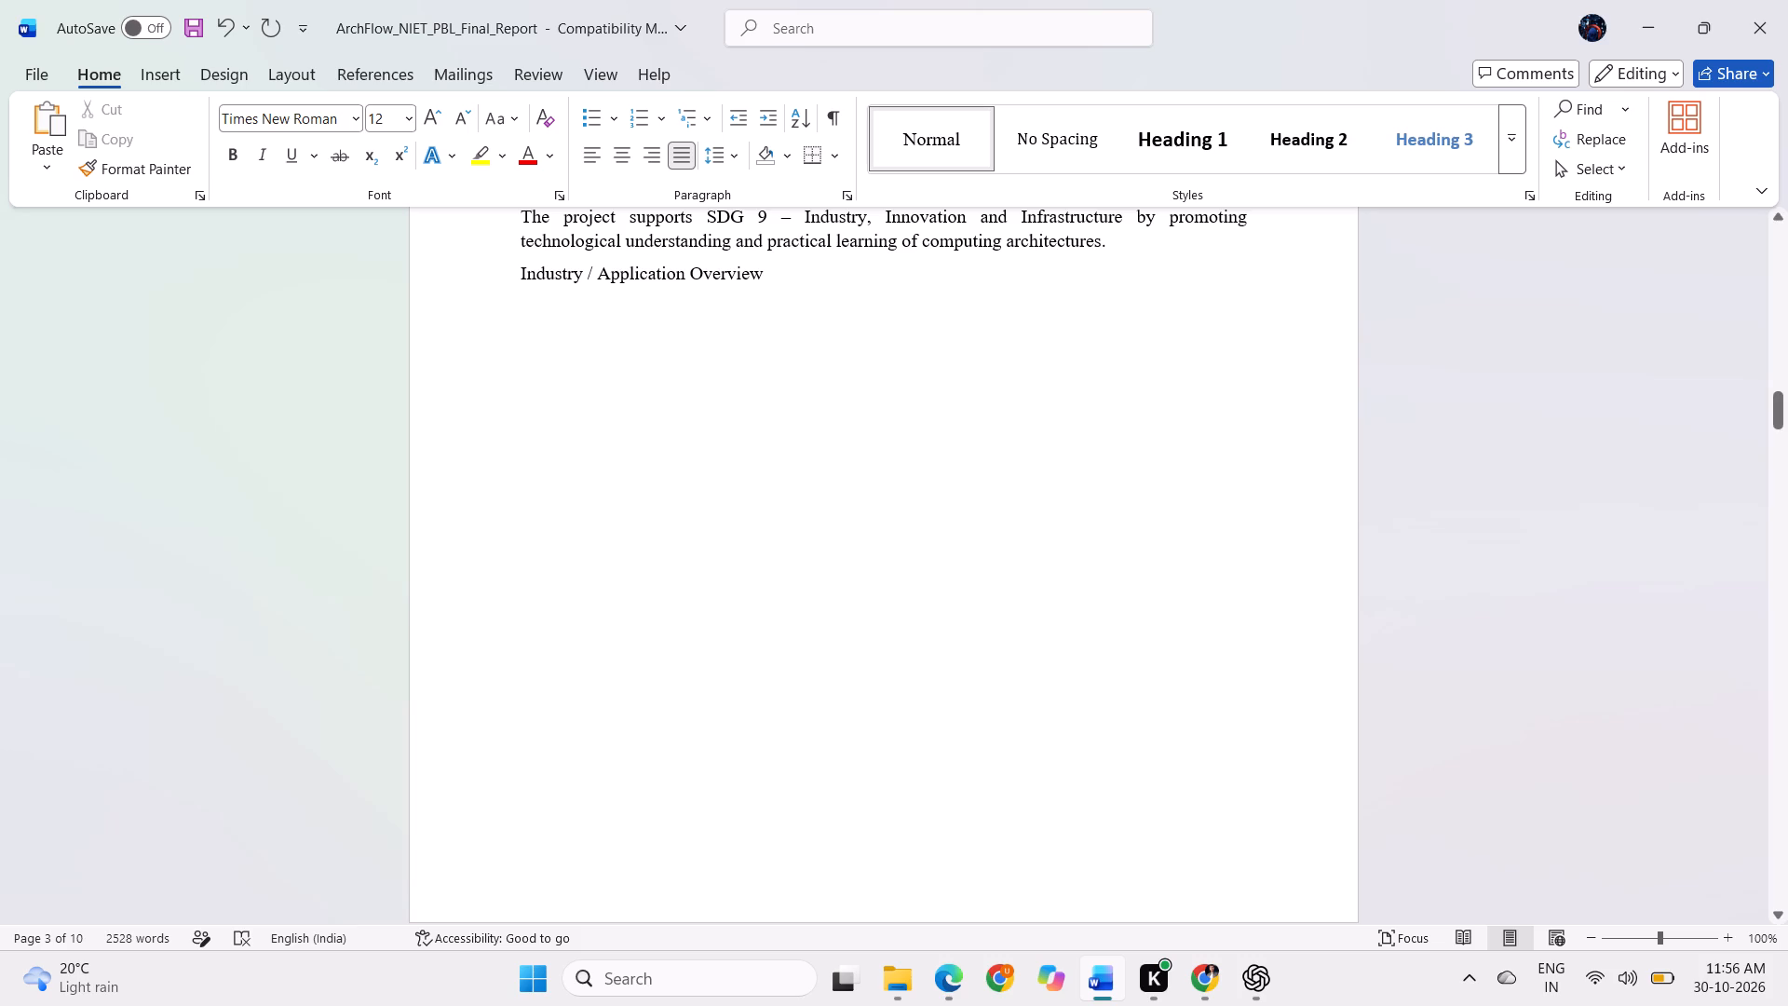
Set the Industry / Application Overview heading to size 14 and bold.
{"action": "left_click_drag", "start_coordinate": [766, 275], "coordinate": [548, 301]}
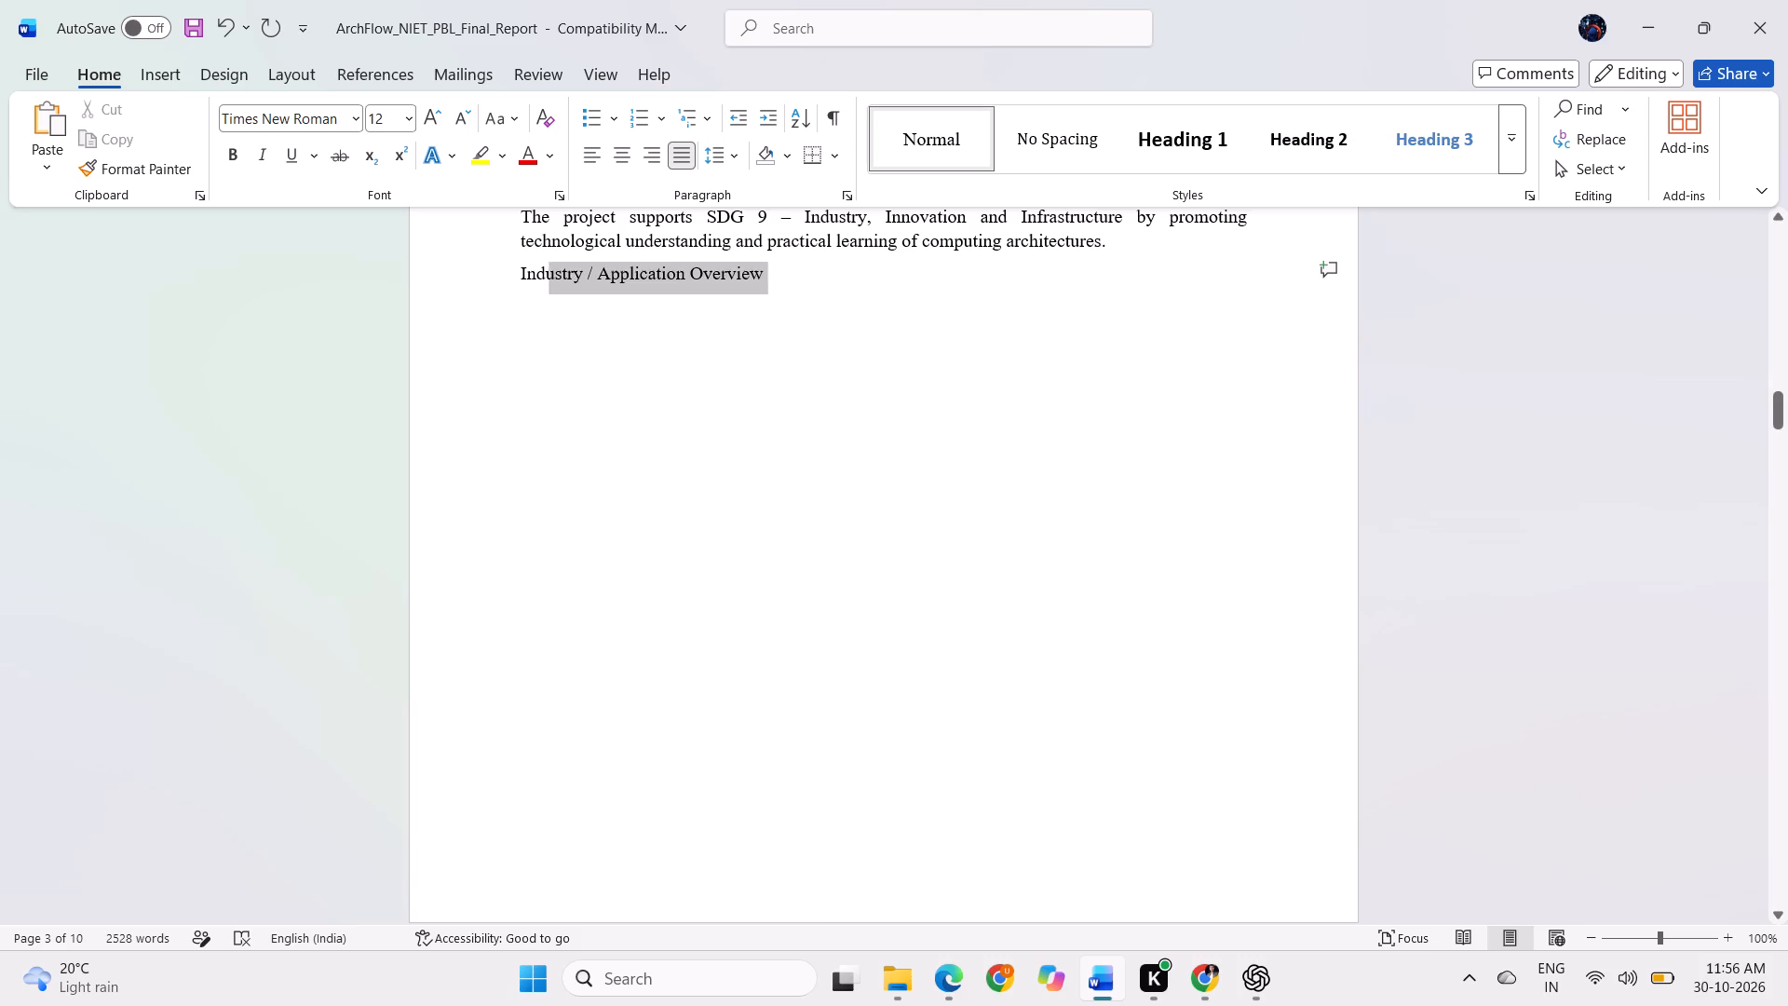
{"action": "left_click_drag", "start_coordinate": [548, 301], "coordinate": [509, 297]}
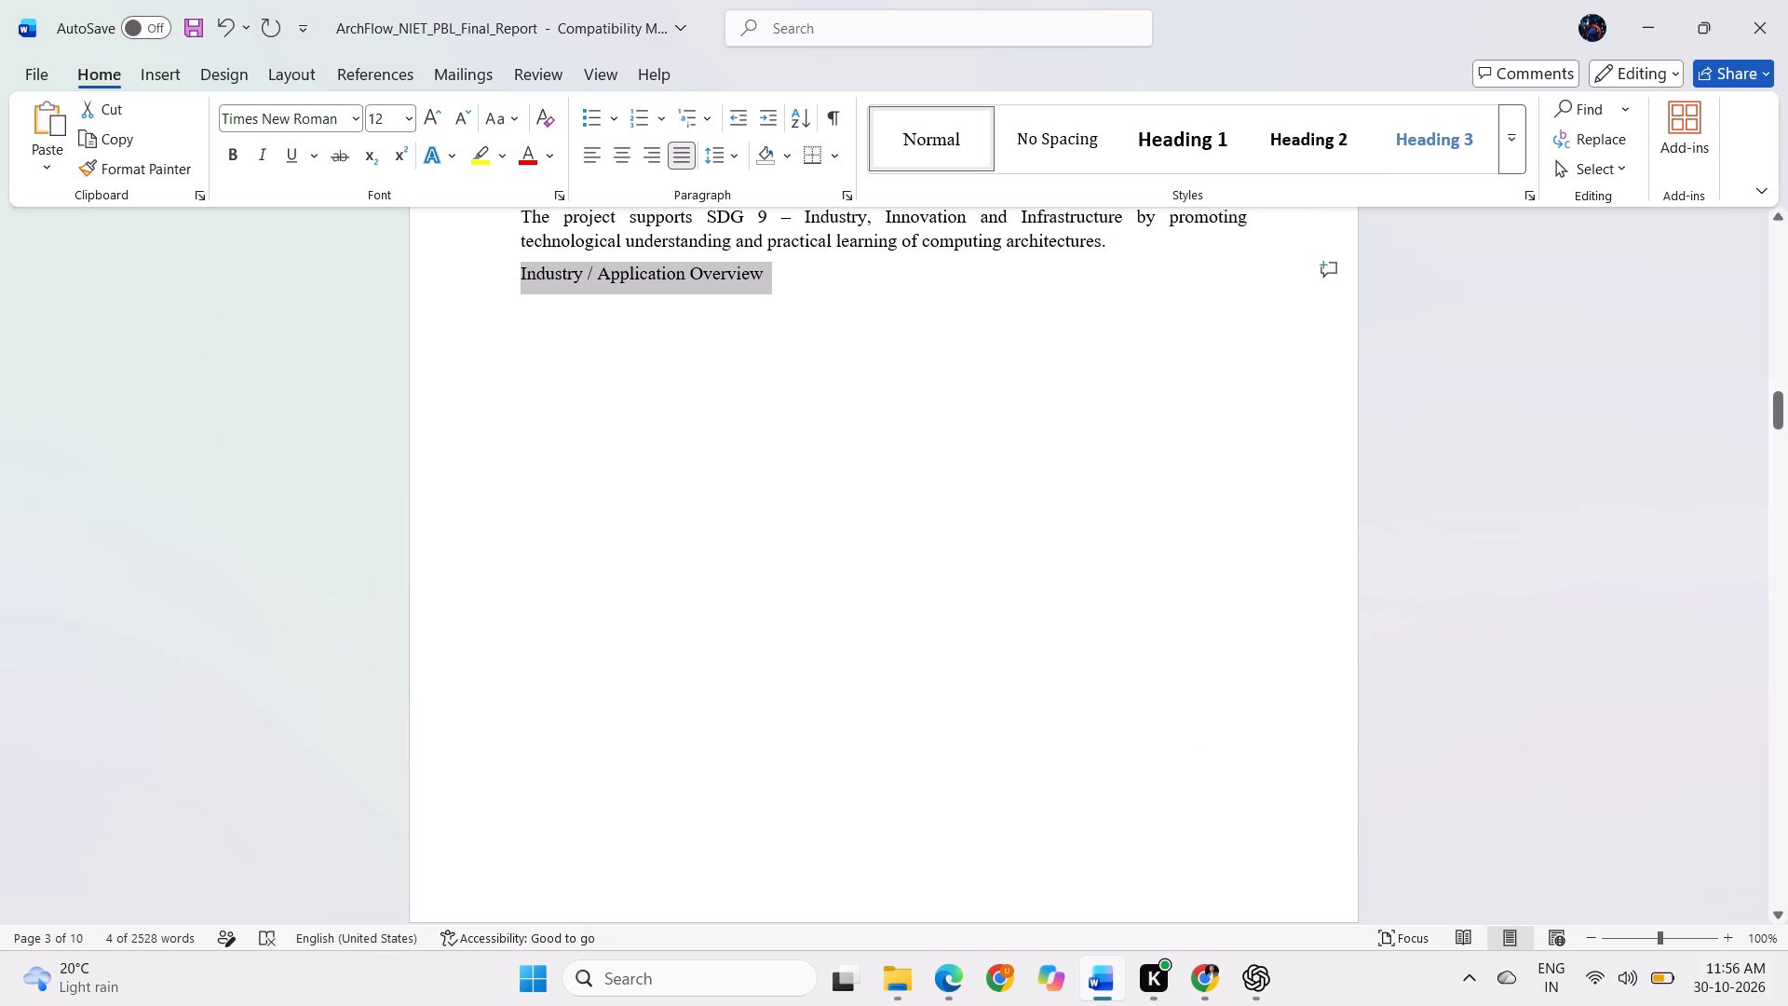
{"action": "left_click", "coordinate": [403, 116]}
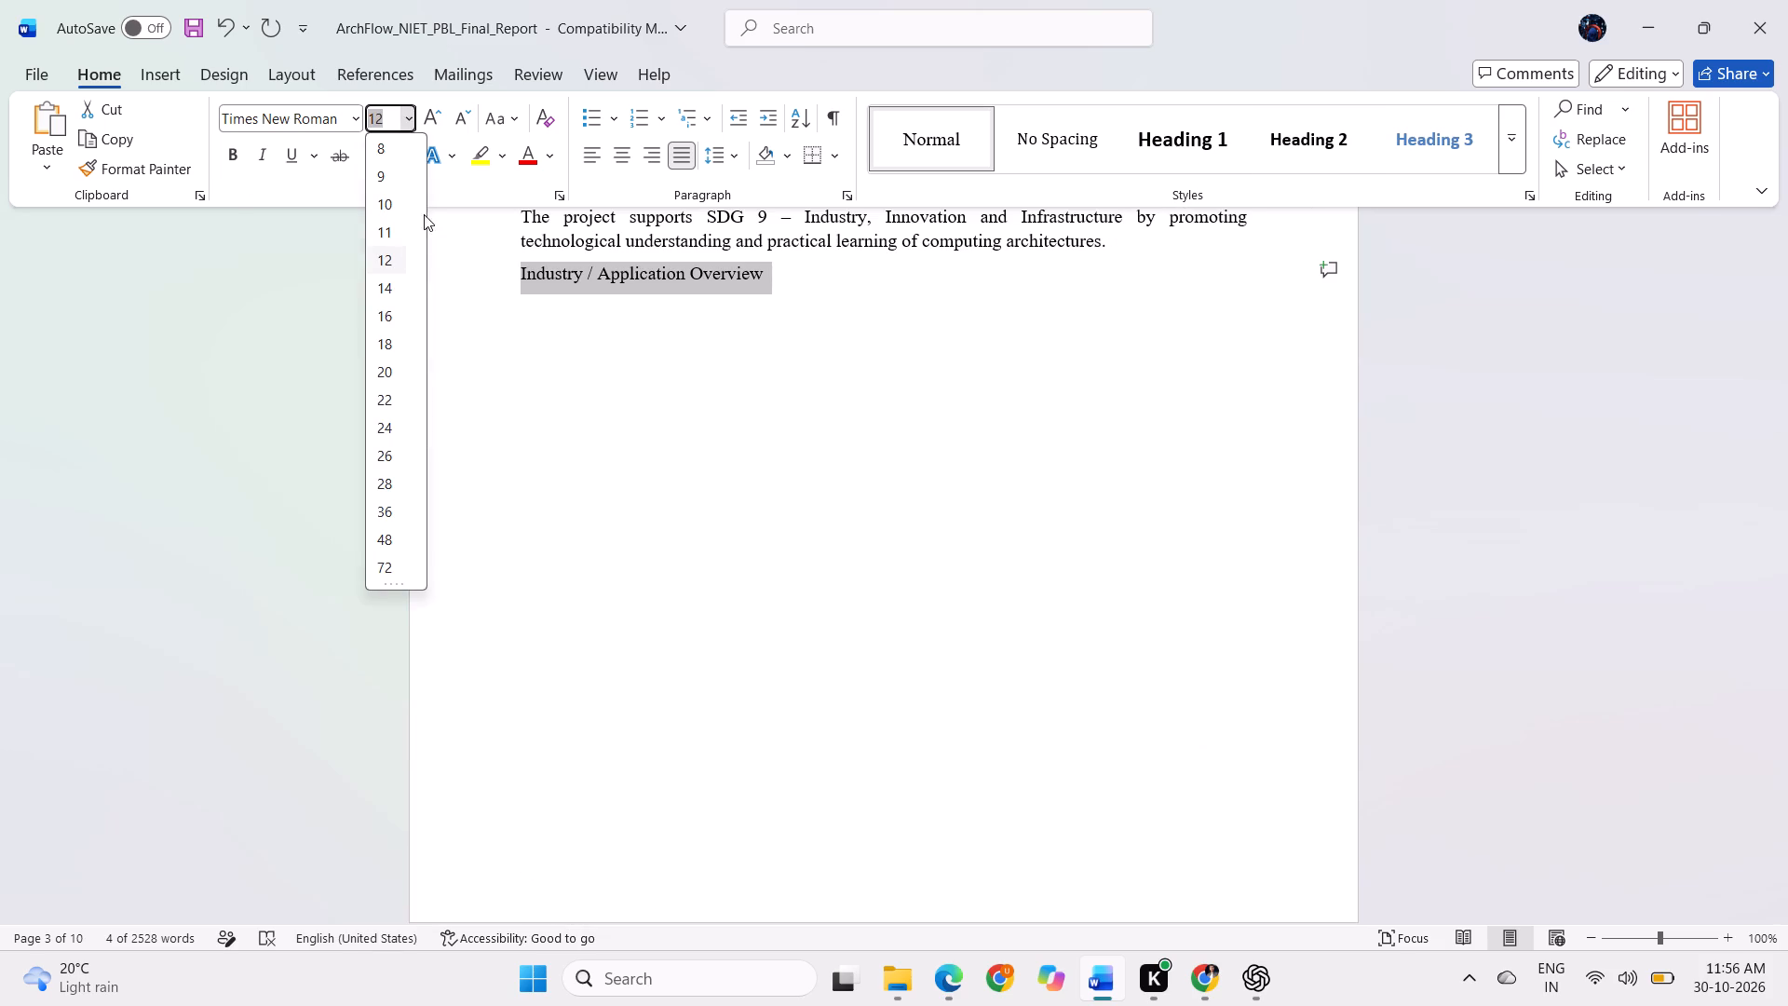
{"action": "left_click", "coordinate": [388, 284]}
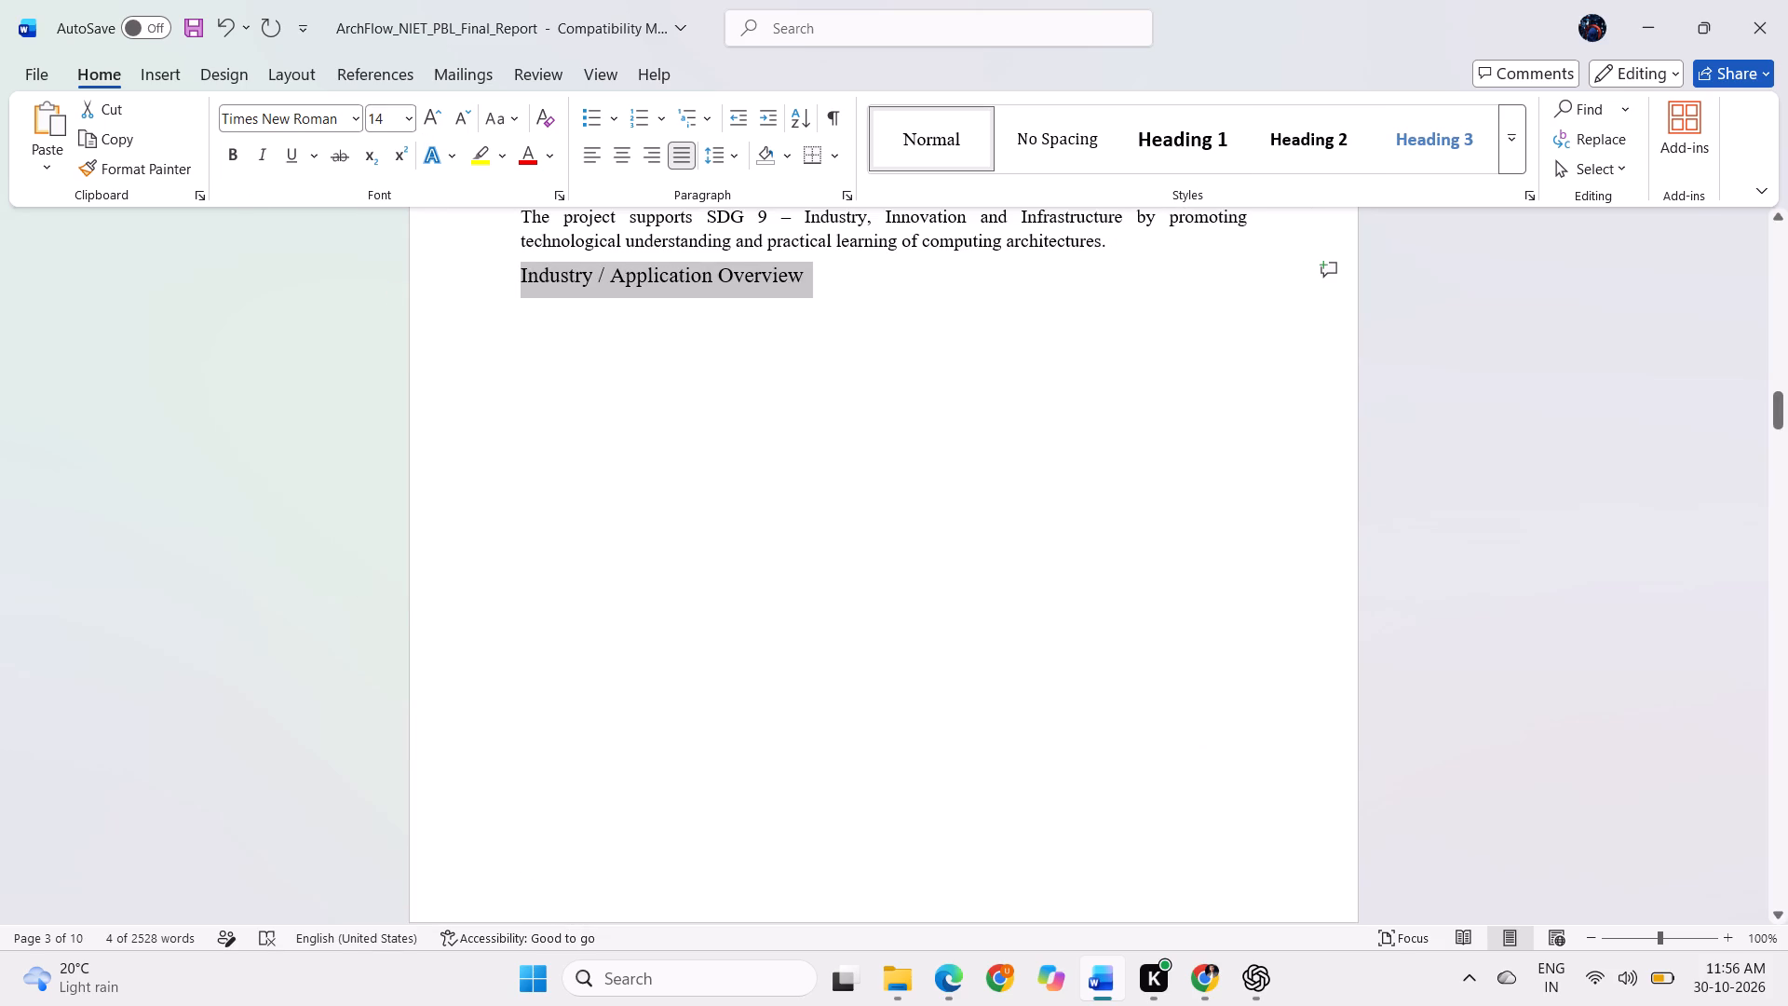
{"action": "left_click", "coordinate": [235, 152]}
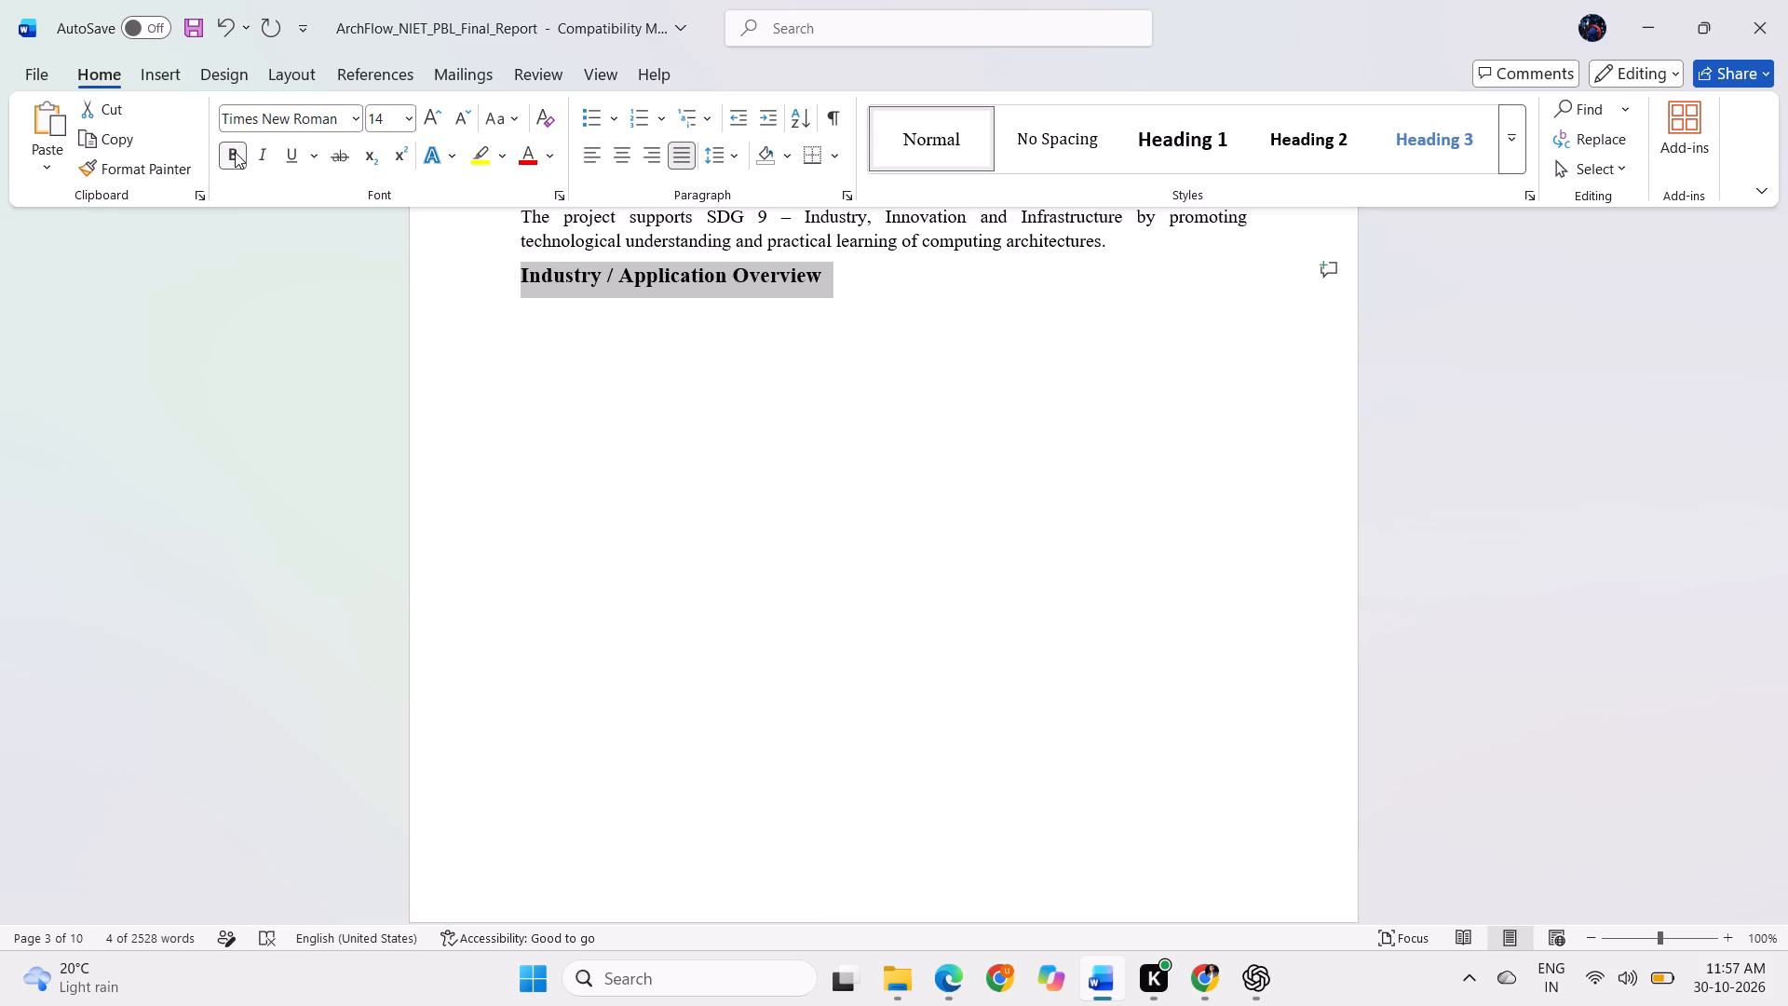
{"action": "left_click", "coordinate": [656, 395]}
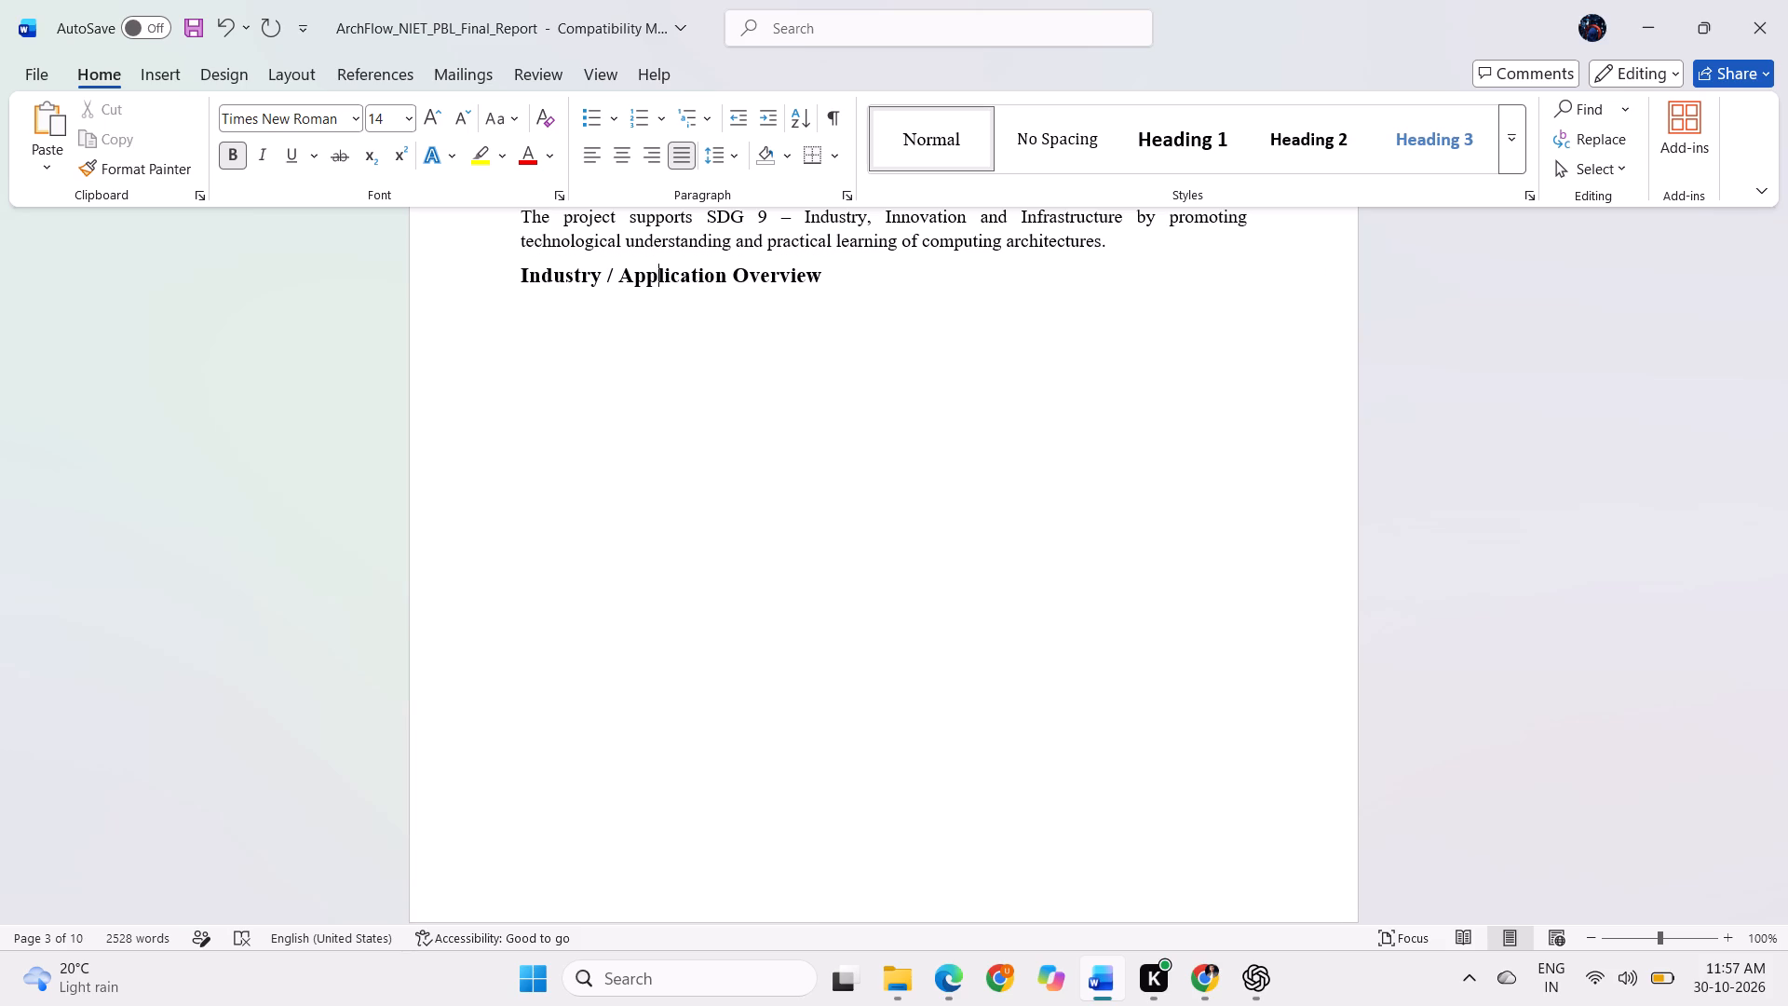
Insert a blank line between the Sustainable Development Goal paragraph and the Industry / Application Overview heading.
{"action": "scroll", "coordinate": [656, 395], "scroll_direction": "up", "scroll_amount": 4}
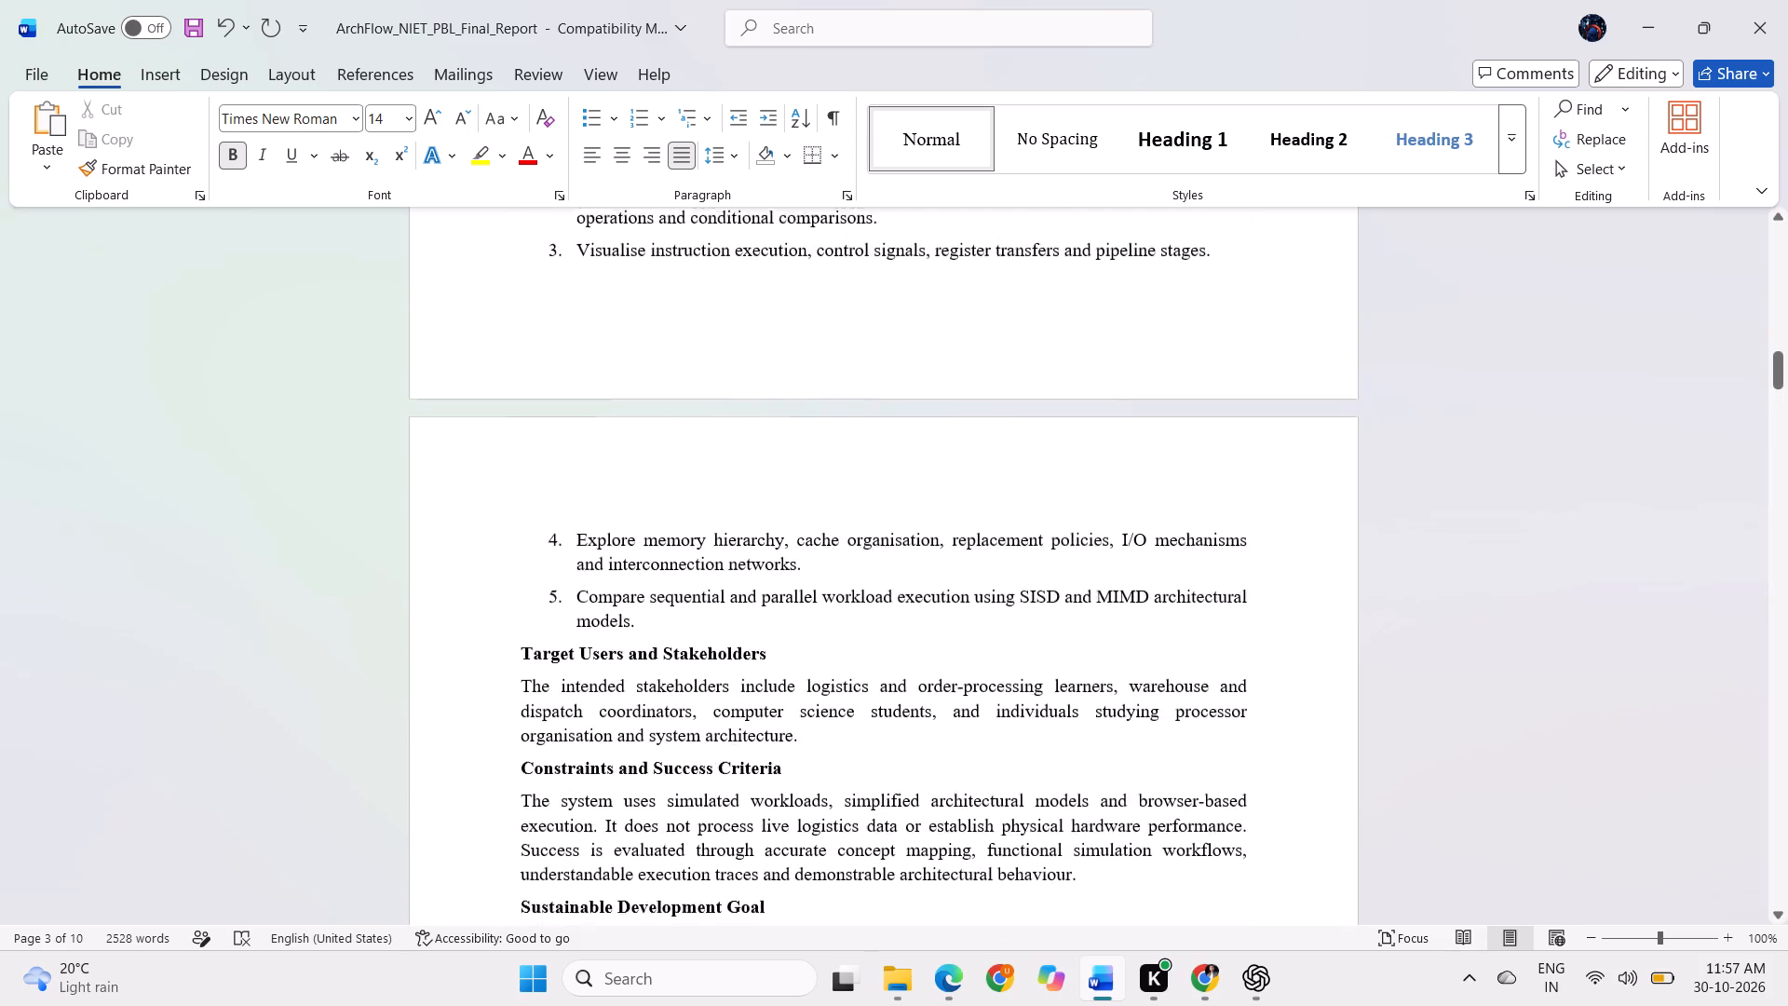
{"action": "scroll", "coordinate": [656, 395], "scroll_direction": "right", "scroll_amount": 1}
{"action": "scroll", "coordinate": [656, 395], "scroll_direction": "up", "scroll_amount": 1}
{"action": "scroll", "coordinate": [656, 395], "scroll_direction": "right", "scroll_amount": 1}
{"action": "scroll", "coordinate": [656, 395], "scroll_direction": "down", "scroll_amount": 2}
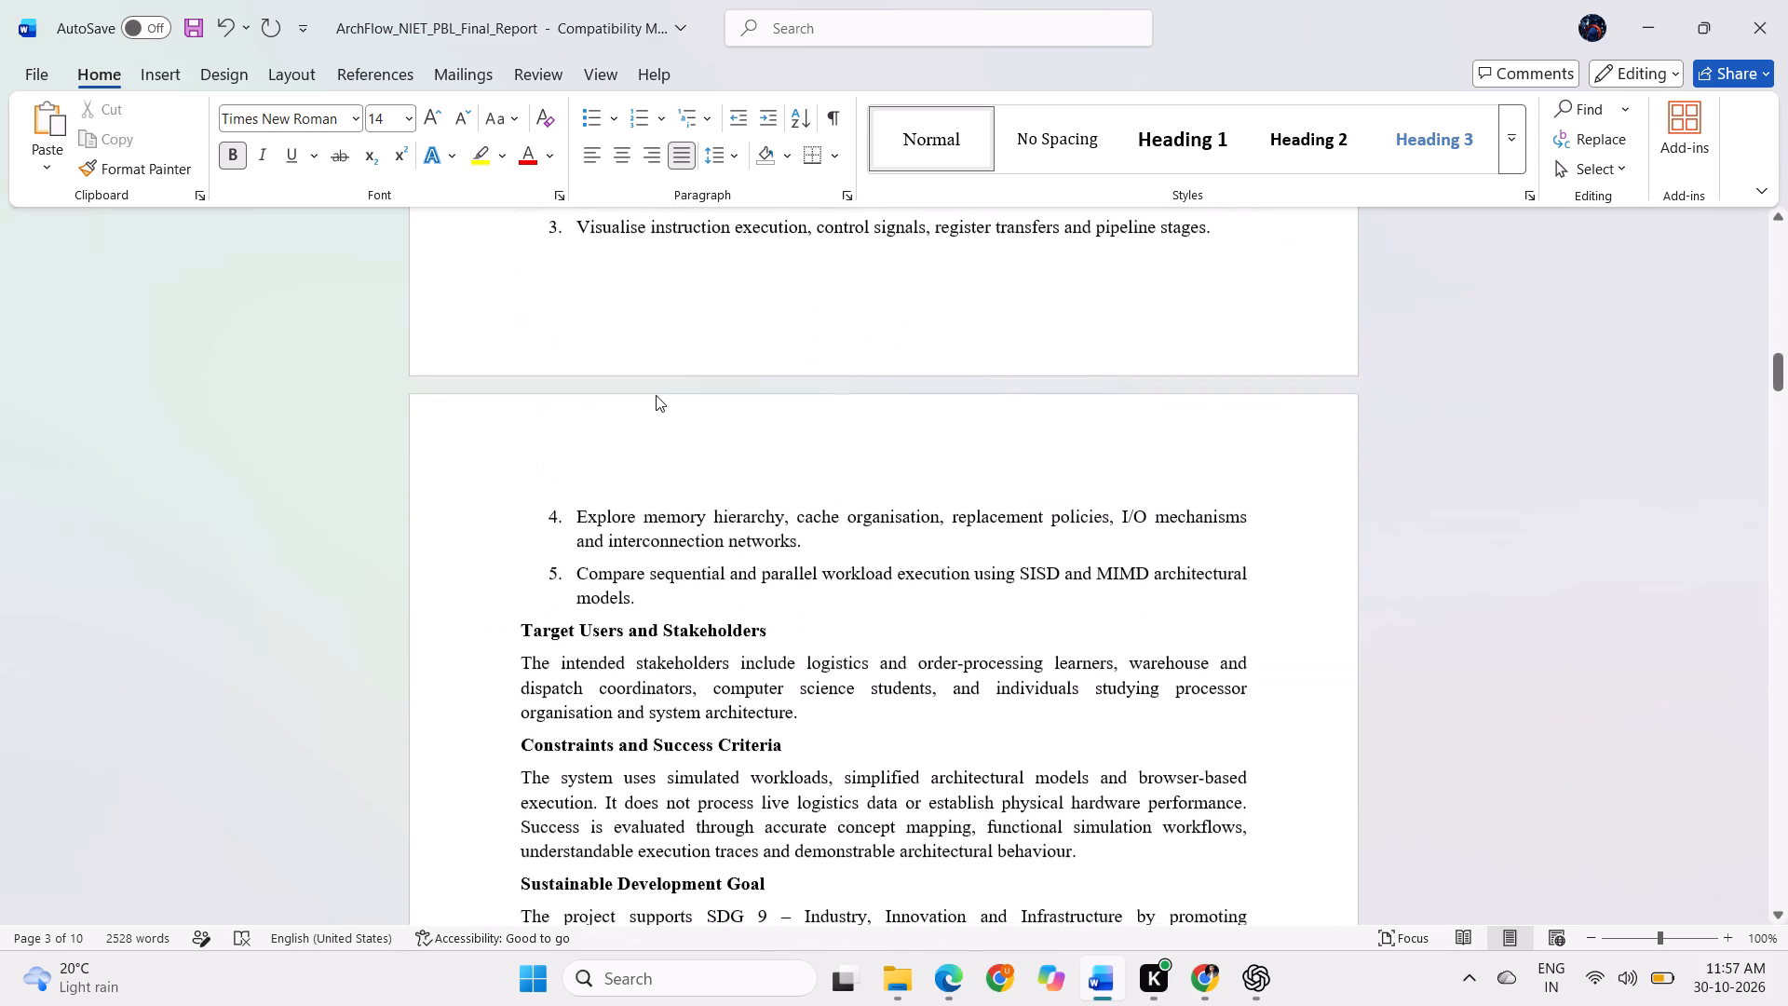
{"action": "scroll", "coordinate": [656, 395], "scroll_direction": "down", "scroll_amount": 2}
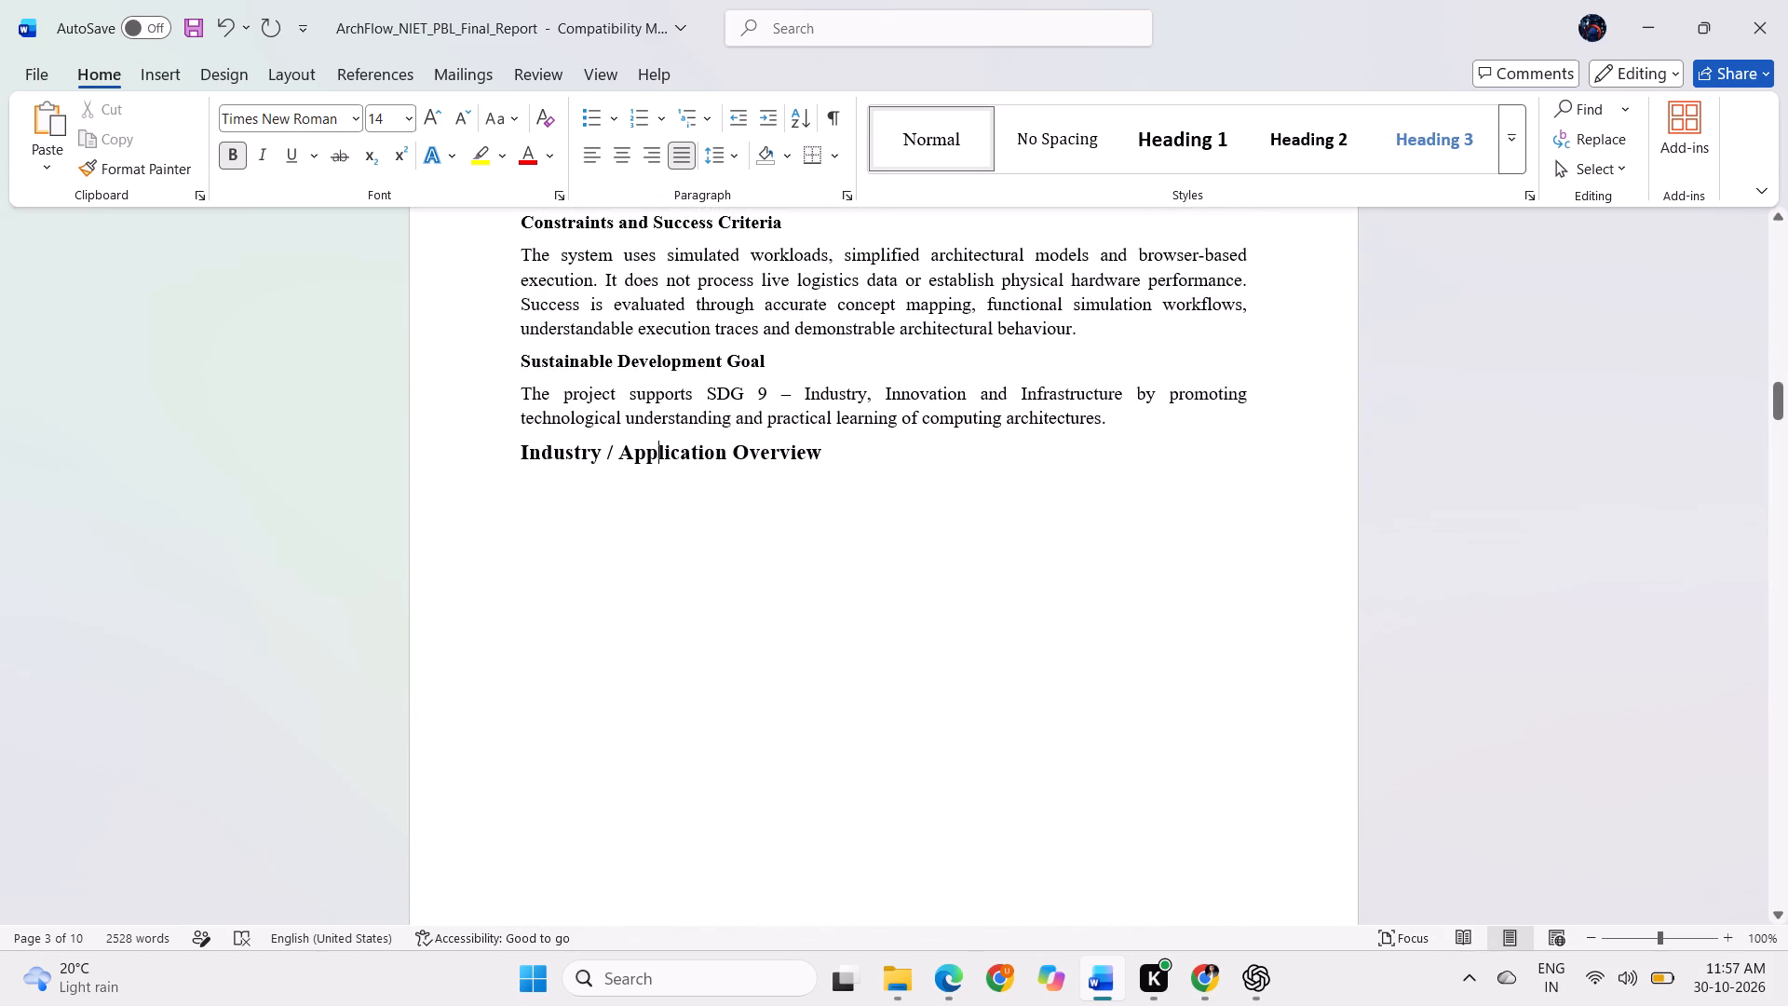
{"action": "left_click", "coordinate": [1114, 424]}
{"action": "key", "text": "Return"}
Apply the Normal style to the first two Industry / Application Overview paragraphs, on the logistics and delivery industry and on process-planning research.
{"action": "scroll", "coordinate": [1012, 492], "scroll_direction": "down", "scroll_amount": 3}
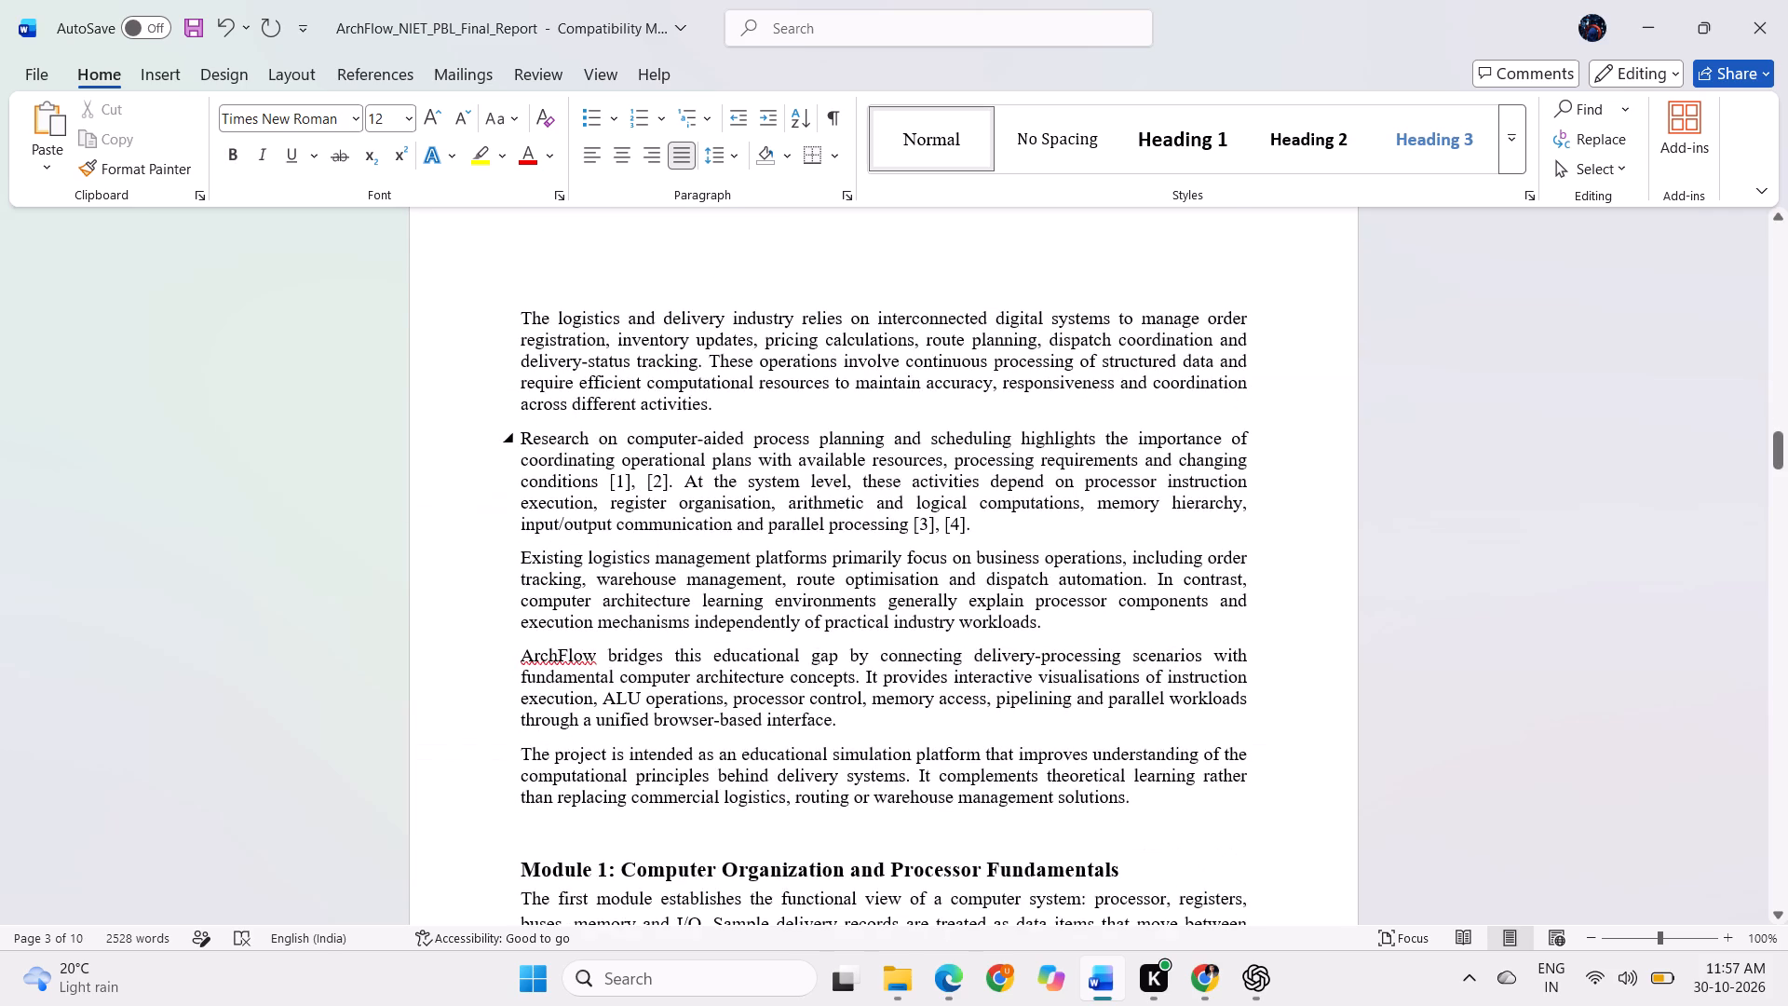
{"action": "left_click", "coordinate": [528, 326]}
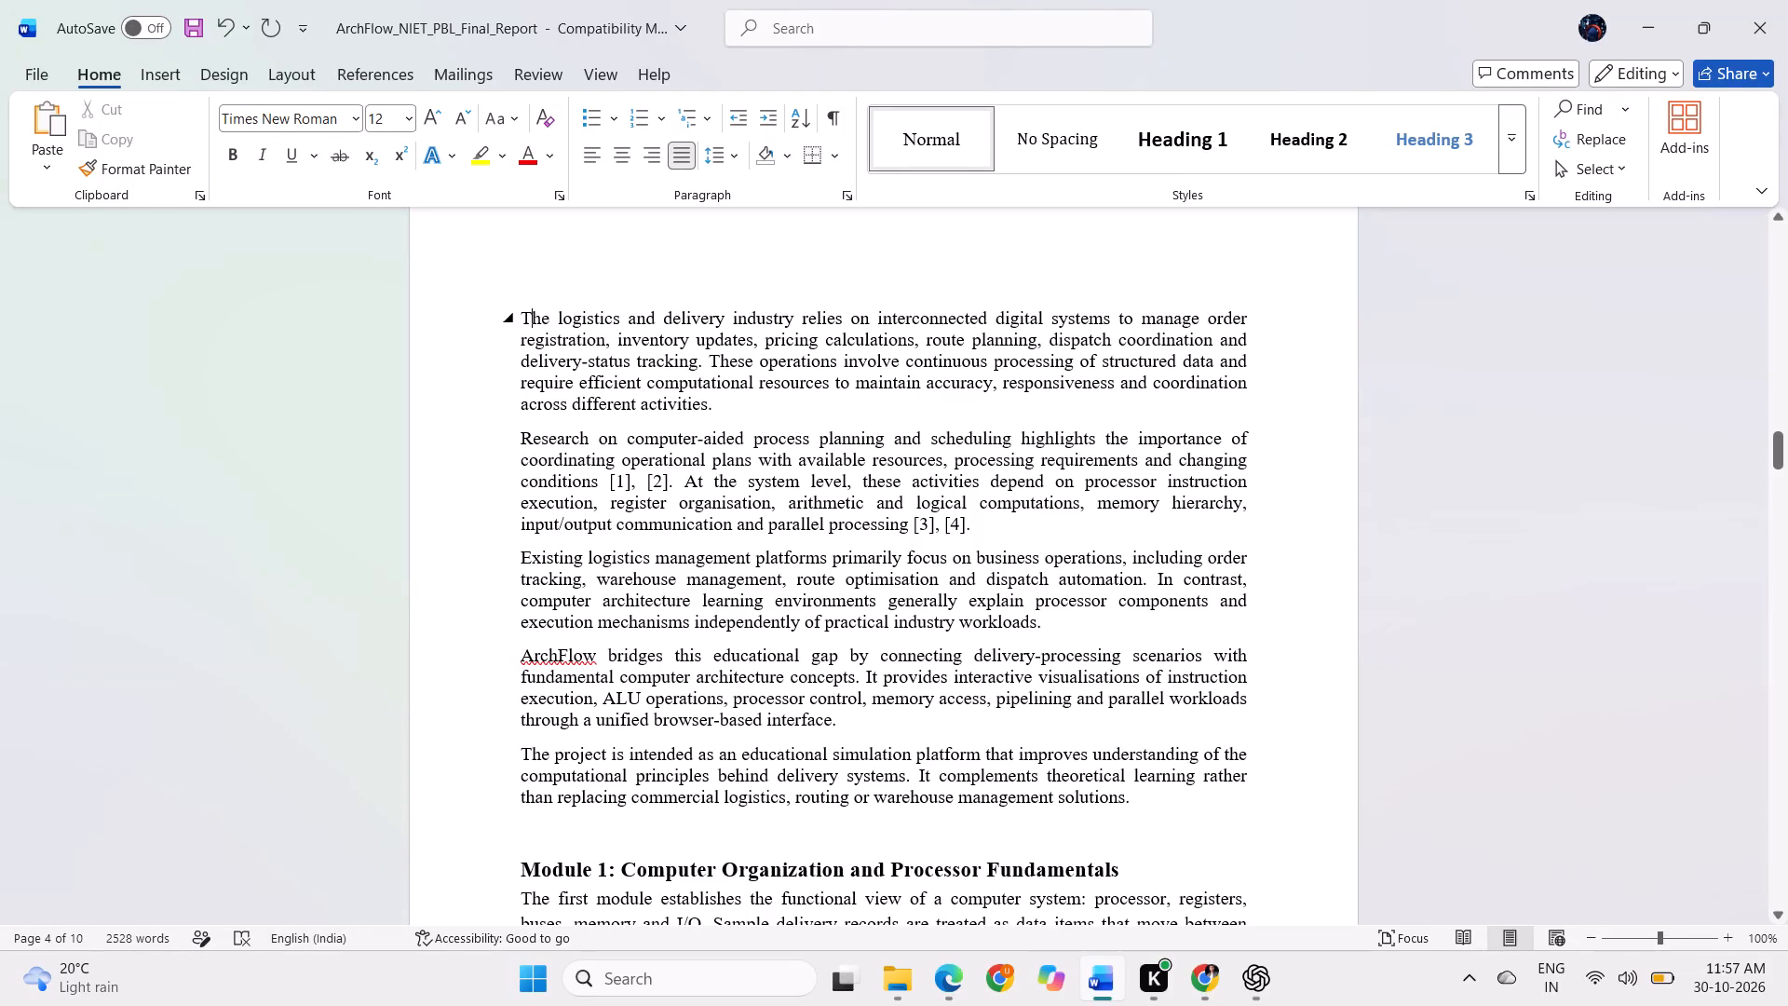
{"action": "left_click", "coordinate": [887, 123]}
{"action": "scroll", "coordinate": [778, 459], "scroll_direction": "up", "scroll_amount": 1}
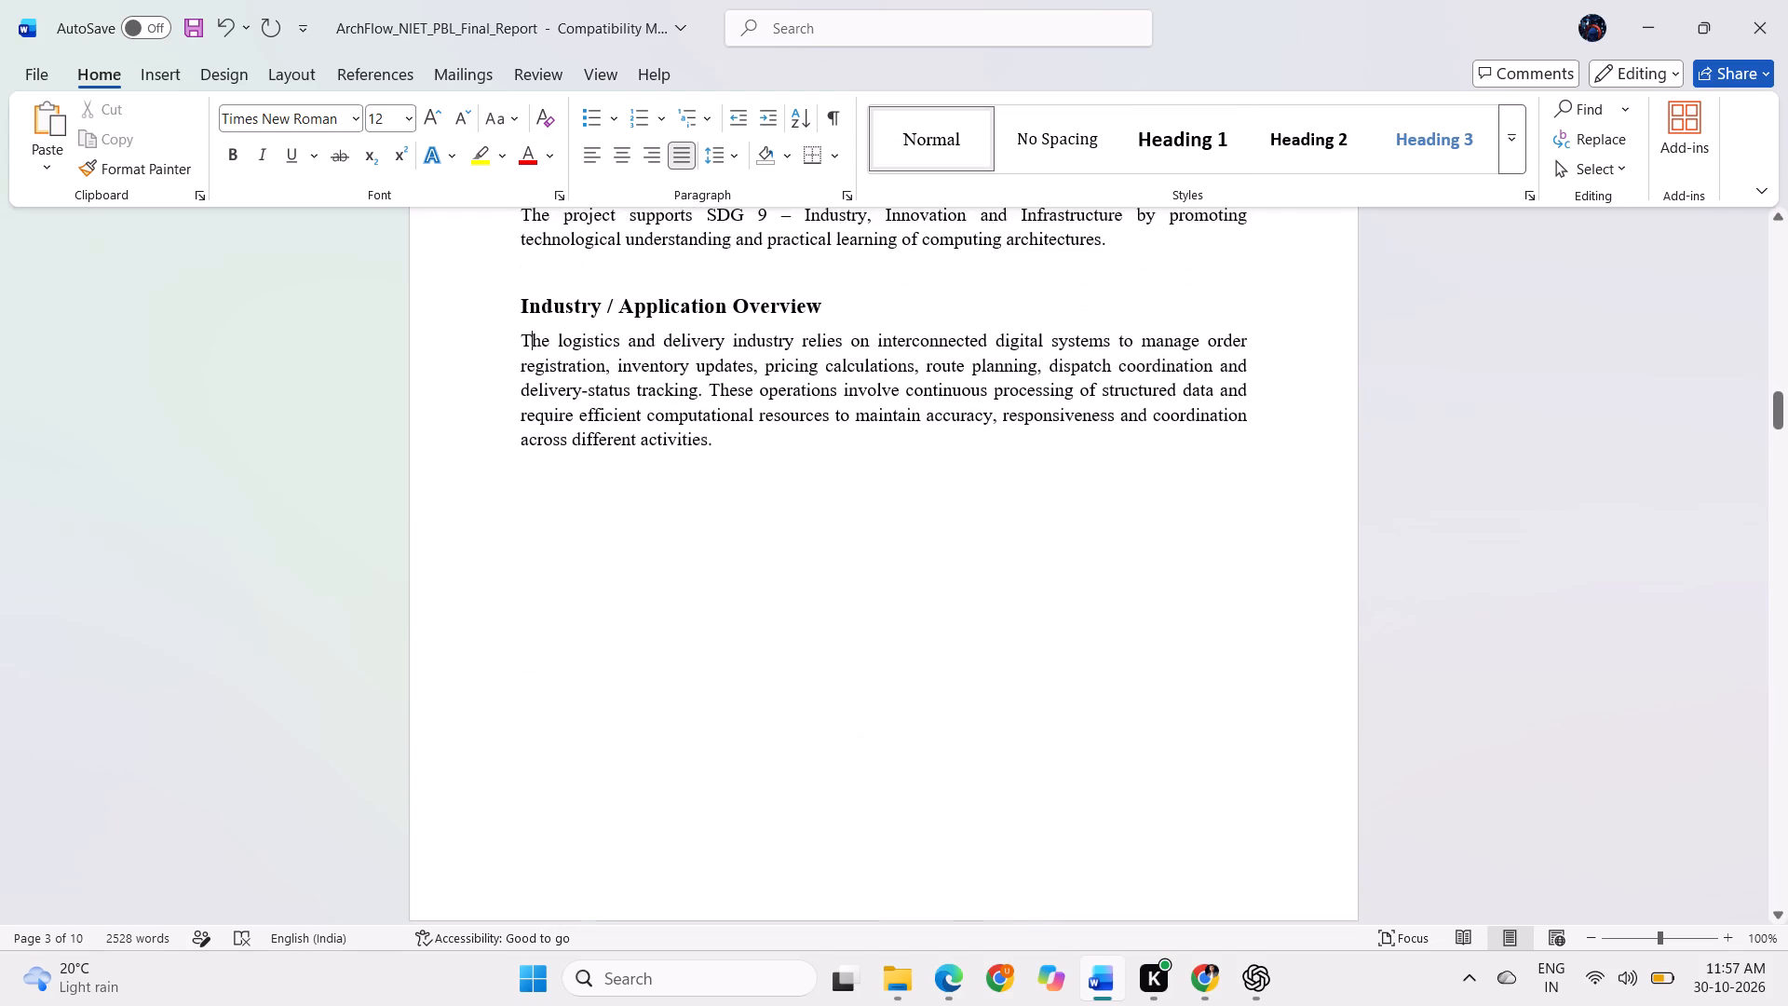
{"action": "scroll", "coordinate": [778, 459], "scroll_direction": "up", "scroll_amount": 1}
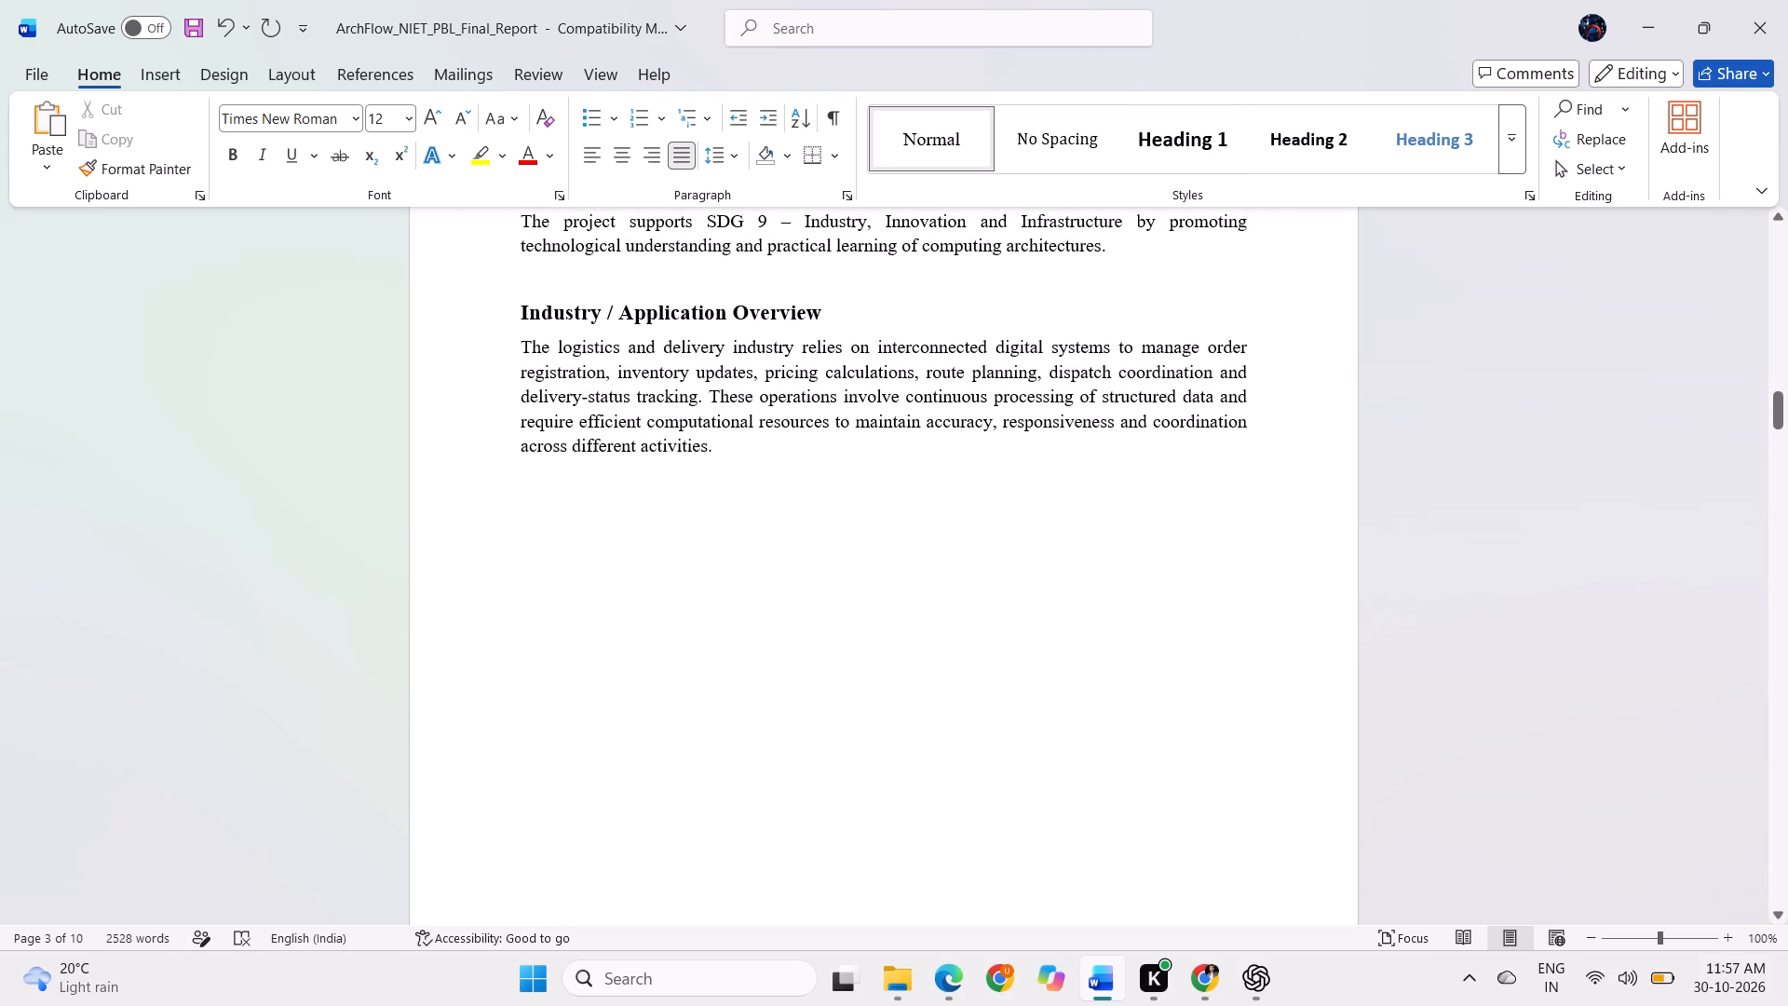
{"action": "scroll", "coordinate": [820, 544], "scroll_direction": "down", "scroll_amount": 2}
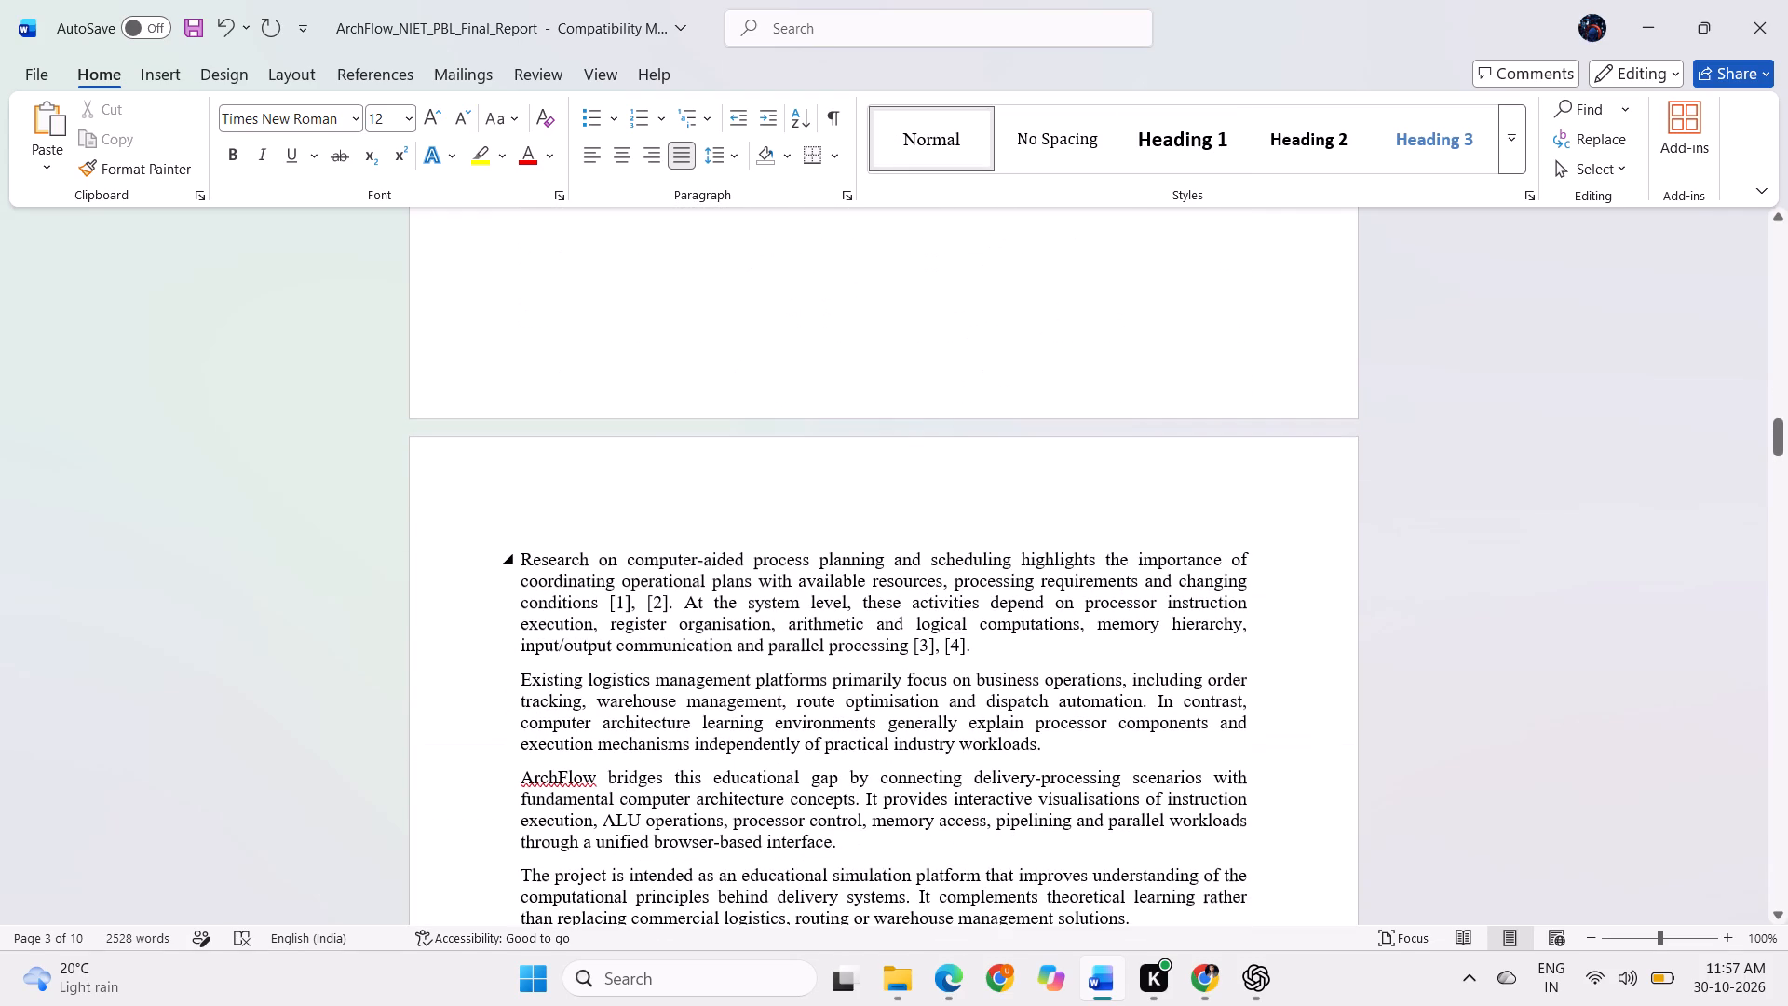
{"action": "left_click", "coordinate": [523, 561]}
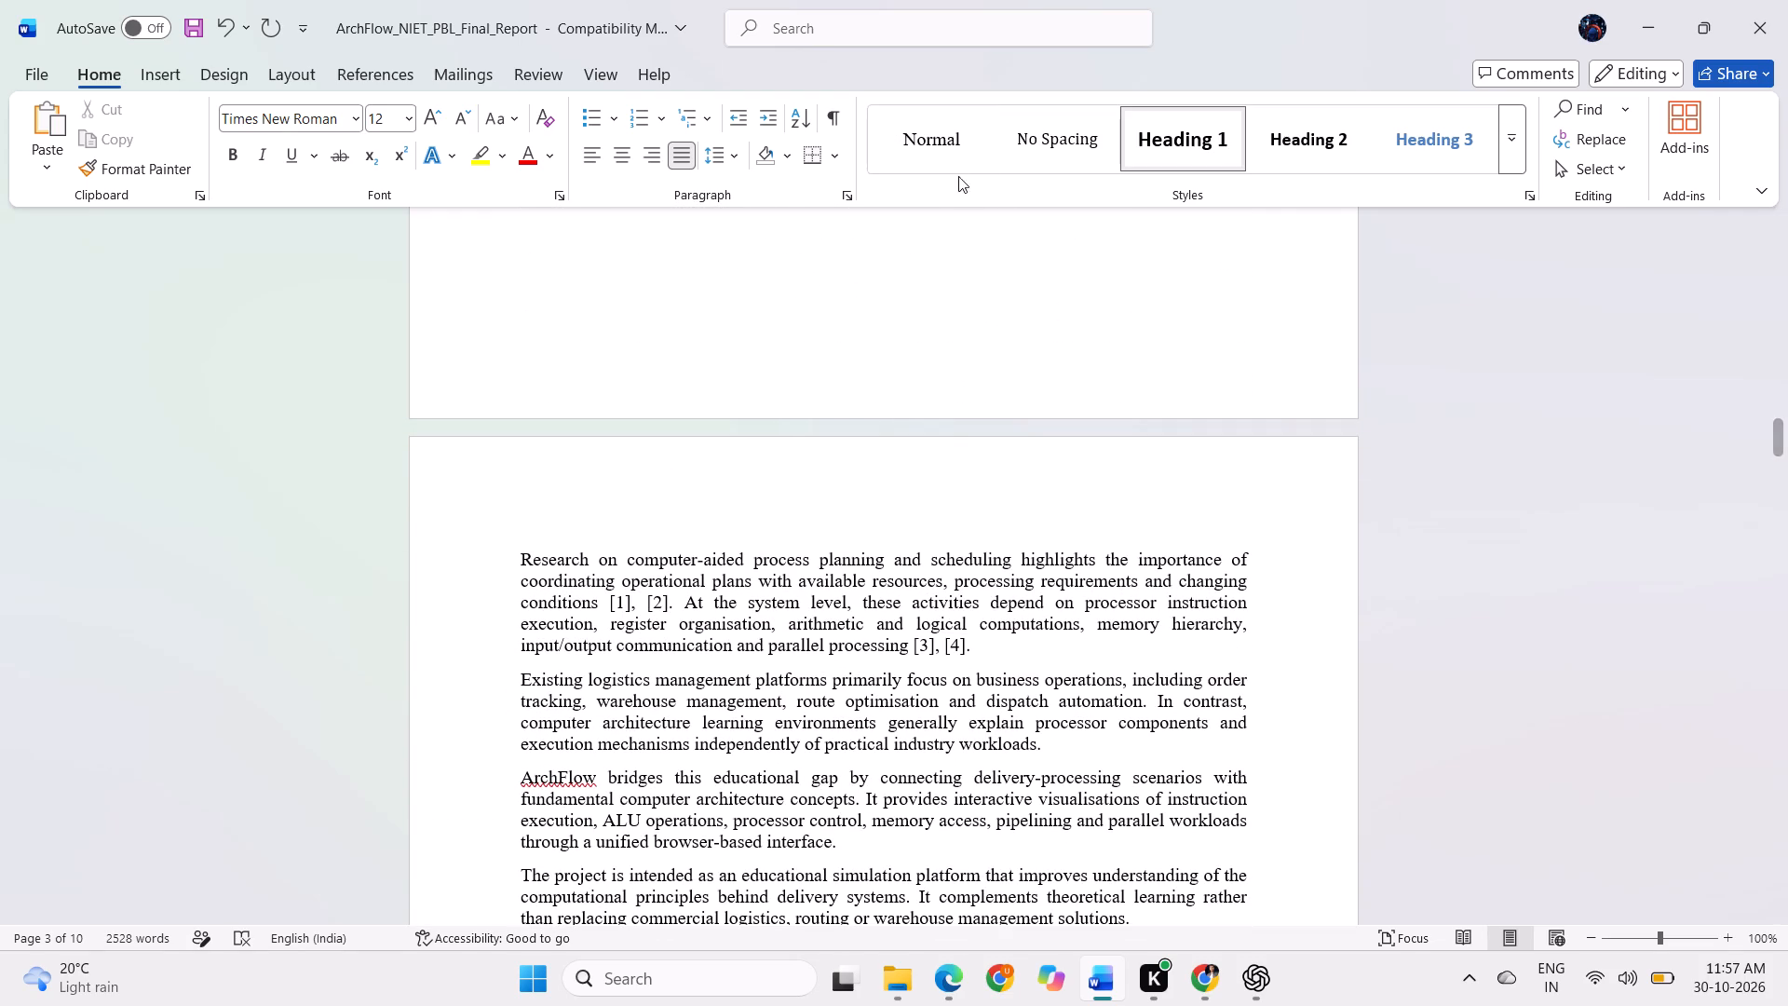
{"action": "left_click", "coordinate": [932, 155]}
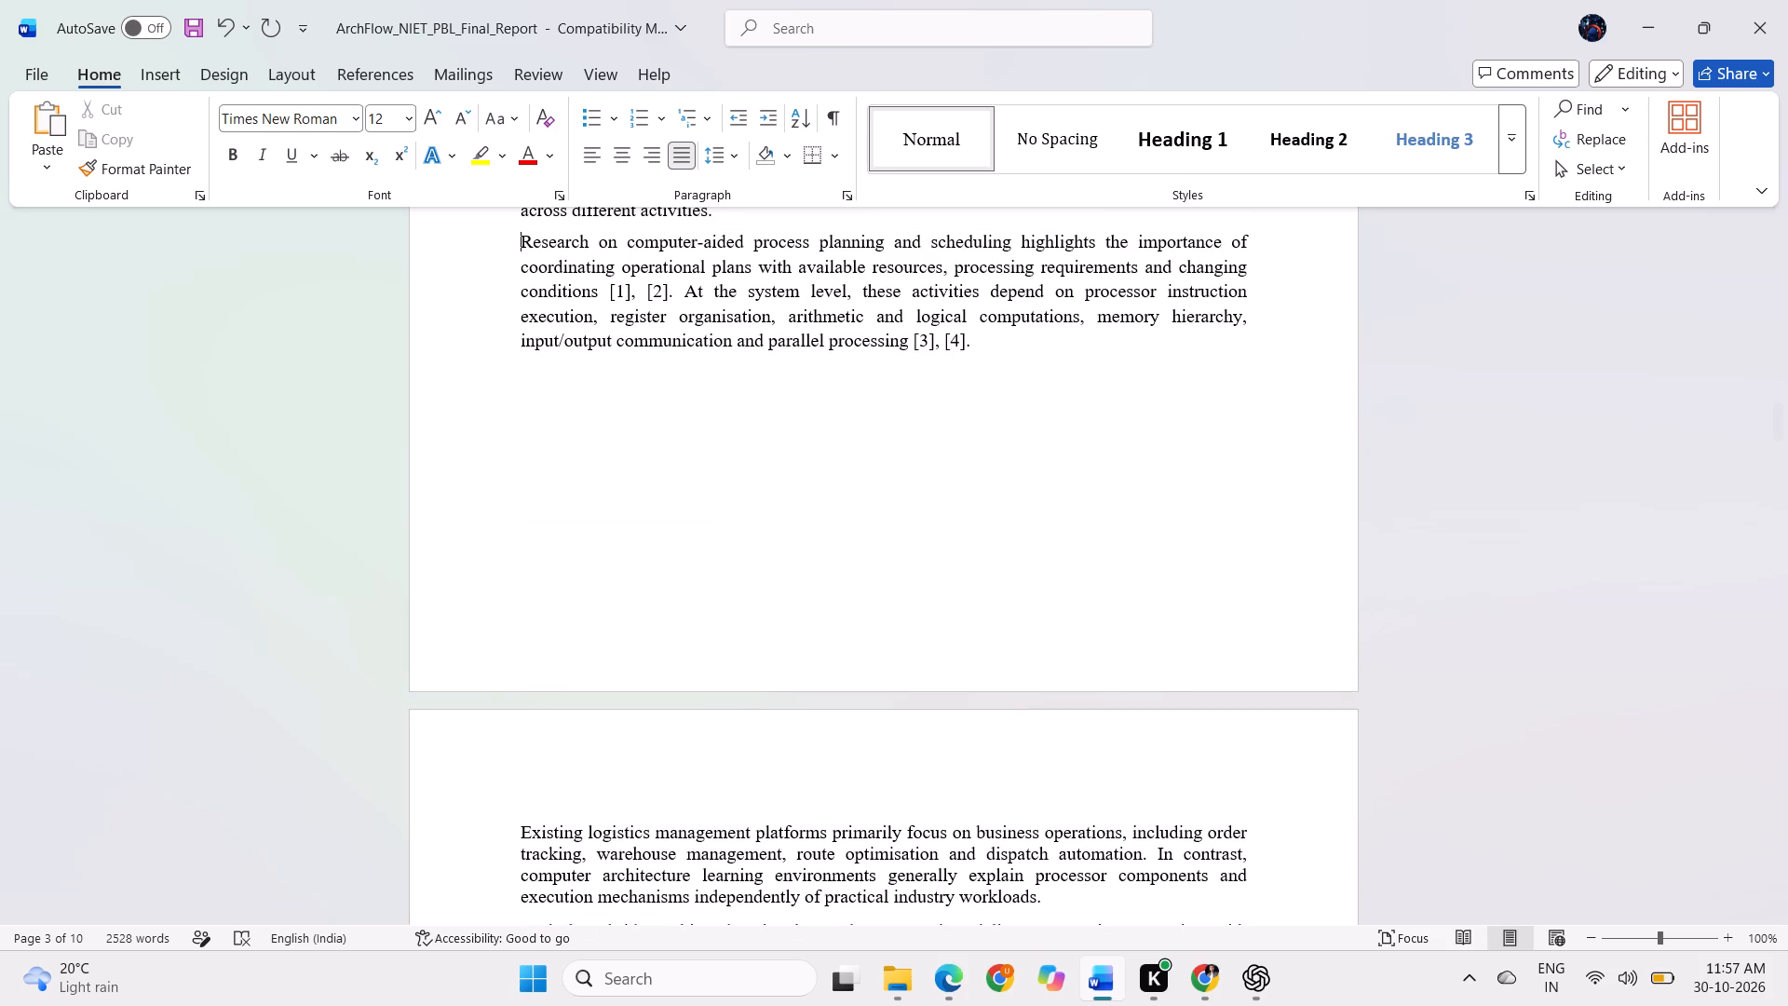
Apply the Normal style to the third Industry / Application Overview paragraph, beginning "Existing logistics management platforms".
{"action": "scroll", "coordinate": [1068, 468], "scroll_direction": "up", "scroll_amount": 2}
{"action": "scroll", "coordinate": [881, 711], "scroll_direction": "down", "scroll_amount": 1}
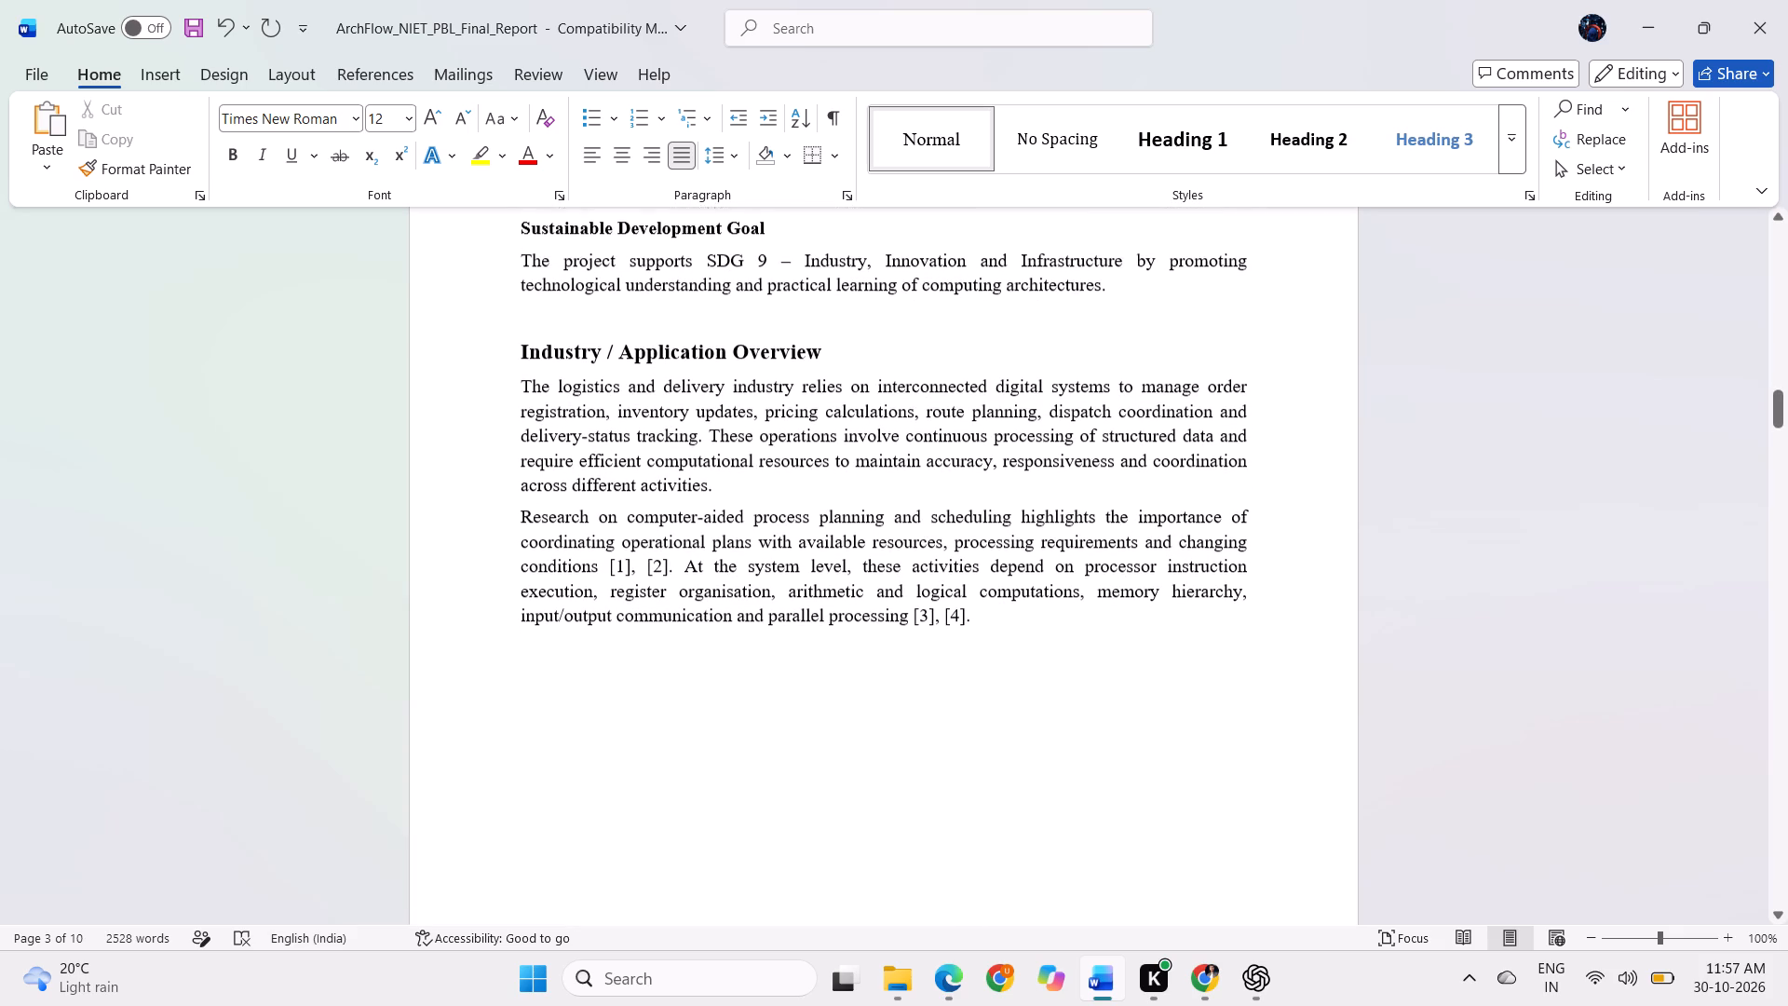
{"action": "scroll", "coordinate": [881, 711], "scroll_direction": "down", "scroll_amount": 1}
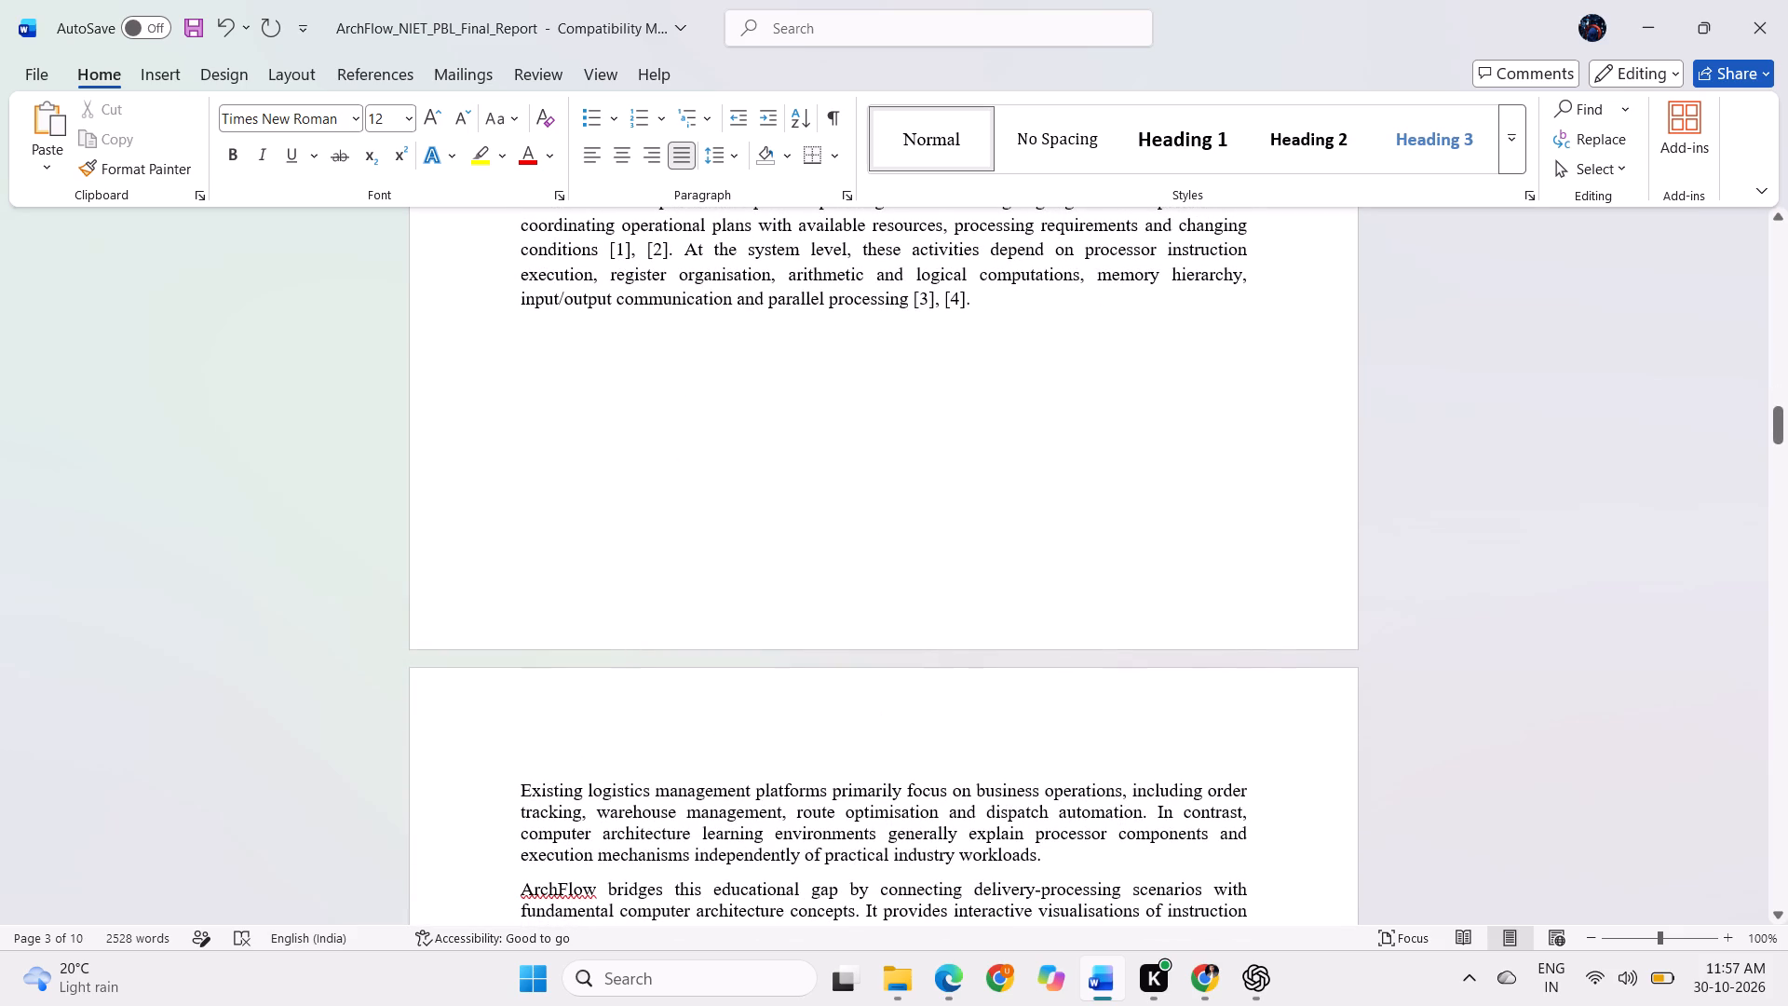
{"action": "left_click", "coordinate": [515, 792]}
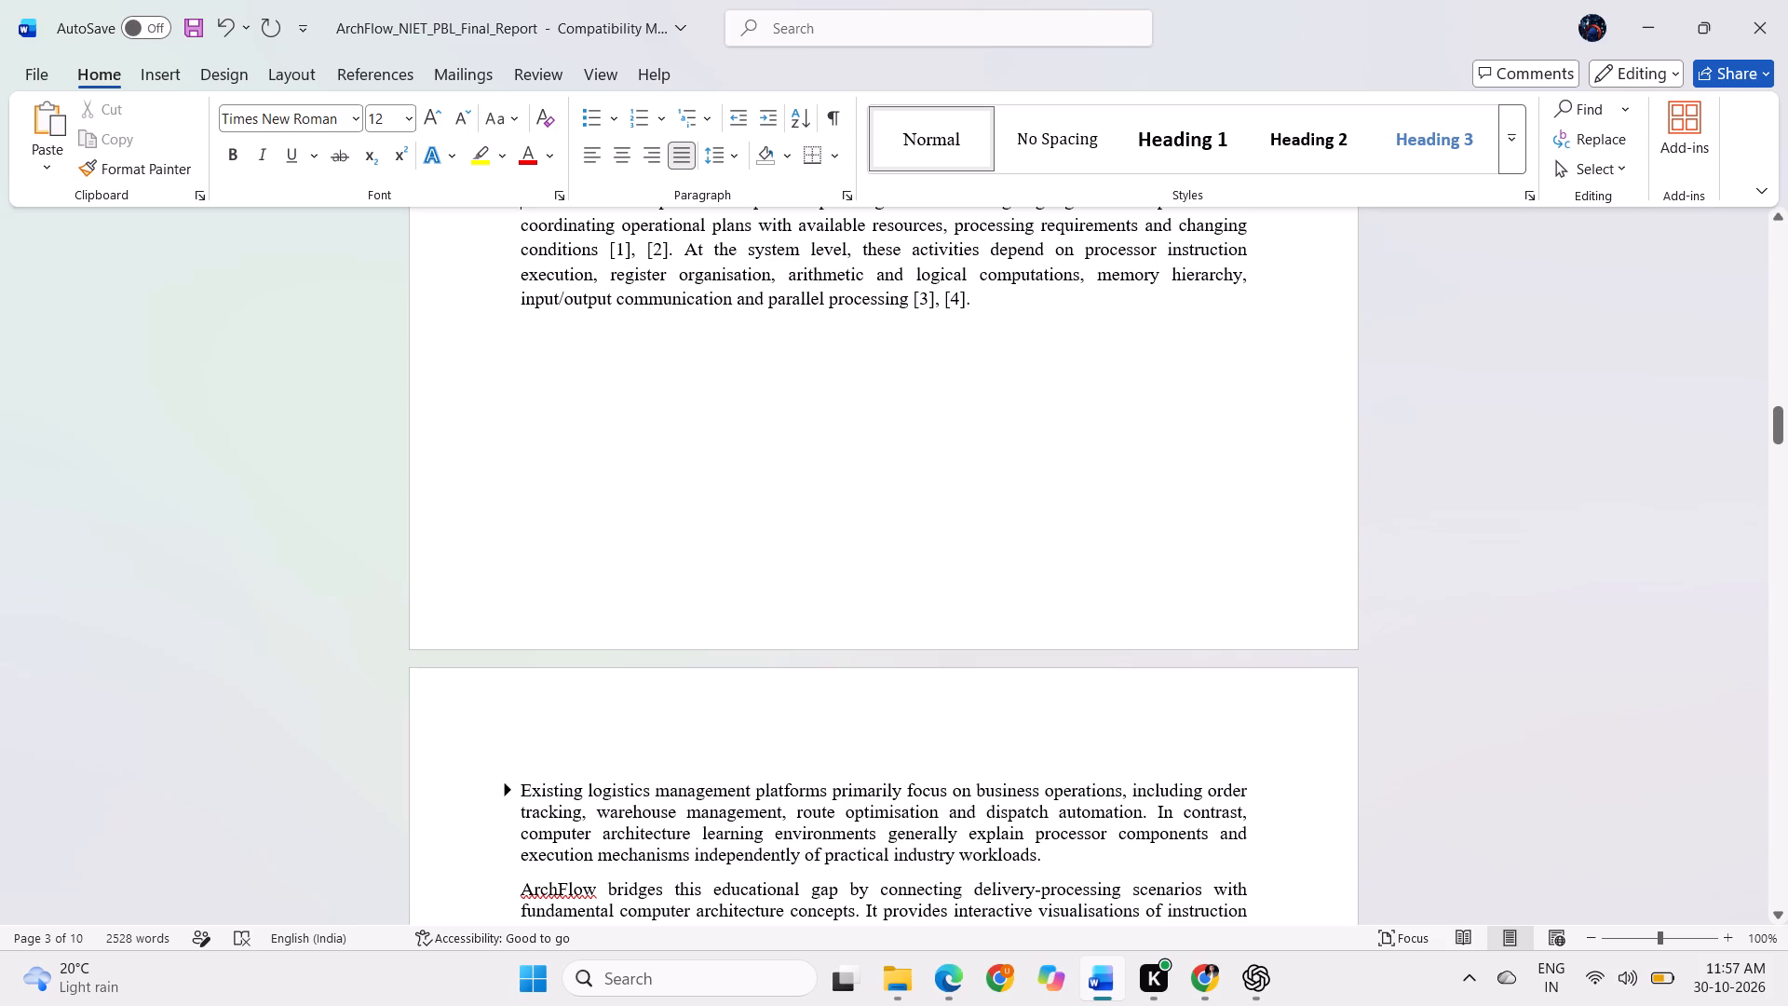
{"action": "left_click", "coordinate": [530, 776]}
{"action": "left_click", "coordinate": [517, 790]}
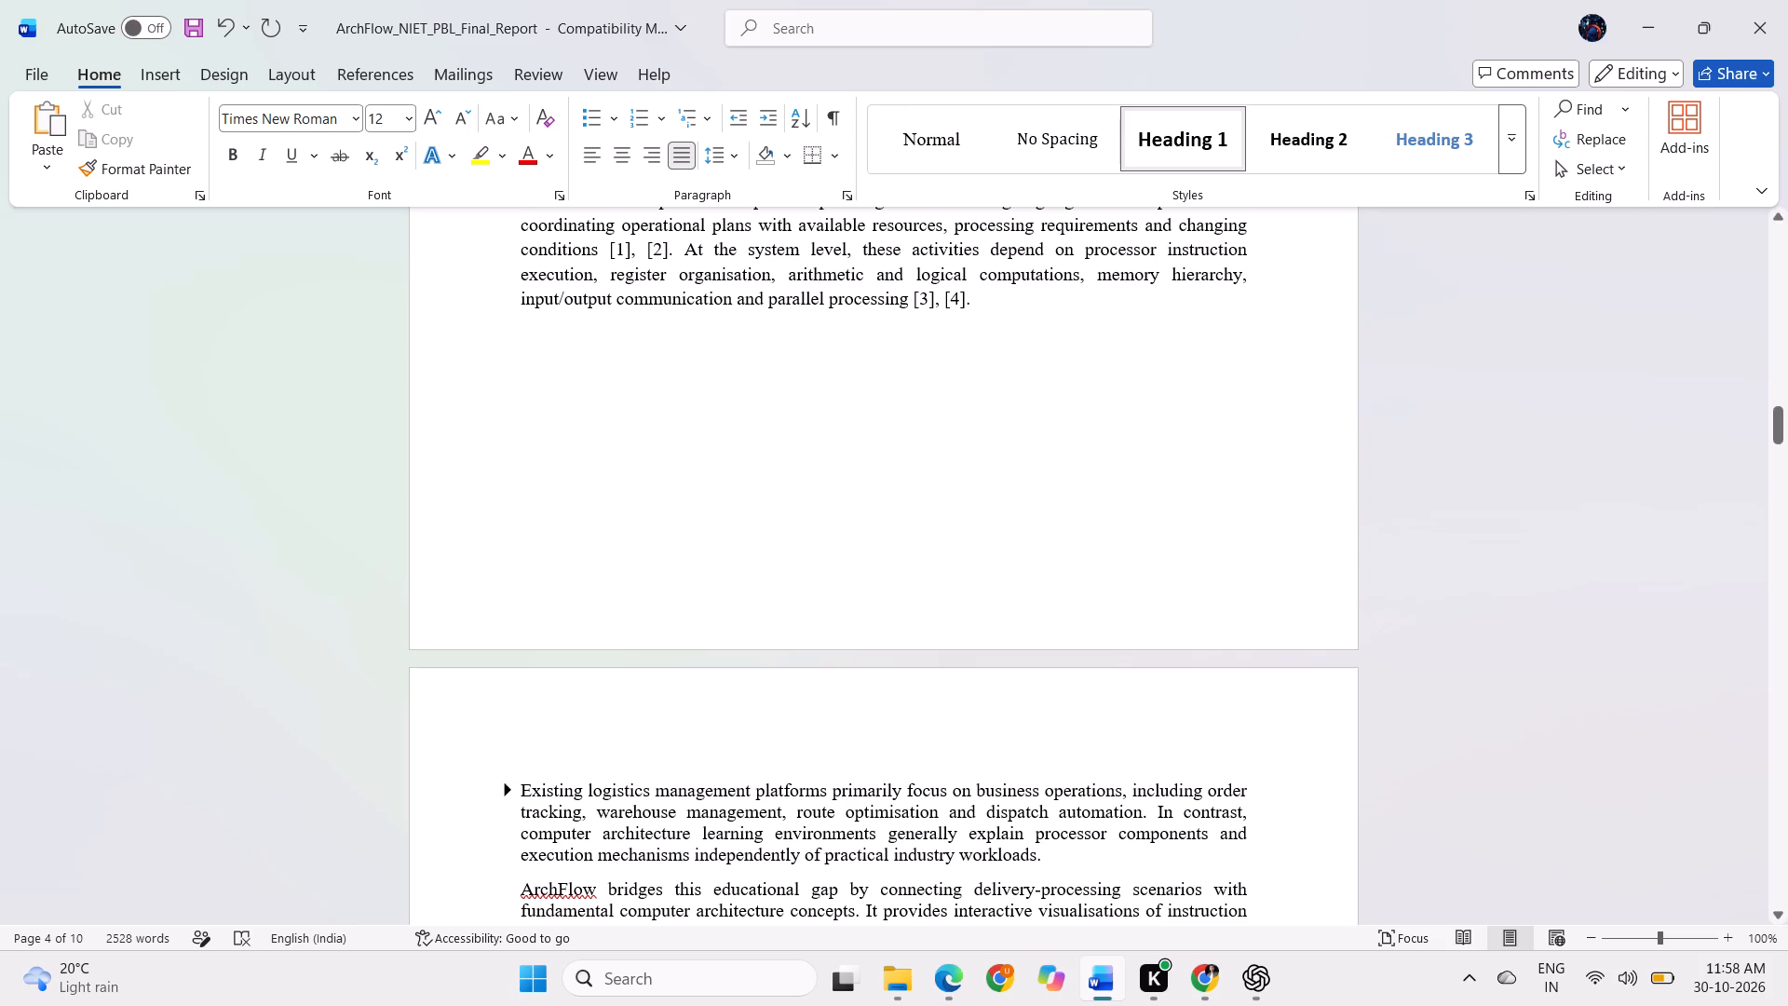
{"action": "left_click", "coordinate": [888, 146]}
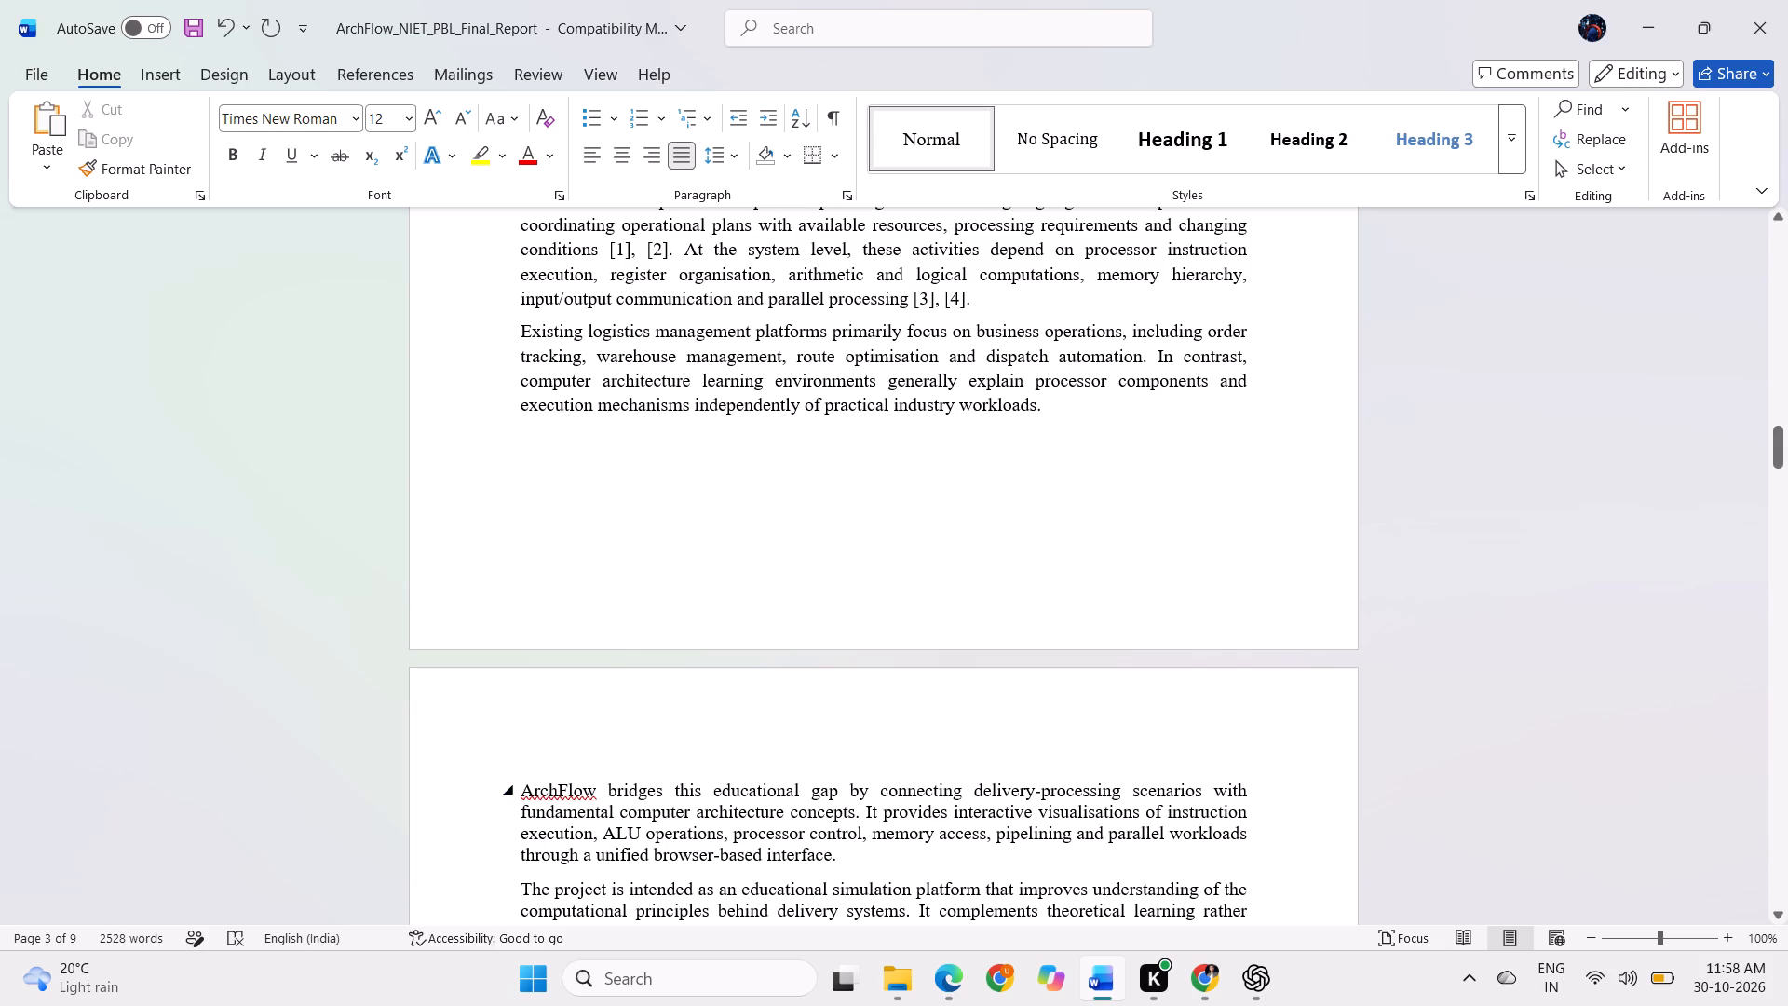
Apply the Normal style to the fourth Industry / Application Overview paragraph, beginning "ArchFlow bridges this educational gap".
{"action": "left_click", "coordinate": [522, 788]}
{"action": "left_click", "coordinate": [886, 122]}
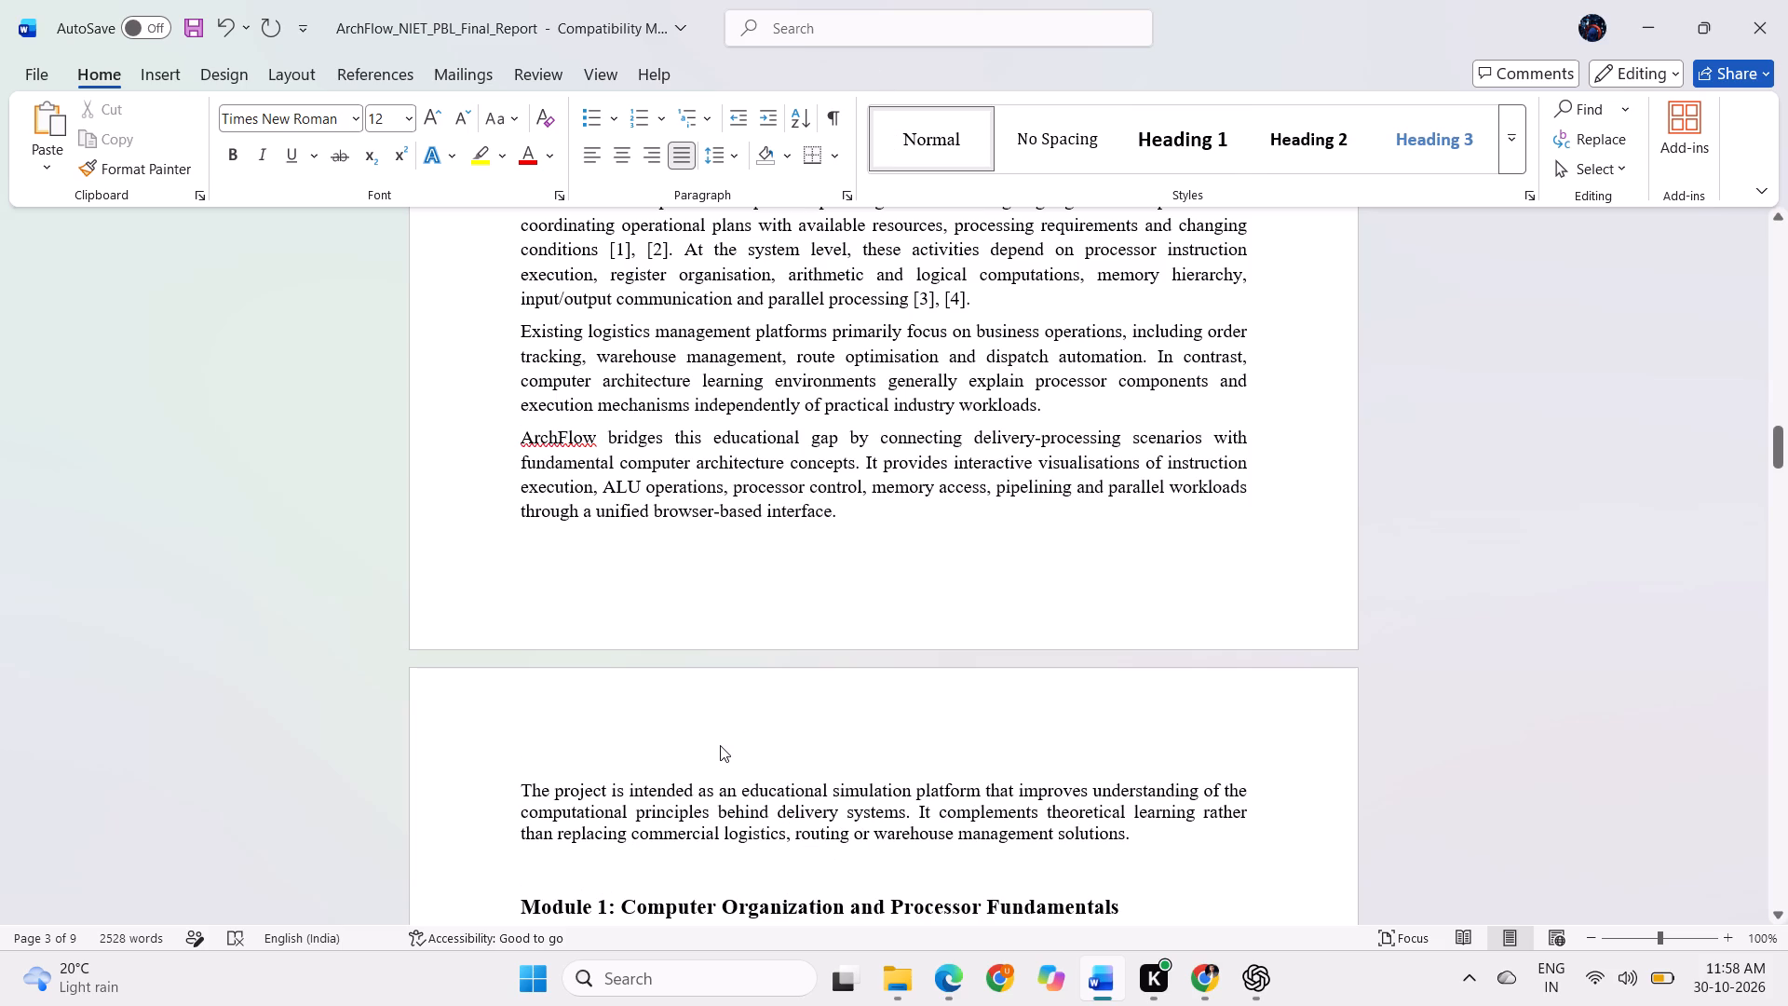
{"action": "scroll", "coordinate": [720, 745], "scroll_direction": "up", "scroll_amount": 1}
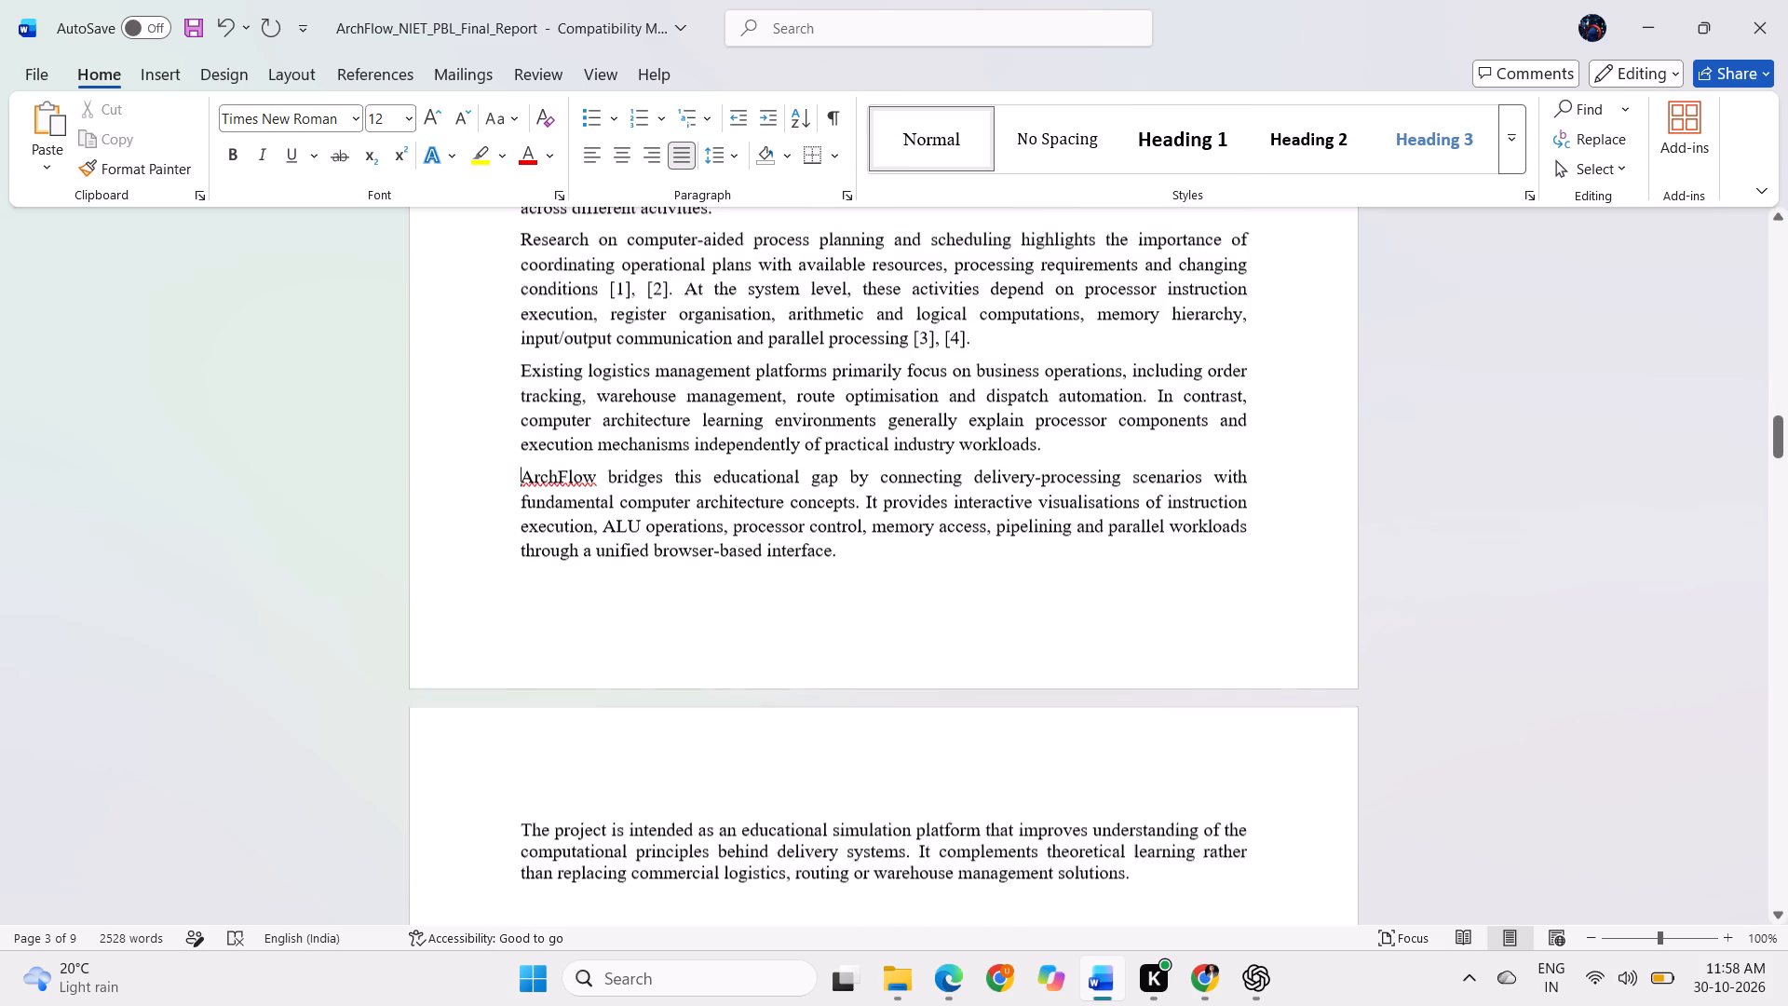
{"action": "scroll", "coordinate": [720, 745], "scroll_direction": "up", "scroll_amount": 1}
{"action": "scroll", "coordinate": [720, 745], "scroll_direction": "down", "scroll_amount": 2}
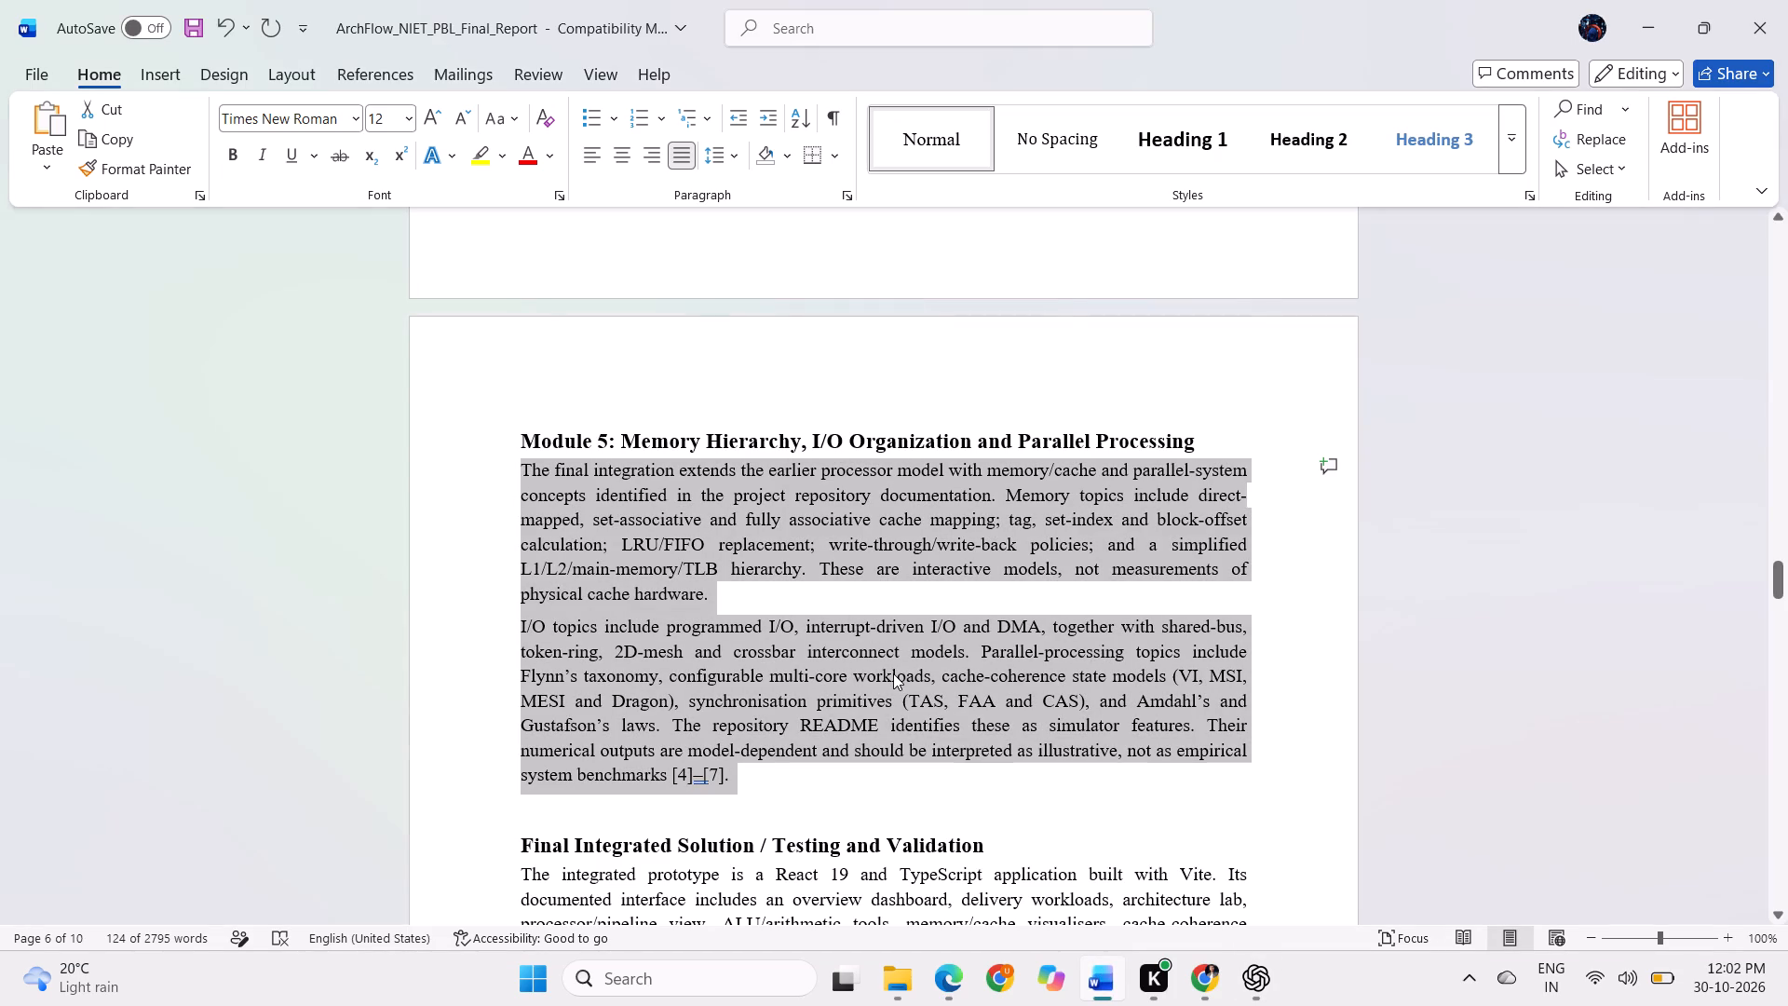
{"action": "left_click", "coordinate": [903, 150]}
{"action": "key", "text": "ctrl+v"}
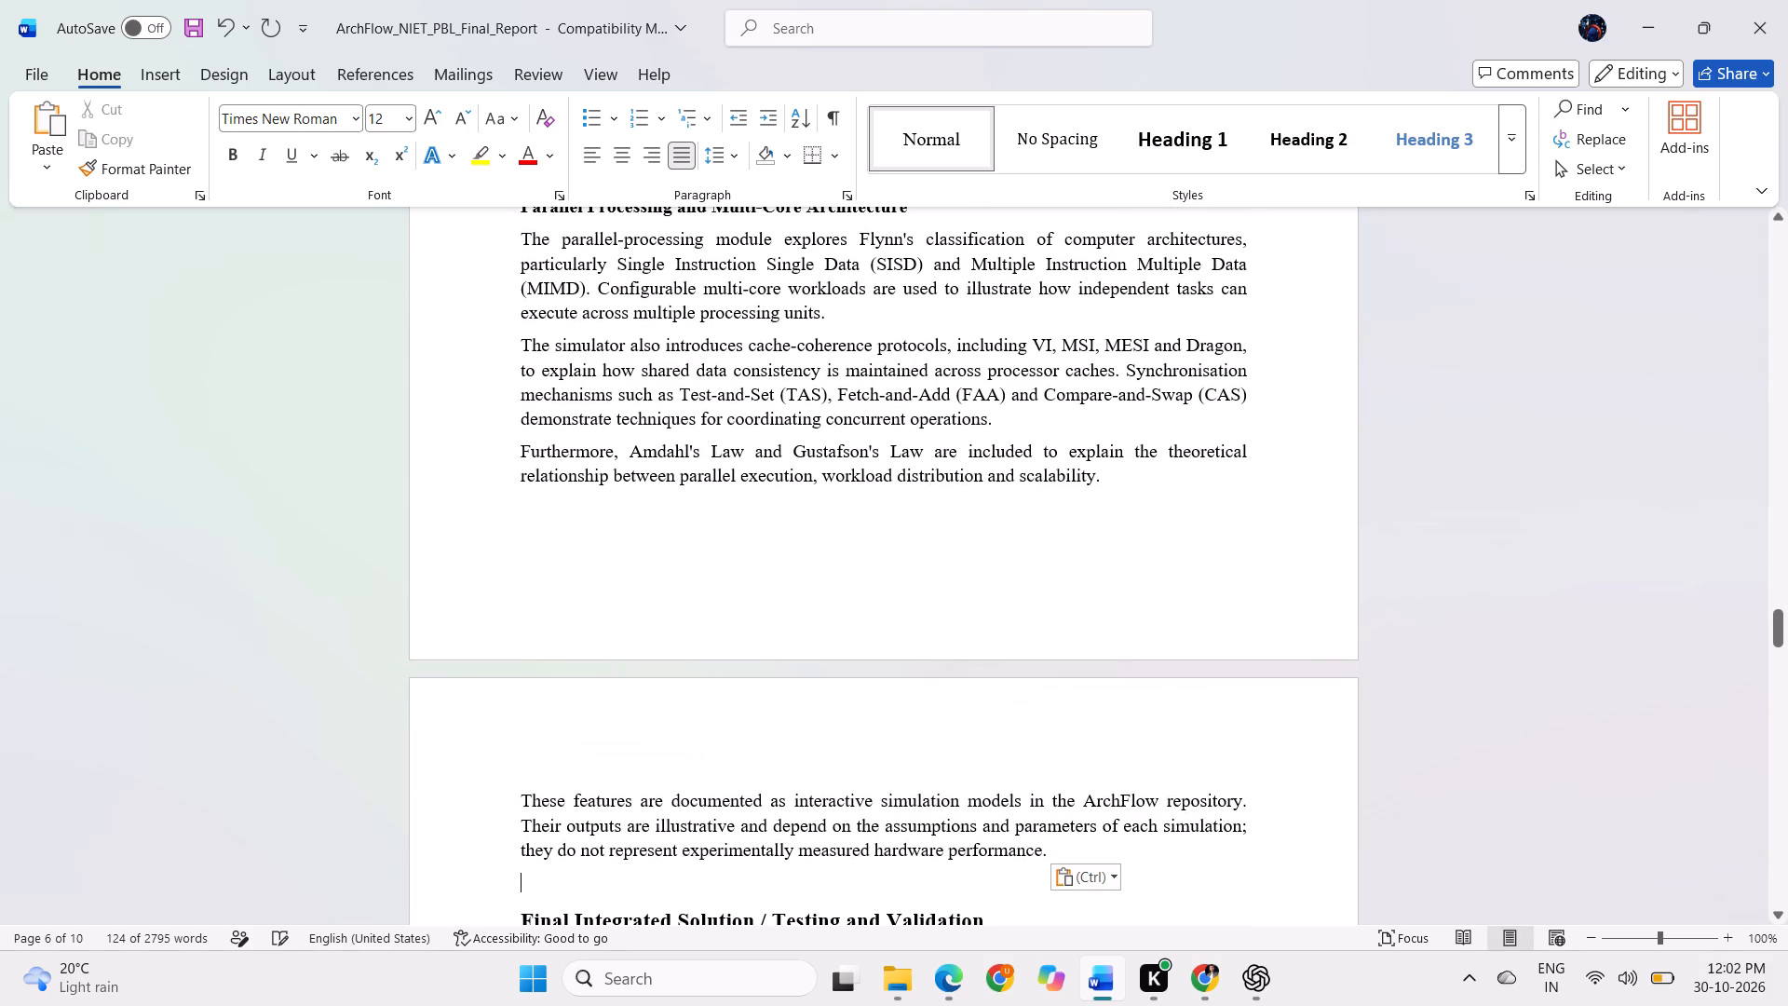
Review the pasted Module 5 text and the remaining report sections through the Conclusion for formatting and content still needing expansion.
{"action": "scroll", "coordinate": [691, 782], "scroll_direction": "up", "scroll_amount": 2}
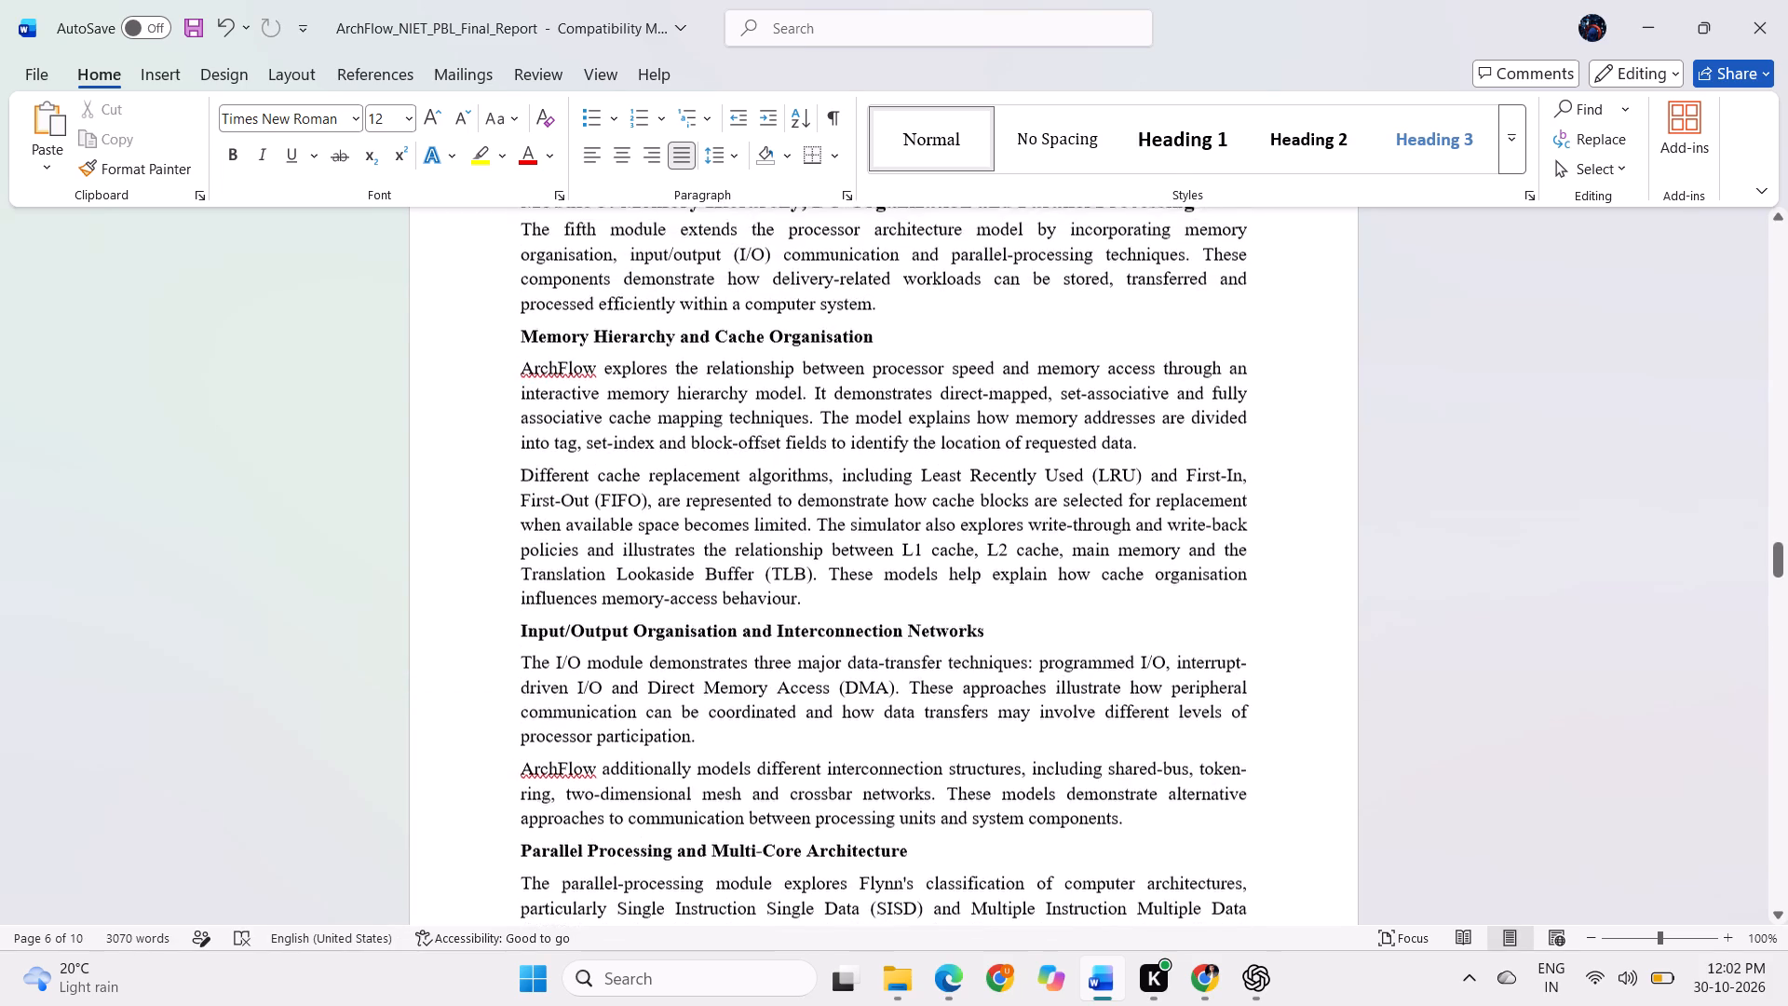
{"action": "scroll", "coordinate": [691, 782], "scroll_direction": "up", "scroll_amount": 1}
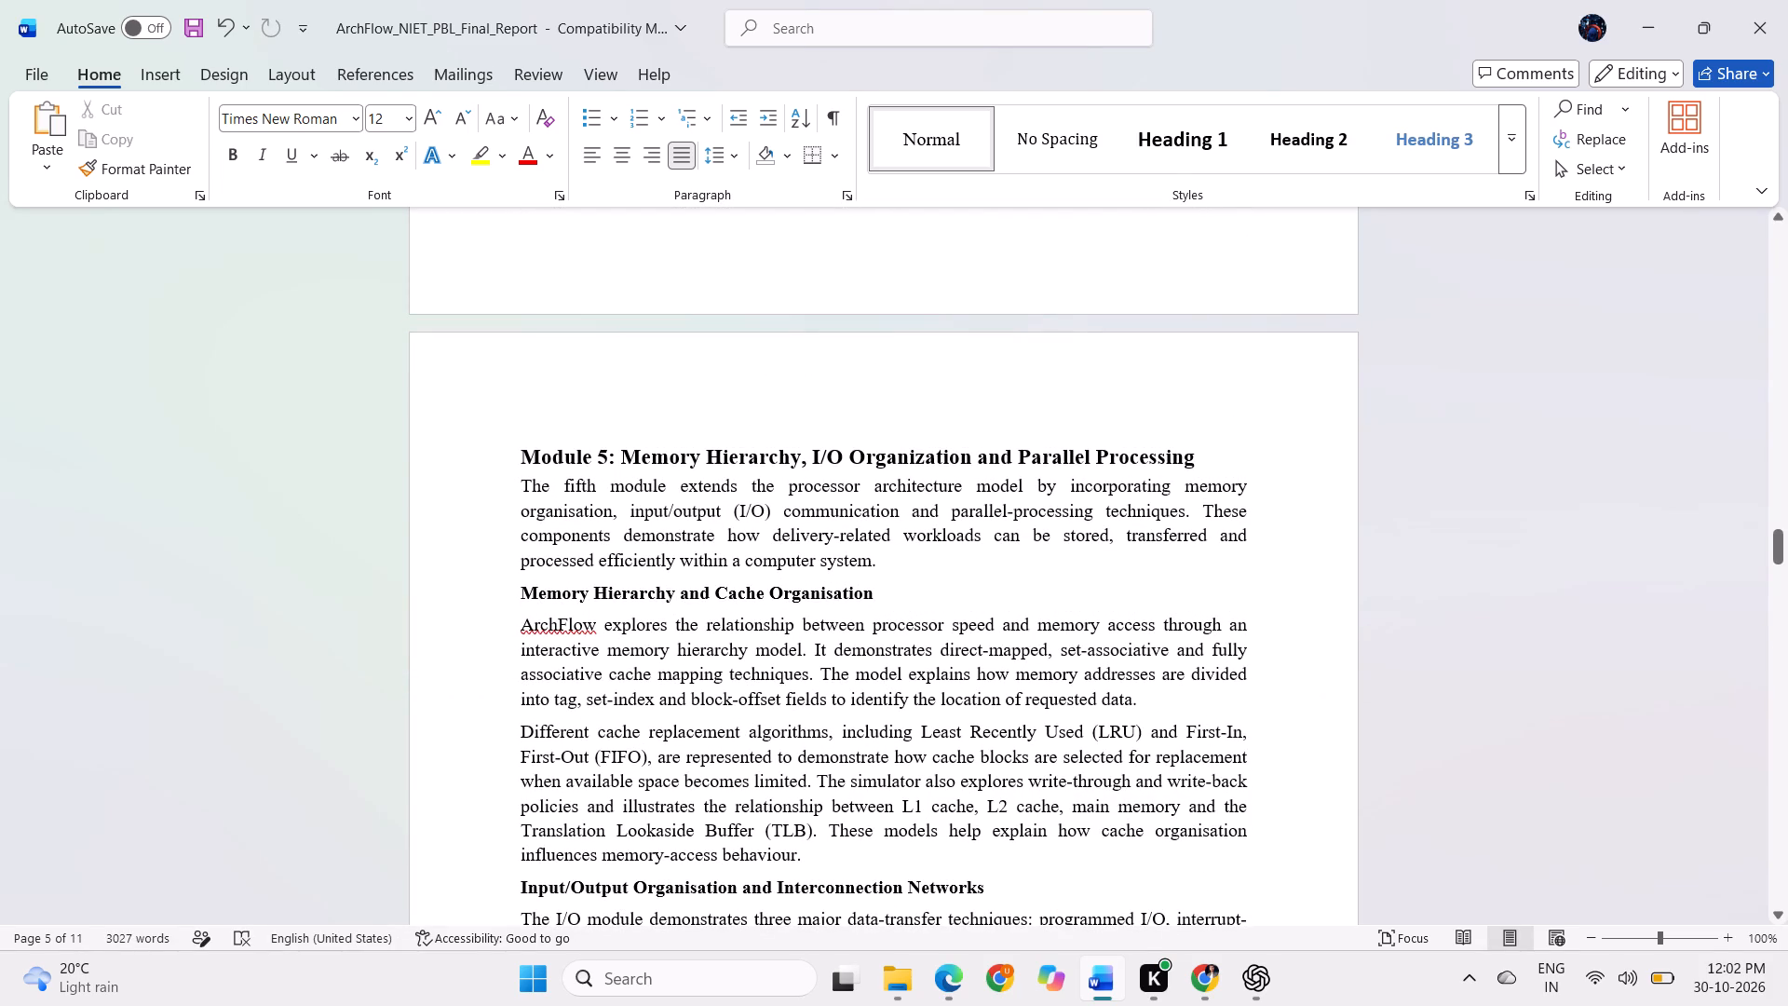
{"action": "scroll", "coordinate": [657, 683], "scroll_direction": "down", "scroll_amount": 5}
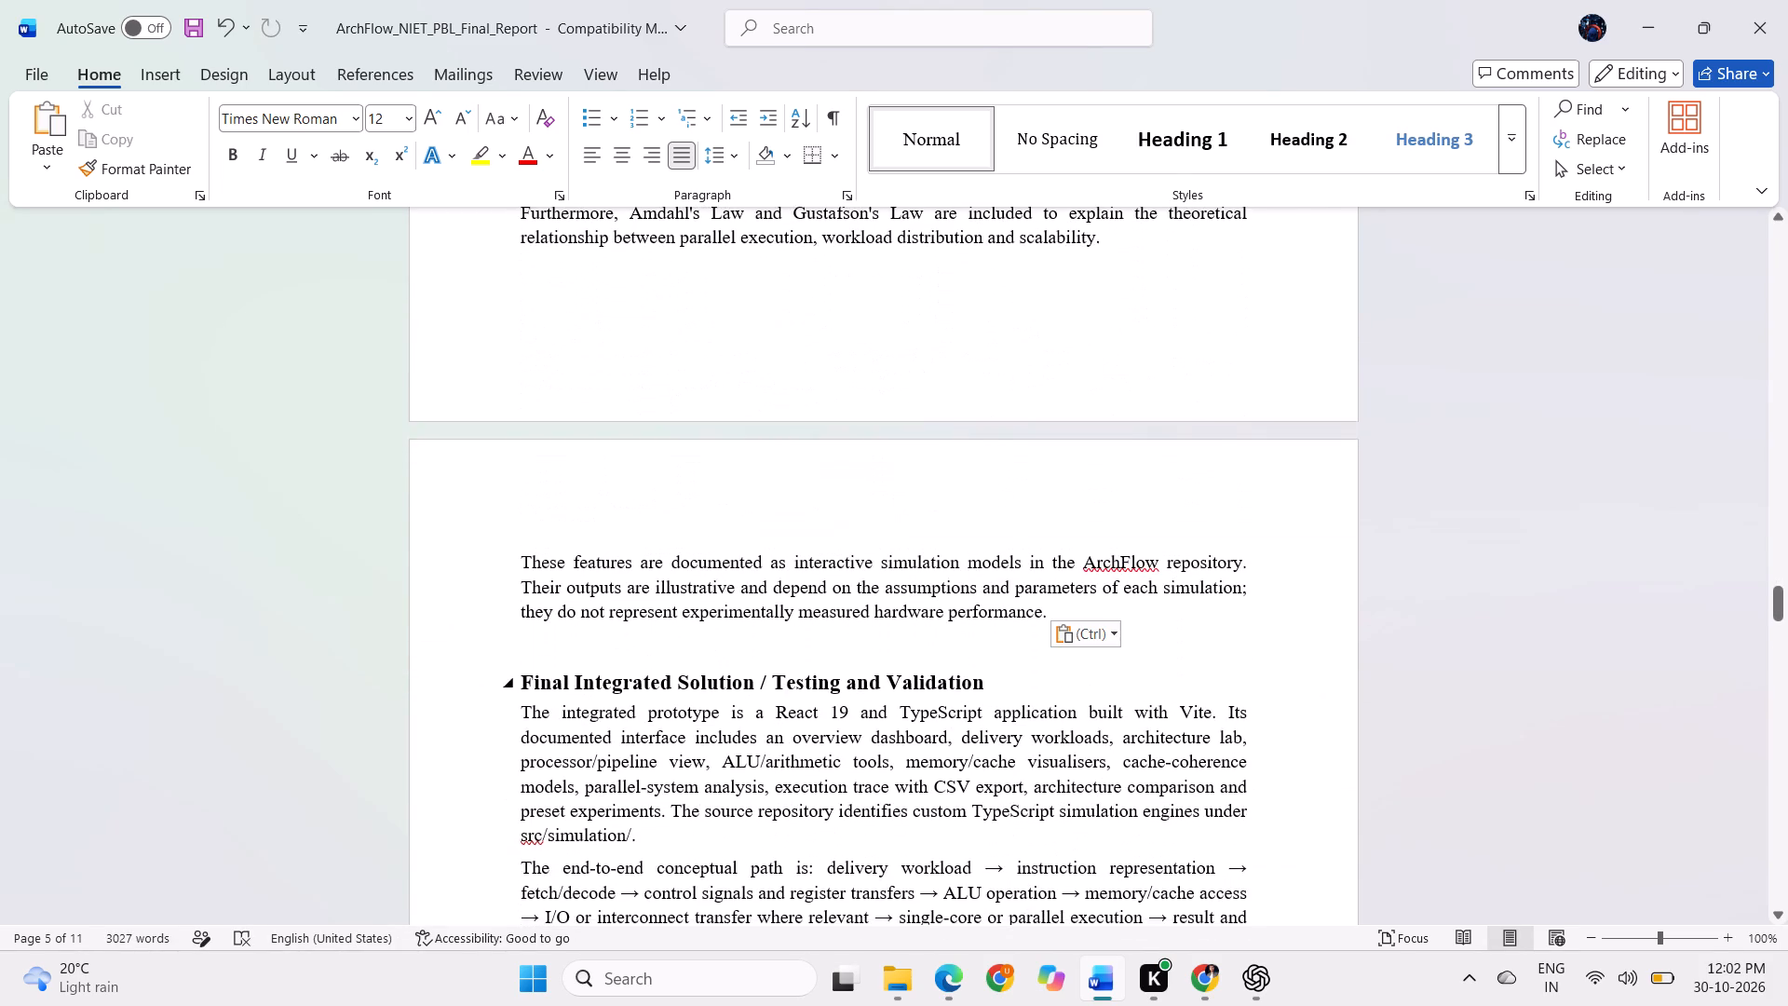
{"action": "scroll", "coordinate": [731, 736], "scroll_direction": "down", "scroll_amount": 3}
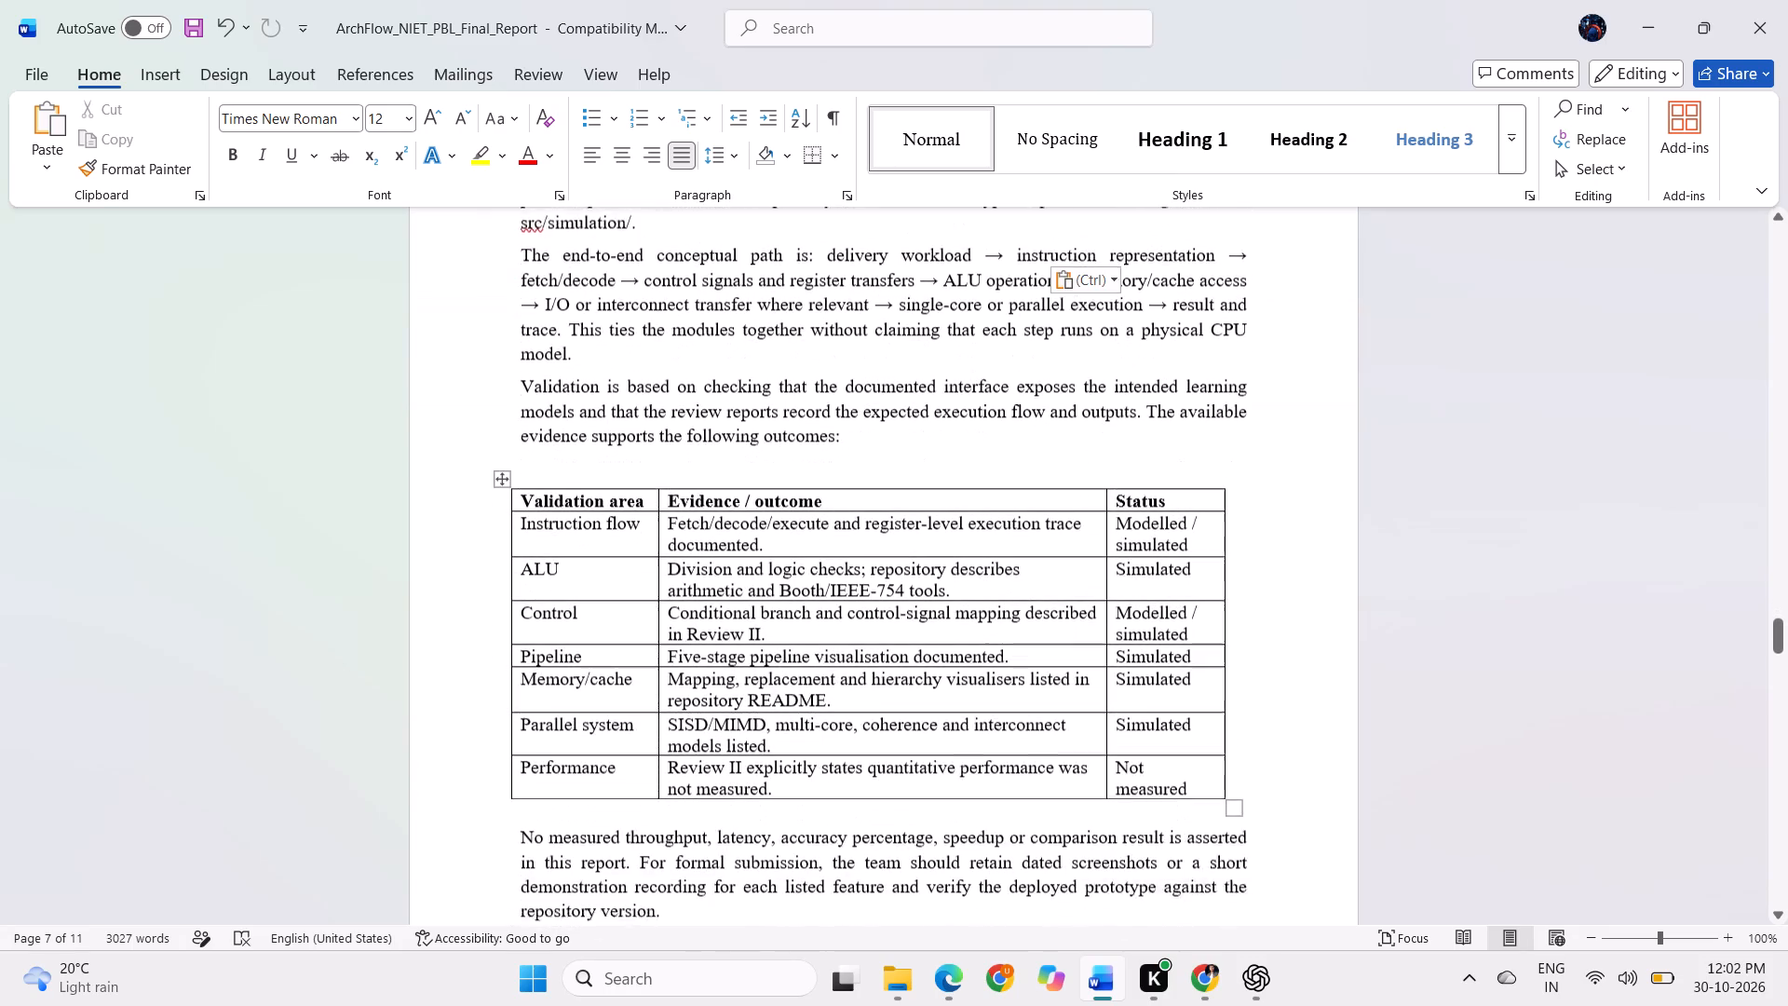
{"action": "scroll", "coordinate": [731, 736], "scroll_direction": "down", "scroll_amount": 6}
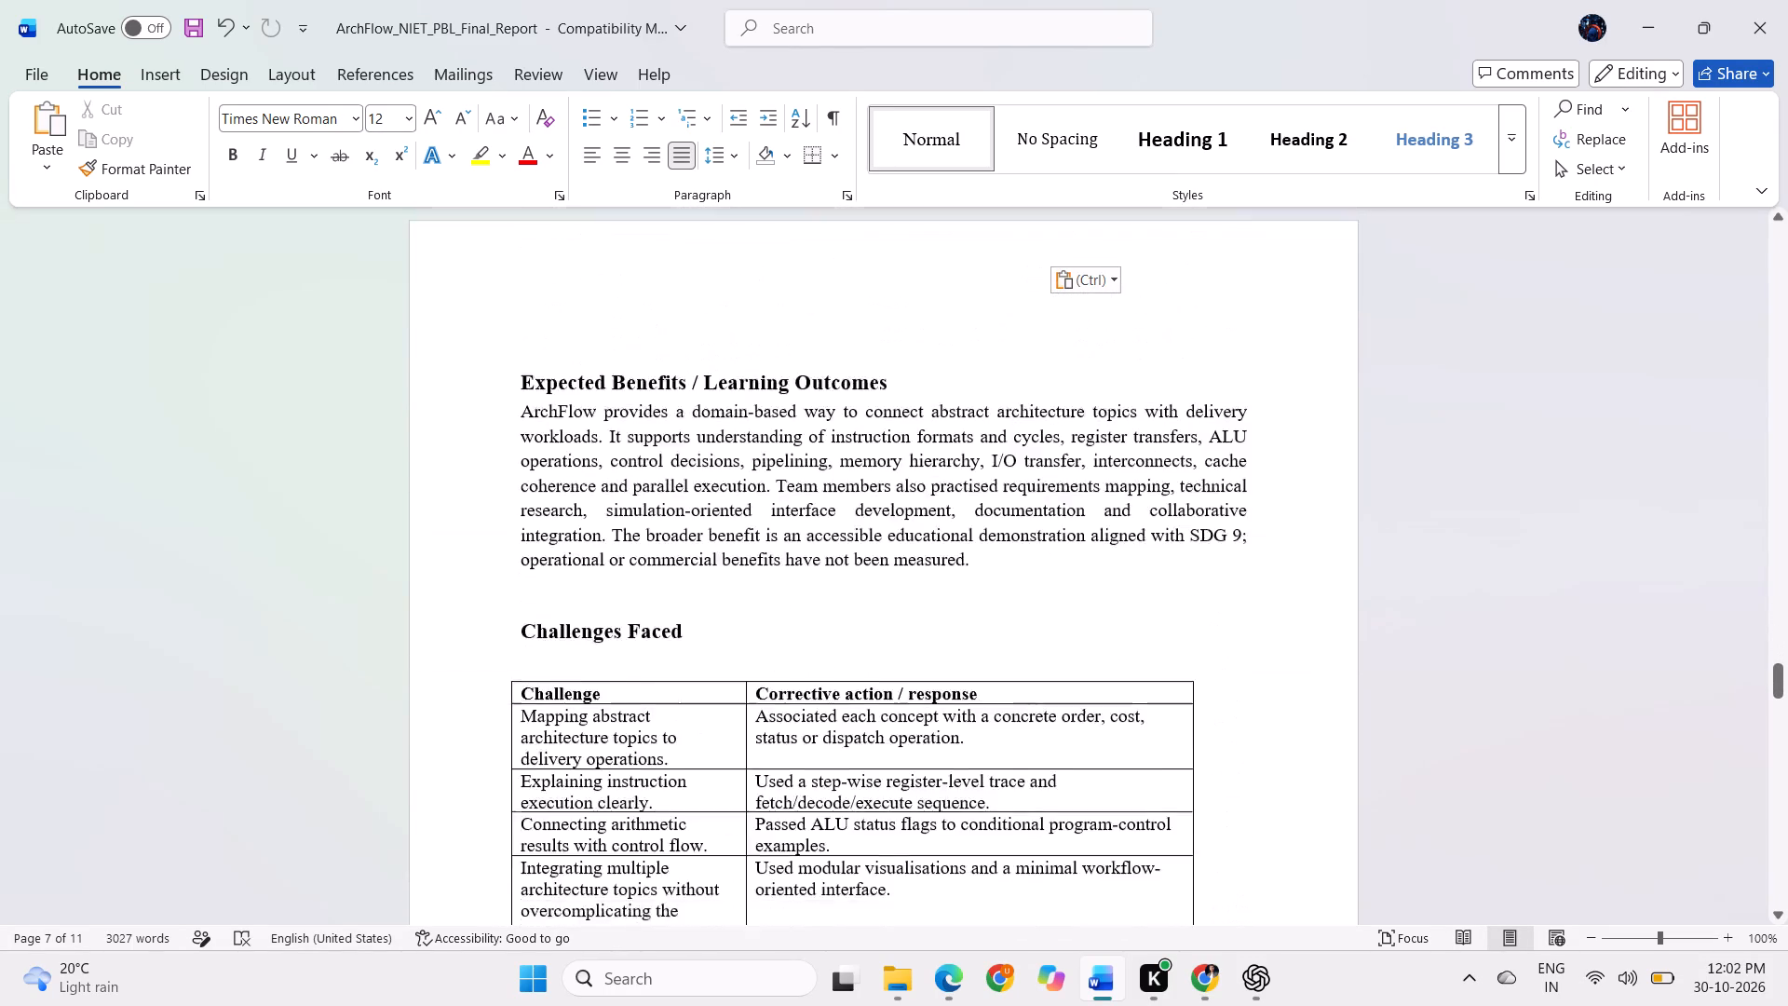
{"action": "scroll", "coordinate": [731, 736], "scroll_direction": "down", "scroll_amount": 5}
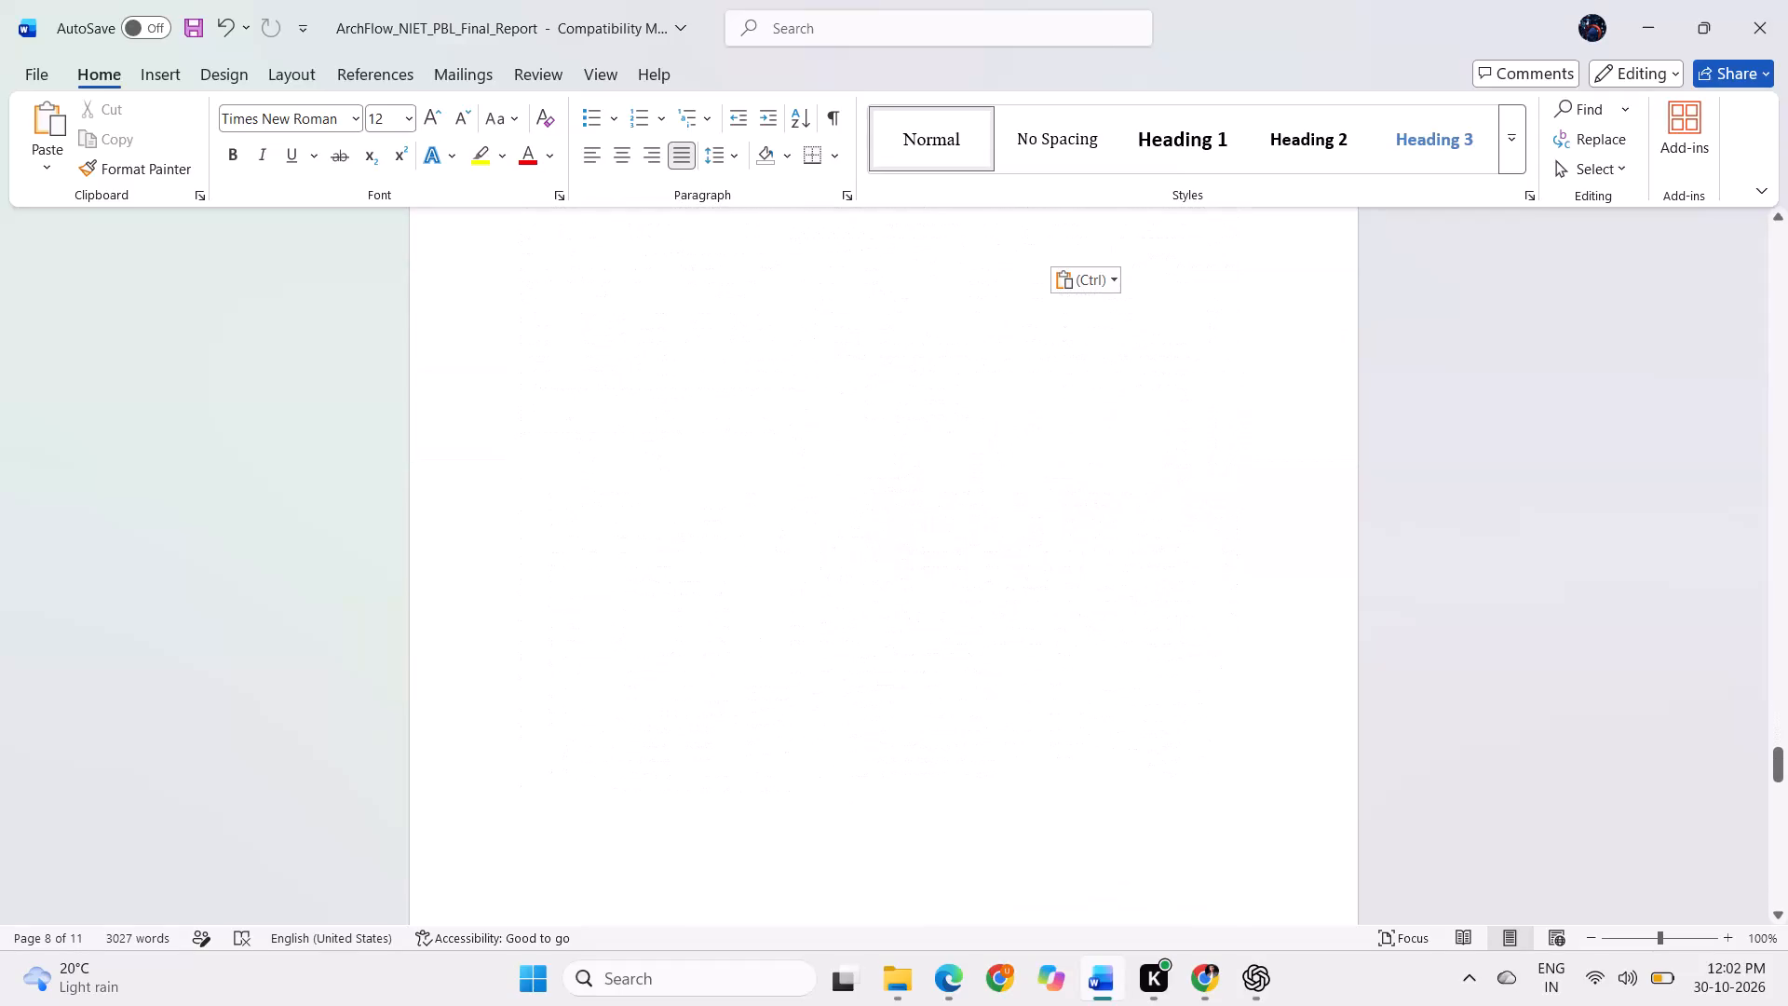
{"action": "scroll", "coordinate": [731, 736], "scroll_direction": "down", "scroll_amount": 2}
{"action": "scroll", "coordinate": [731, 736], "scroll_direction": "up", "scroll_amount": 1}
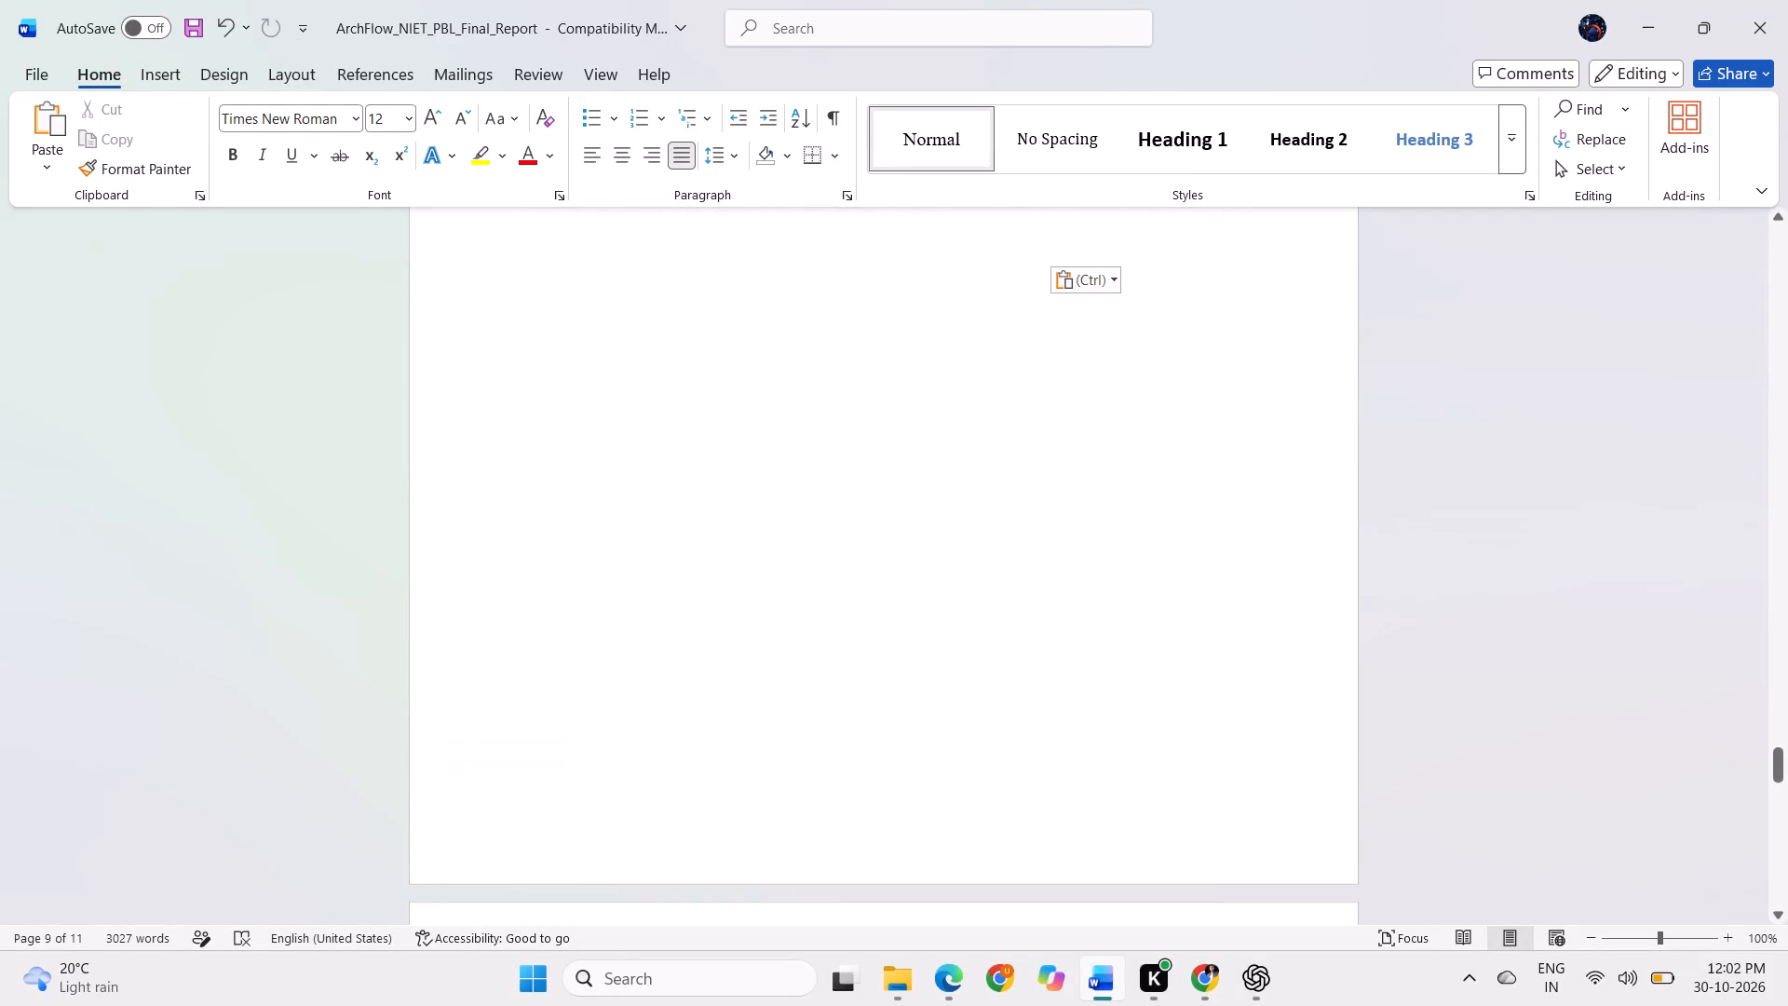
{"action": "scroll", "coordinate": [731, 736], "scroll_direction": "up", "scroll_amount": 3}
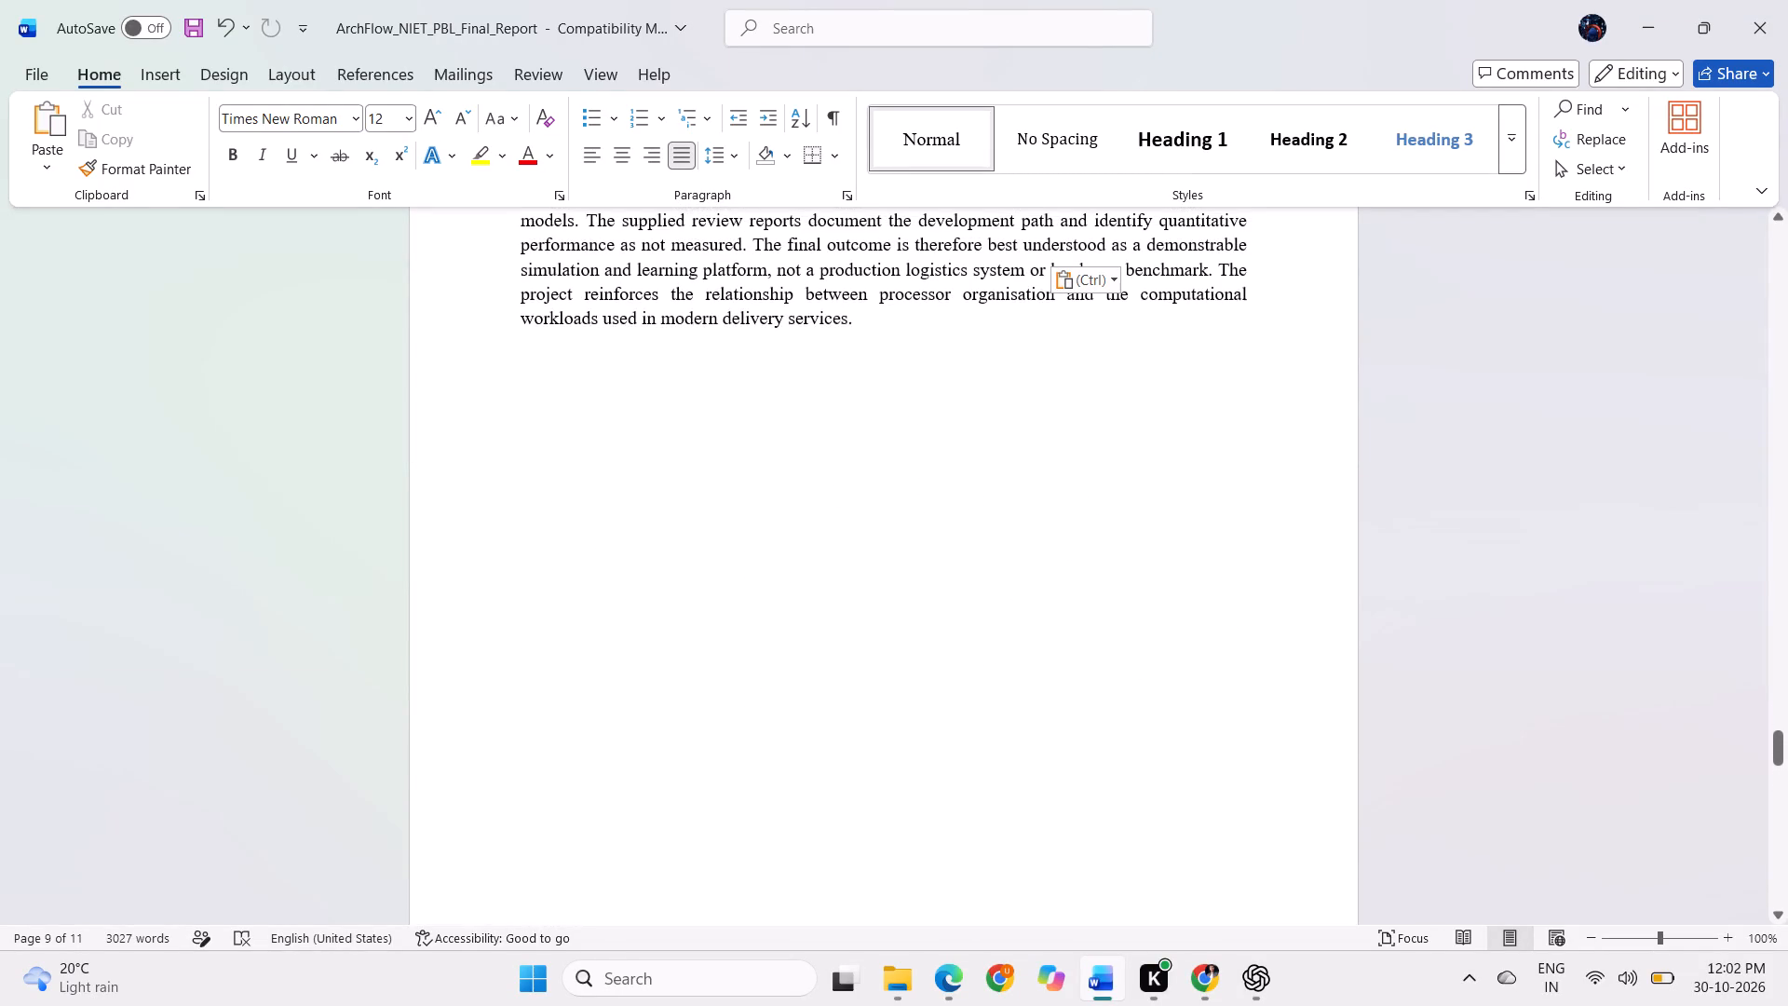
{"action": "scroll", "coordinate": [731, 736], "scroll_direction": "up", "scroll_amount": 1}
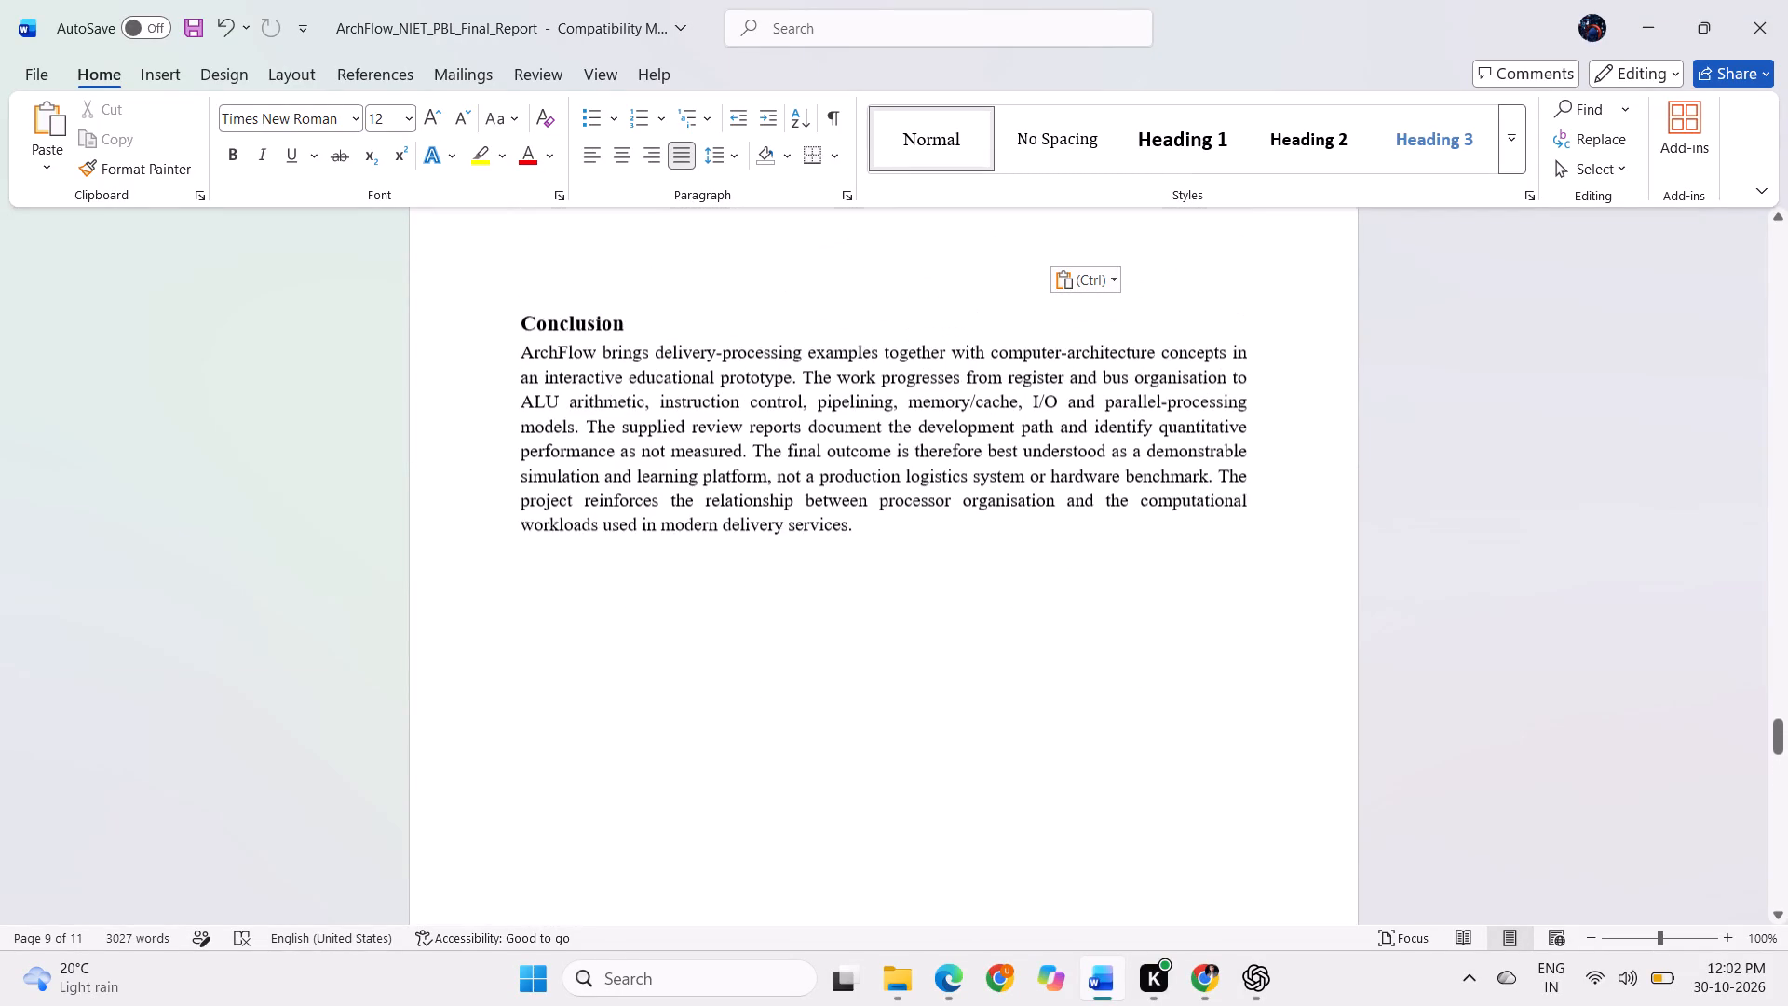
{"action": "scroll", "coordinate": [731, 736], "scroll_direction": "up", "scroll_amount": 1}
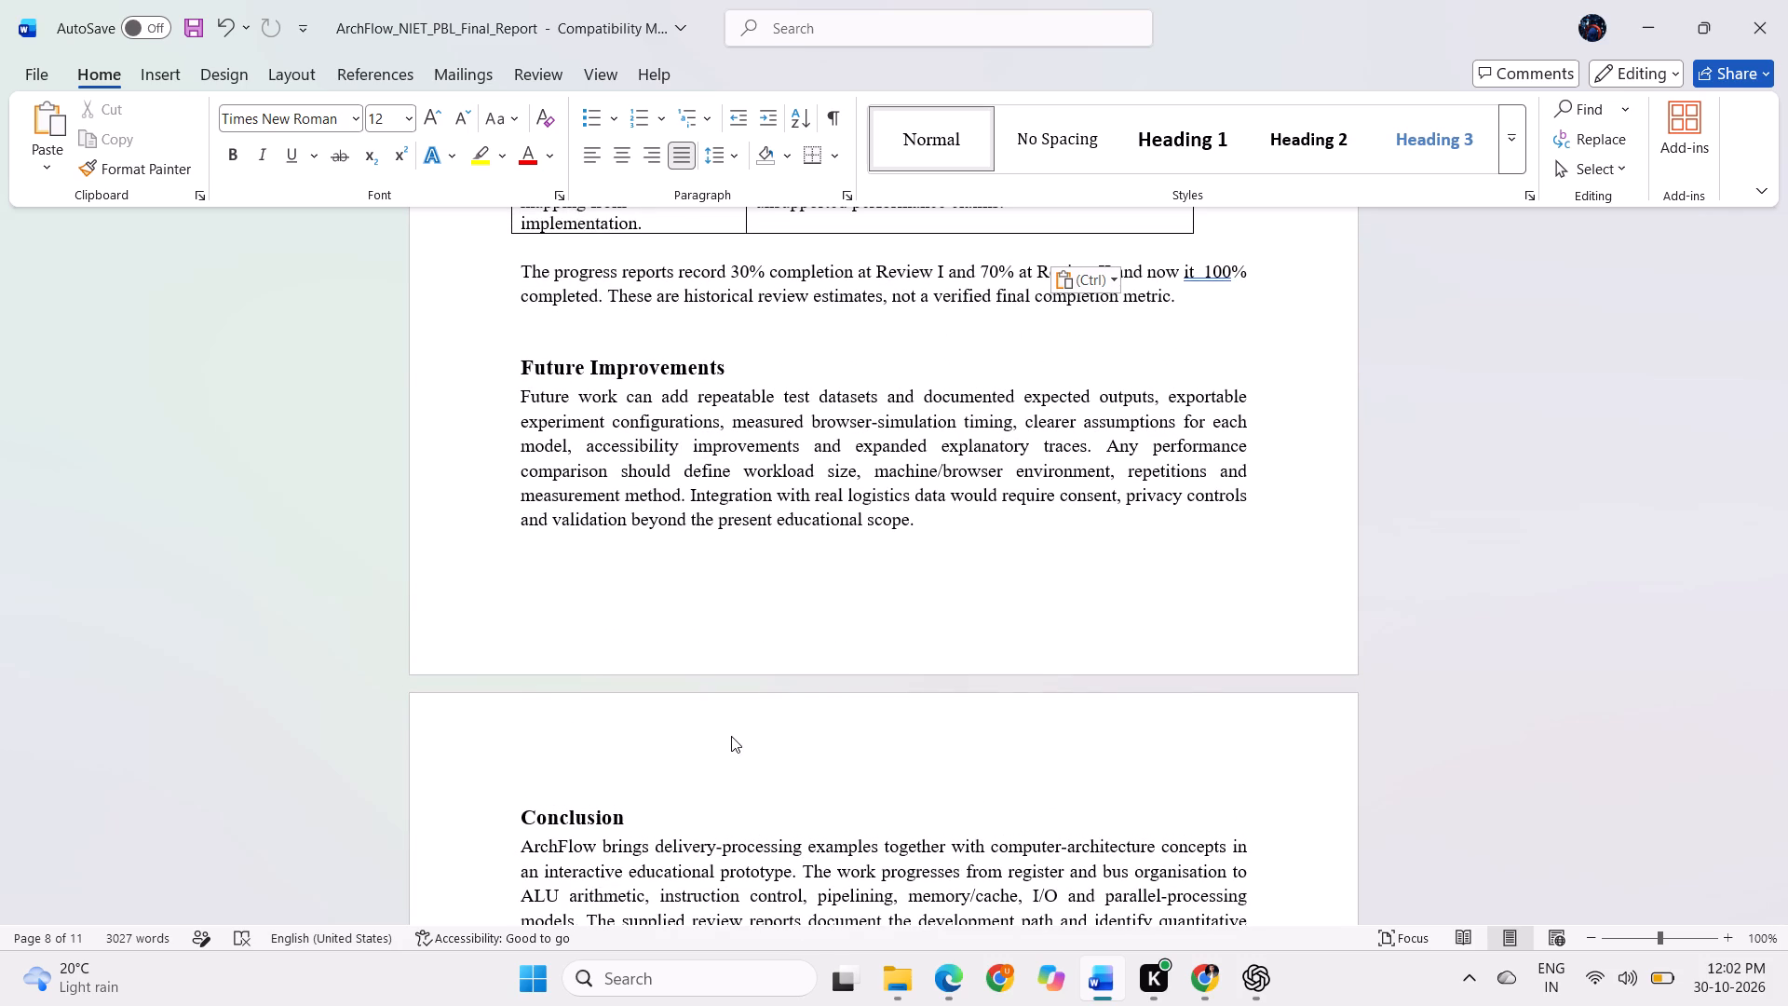
{"action": "scroll", "coordinate": [731, 736], "scroll_direction": "up", "scroll_amount": 3}
{"action": "scroll", "coordinate": [898, 627], "scroll_direction": "up", "scroll_amount": 1}
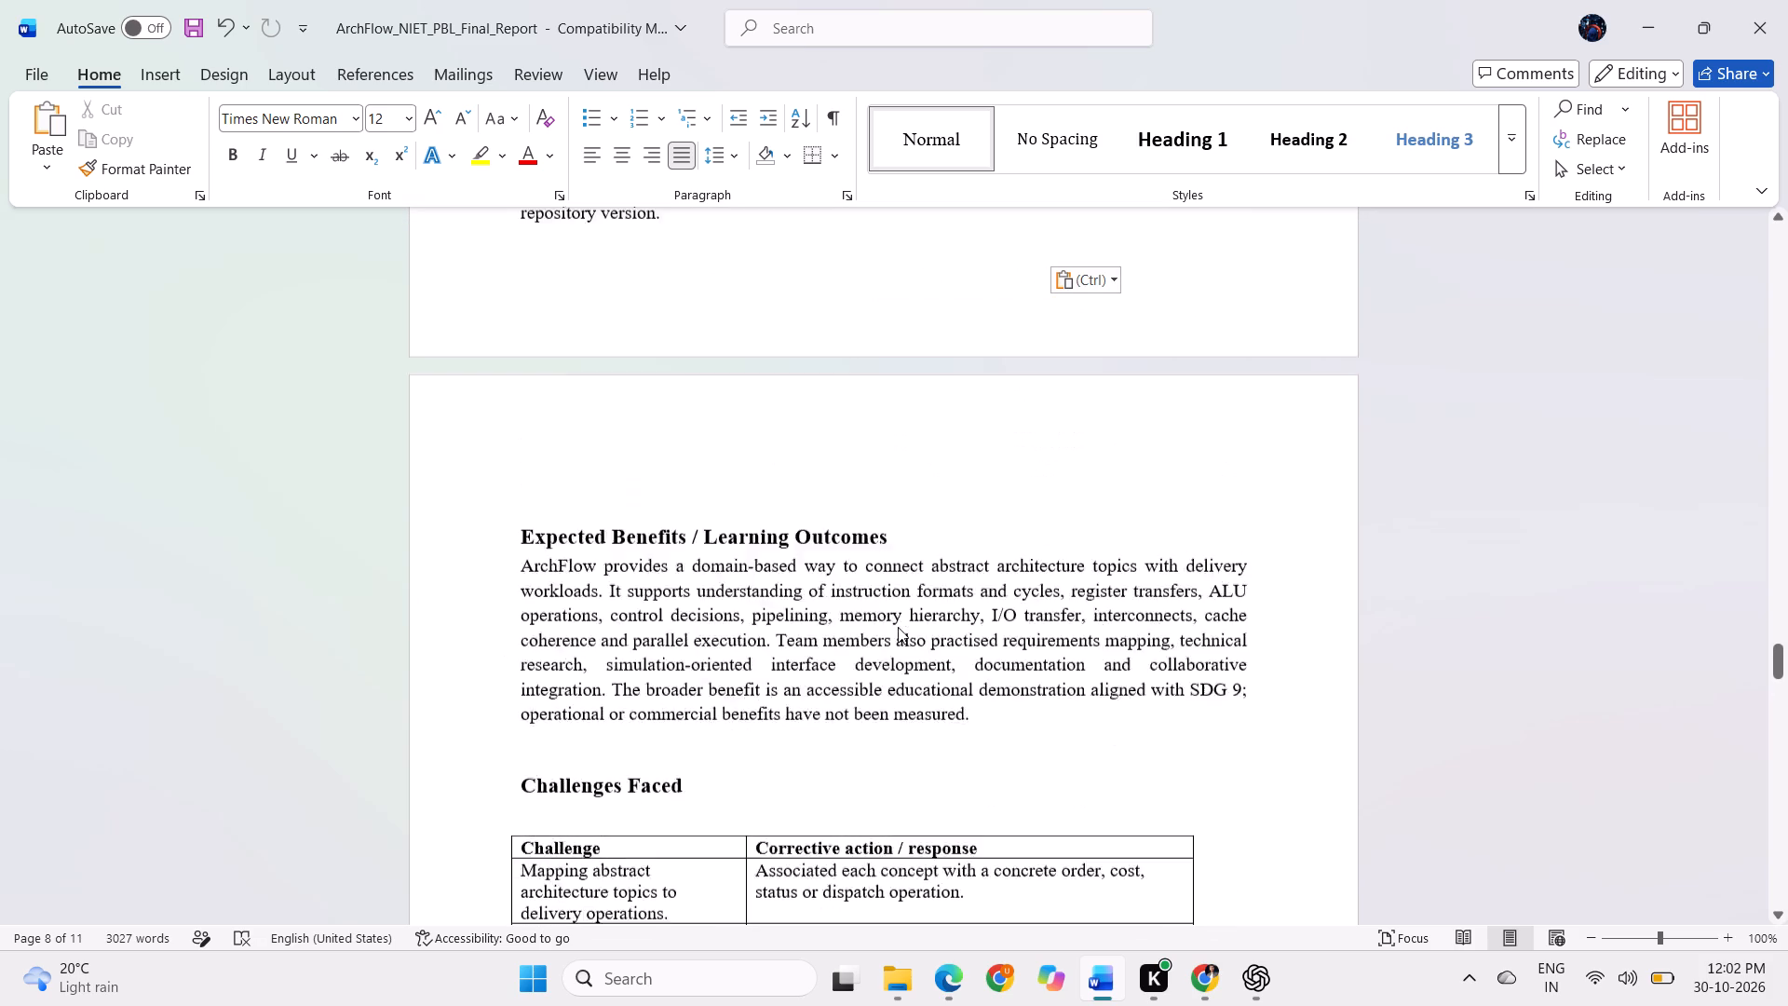
{"action": "scroll", "coordinate": [898, 627], "scroll_direction": "up", "scroll_amount": 5}
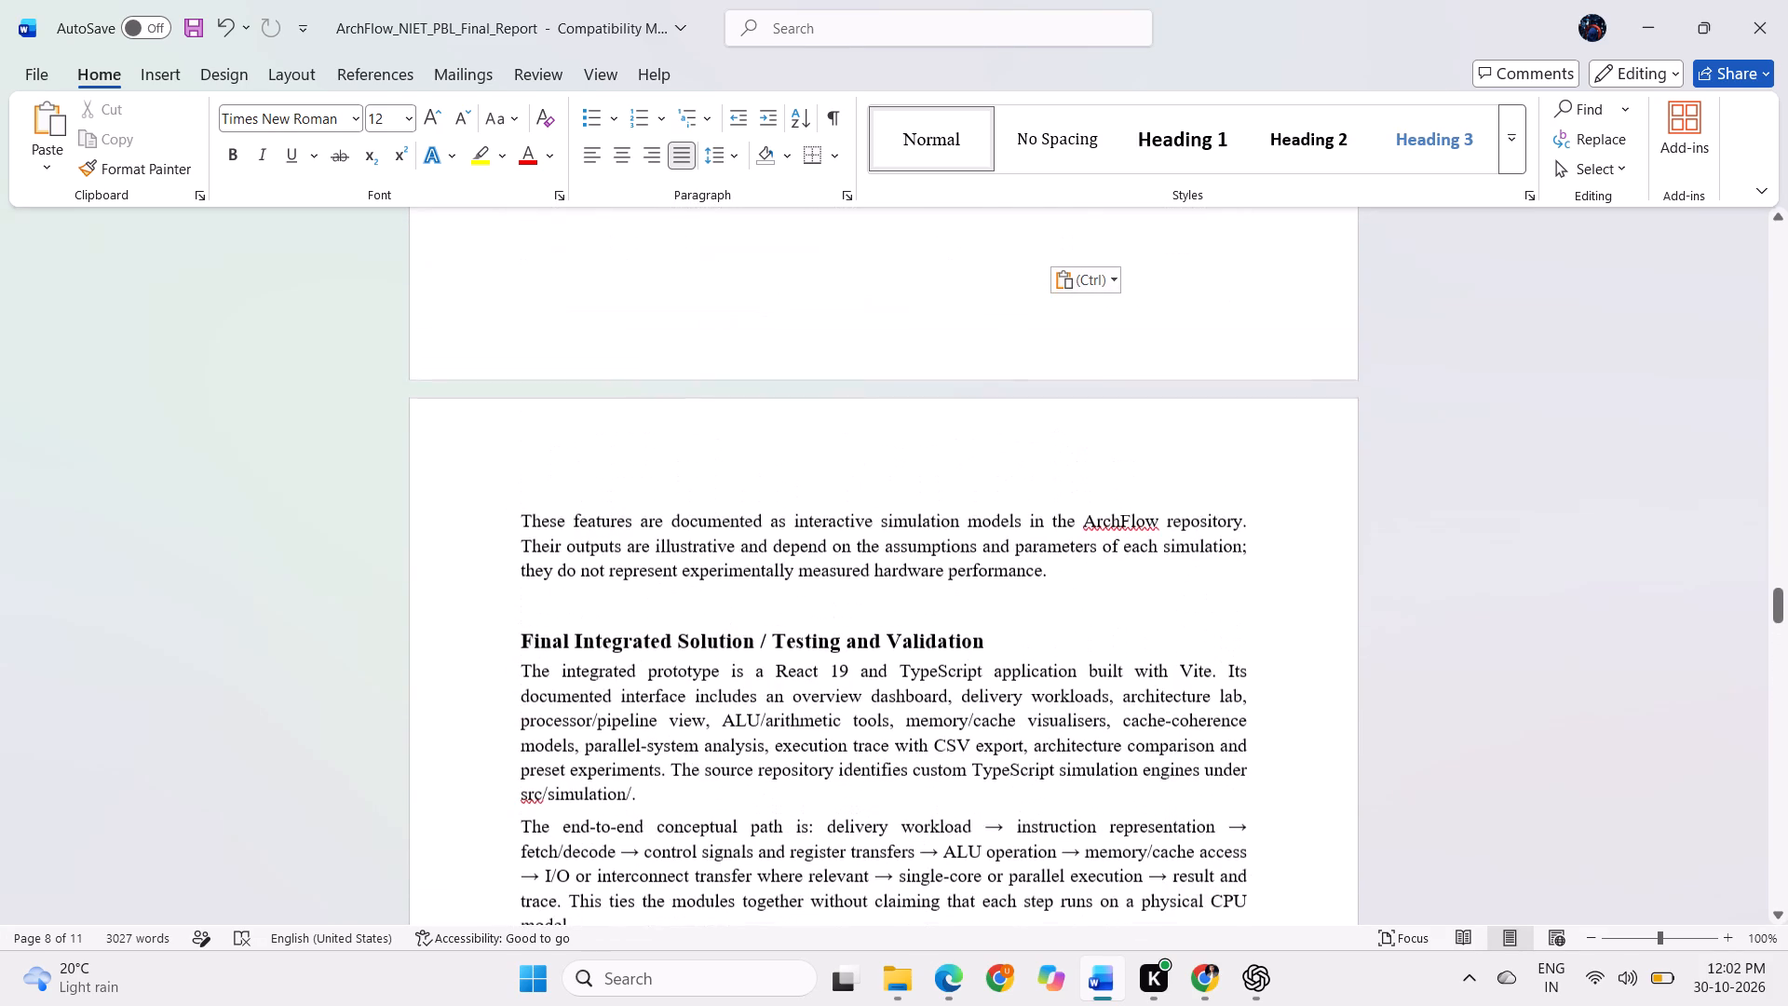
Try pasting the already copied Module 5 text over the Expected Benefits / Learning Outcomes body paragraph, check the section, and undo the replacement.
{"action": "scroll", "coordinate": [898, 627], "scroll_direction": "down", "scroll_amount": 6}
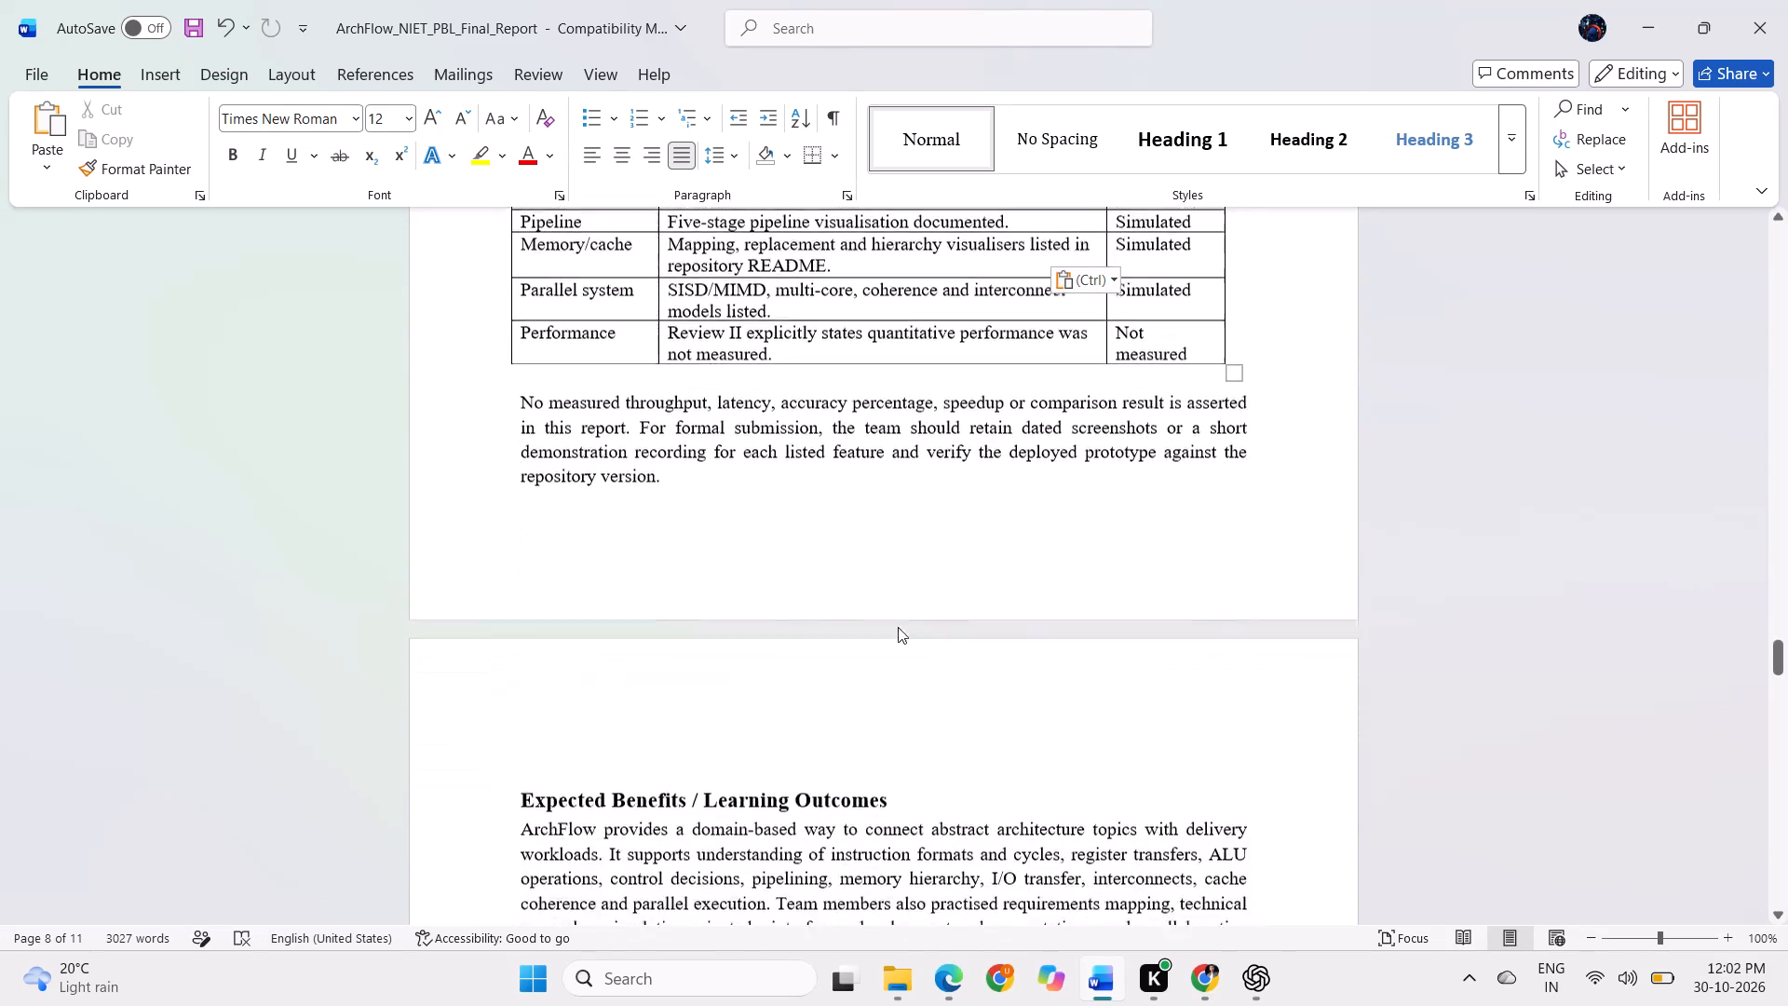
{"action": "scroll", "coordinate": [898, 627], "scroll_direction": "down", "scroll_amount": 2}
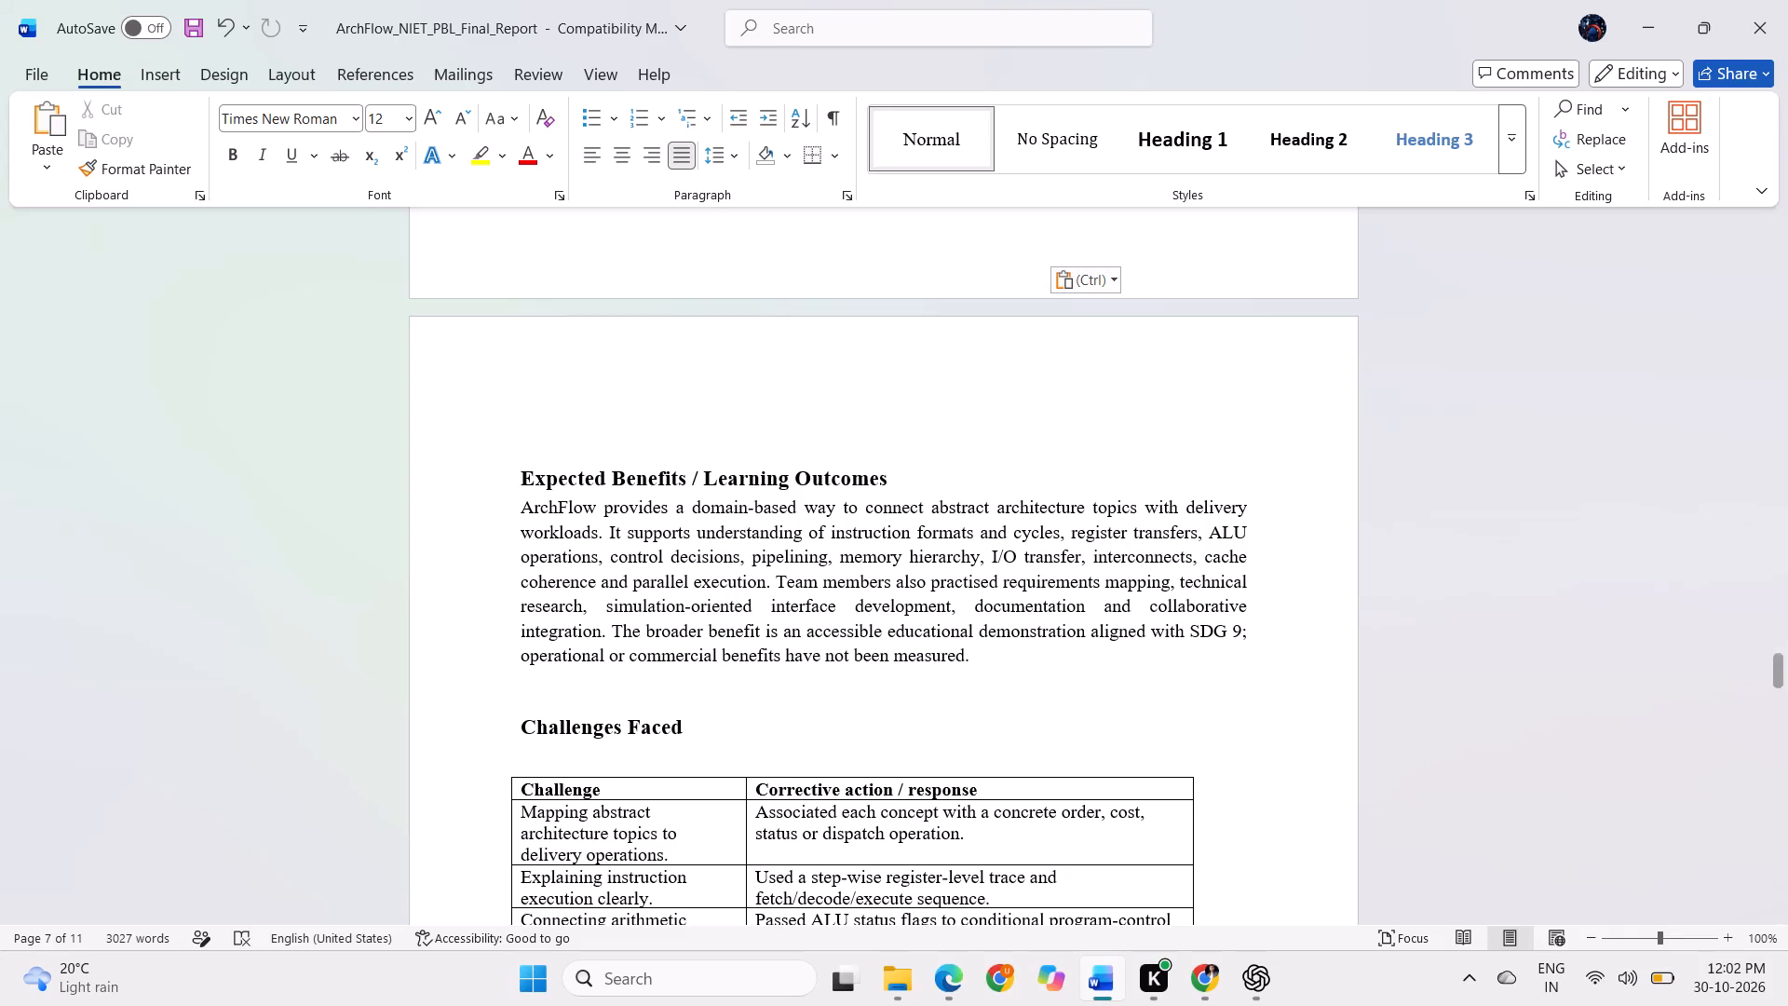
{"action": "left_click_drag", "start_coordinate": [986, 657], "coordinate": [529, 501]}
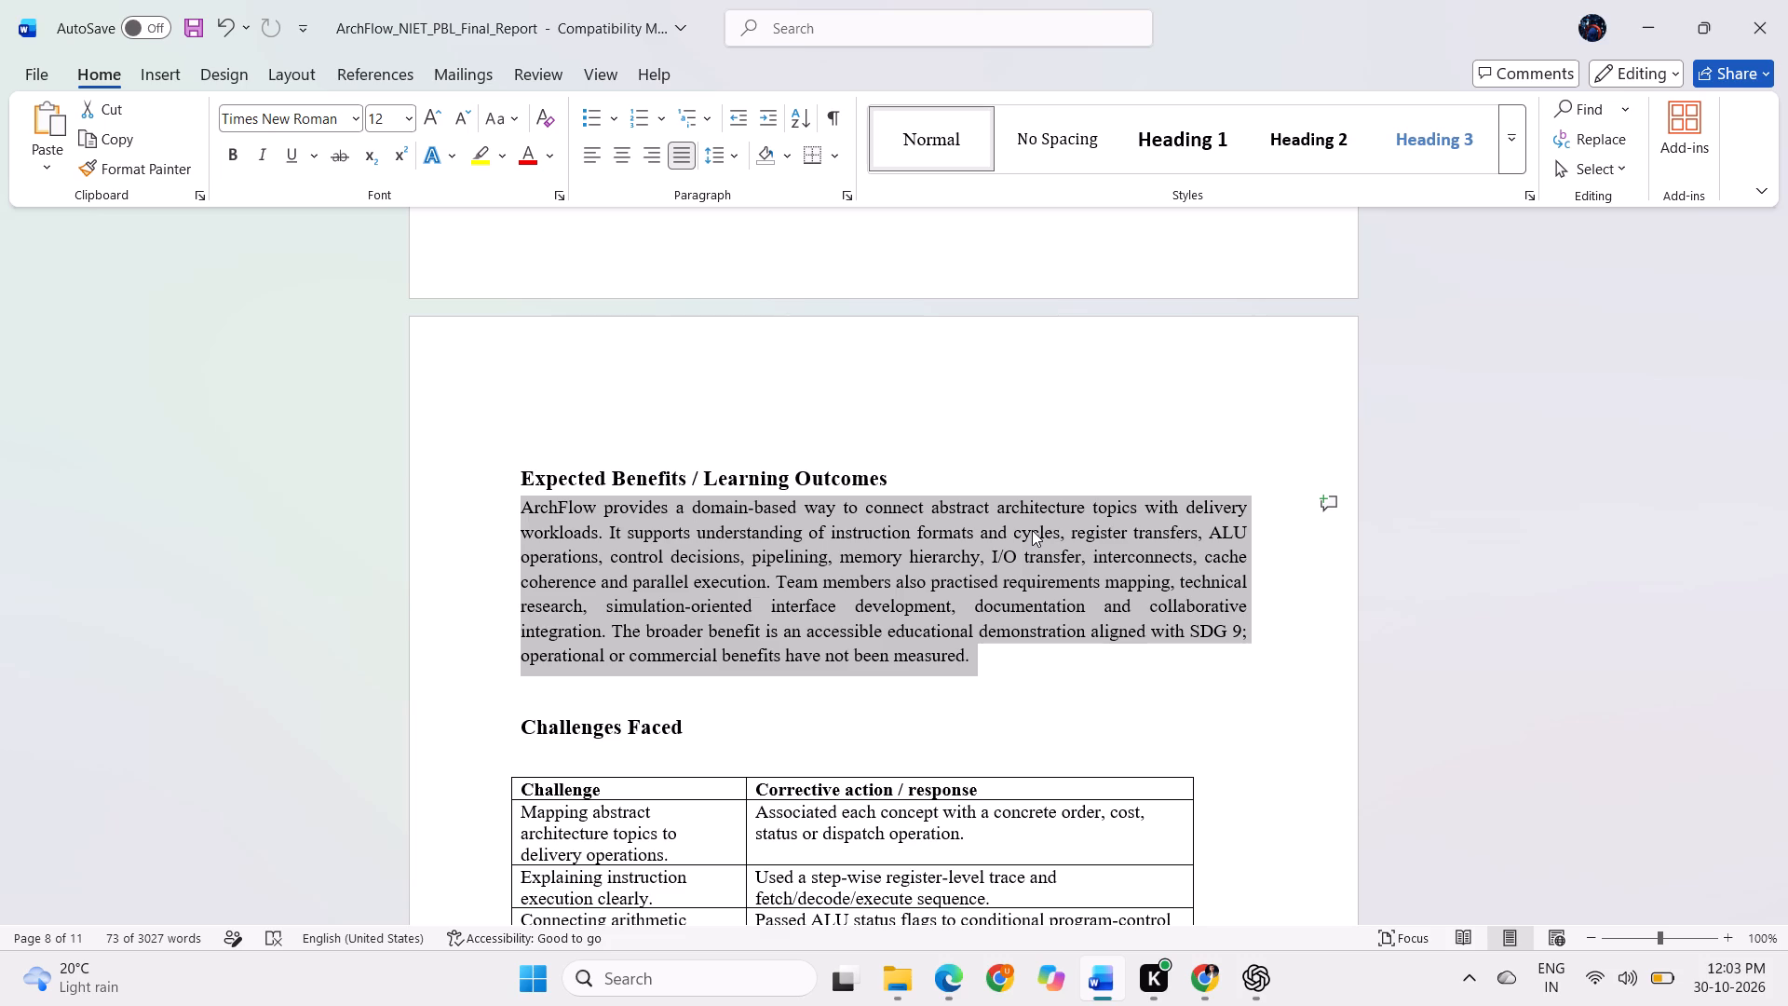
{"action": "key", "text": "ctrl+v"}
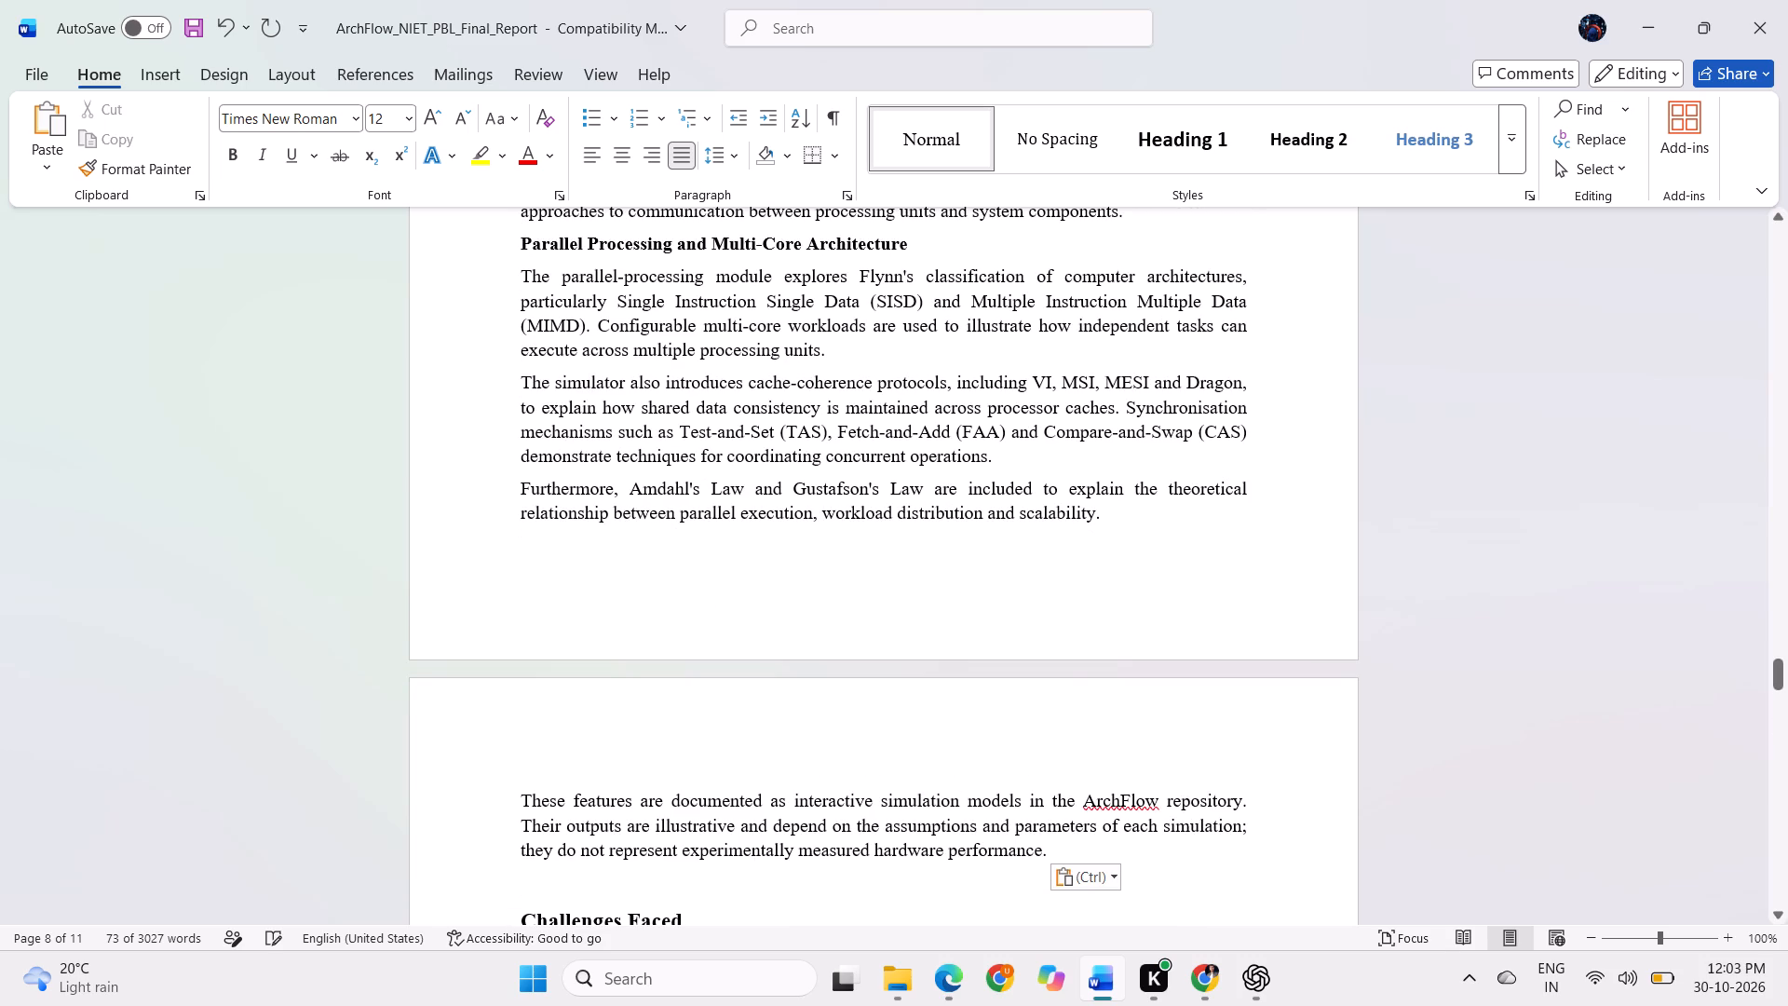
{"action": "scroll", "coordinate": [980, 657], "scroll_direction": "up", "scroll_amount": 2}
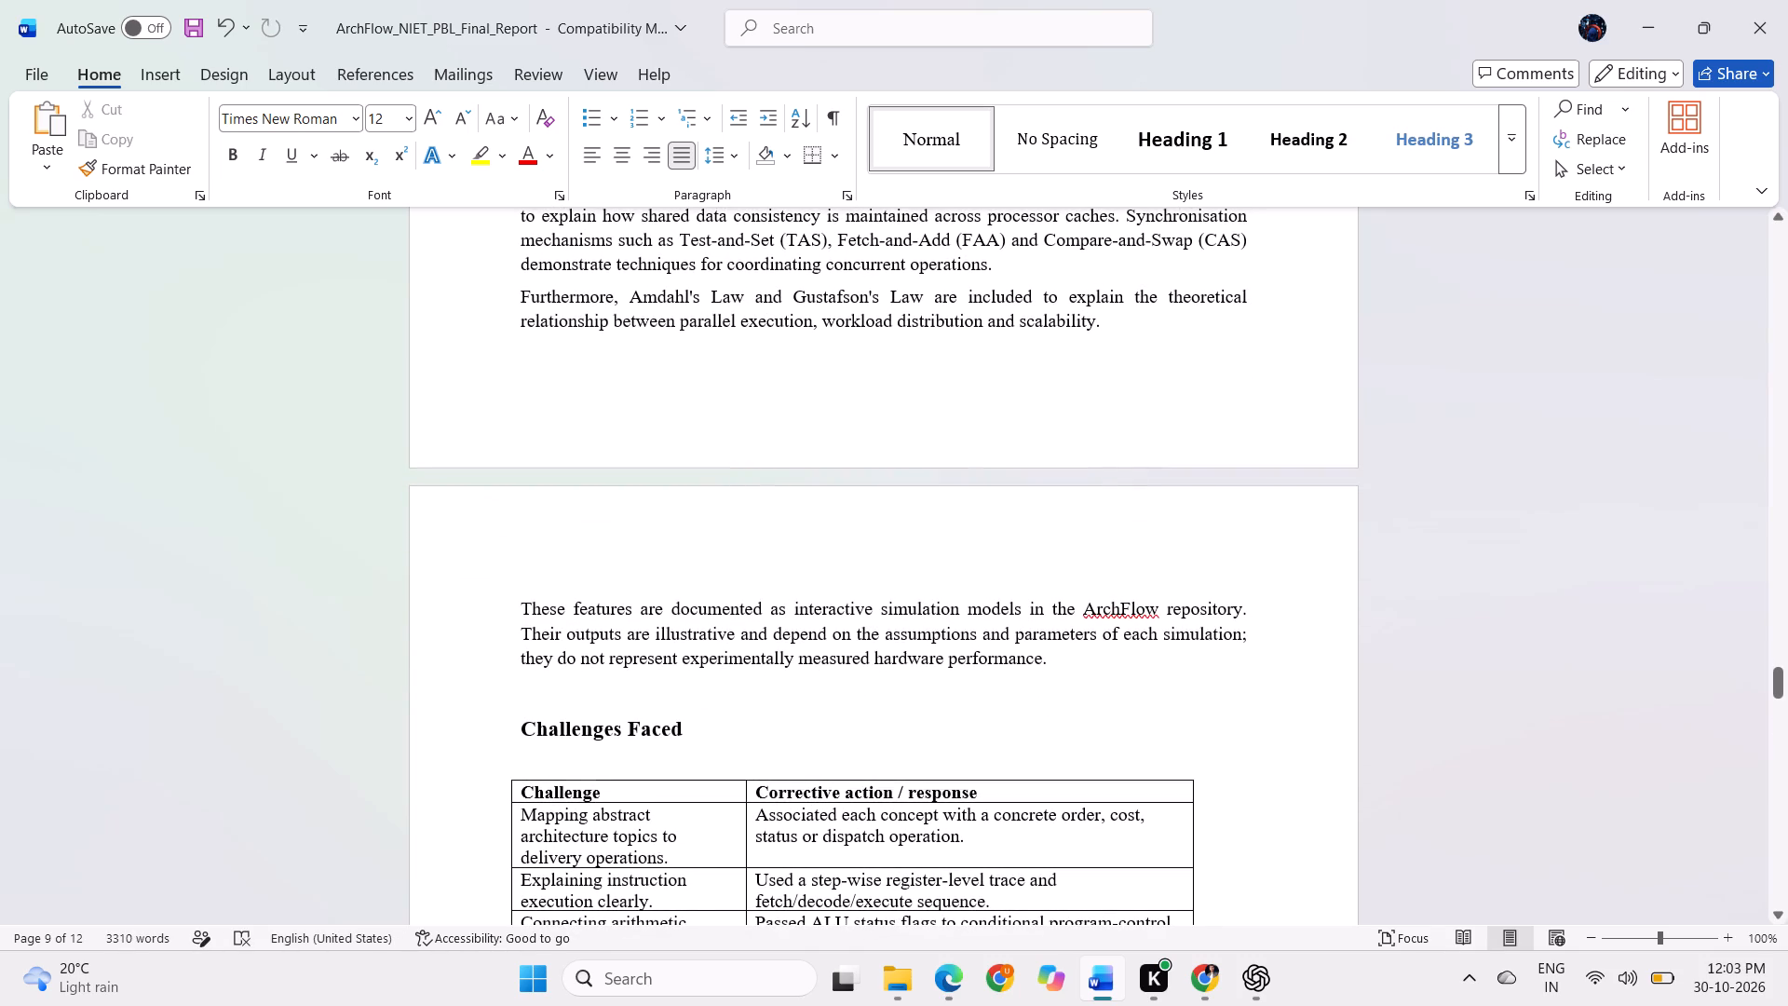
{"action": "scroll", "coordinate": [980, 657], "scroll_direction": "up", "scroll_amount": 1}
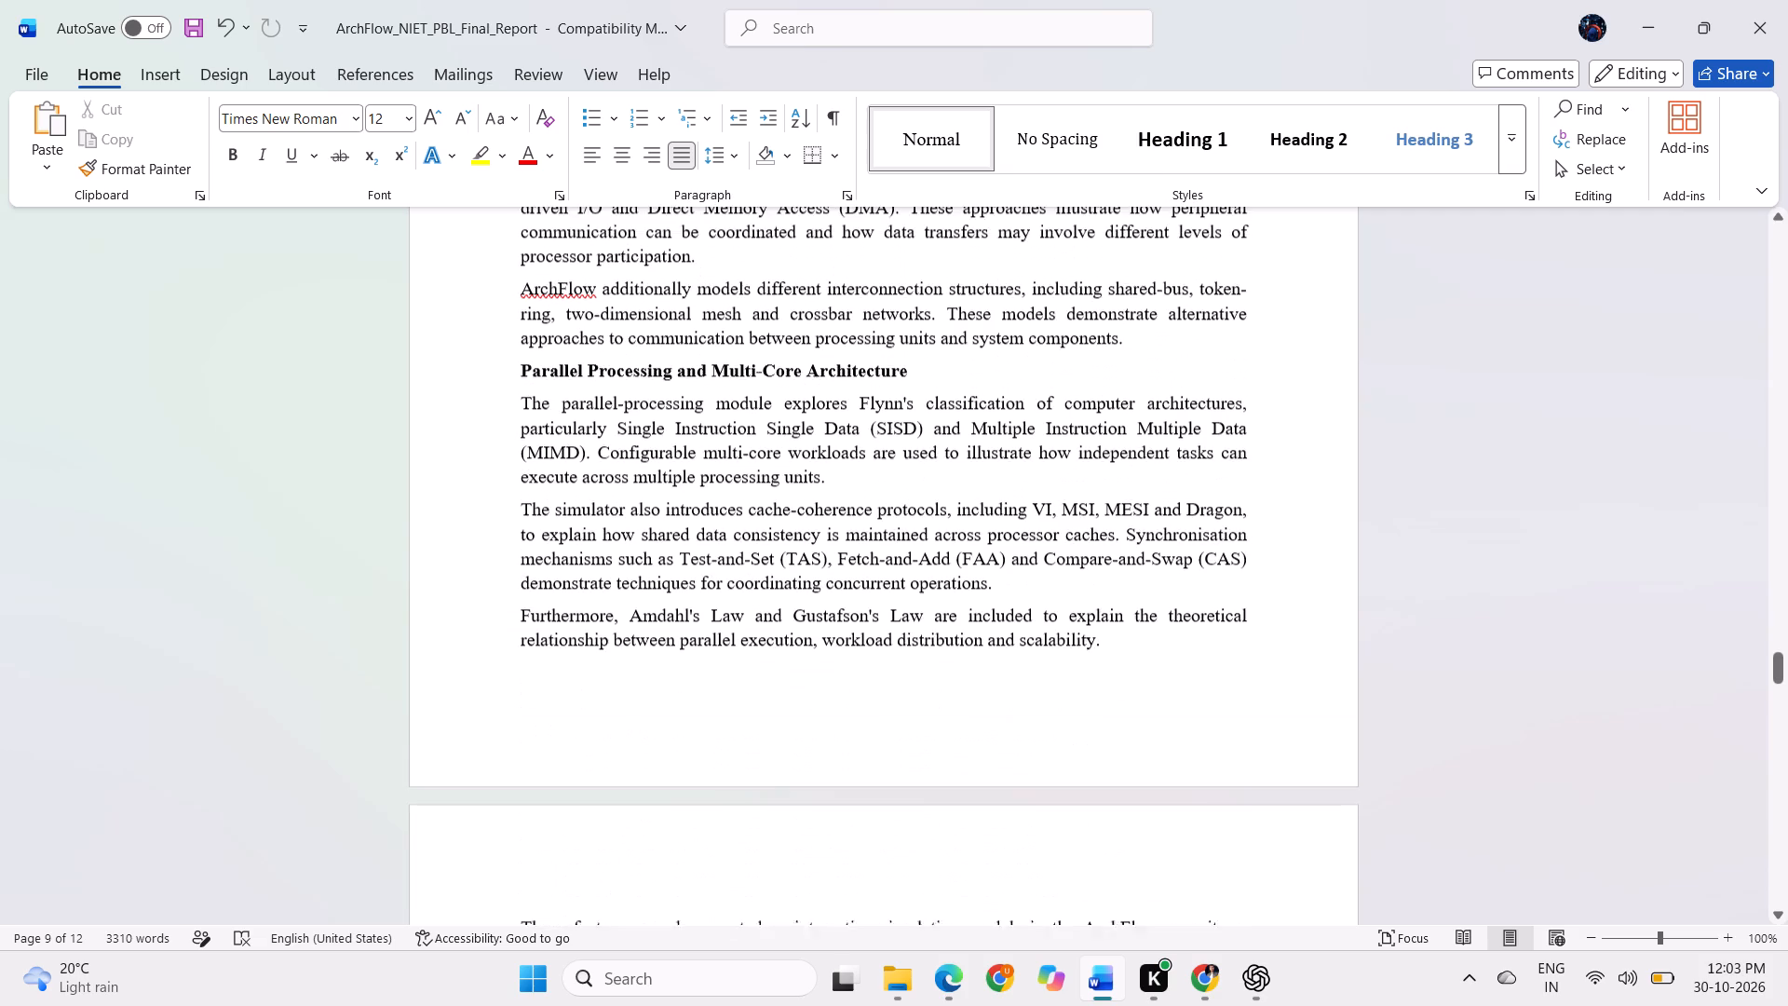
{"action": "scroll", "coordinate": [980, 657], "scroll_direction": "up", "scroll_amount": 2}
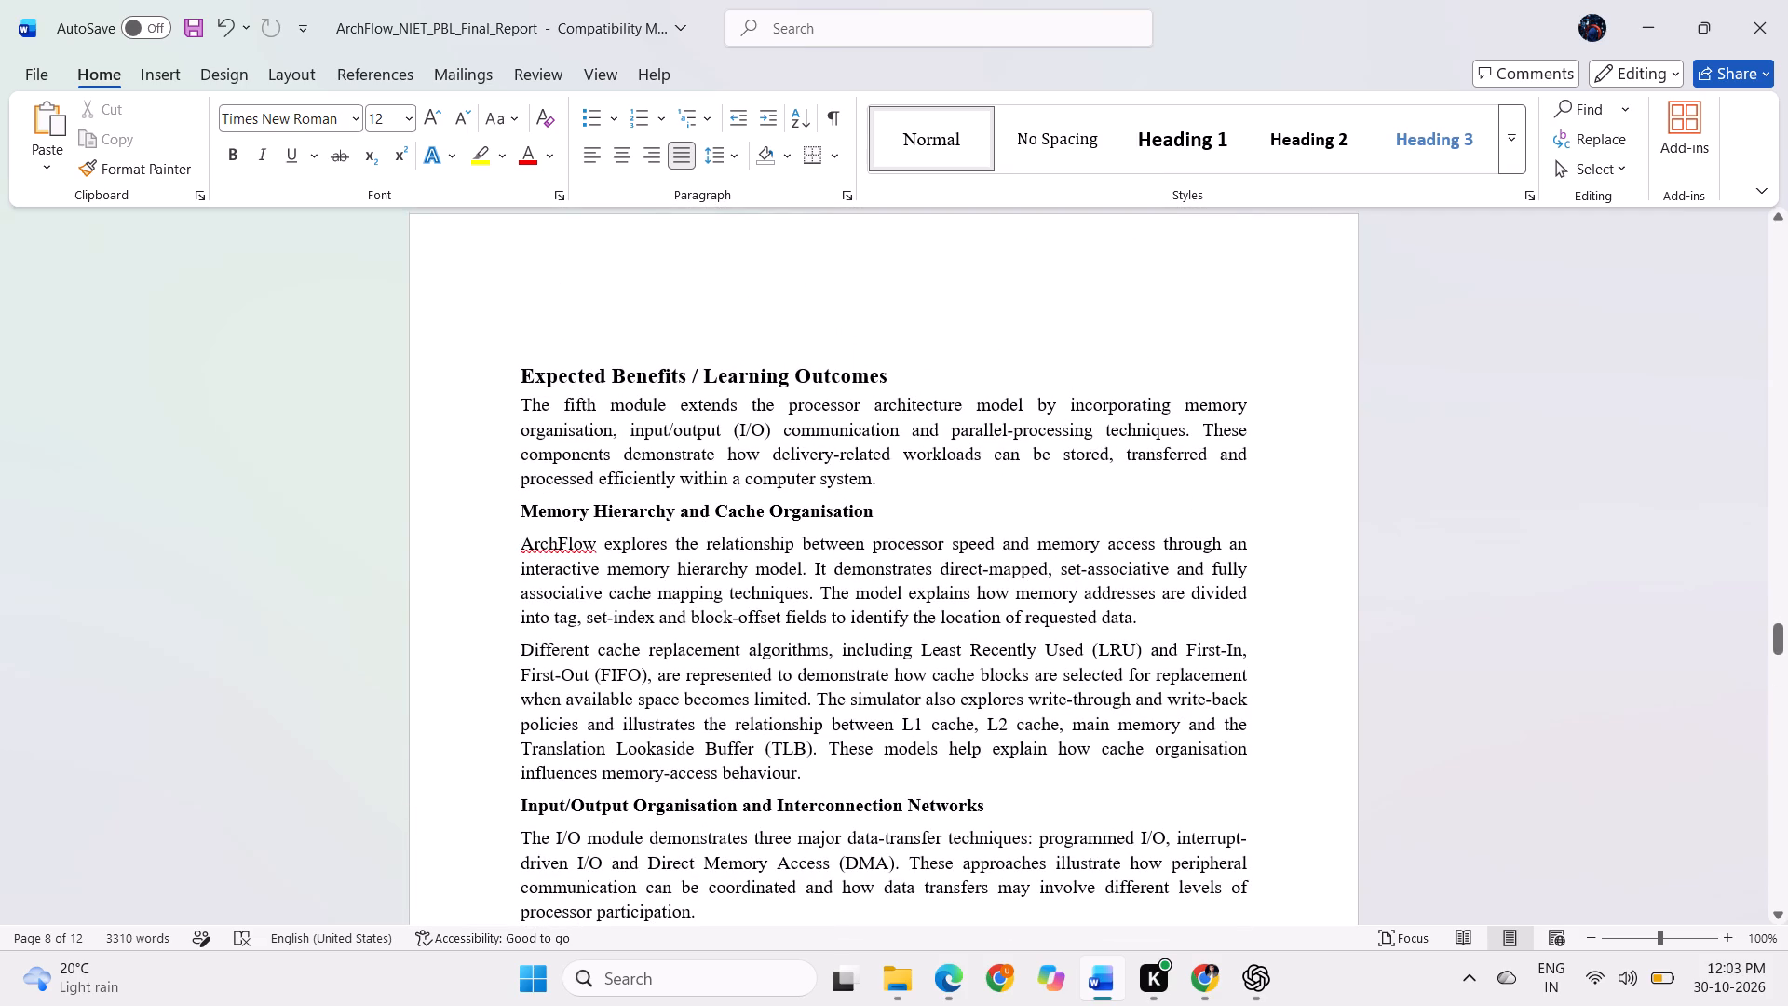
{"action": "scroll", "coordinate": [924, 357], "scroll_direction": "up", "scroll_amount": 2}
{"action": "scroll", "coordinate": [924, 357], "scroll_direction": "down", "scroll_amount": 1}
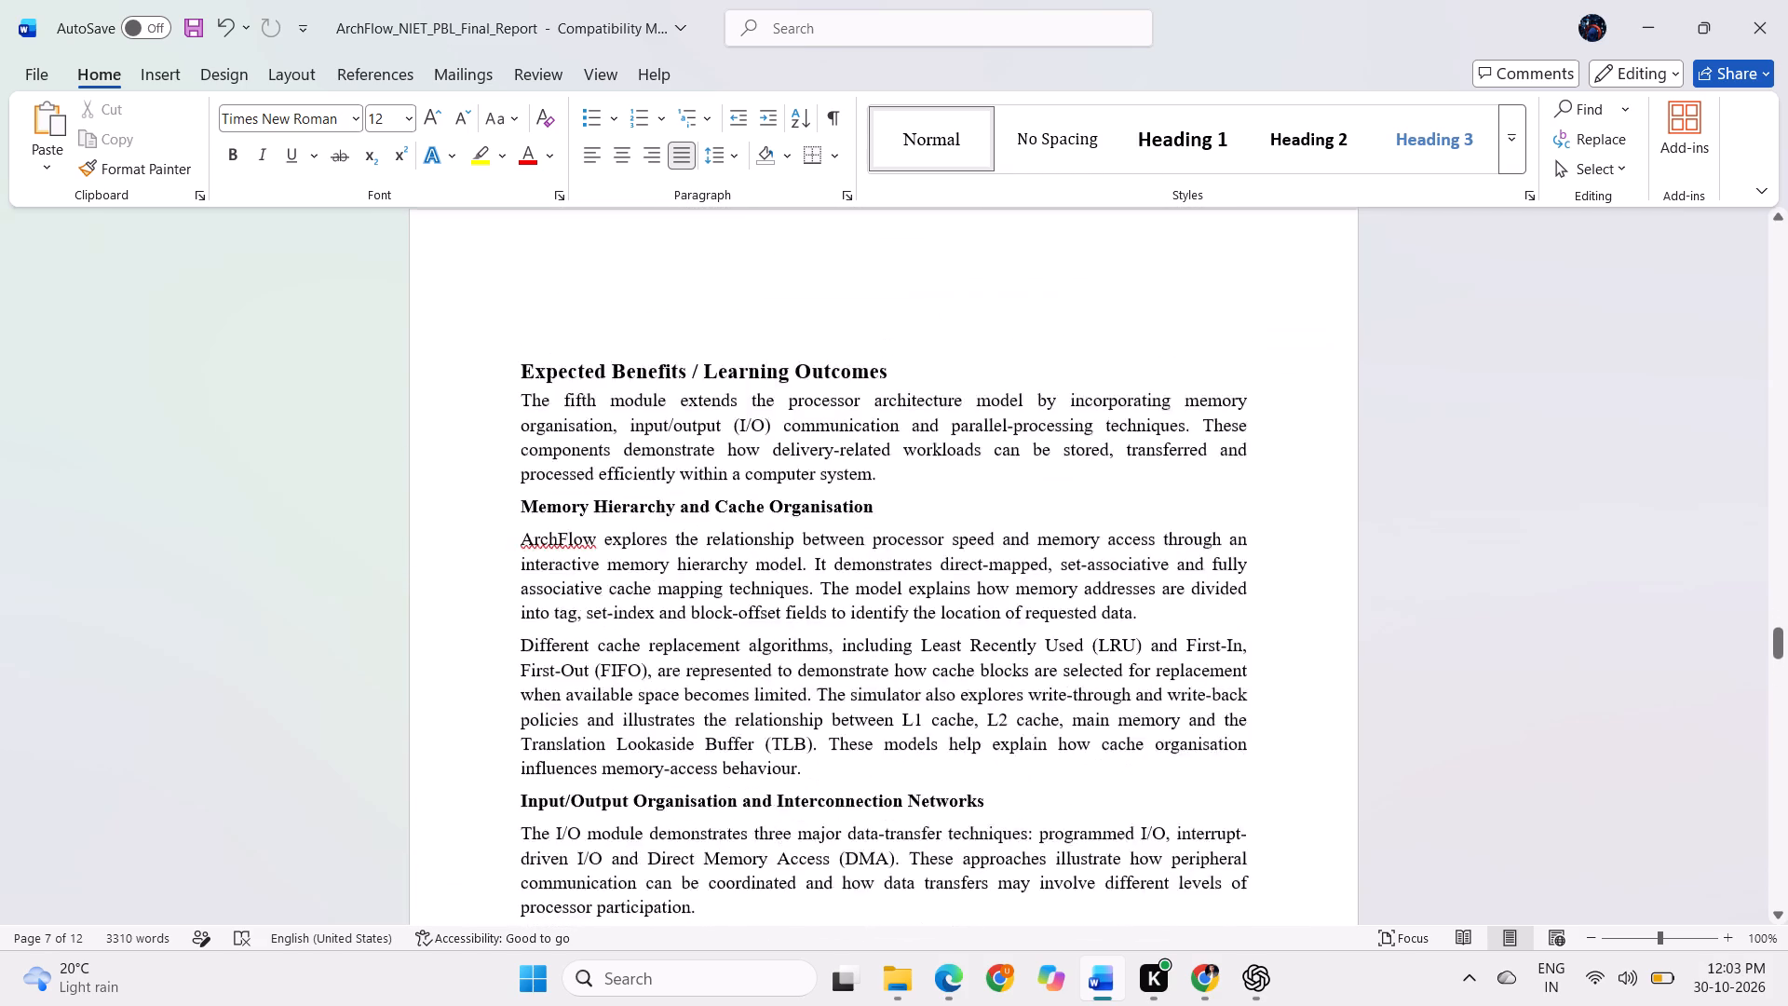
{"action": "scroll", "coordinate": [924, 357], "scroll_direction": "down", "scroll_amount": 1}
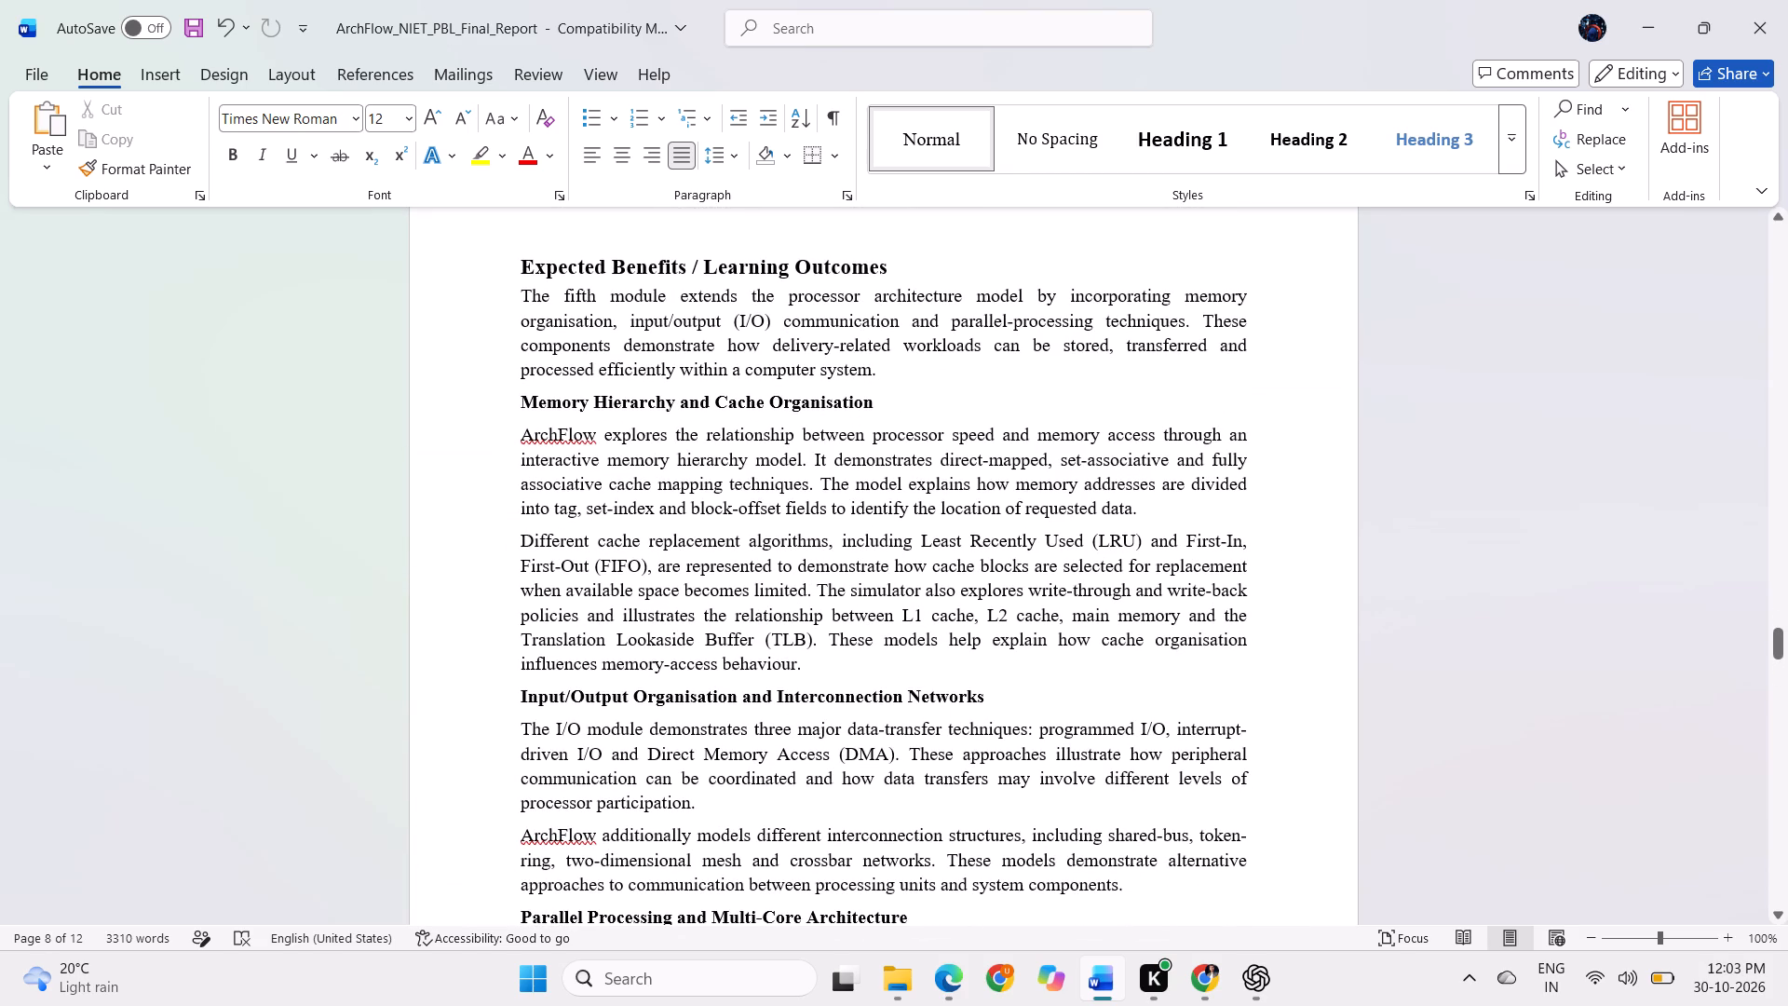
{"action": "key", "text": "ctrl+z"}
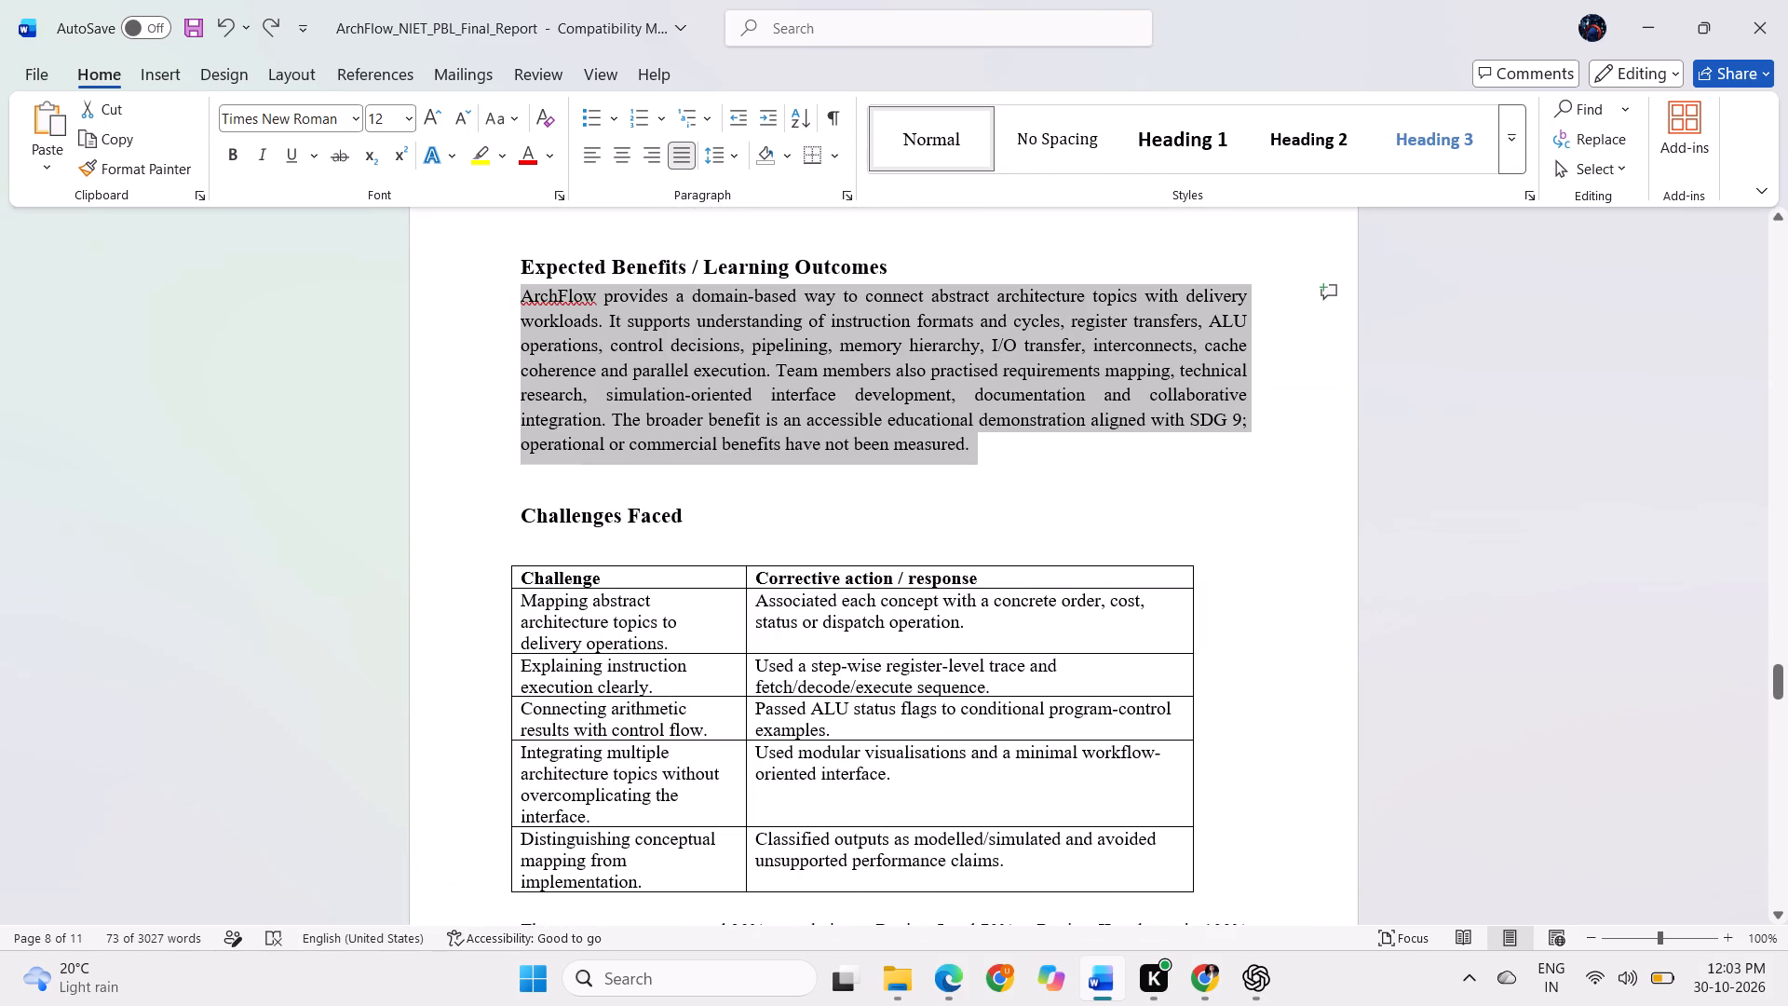
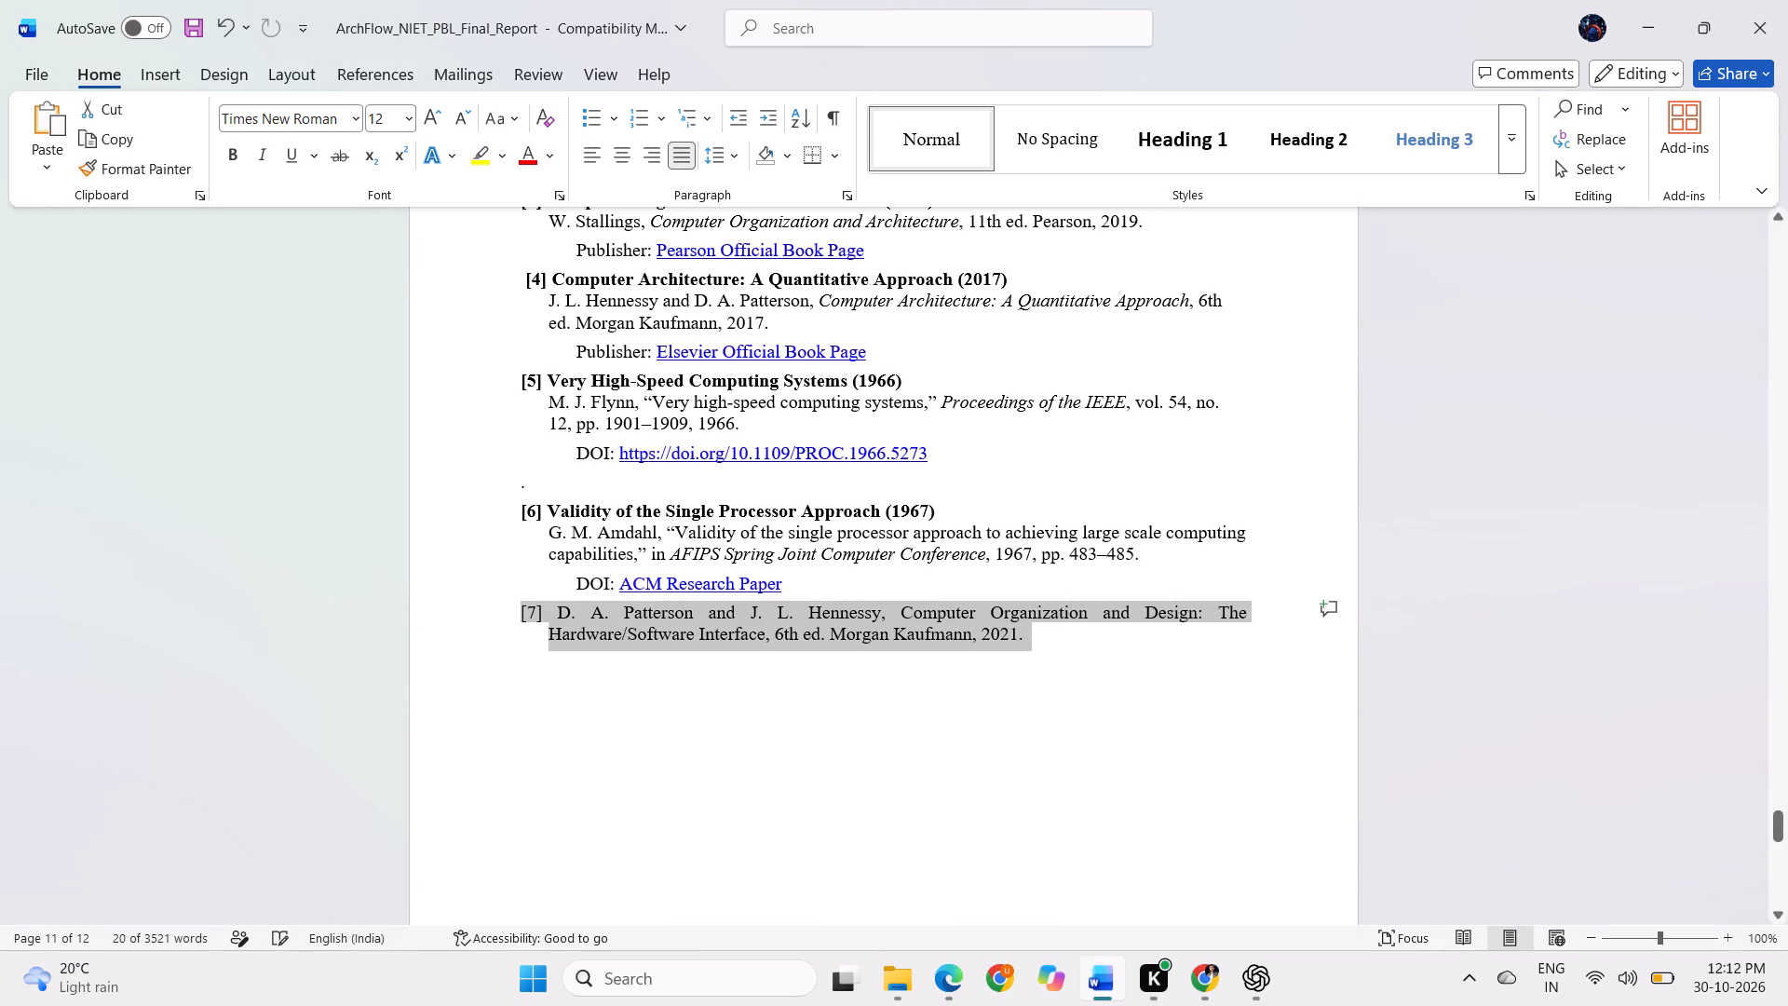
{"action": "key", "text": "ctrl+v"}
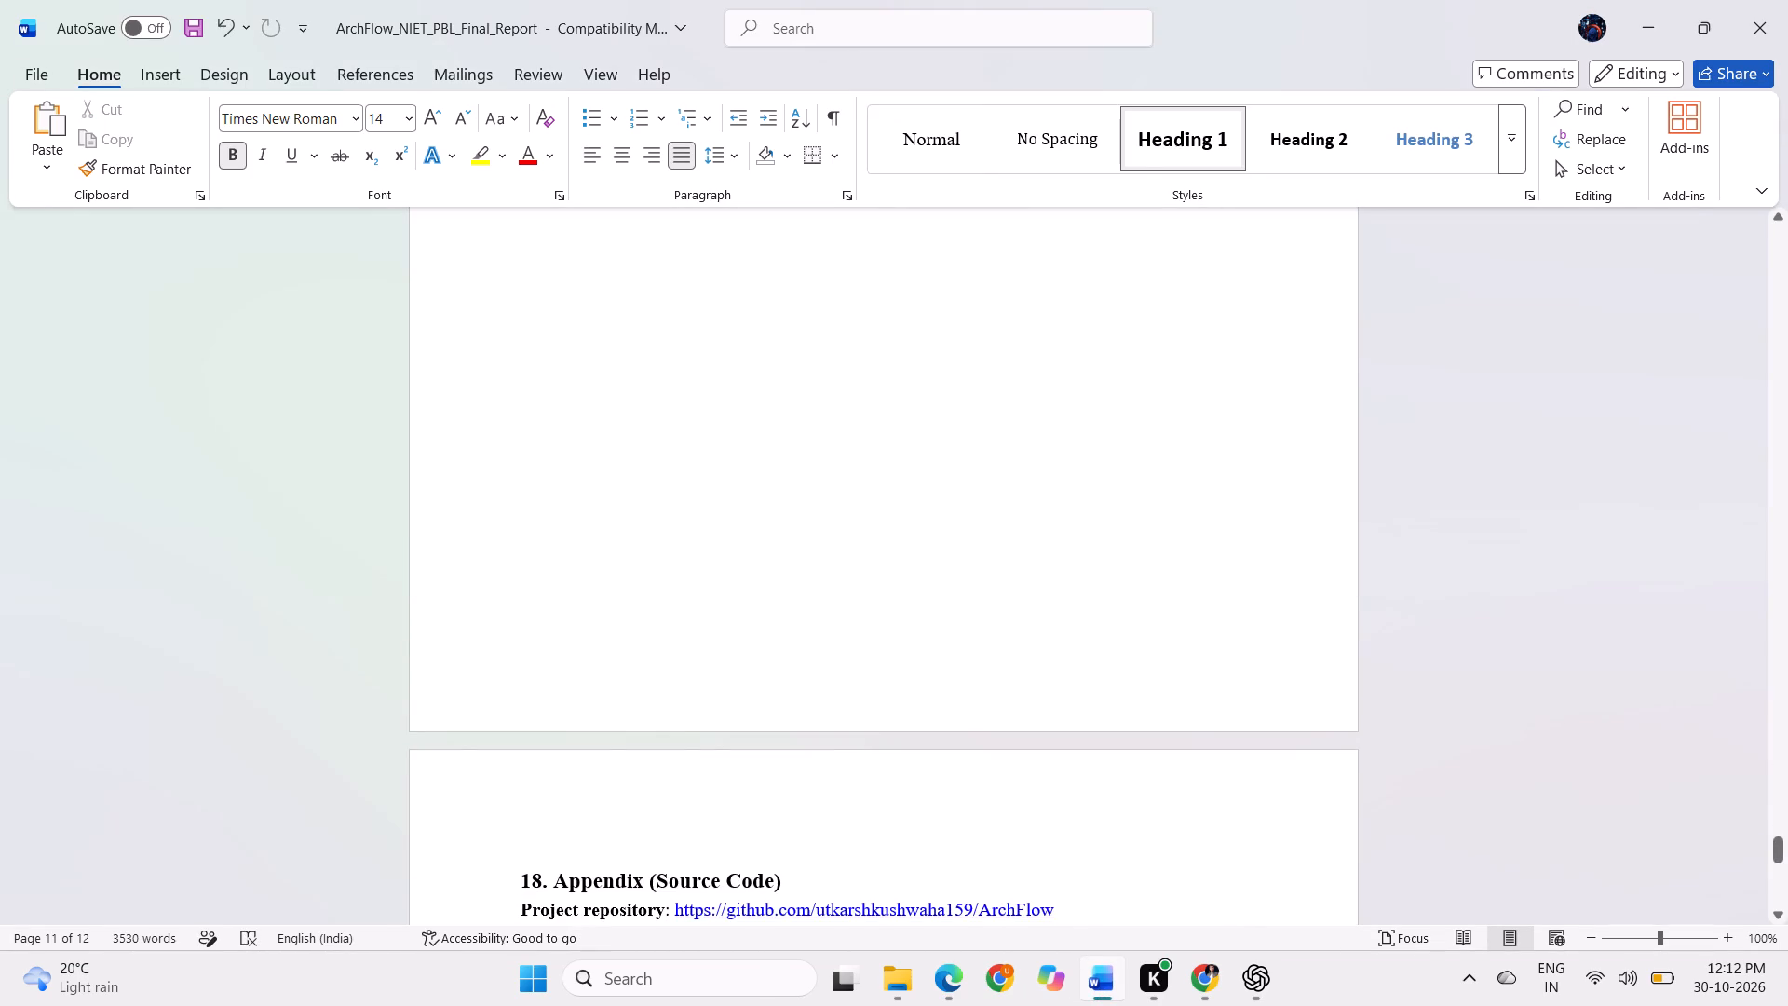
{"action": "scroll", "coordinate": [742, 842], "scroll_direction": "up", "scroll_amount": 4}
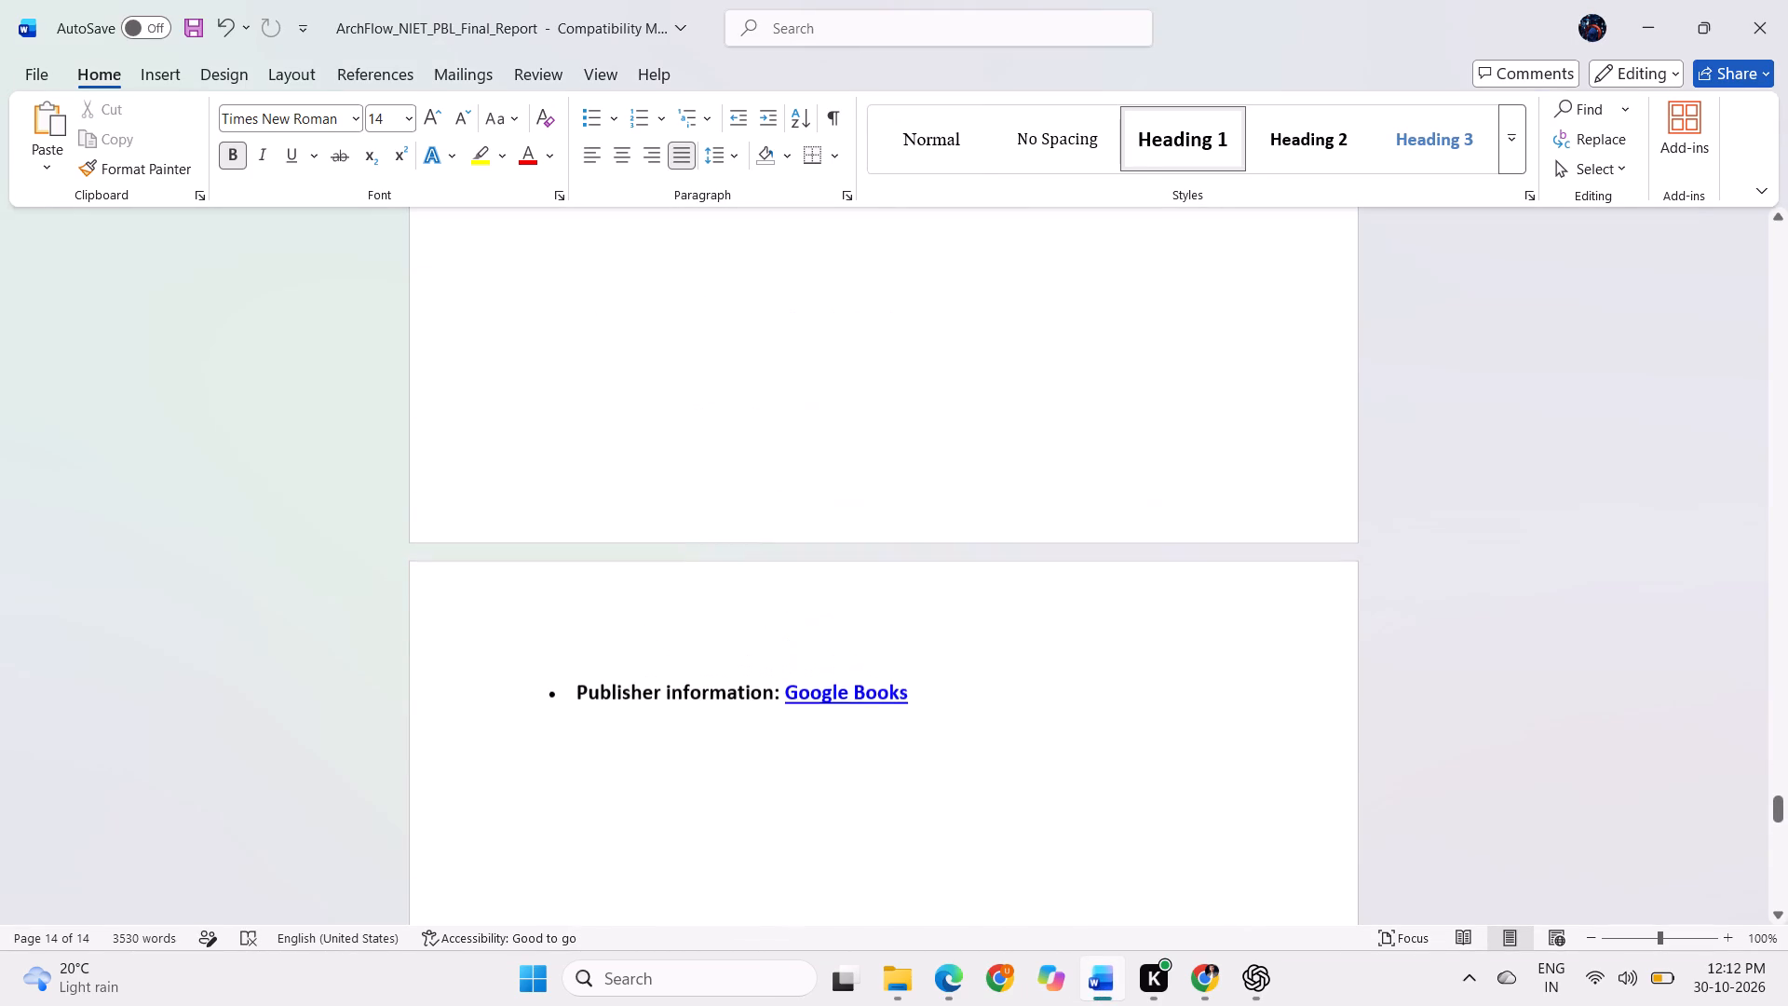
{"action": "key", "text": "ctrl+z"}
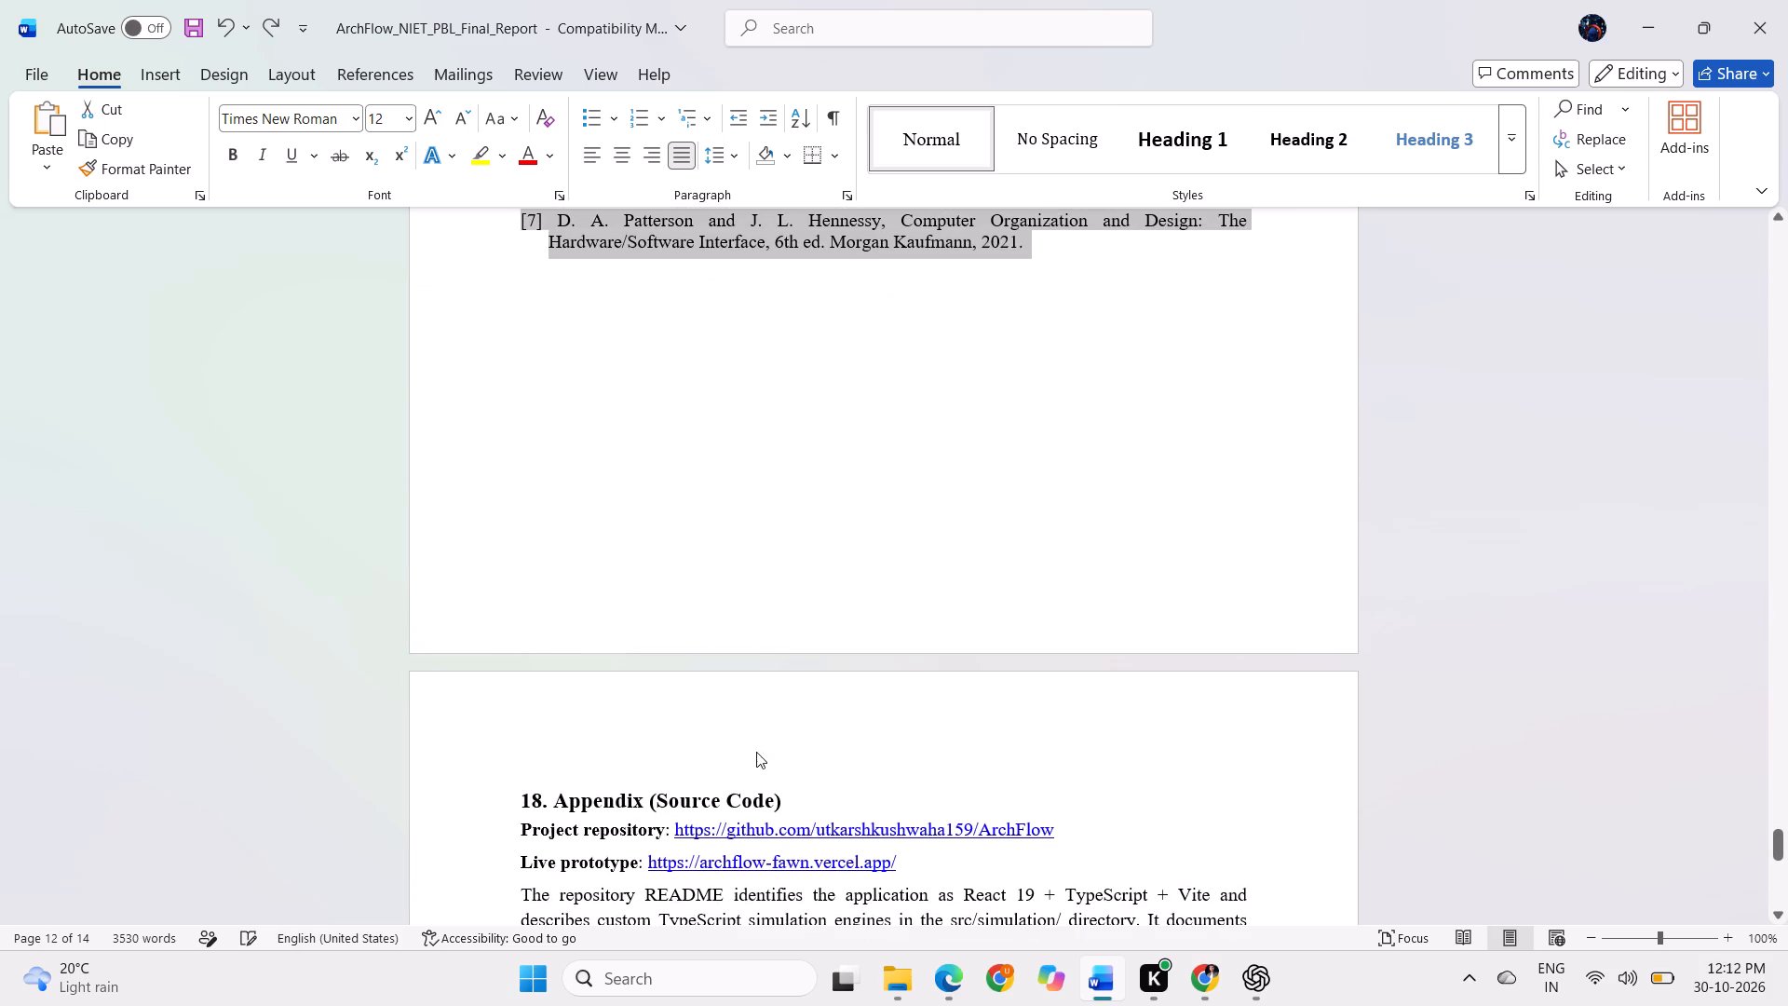
Apply the Normal style to the old reference entry [7] and paste ChatGPT's copied reference [7] over it.
{"action": "scroll", "coordinate": [754, 583], "scroll_direction": "up", "scroll_amount": 2}
{"action": "left_click", "coordinate": [928, 114]}
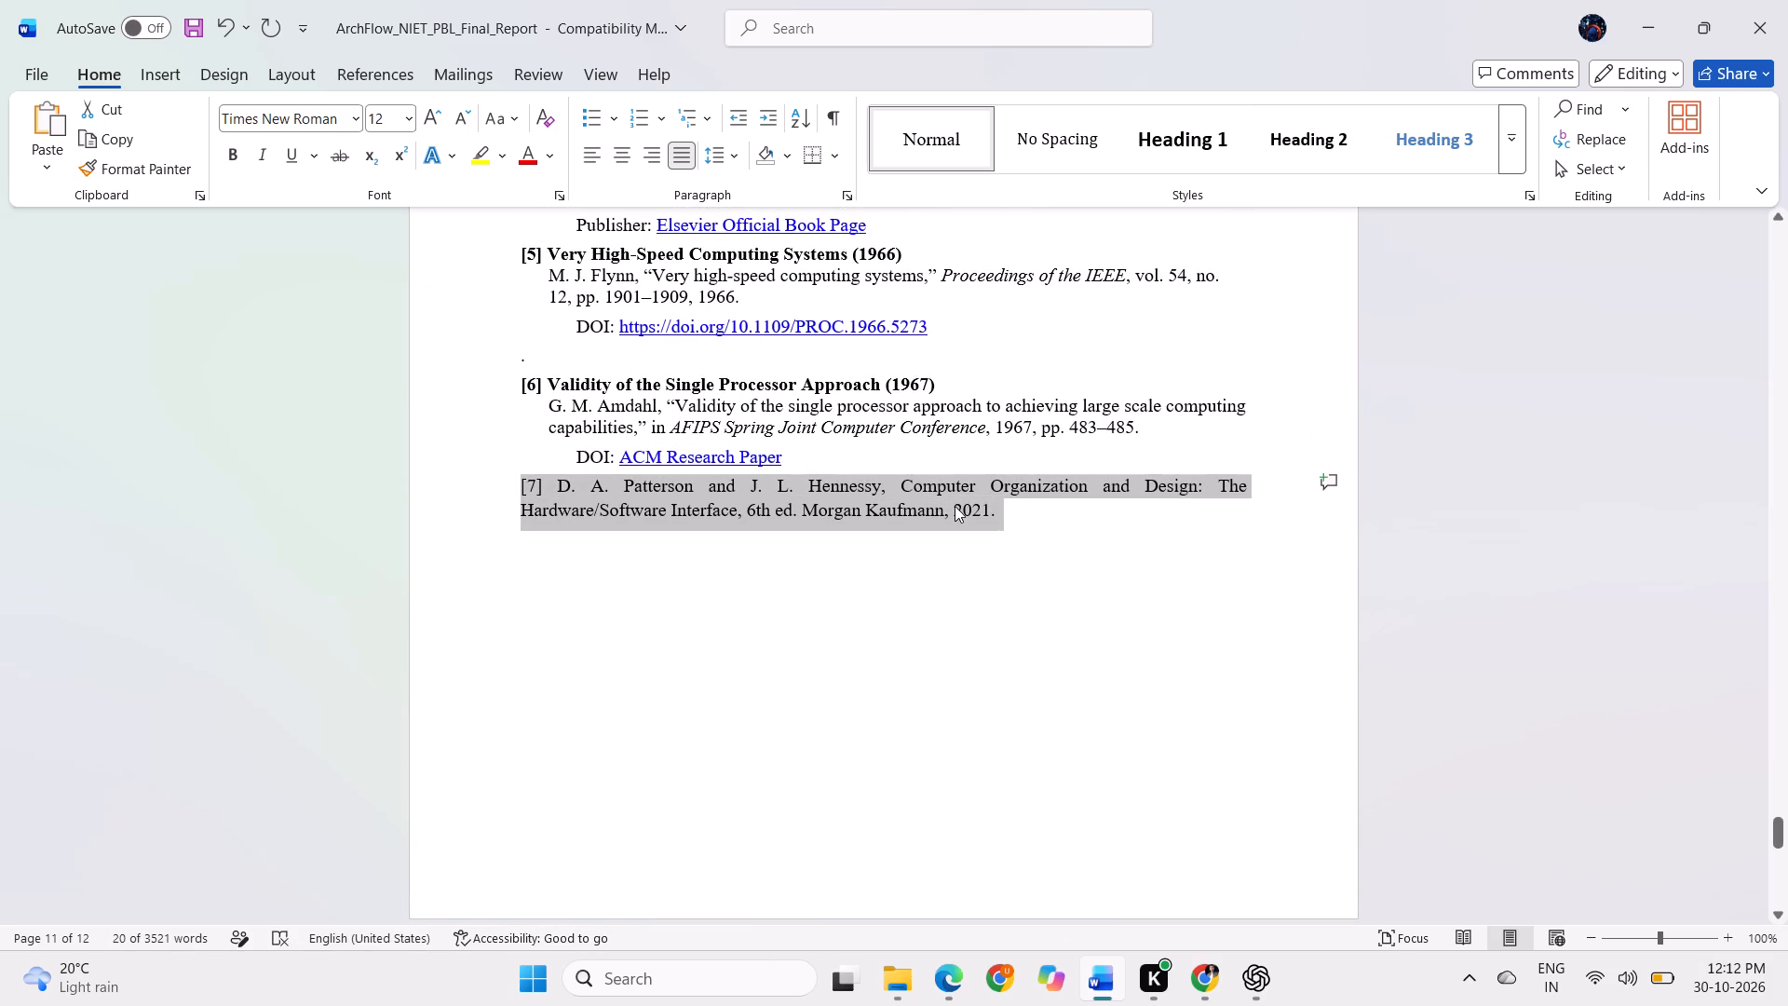
{"action": "key", "text": "ctrl+v"}
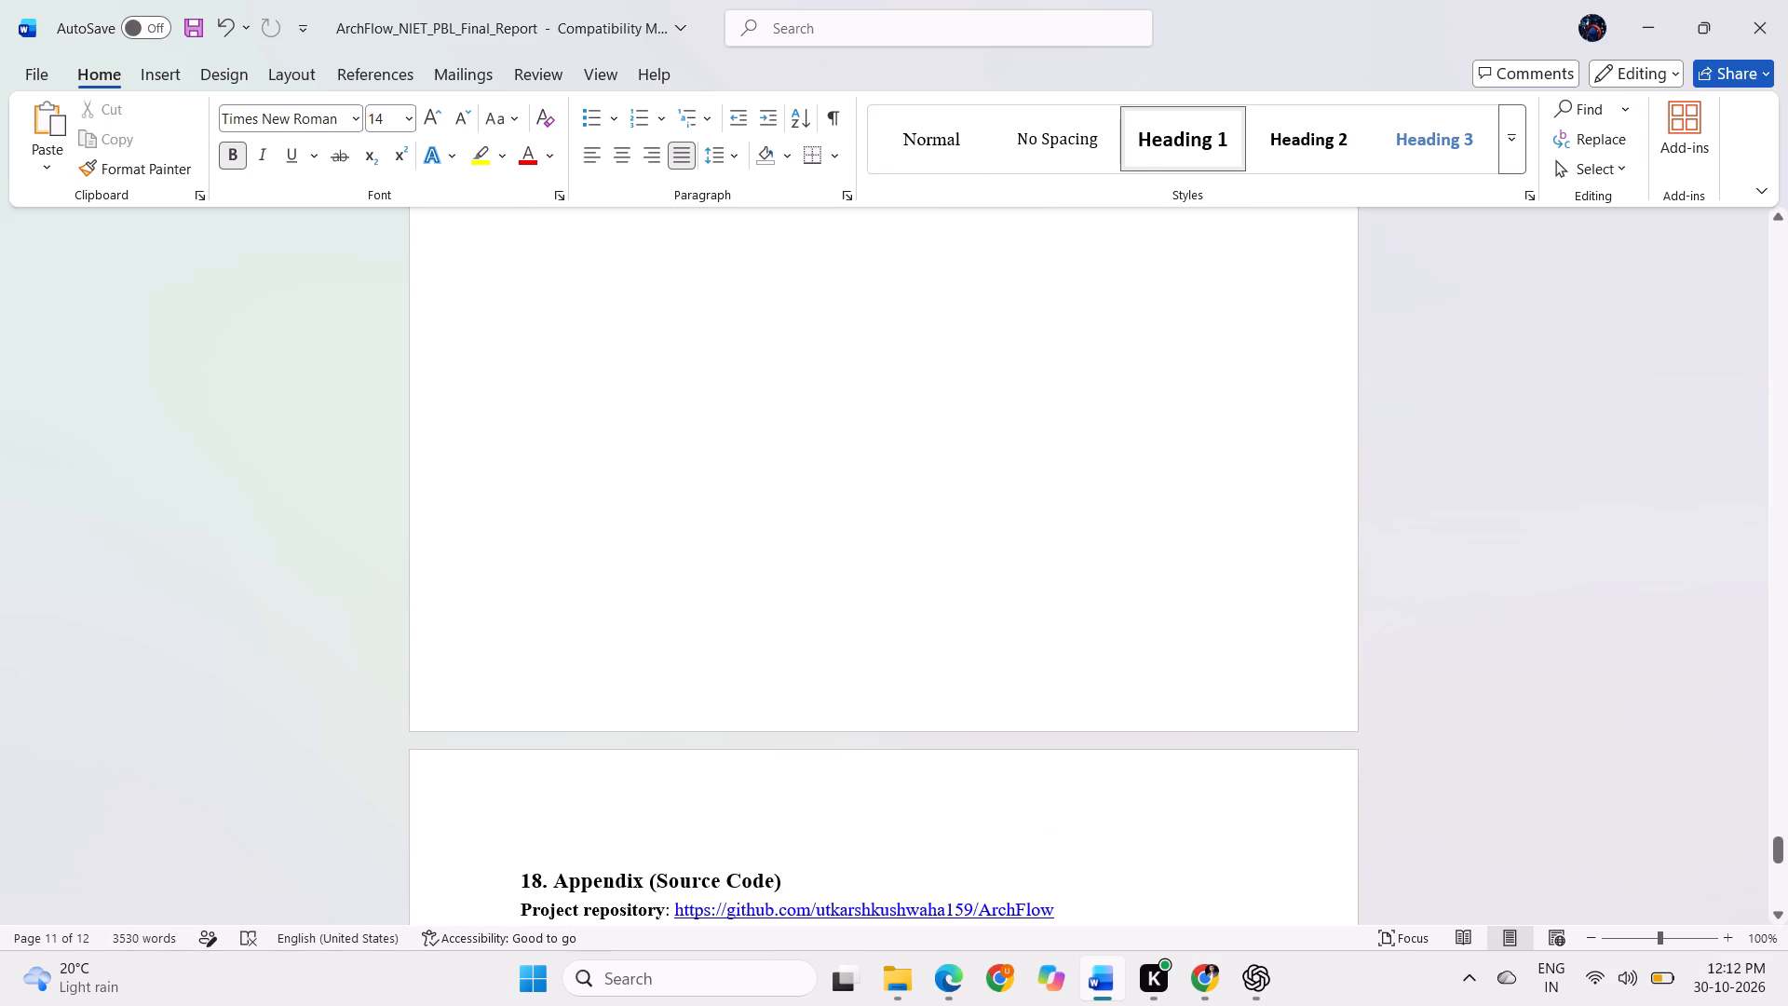
{"action": "scroll", "coordinate": [886, 665], "scroll_direction": "up", "scroll_amount": 3}
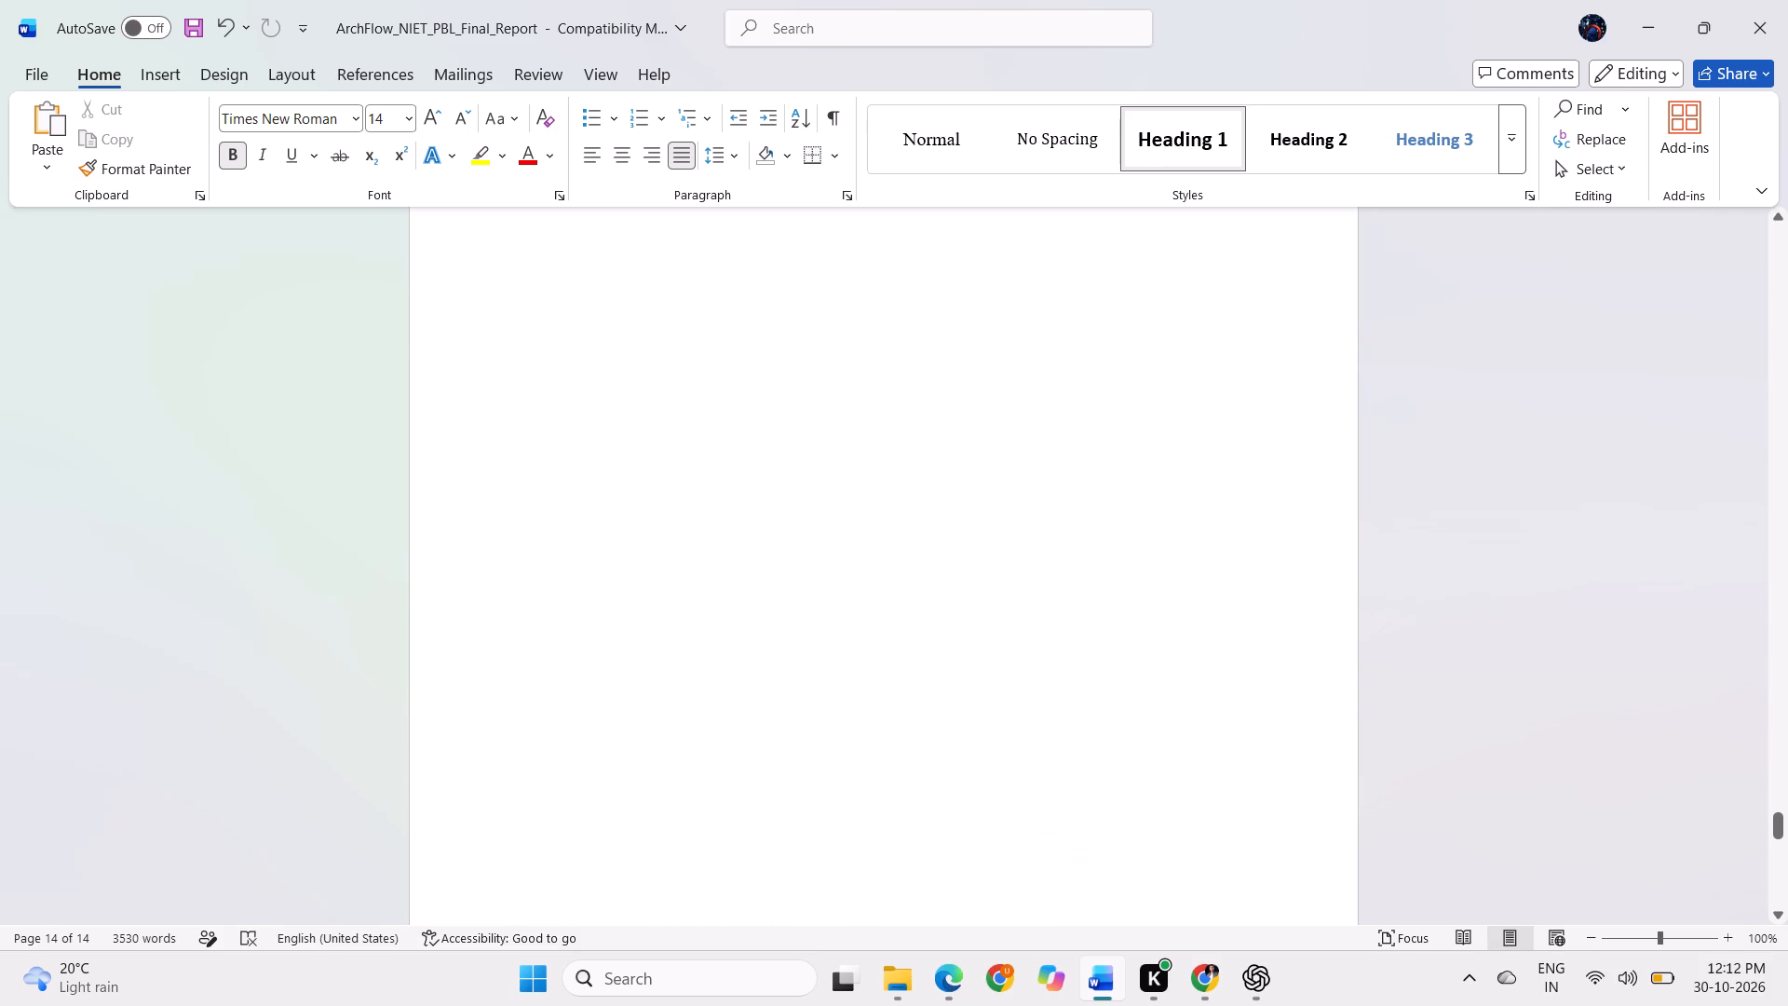
{"action": "scroll", "coordinate": [886, 665], "scroll_direction": "up", "scroll_amount": 4}
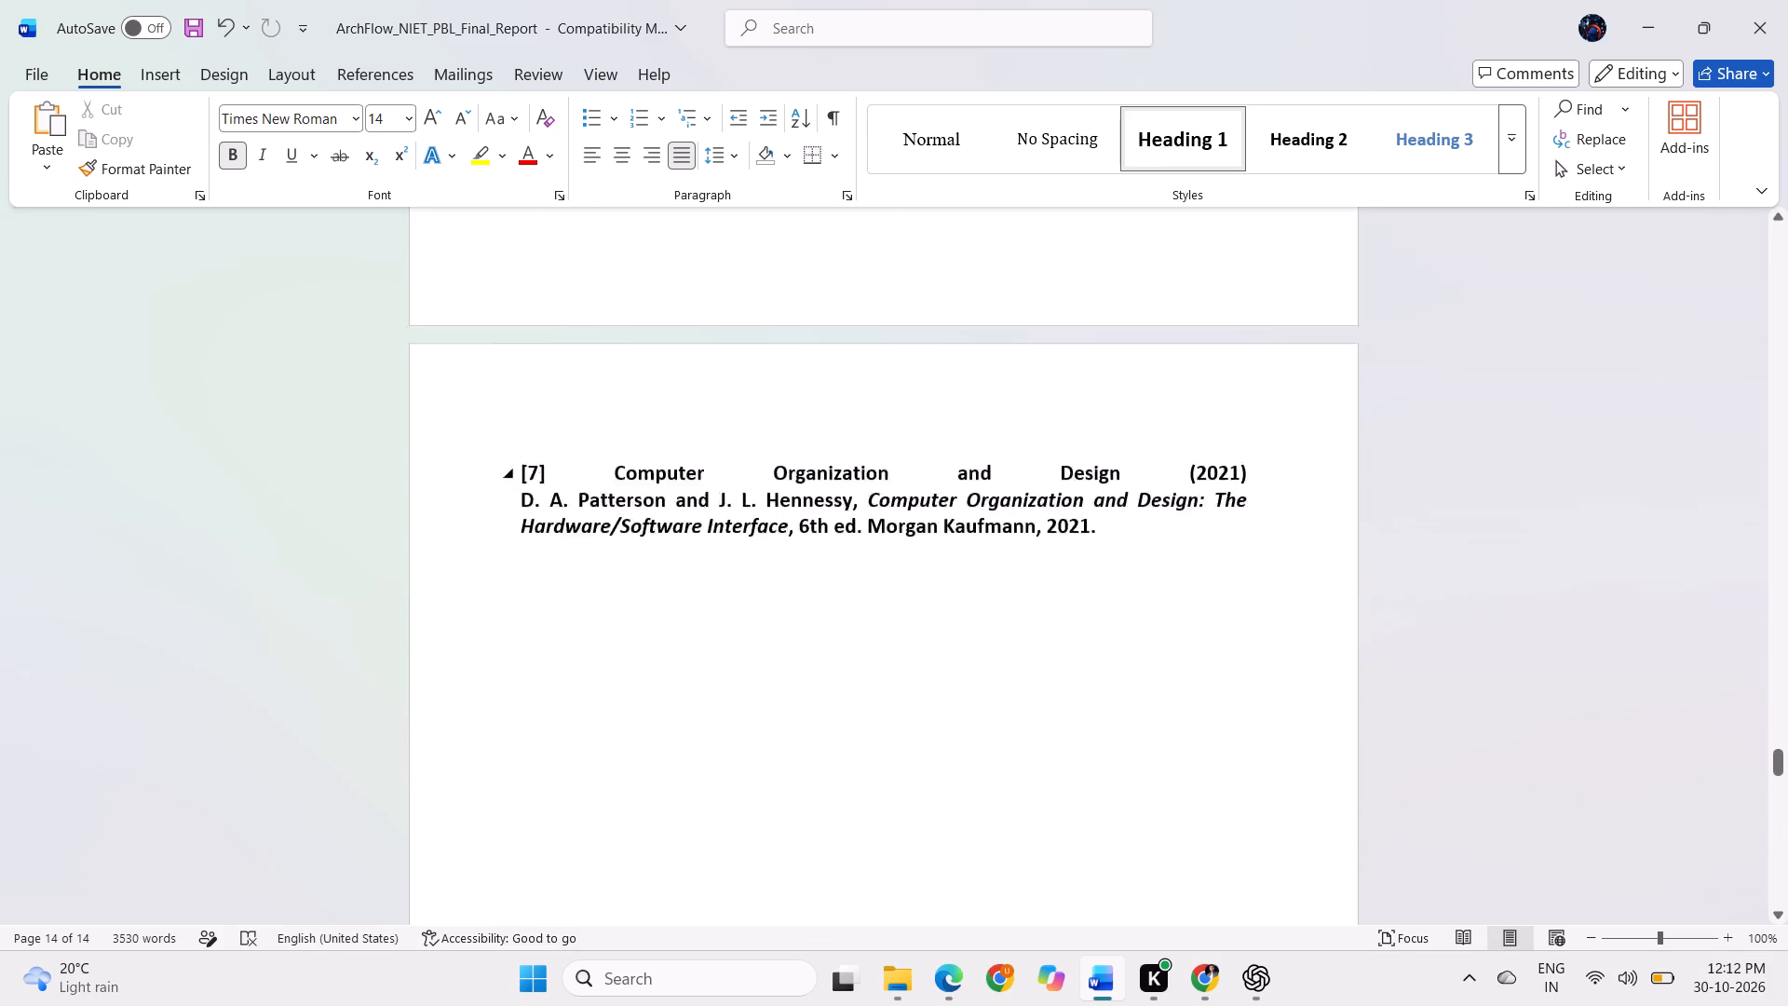
{"action": "scroll", "coordinate": [886, 665], "scroll_direction": "down", "scroll_amount": 9}
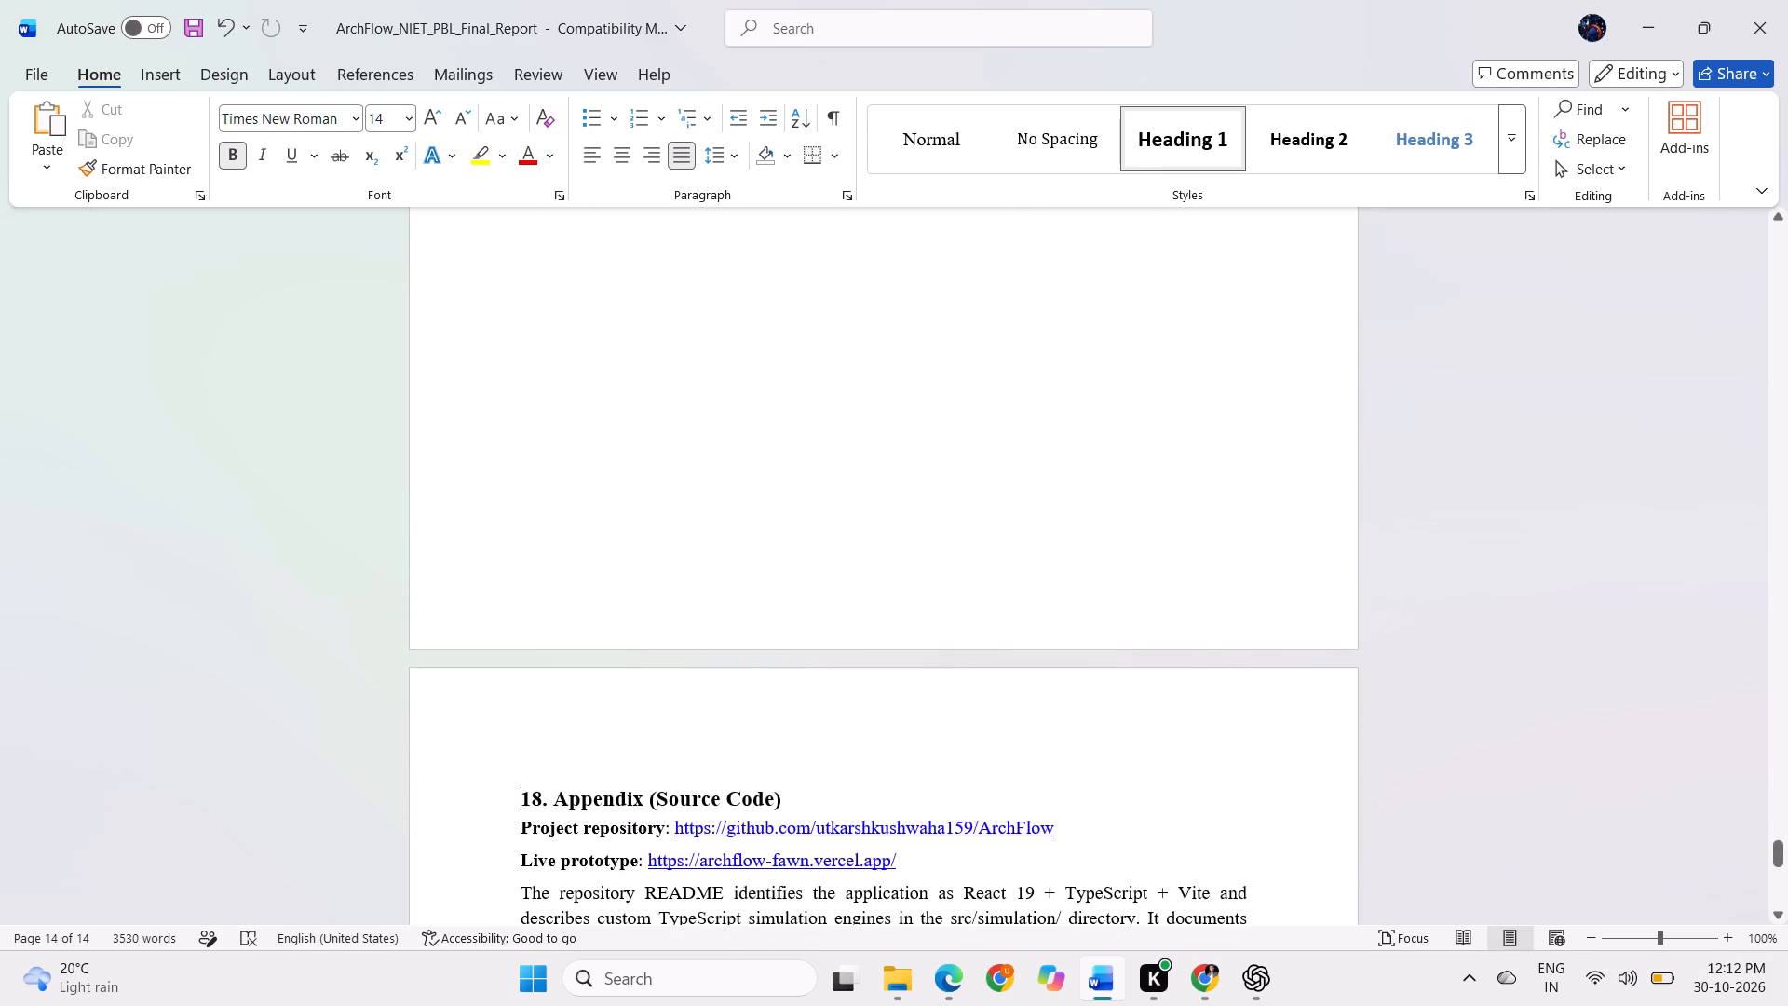
Apply the Normal style to the whole pasted reference entry [7], including its Google Books line, and left-align it.
{"action": "scroll", "coordinate": [880, 628], "scroll_direction": "up", "scroll_amount": 2}
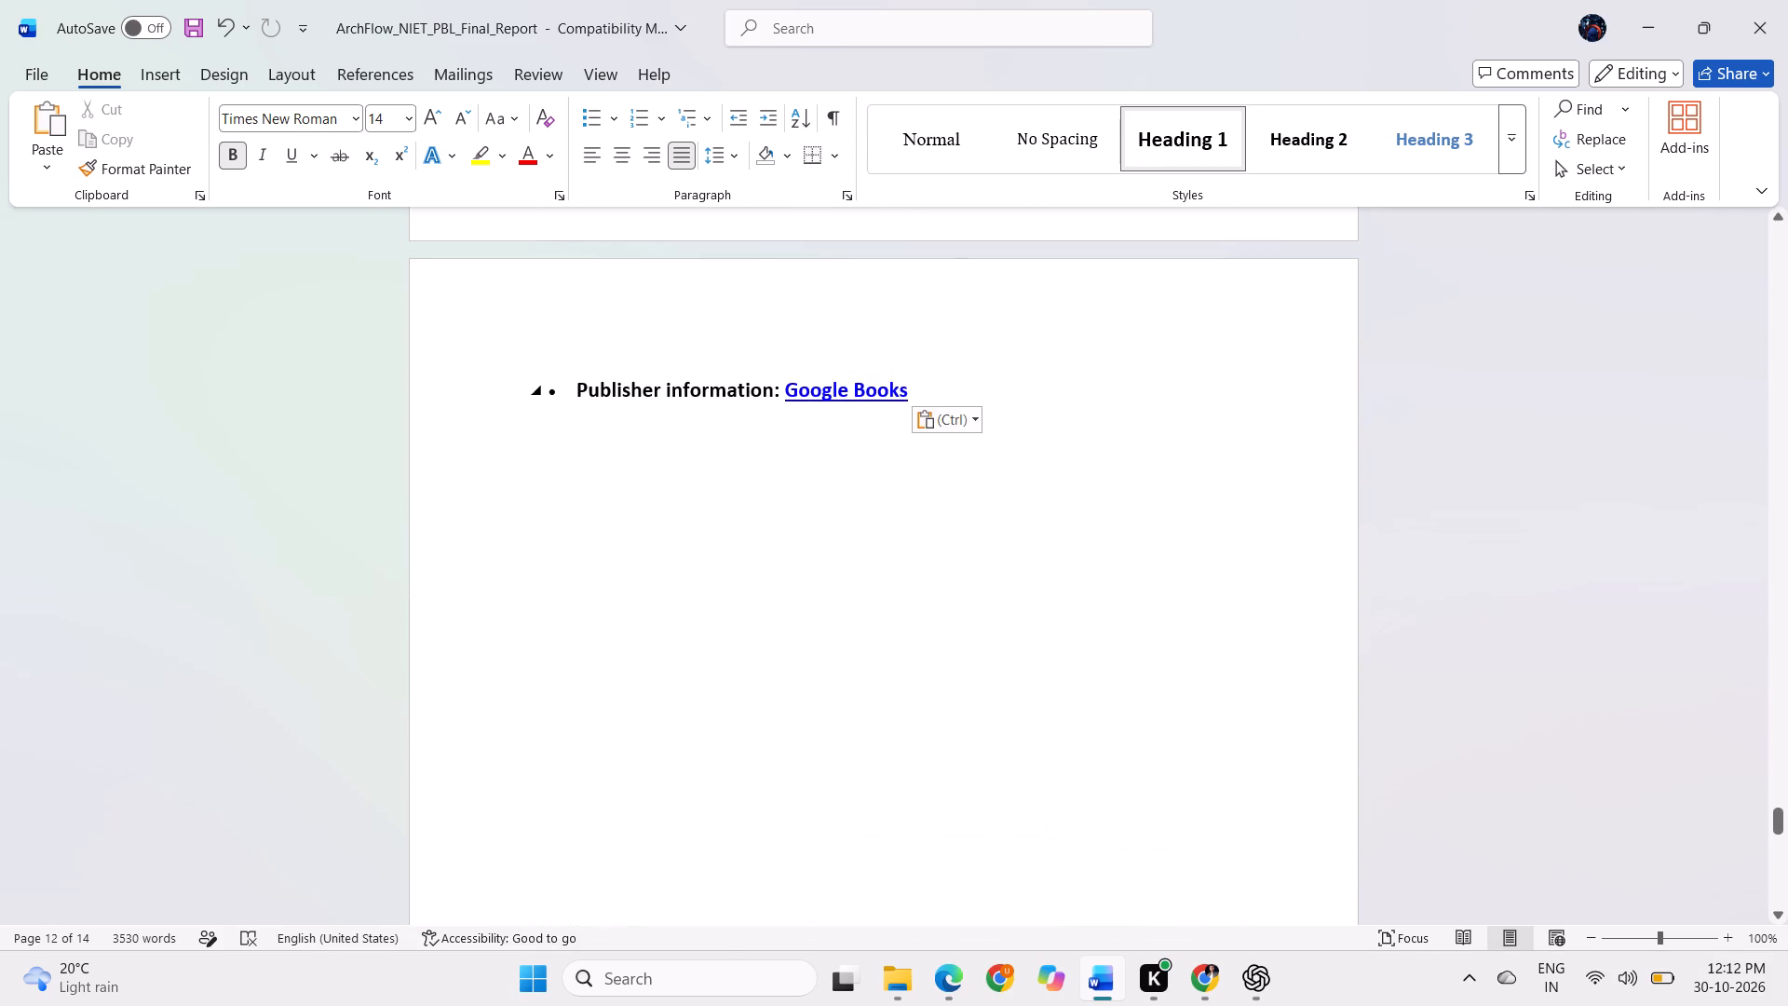
{"action": "left_click_drag", "start_coordinate": [930, 385], "coordinate": [597, 184]}
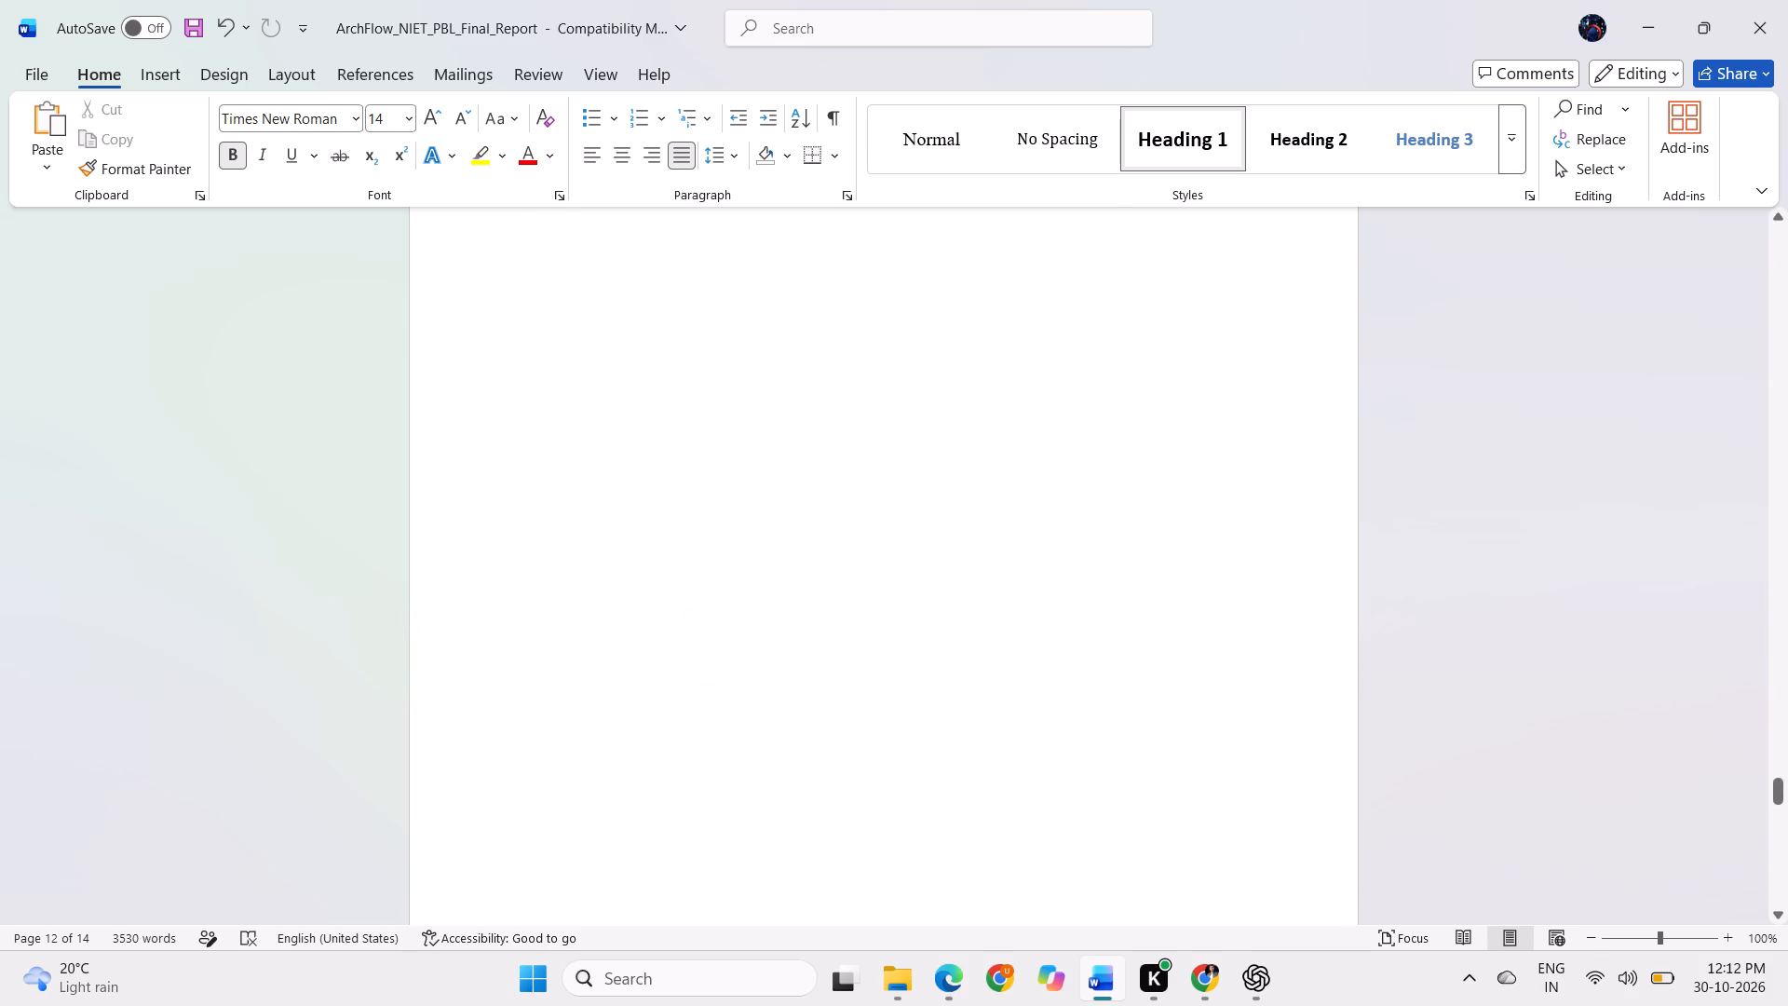
{"action": "left_click_drag", "start_coordinate": [597, 184], "coordinate": [513, 623]}
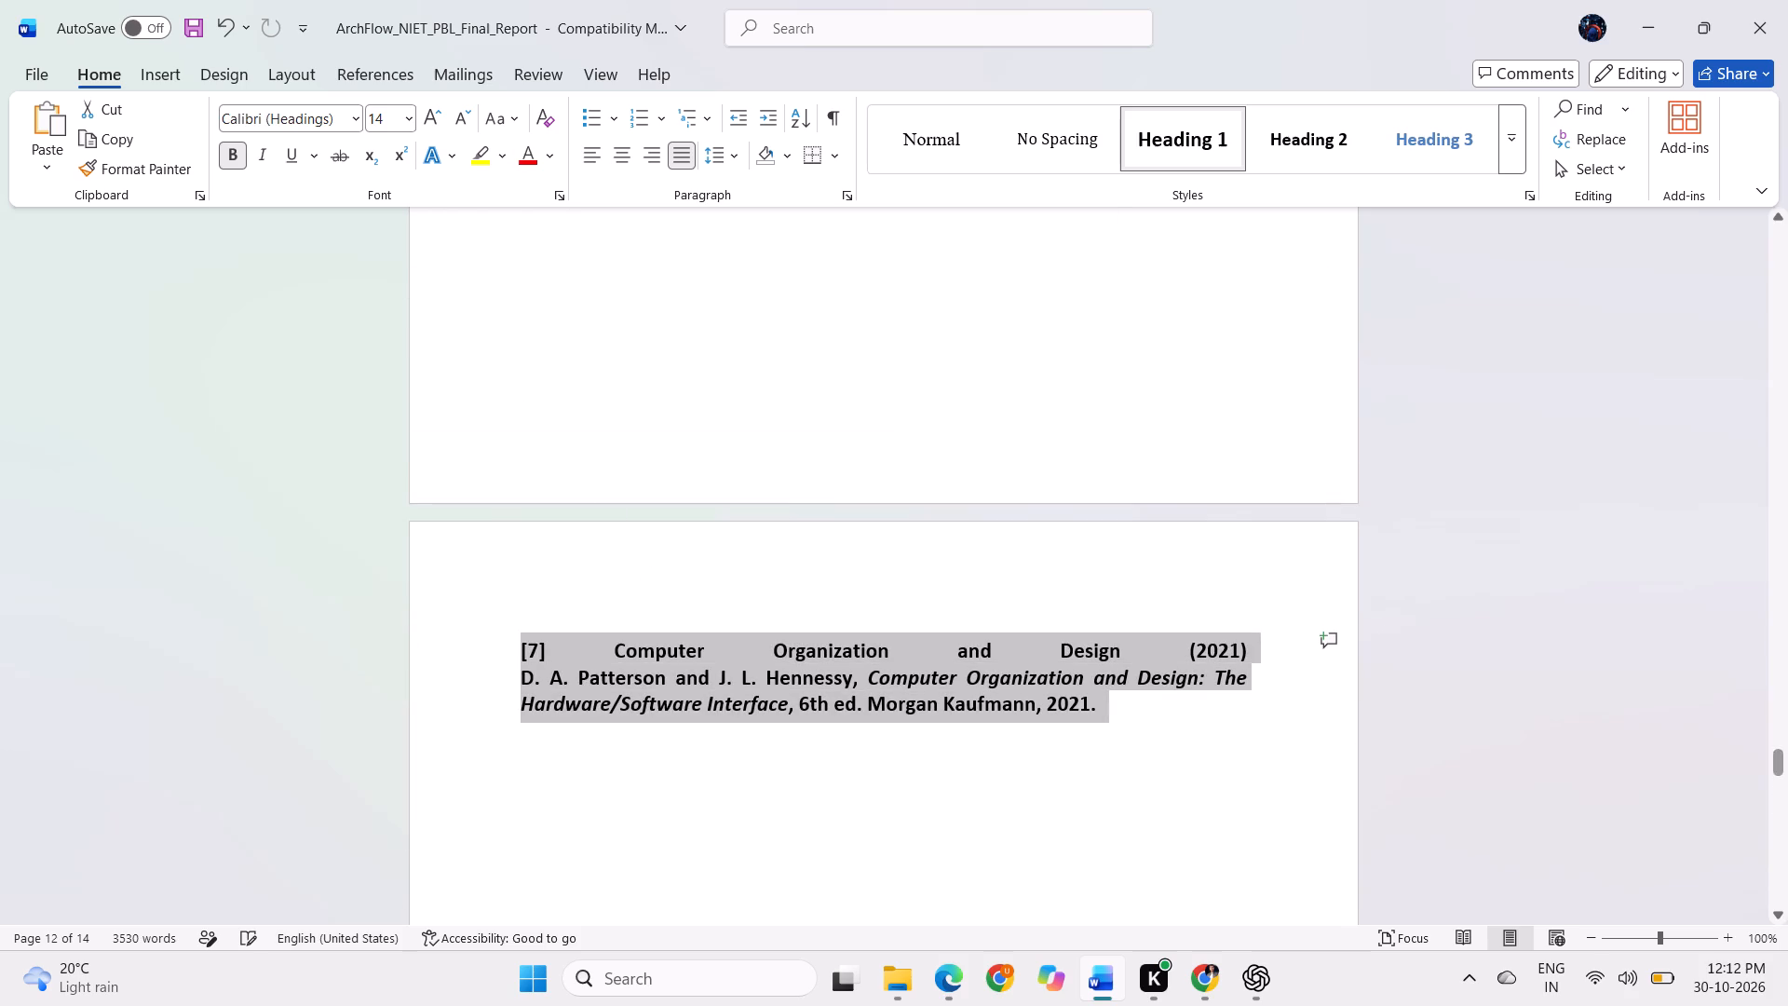
{"action": "left_click", "coordinate": [915, 143]}
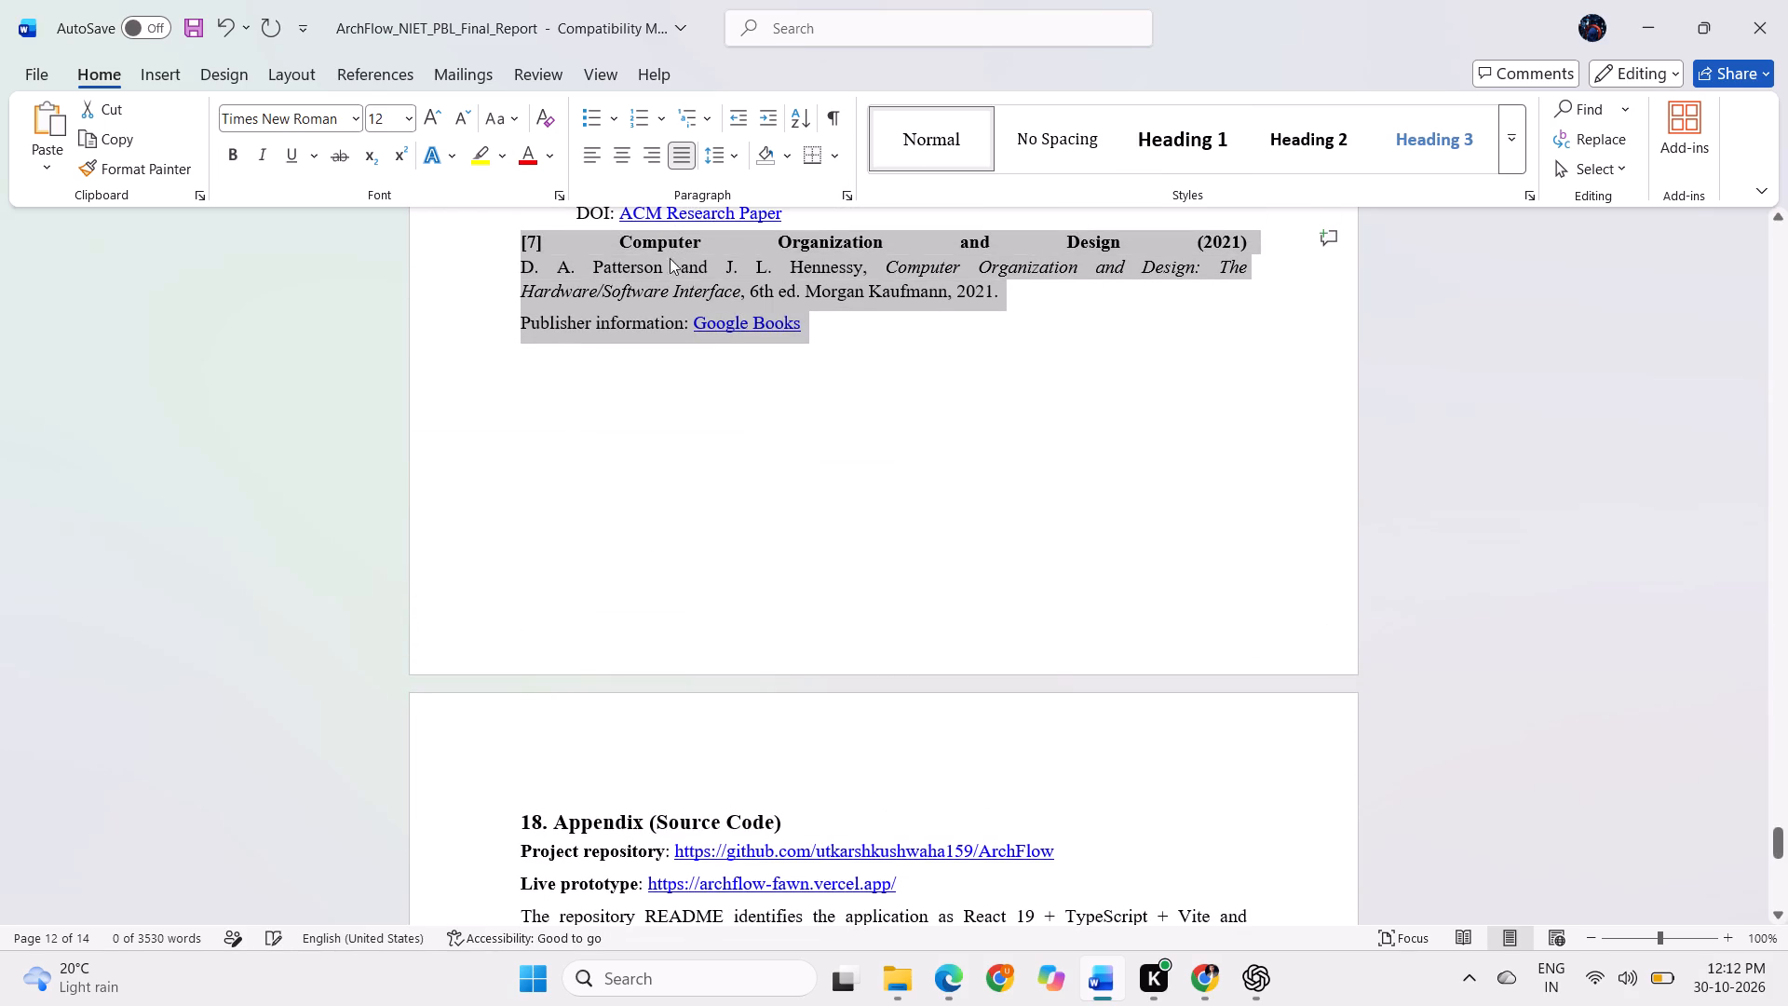
{"action": "left_click", "coordinate": [594, 147]}
{"action": "left_click", "coordinate": [711, 459]}
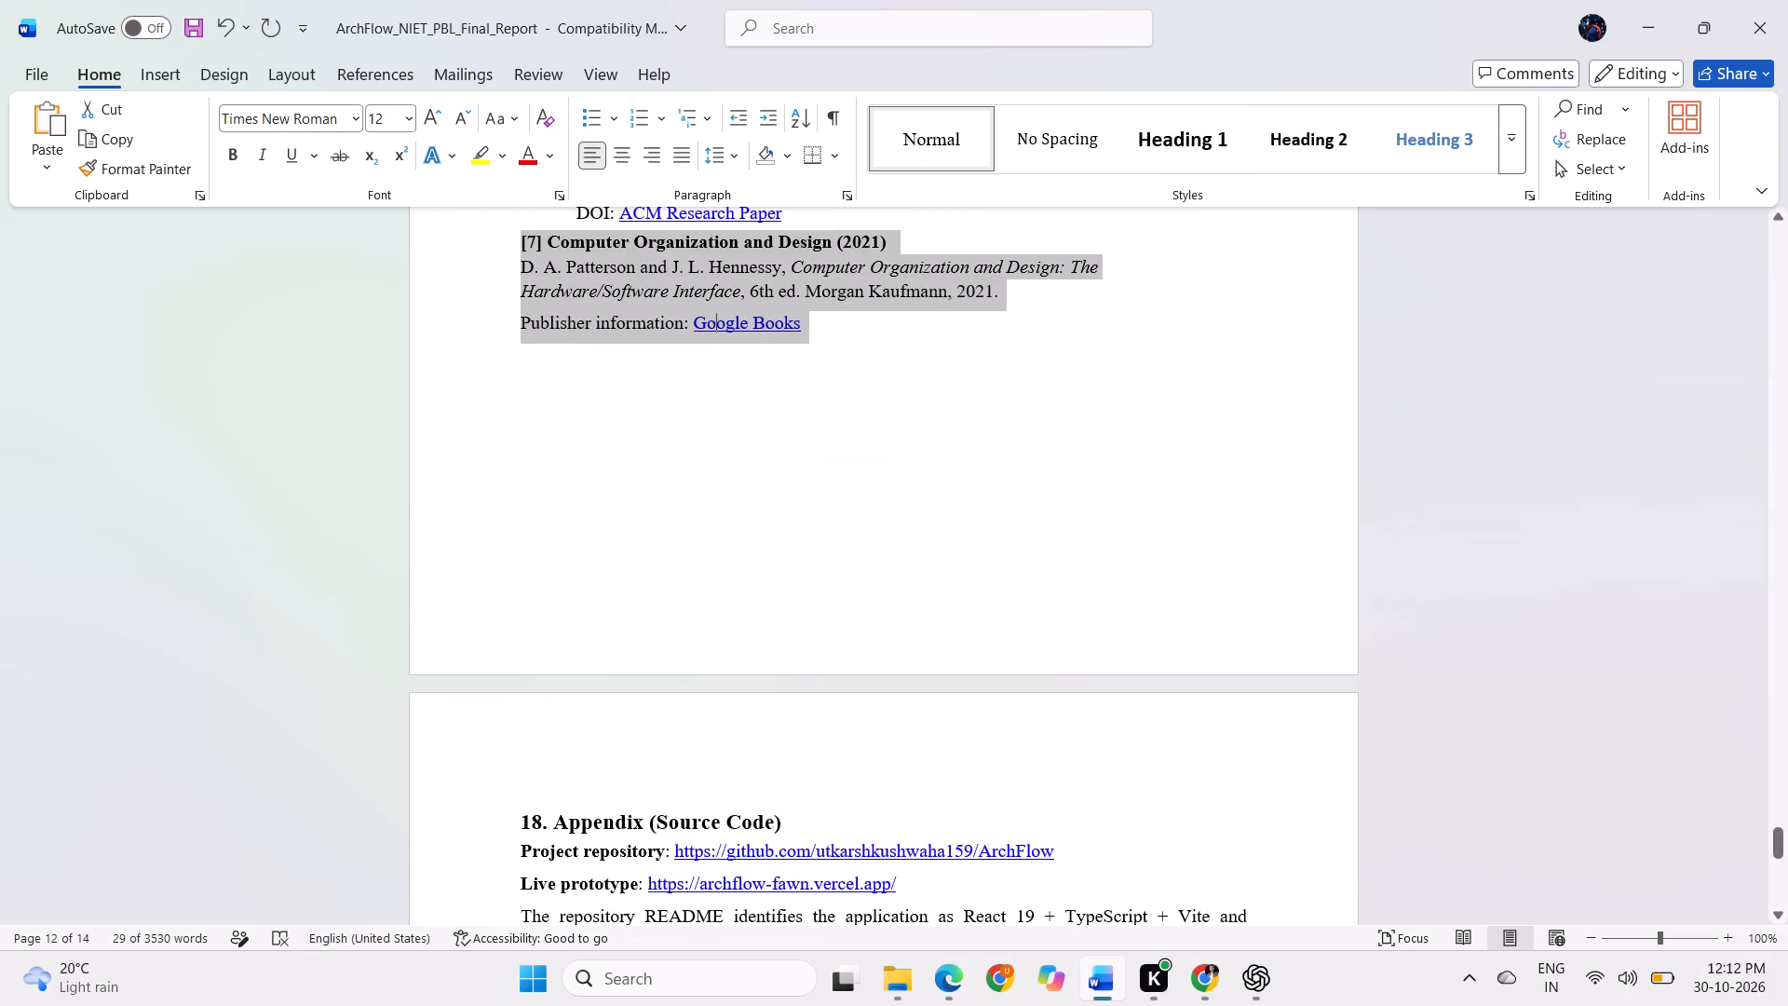
{"action": "left_click", "coordinate": [818, 442]}
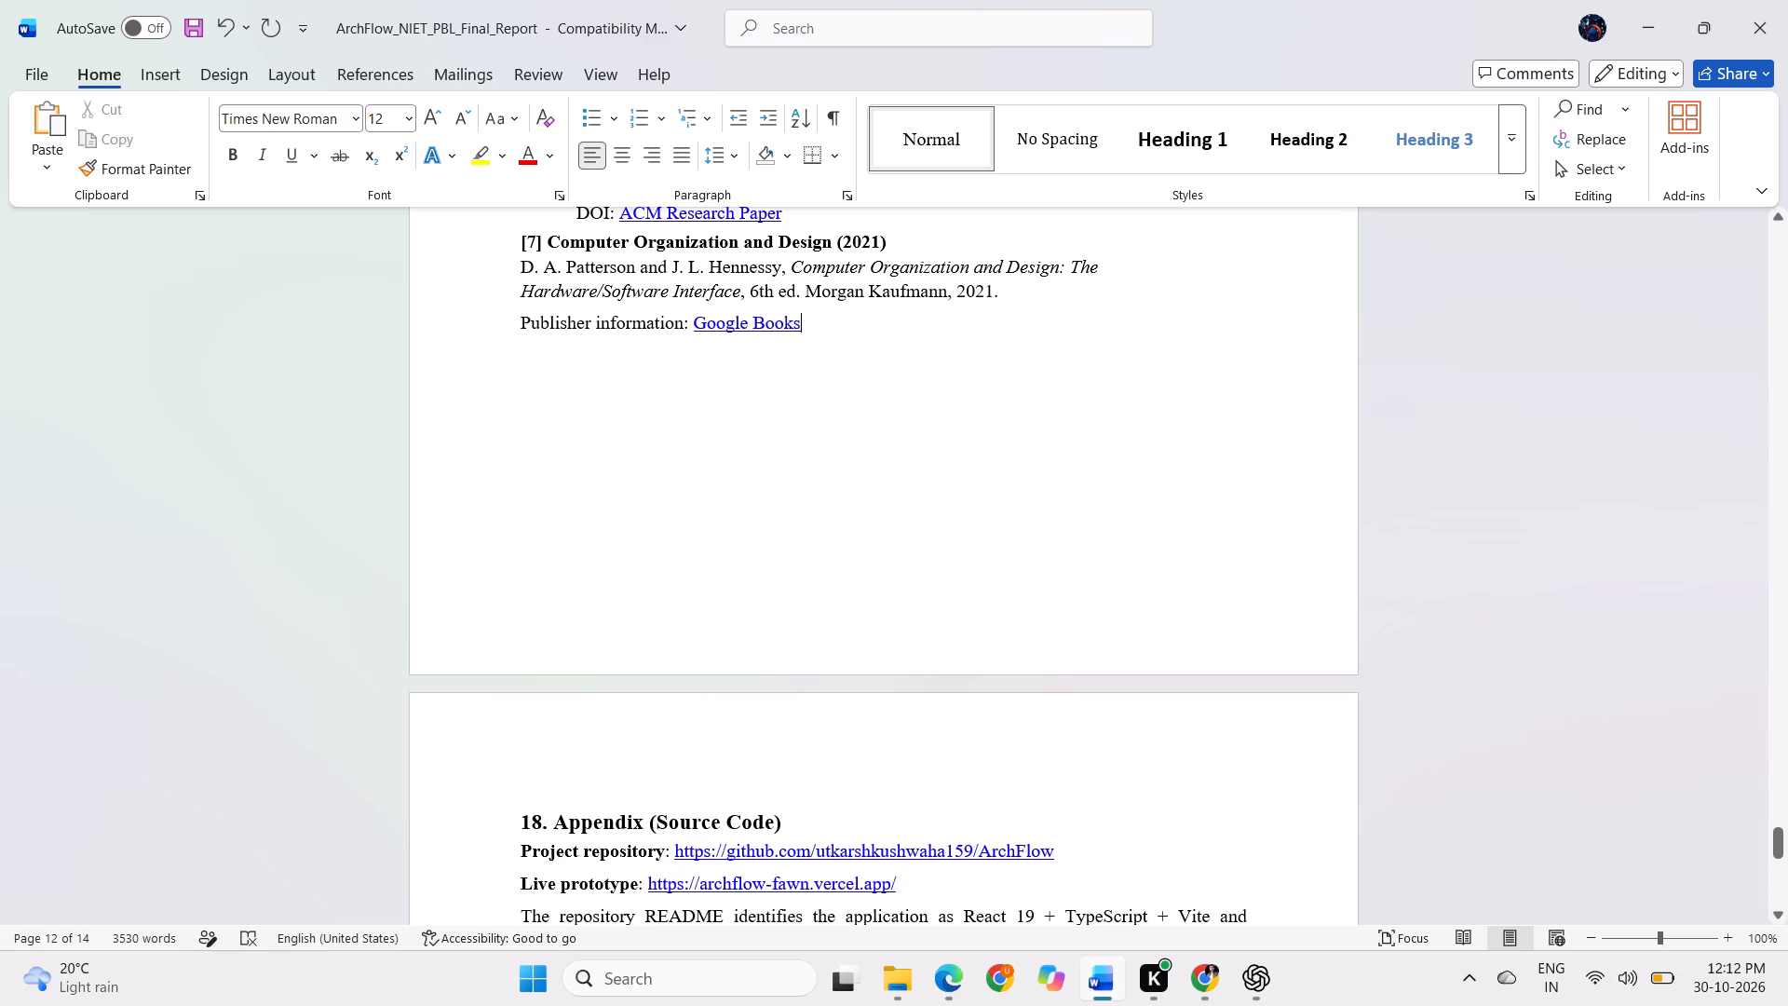
Review the report's layout and content, from the appendix back to the team details and on through the Conclusion section.
{"action": "scroll", "coordinate": [818, 442], "scroll_direction": "down", "scroll_amount": 4}
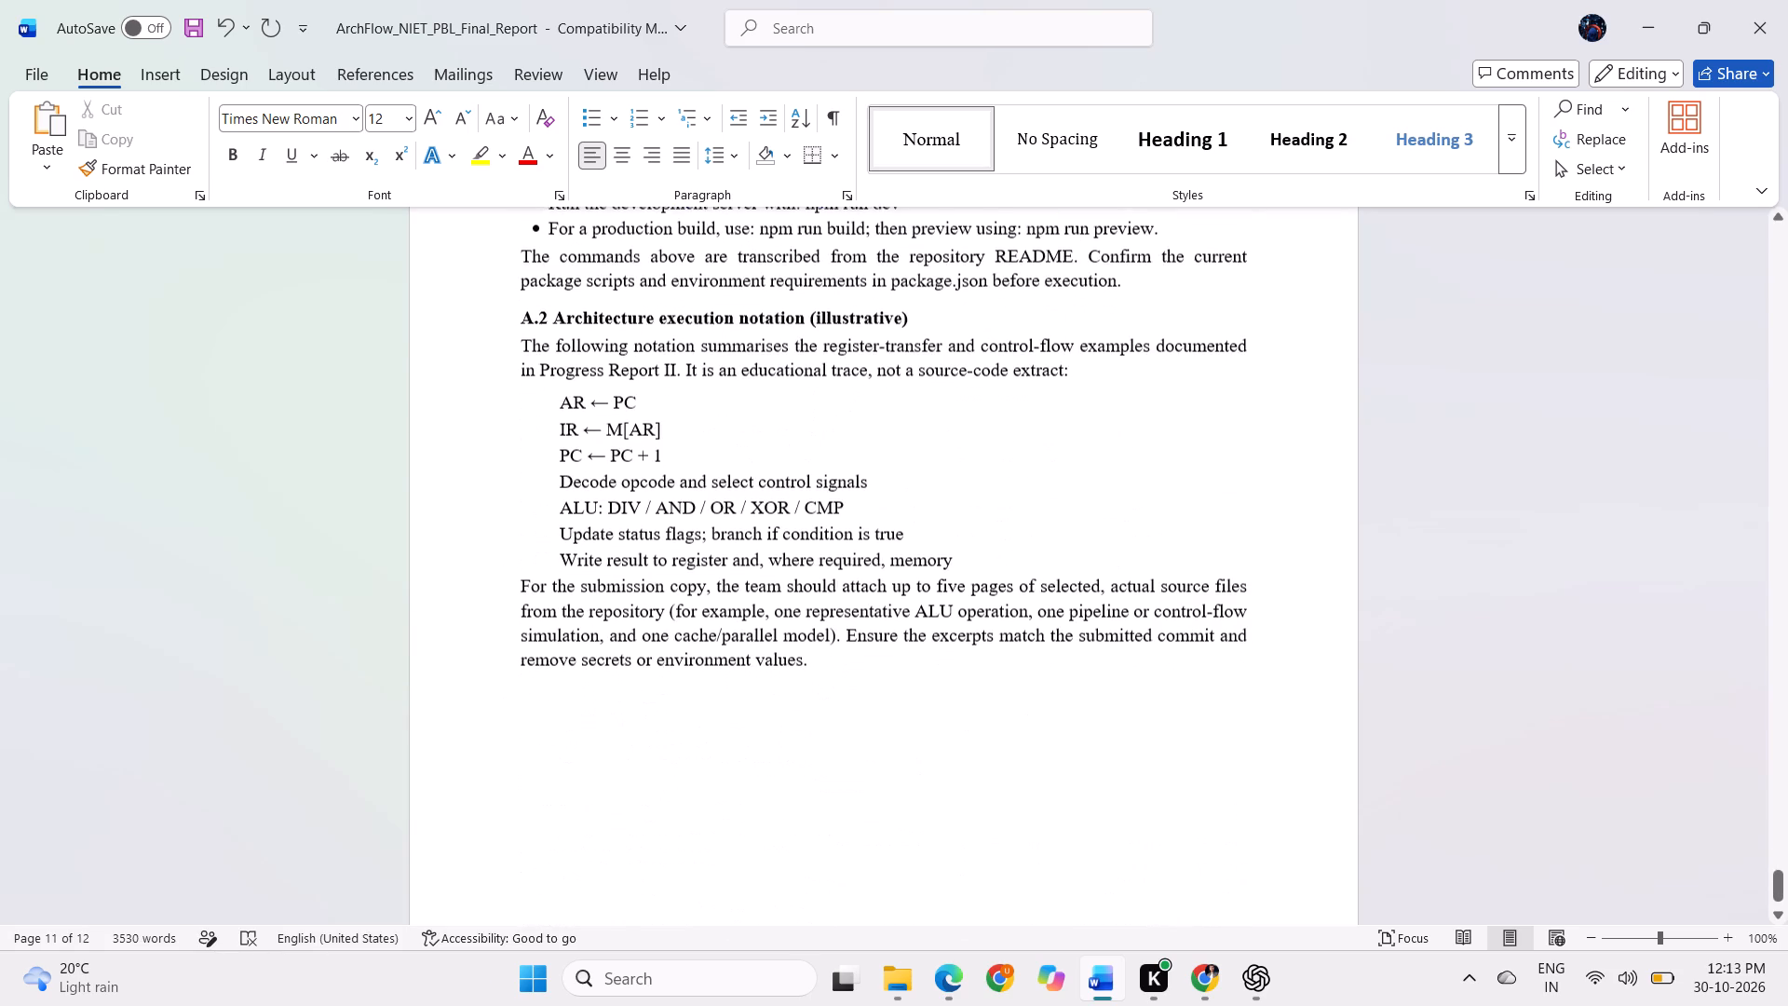
{"action": "scroll", "coordinate": [818, 442], "scroll_direction": "up", "scroll_amount": 3}
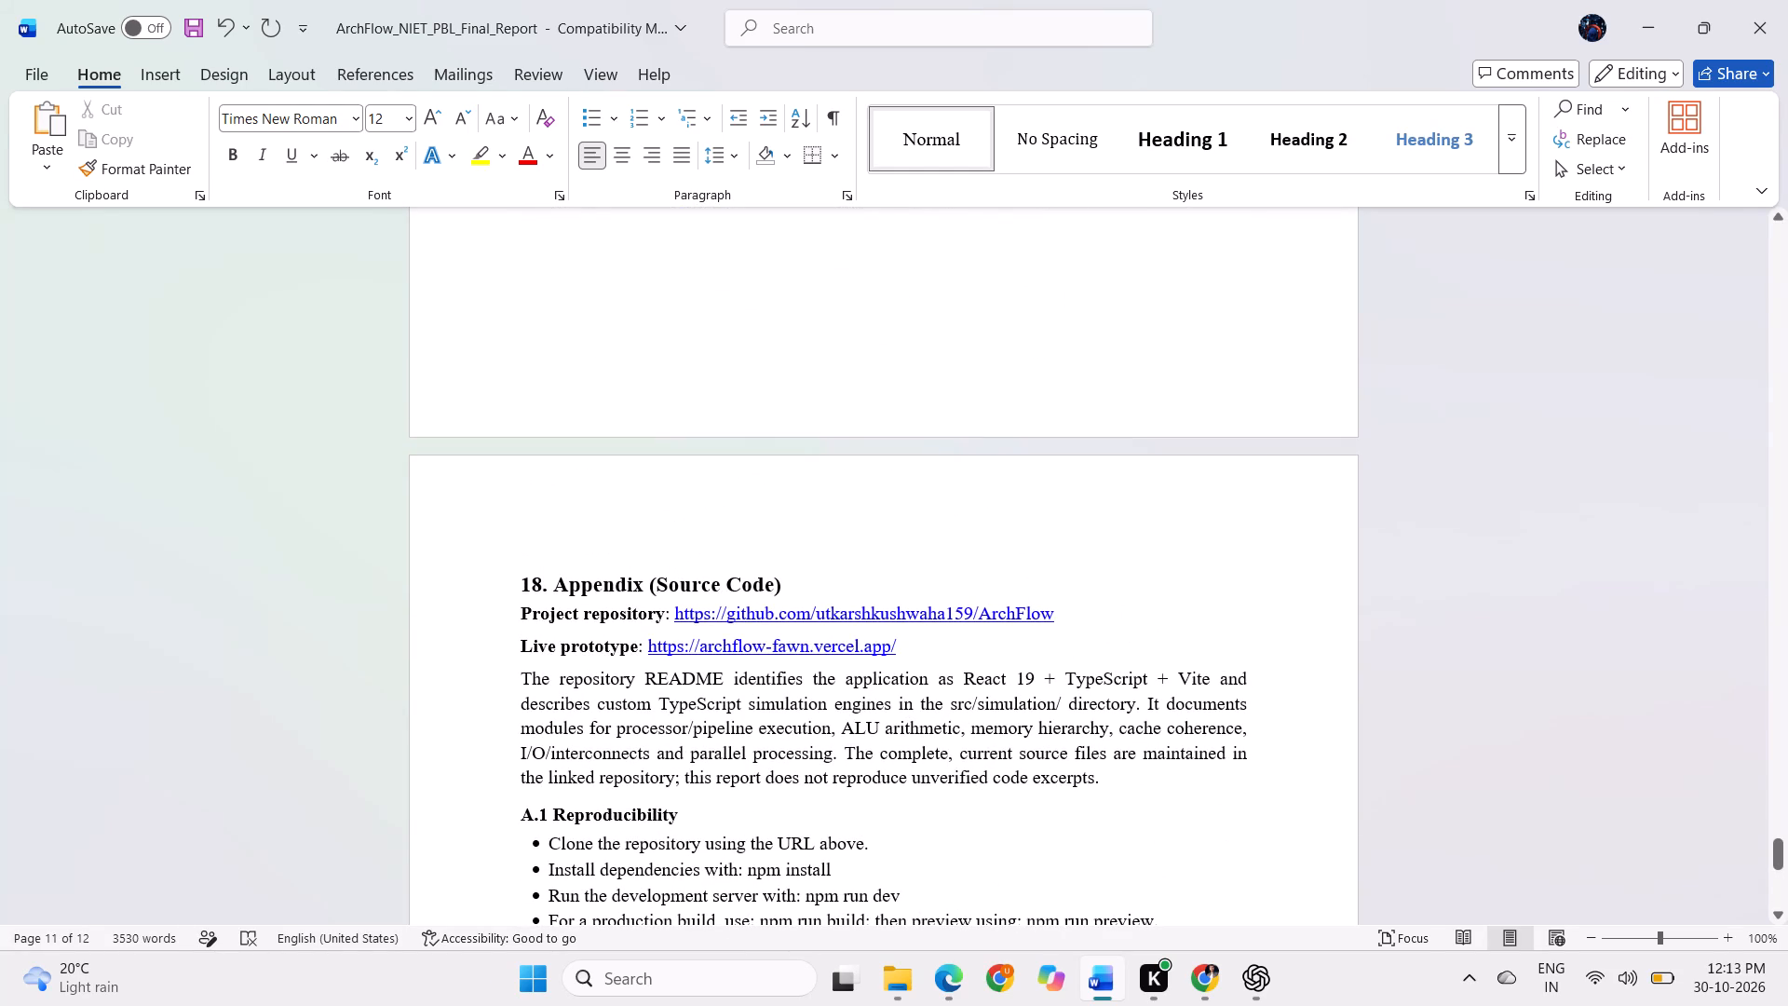
{"action": "scroll", "coordinate": [818, 442], "scroll_direction": "up", "scroll_amount": 20}
{"action": "scroll", "coordinate": [818, 442], "scroll_direction": "up", "scroll_amount": 12}
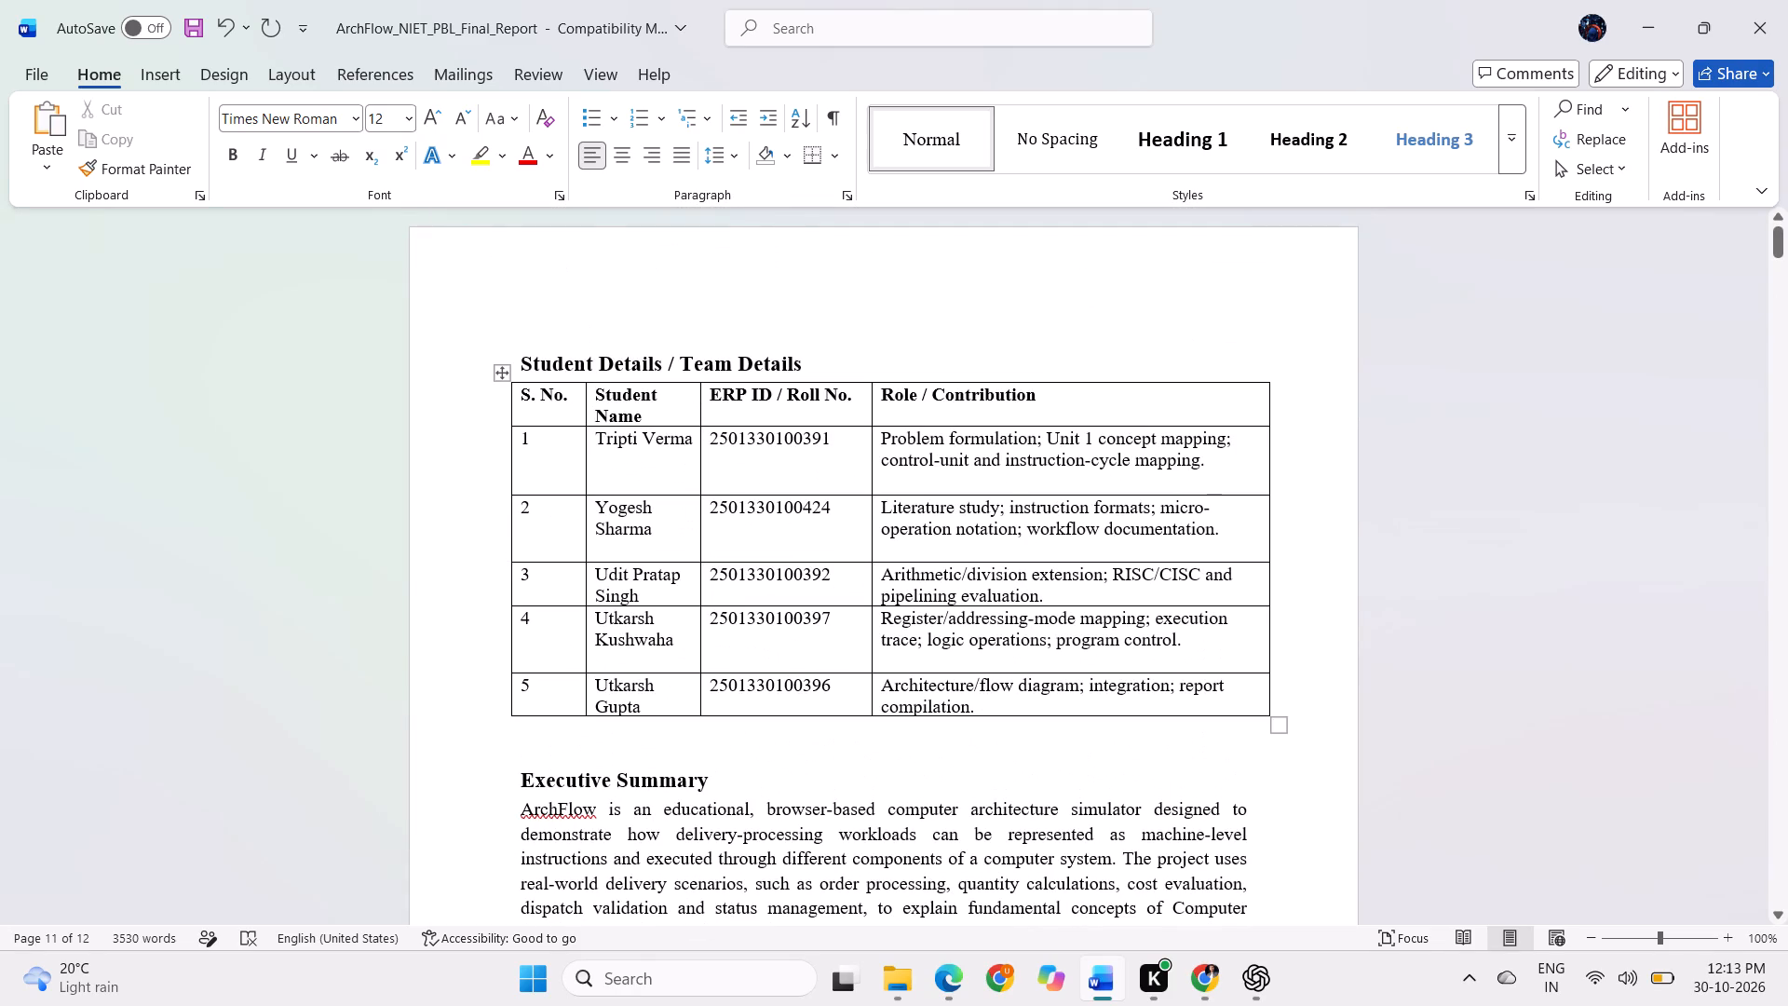
{"action": "scroll", "coordinate": [515, 505], "scroll_direction": "down", "scroll_amount": 8}
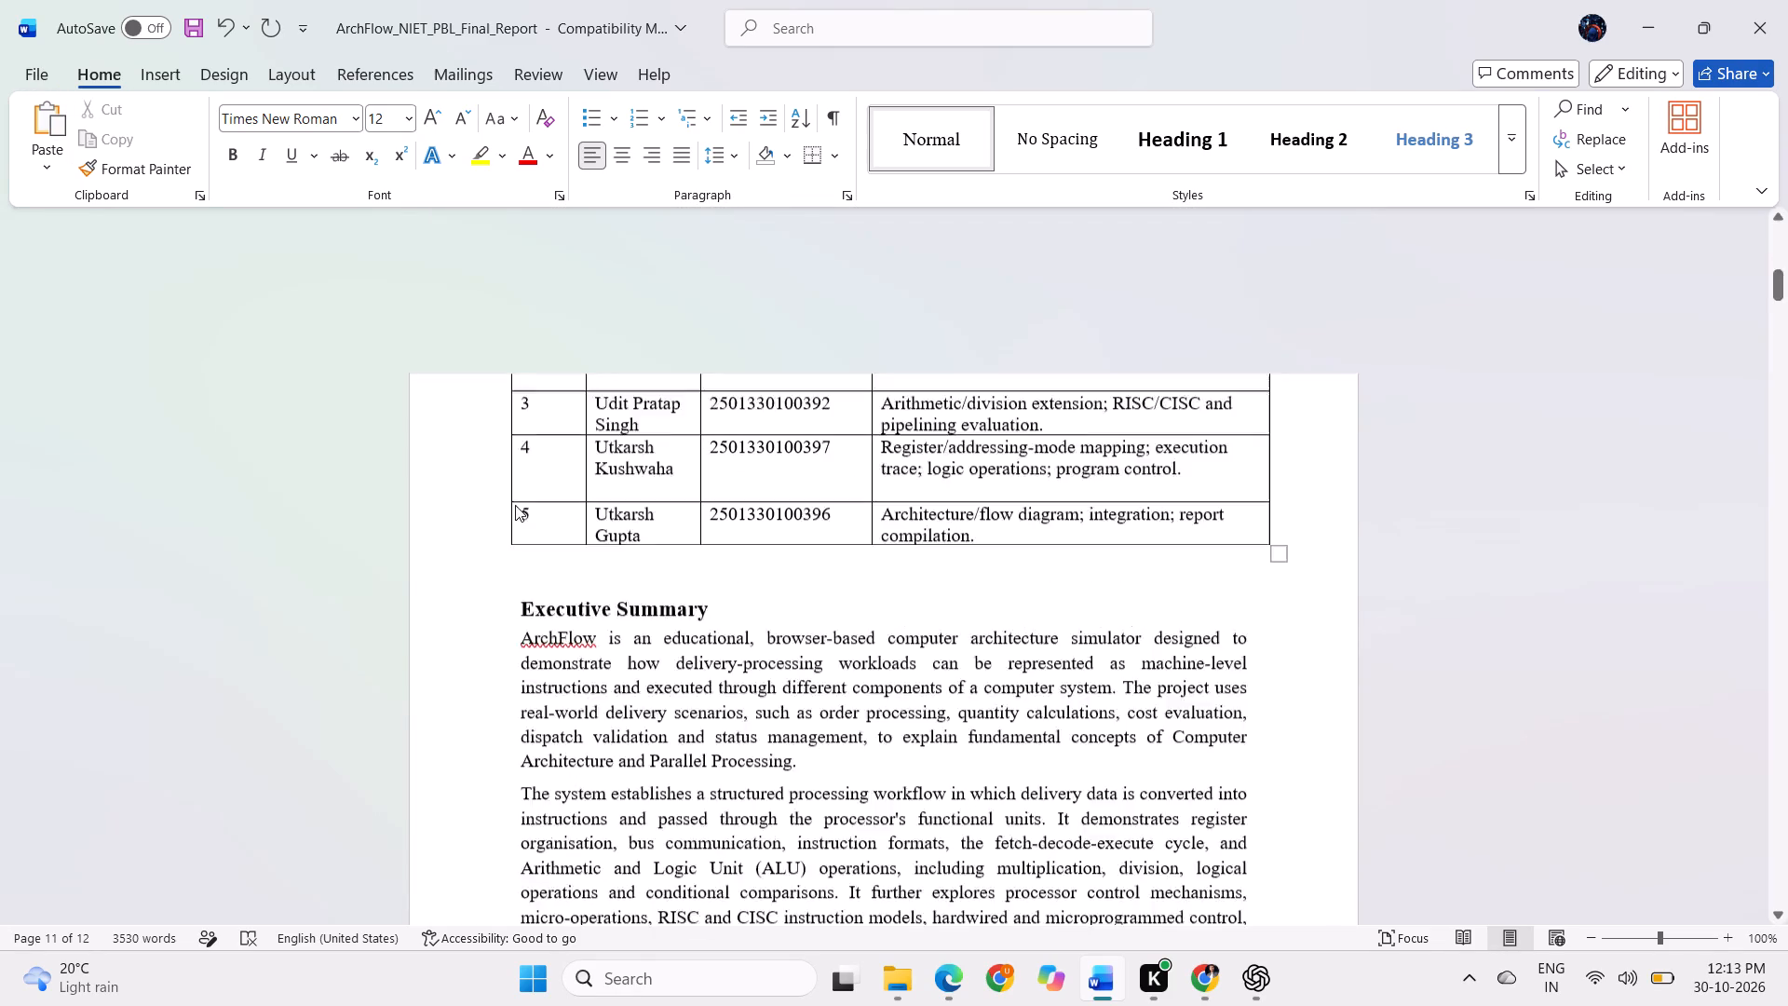
{"action": "scroll", "coordinate": [515, 505], "scroll_direction": "down", "scroll_amount": 10}
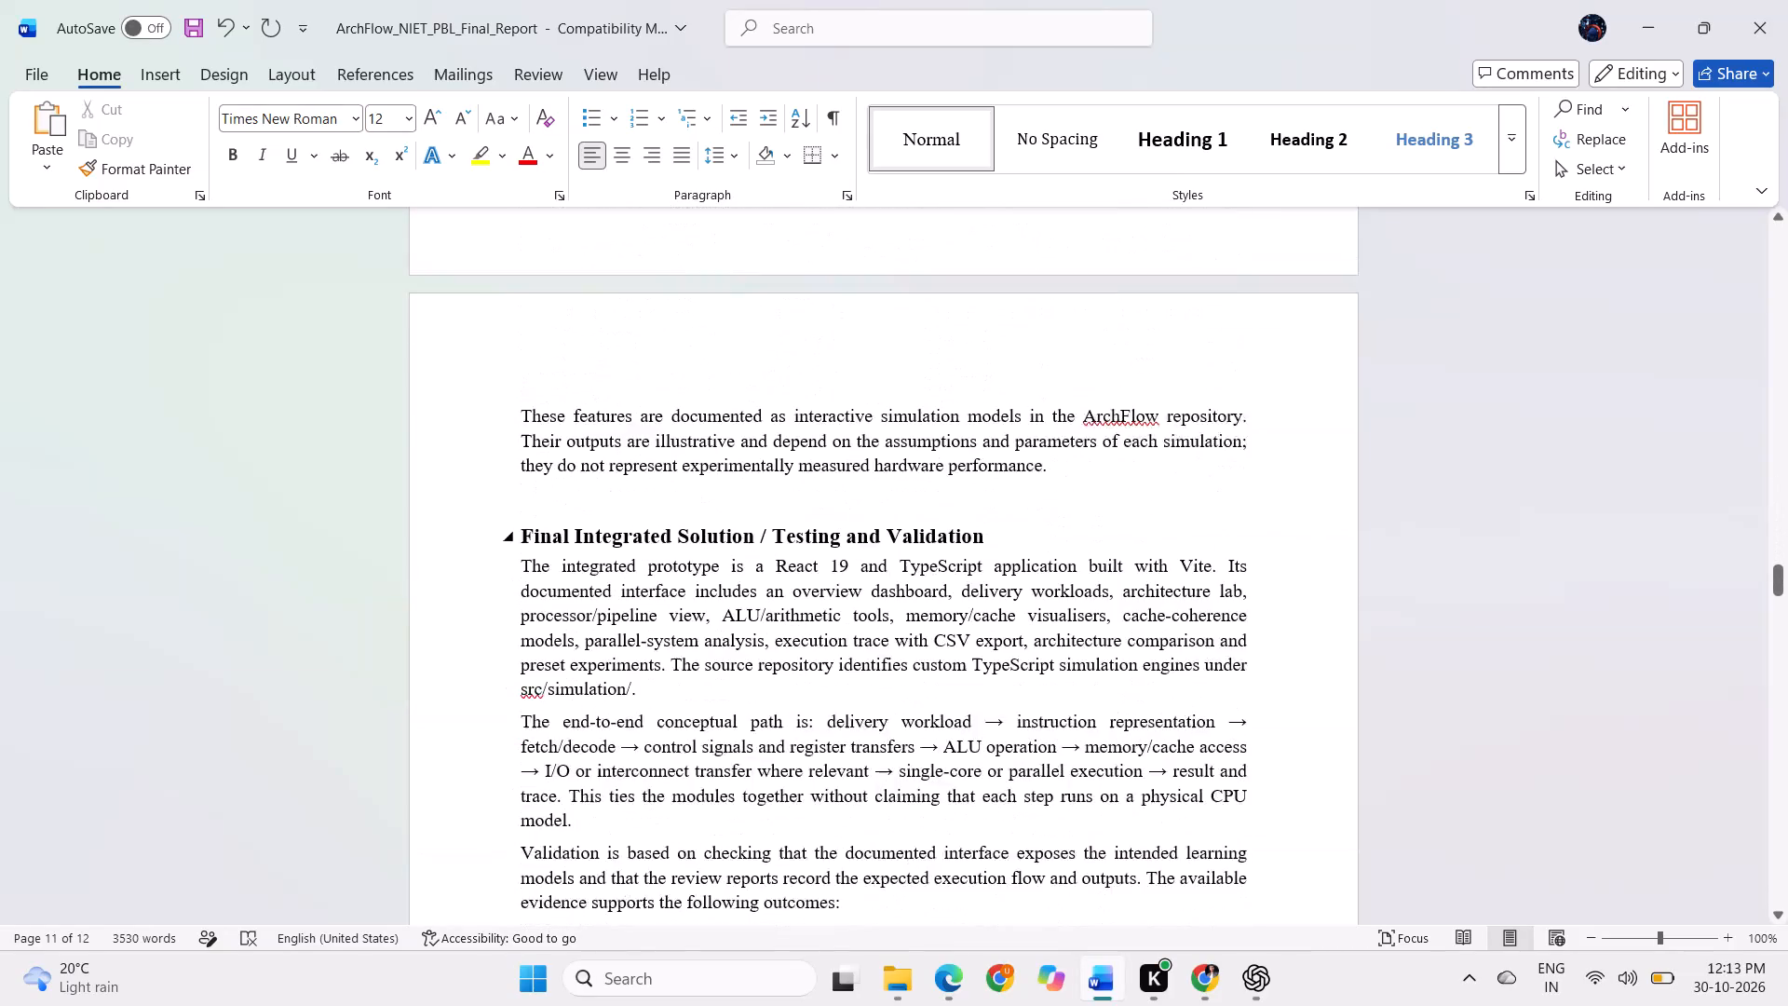
{"action": "scroll", "coordinate": [515, 505], "scroll_direction": "down", "scroll_amount": 3}
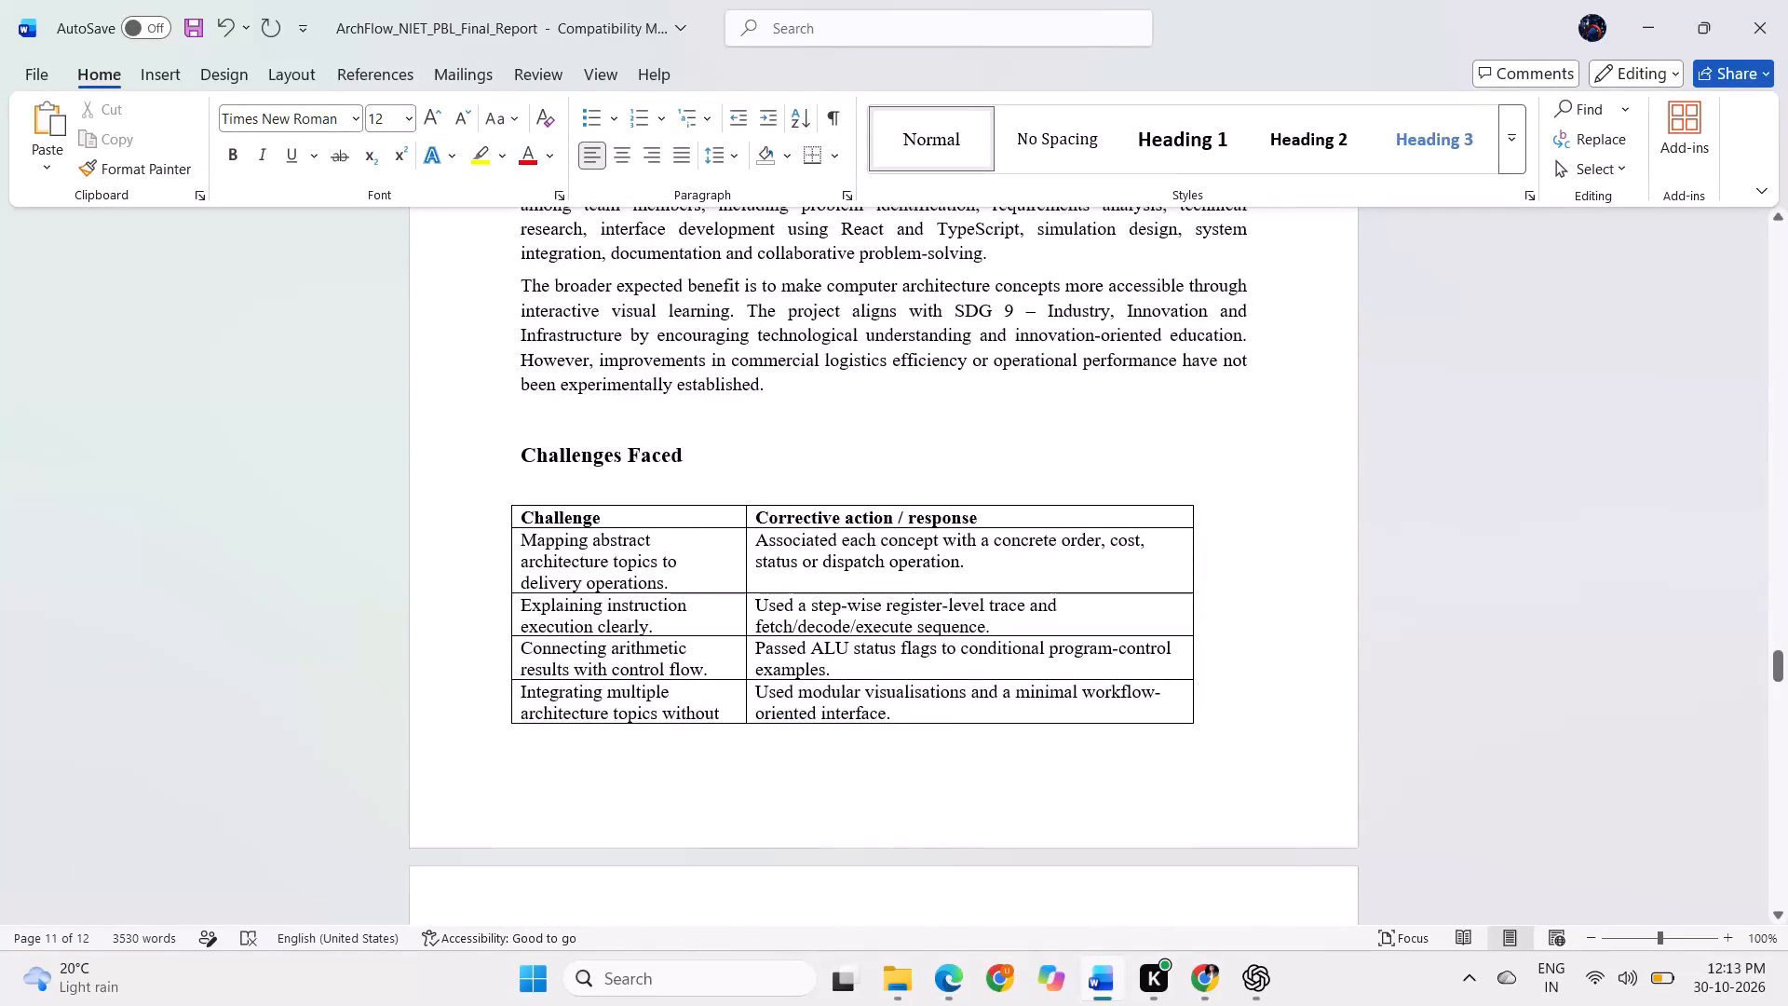
{"action": "scroll", "coordinate": [656, 675], "scroll_direction": "down", "scroll_amount": 7}
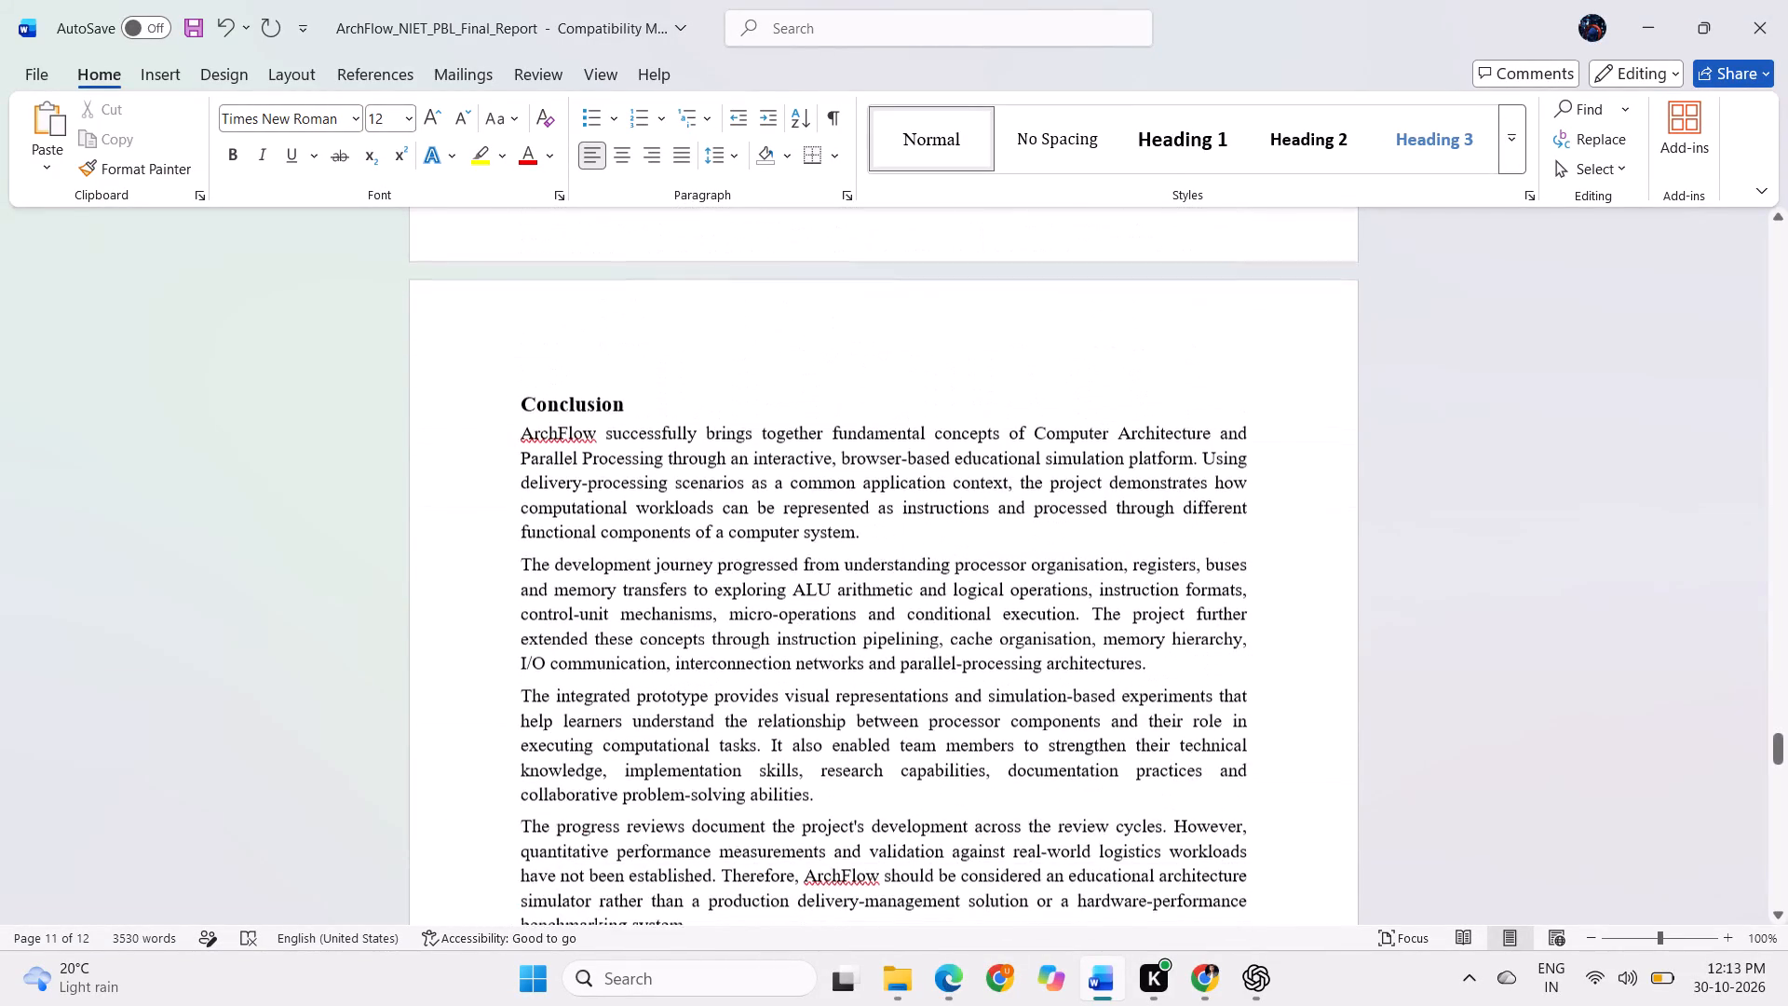
{"action": "scroll", "coordinate": [656, 675], "scroll_direction": "down", "scroll_amount": 3}
{"action": "left_click", "coordinate": [732, 768]}
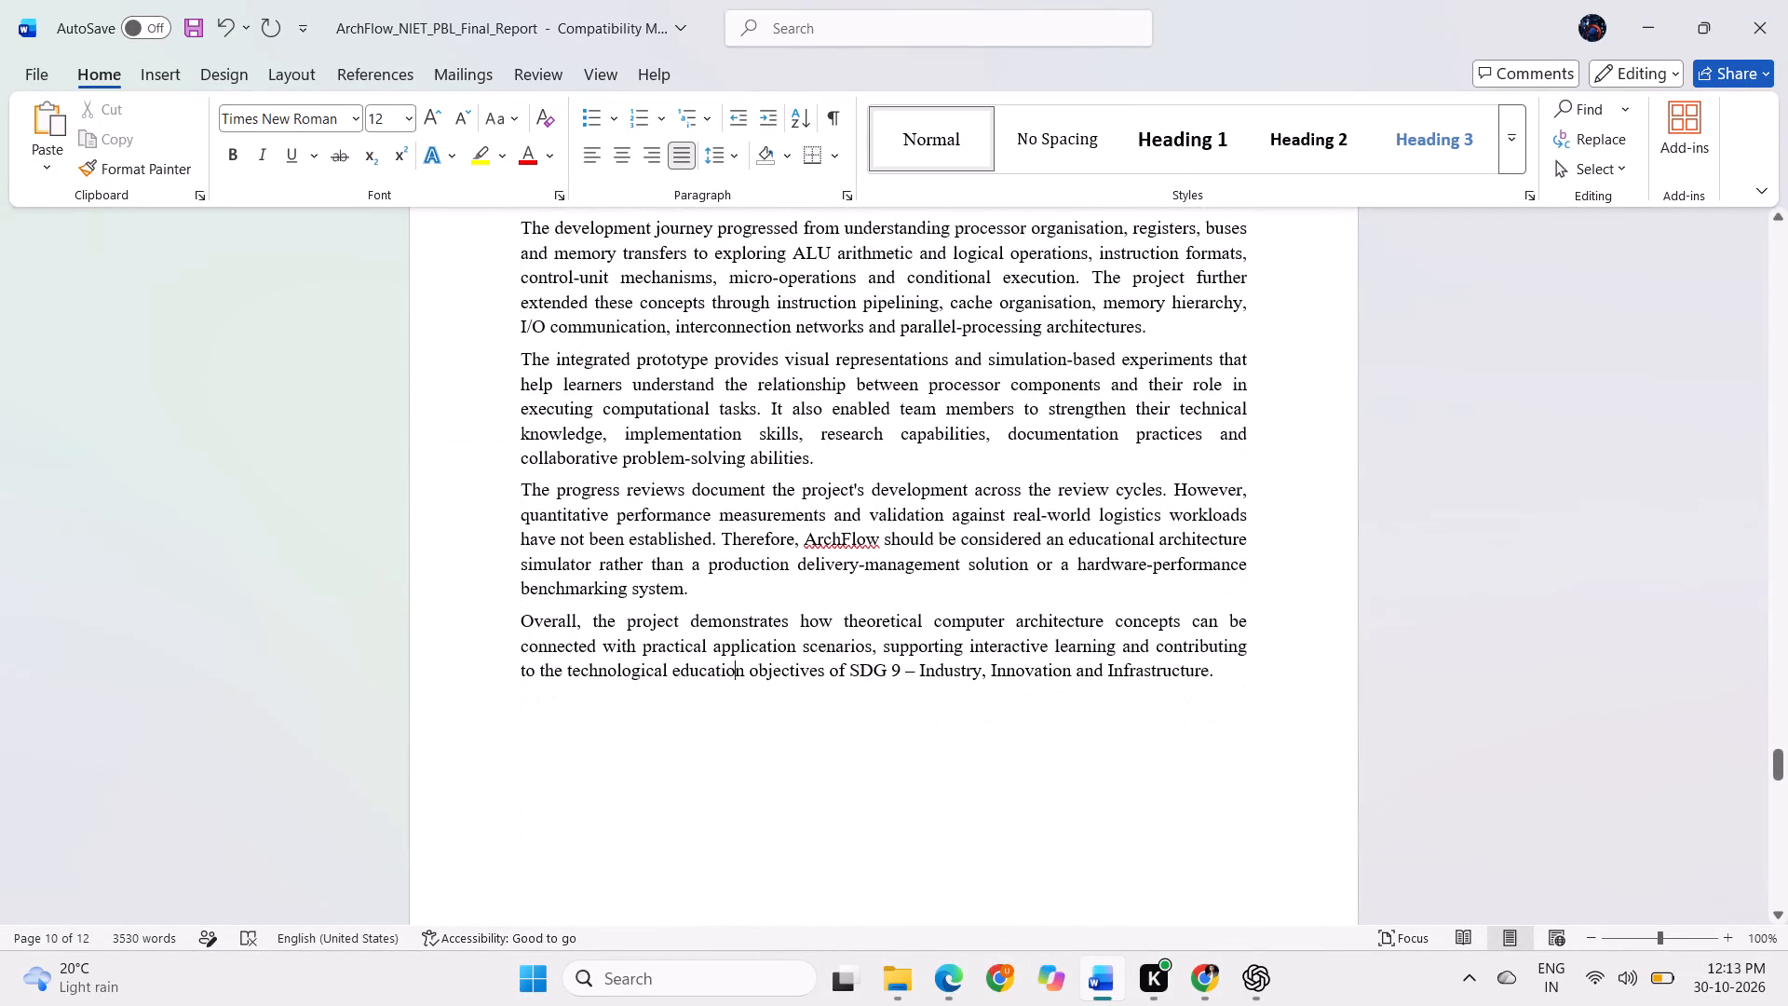
{"action": "scroll", "coordinate": [732, 768], "scroll_direction": "up", "scroll_amount": 1}
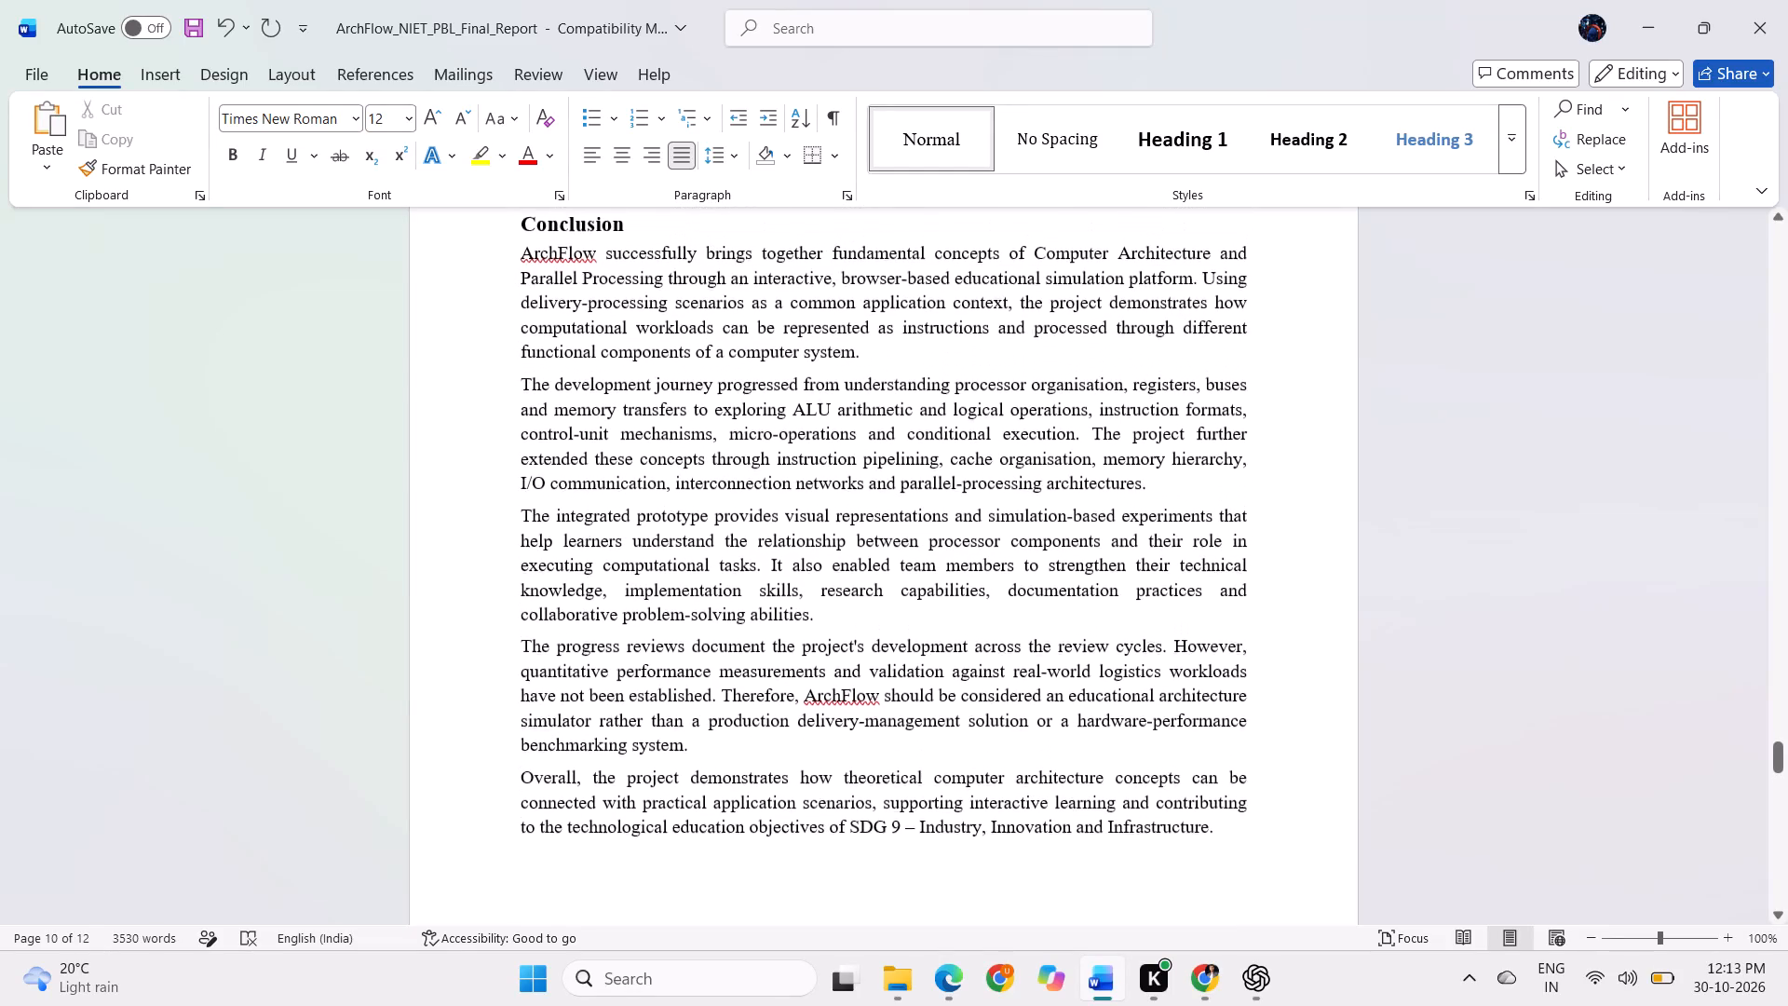
{"action": "scroll", "coordinate": [732, 768], "scroll_direction": "up", "scroll_amount": 1}
{"action": "left_click", "coordinate": [775, 732]}
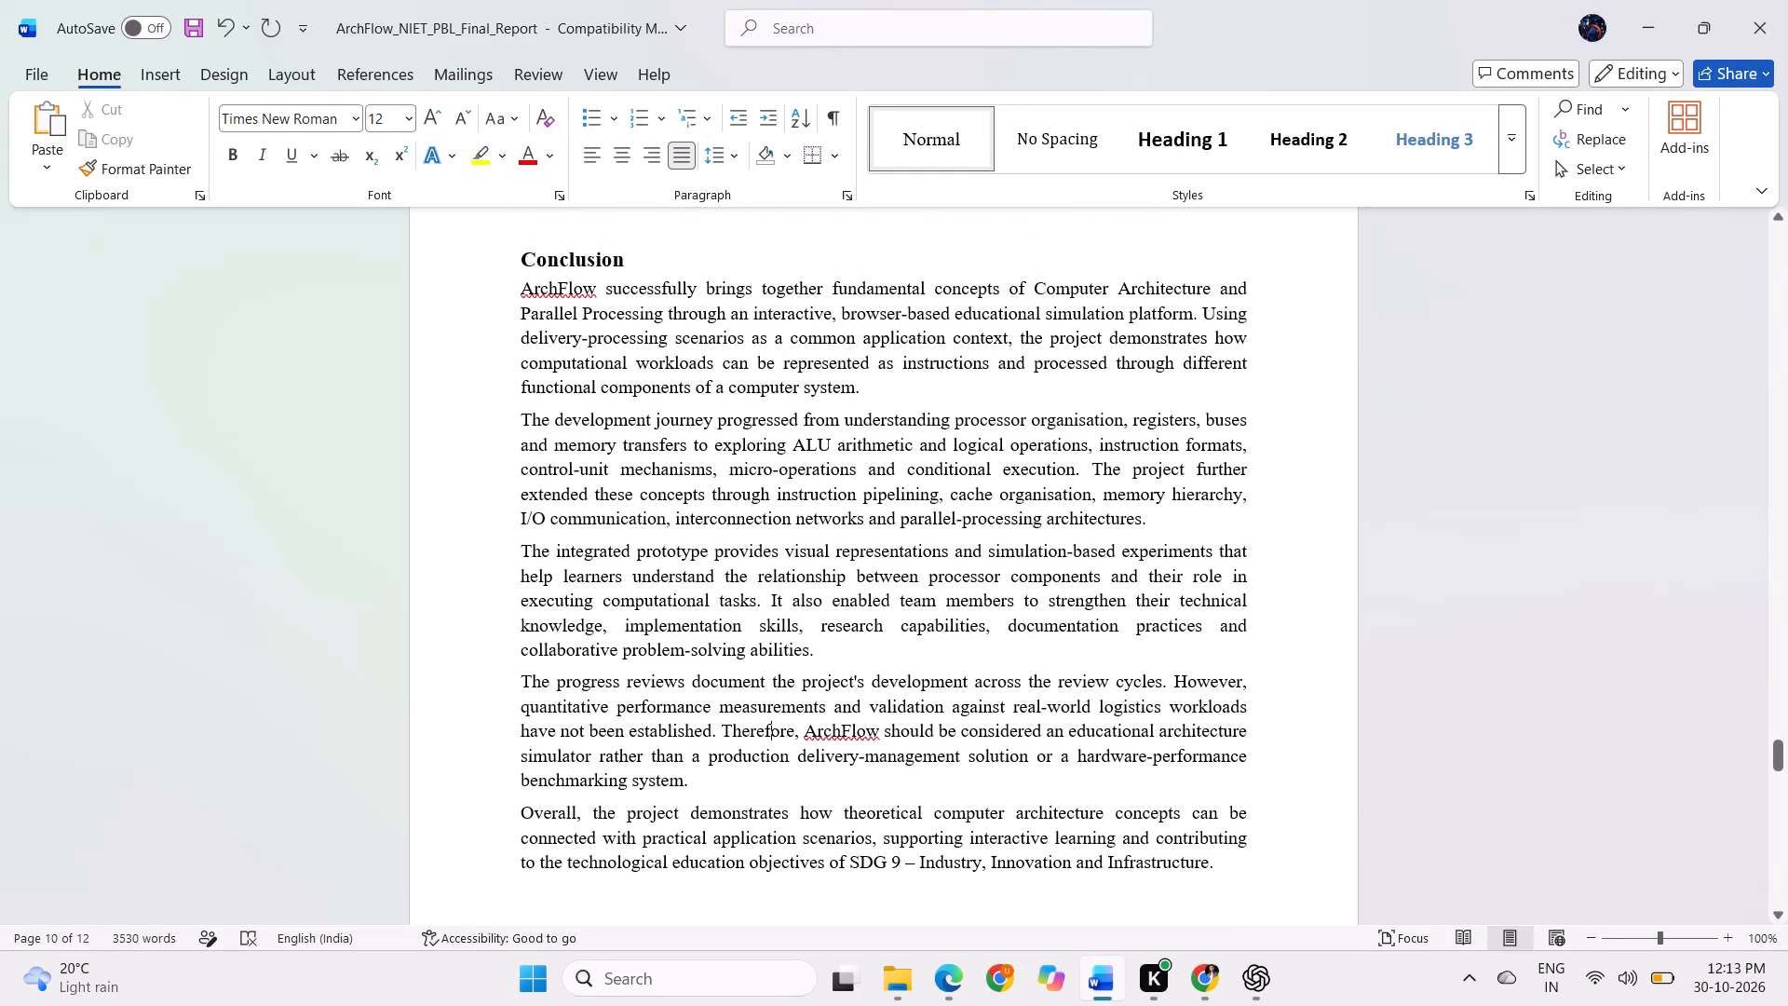
{"action": "left_click", "coordinate": [42, 74]}
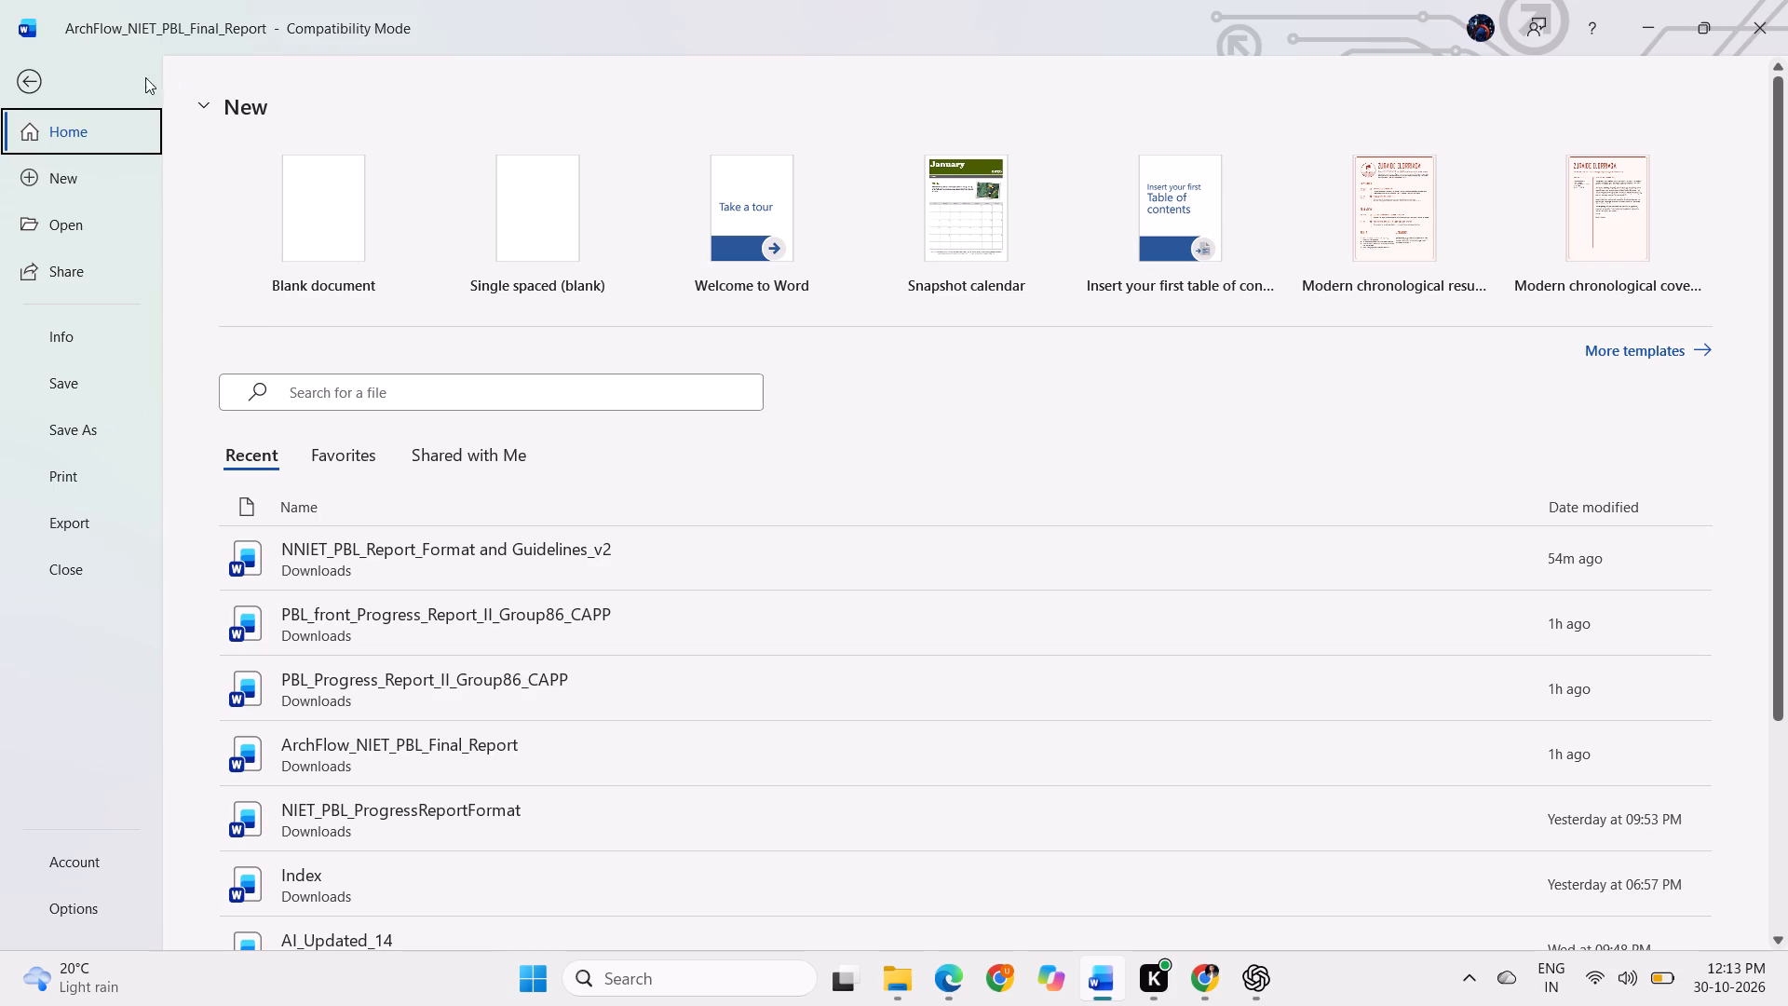
{"action": "left_click", "coordinate": [32, 89]}
Delete the "Parallel Processing and Multi-Core Architecture" subheading and its first paragraph on Flynn's classification from Module 5.
{"action": "scroll", "coordinate": [635, 461], "scroll_direction": "up", "scroll_amount": 1}
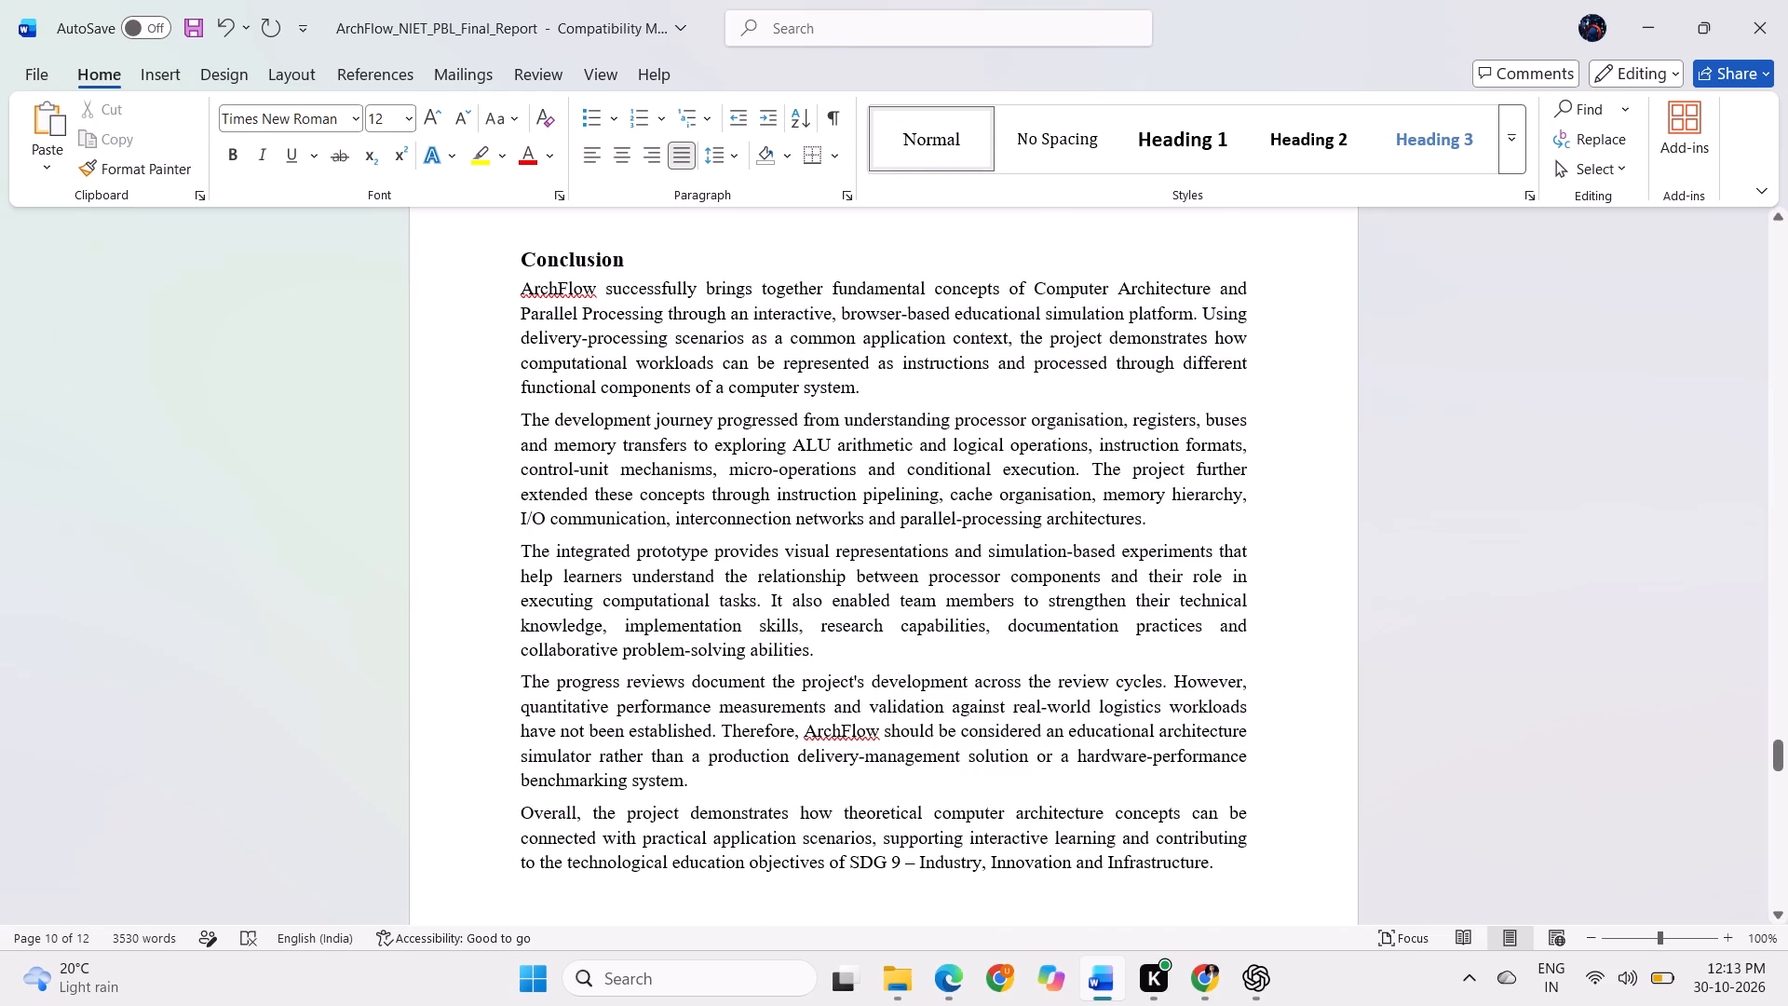
{"action": "scroll", "coordinate": [635, 461], "scroll_direction": "up", "scroll_amount": 5}
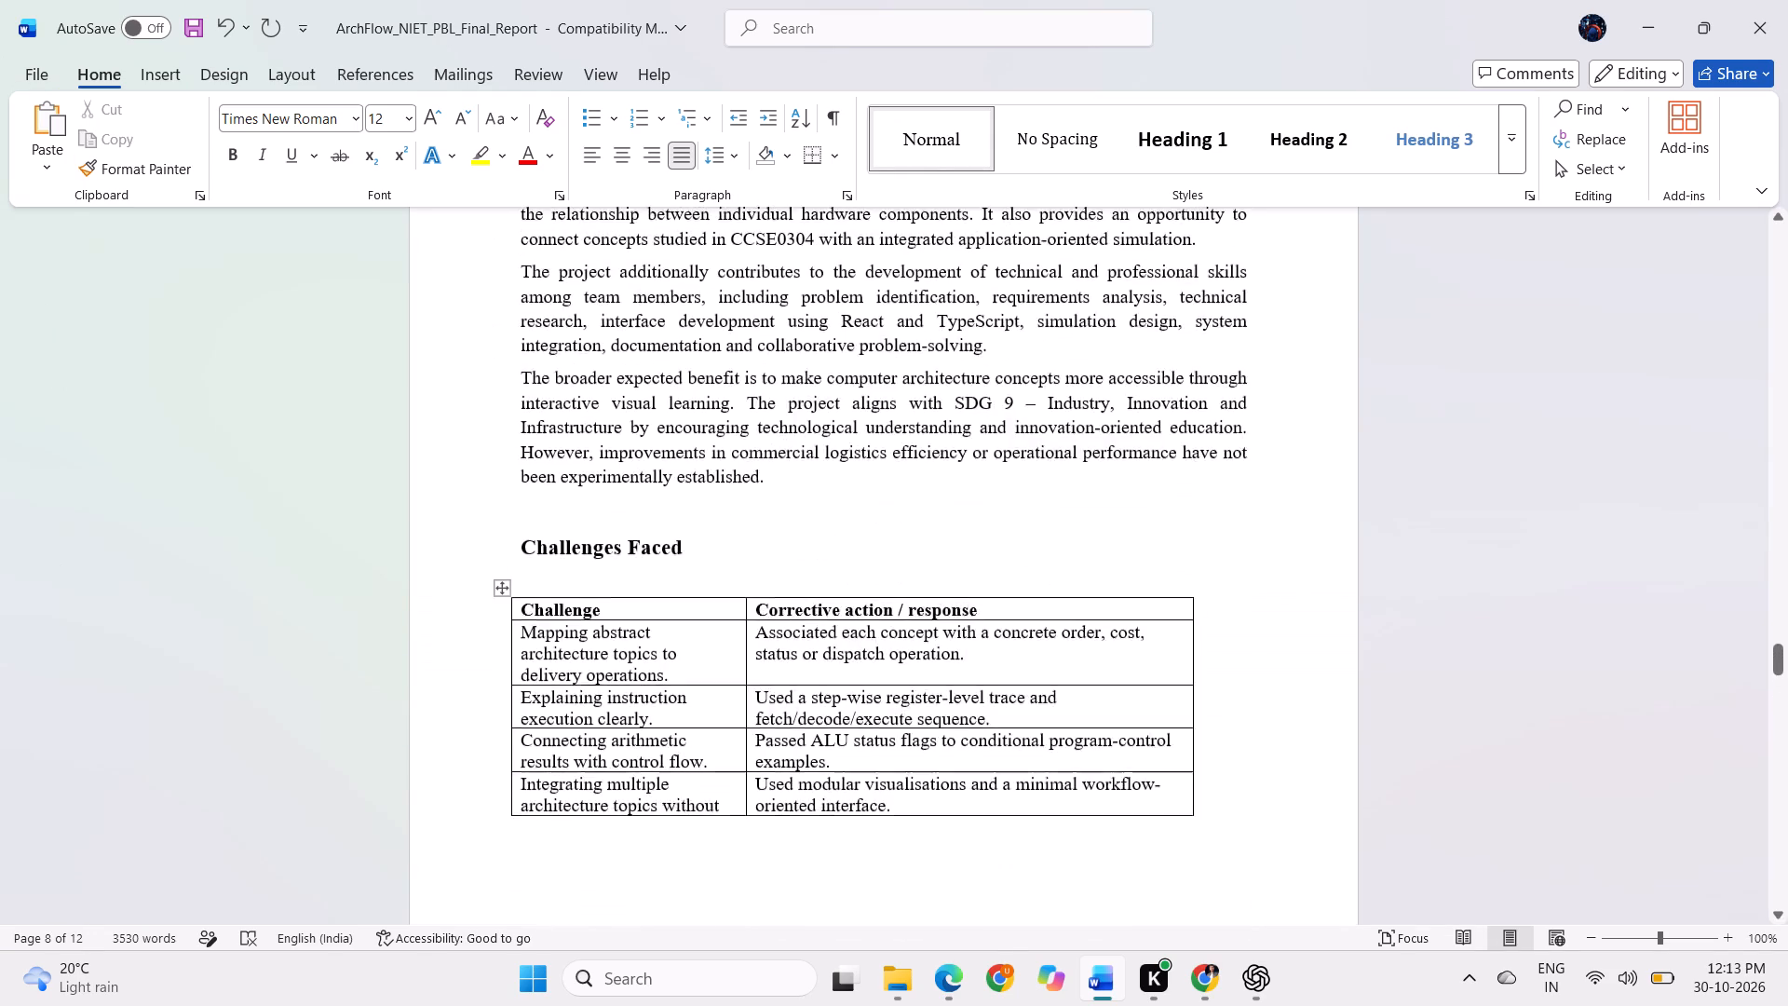
{"action": "scroll", "coordinate": [635, 461], "scroll_direction": "up", "scroll_amount": 4}
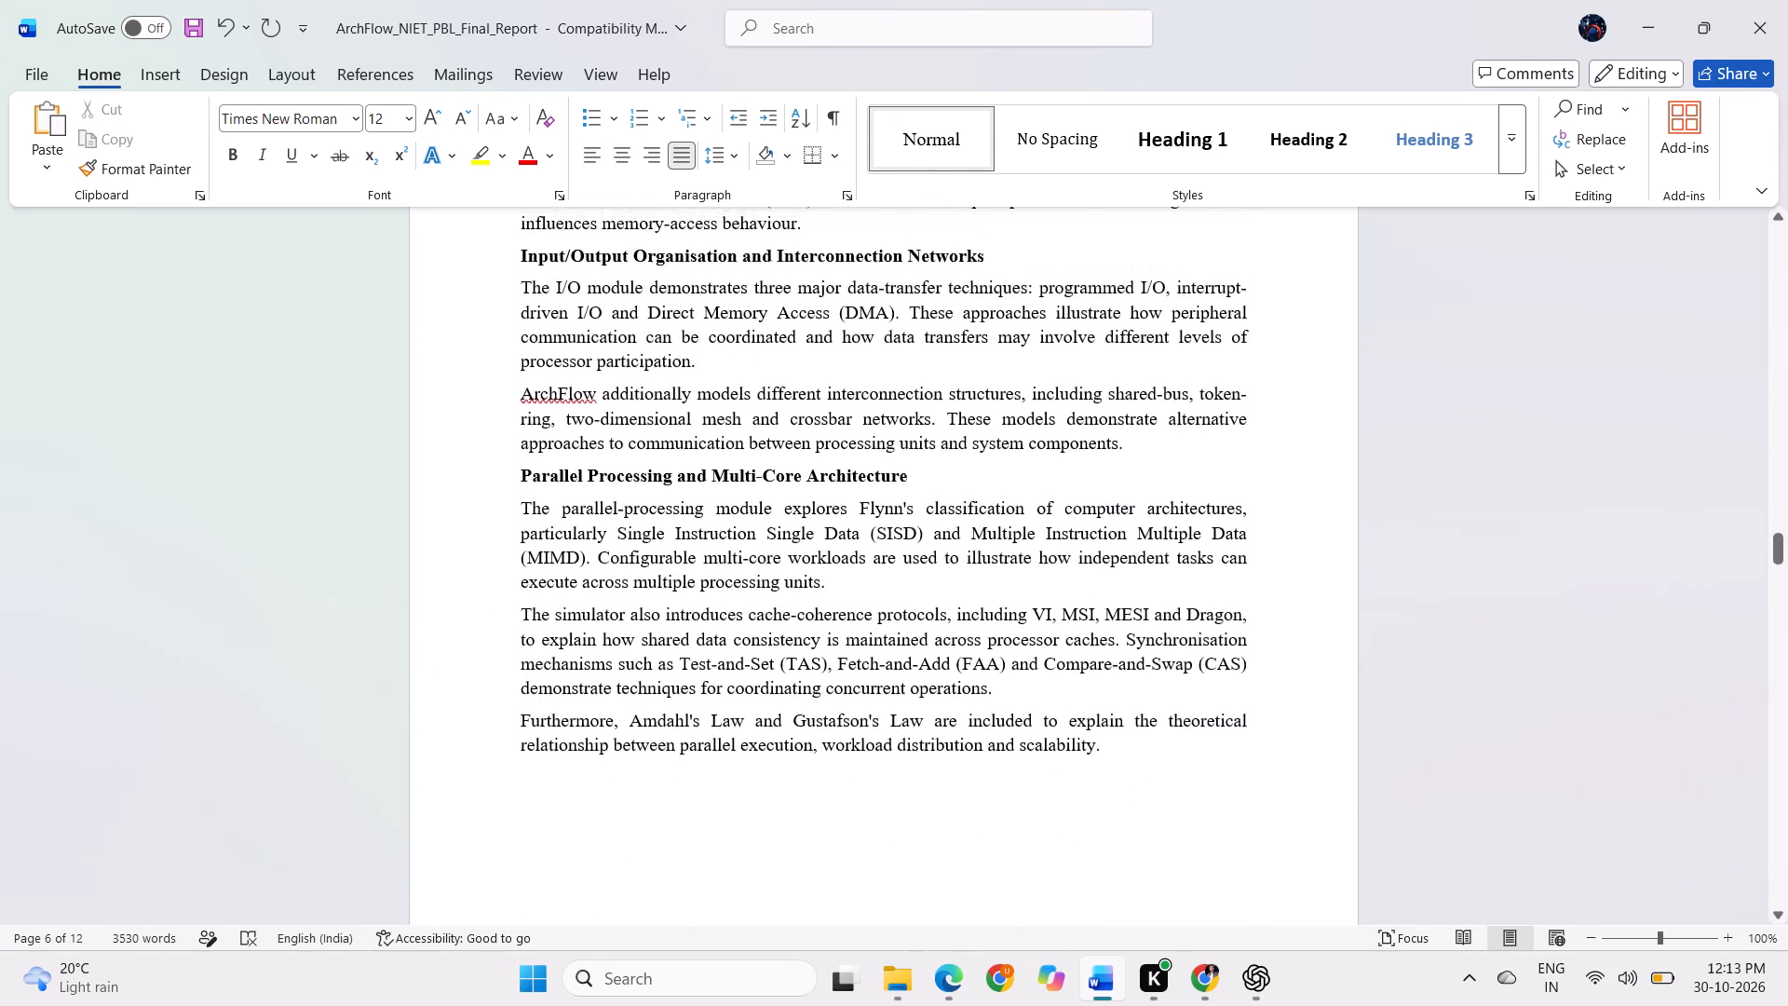
{"action": "scroll", "coordinate": [635, 461], "scroll_direction": "up", "scroll_amount": 2}
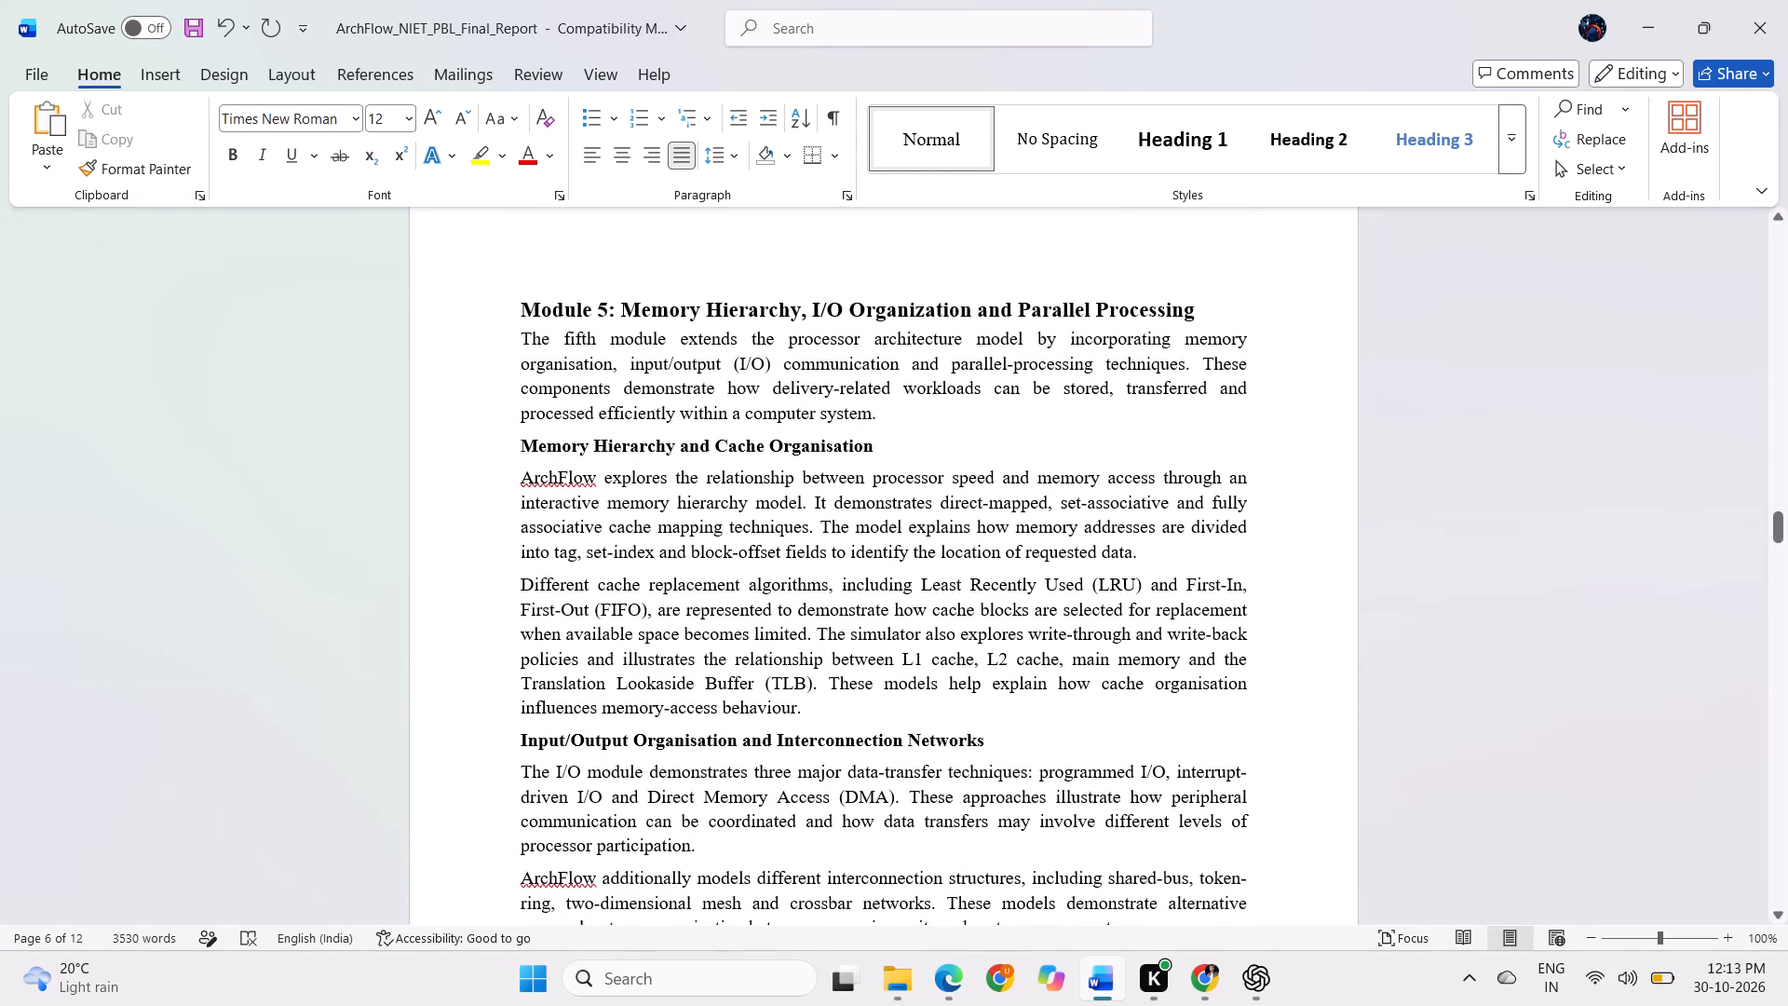
{"action": "scroll", "coordinate": [684, 739], "scroll_direction": "down", "scroll_amount": 3}
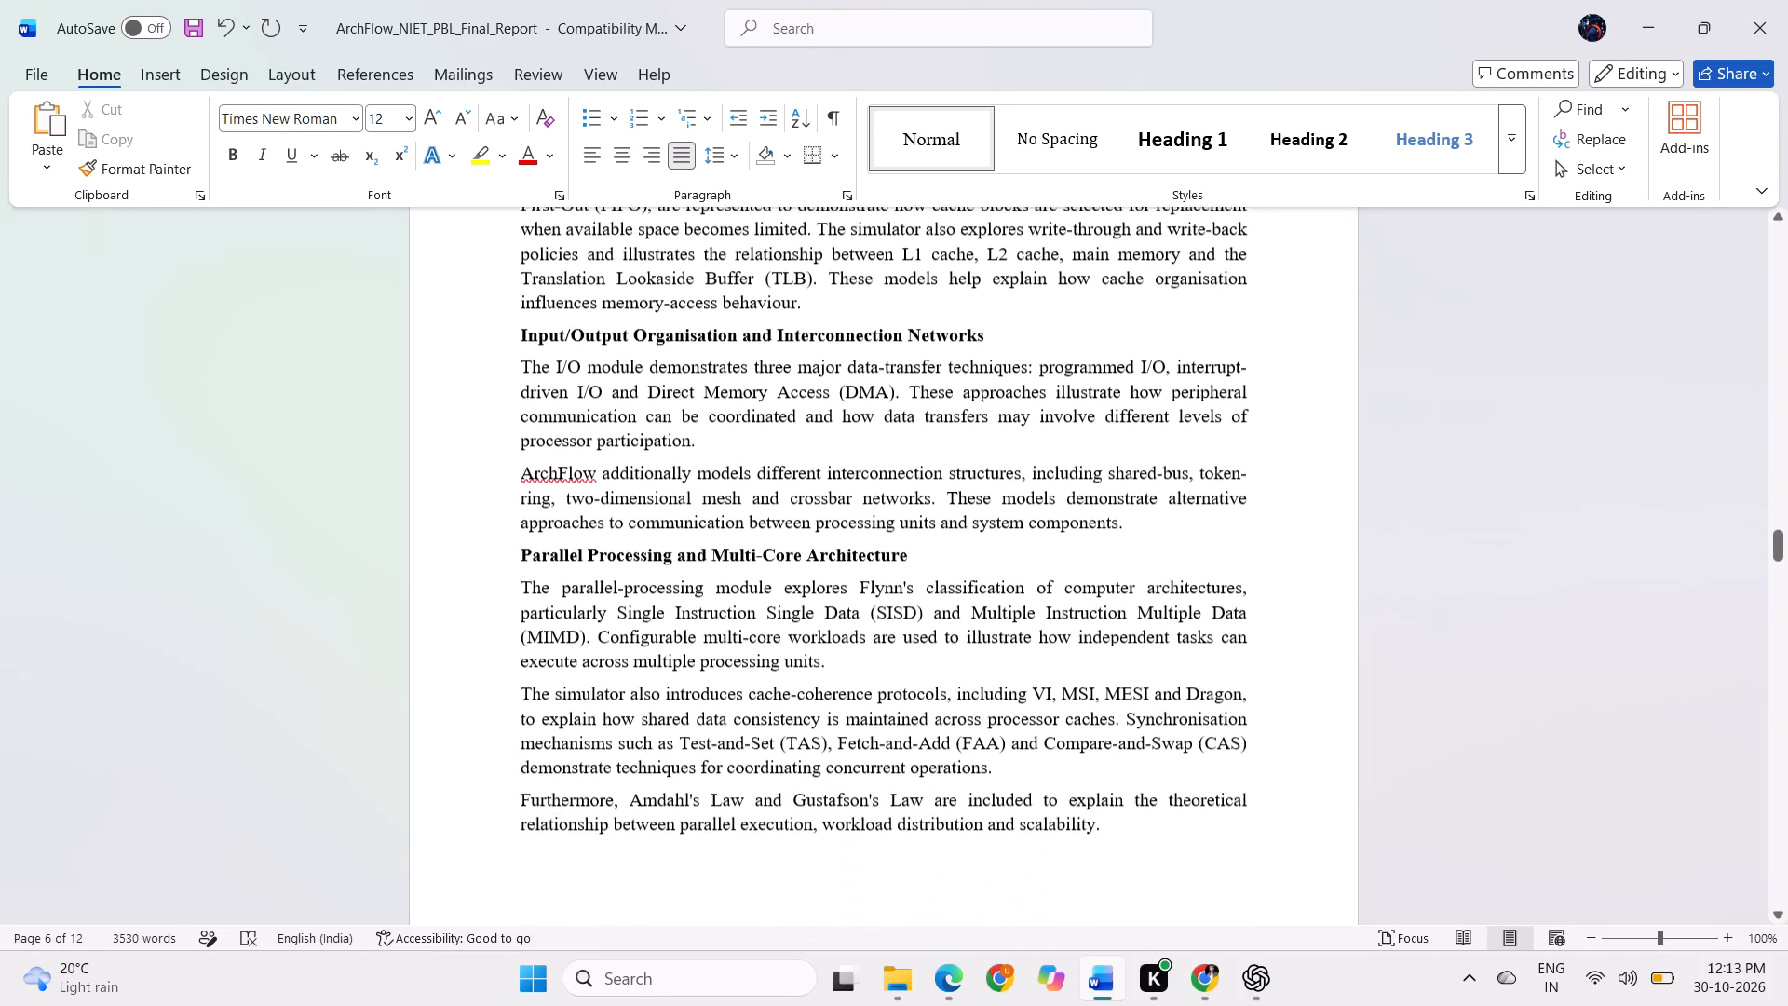
{"action": "scroll", "coordinate": [684, 739], "scroll_direction": "down", "scroll_amount": 1}
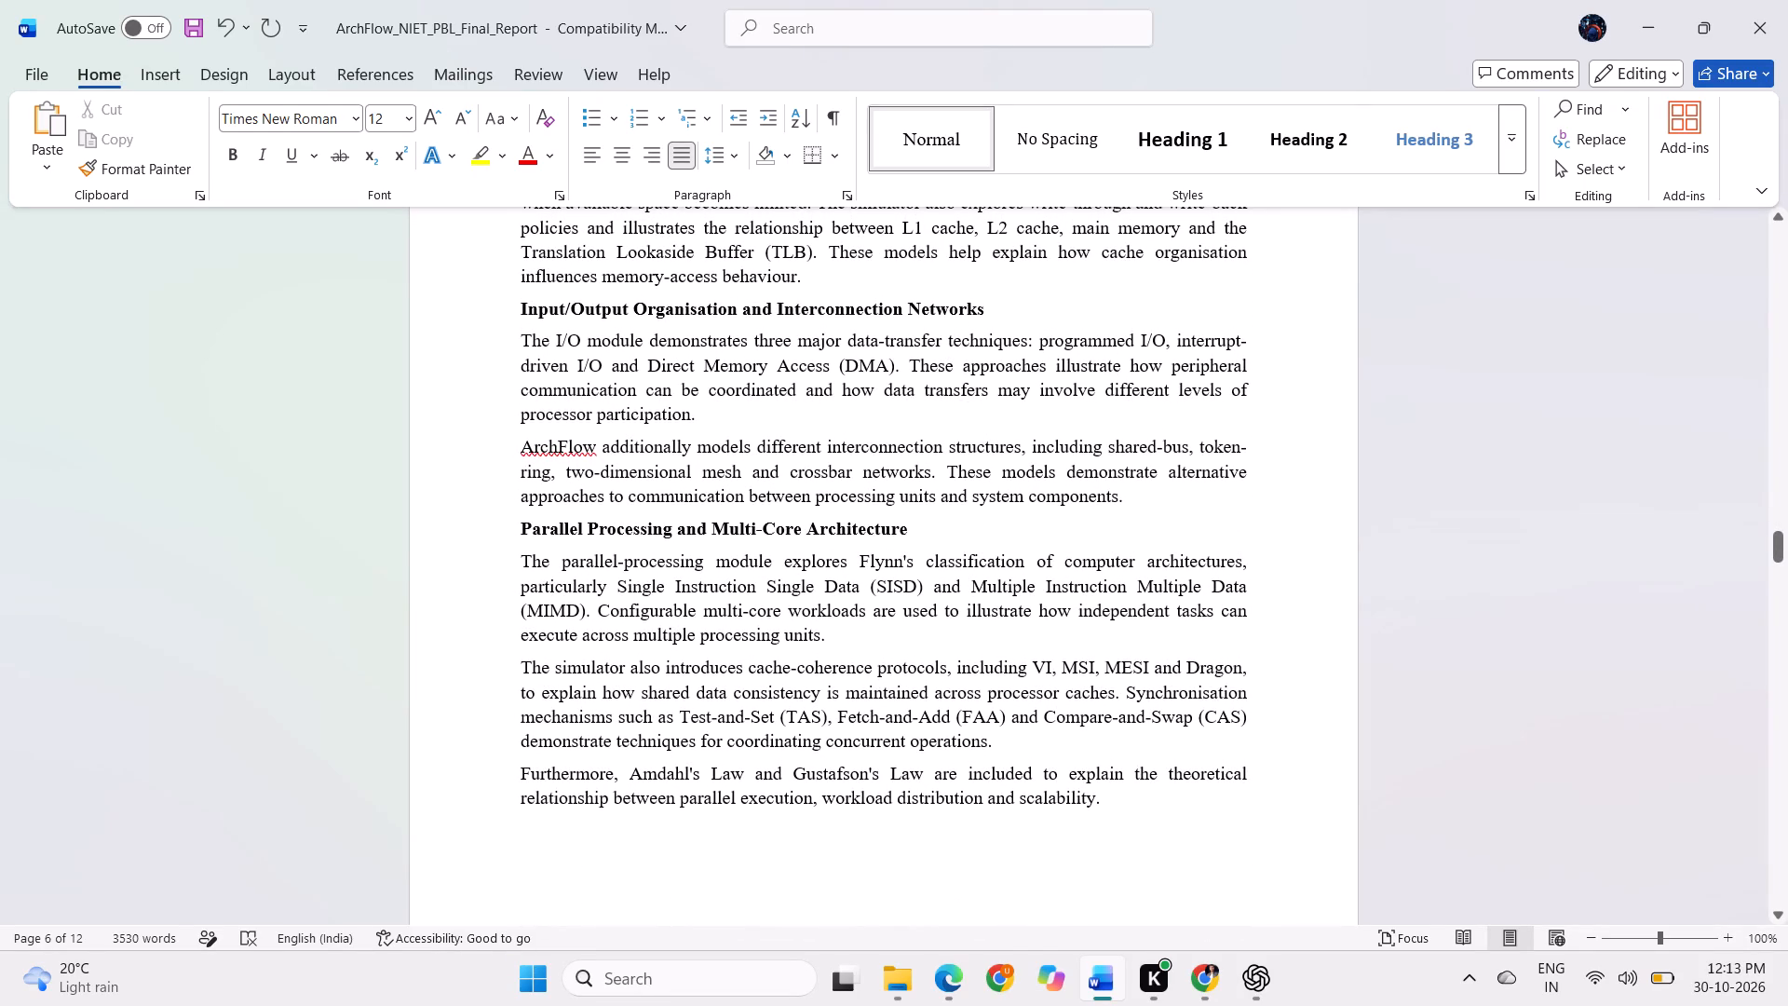
{"action": "left_click_drag", "start_coordinate": [831, 628], "coordinate": [527, 519]}
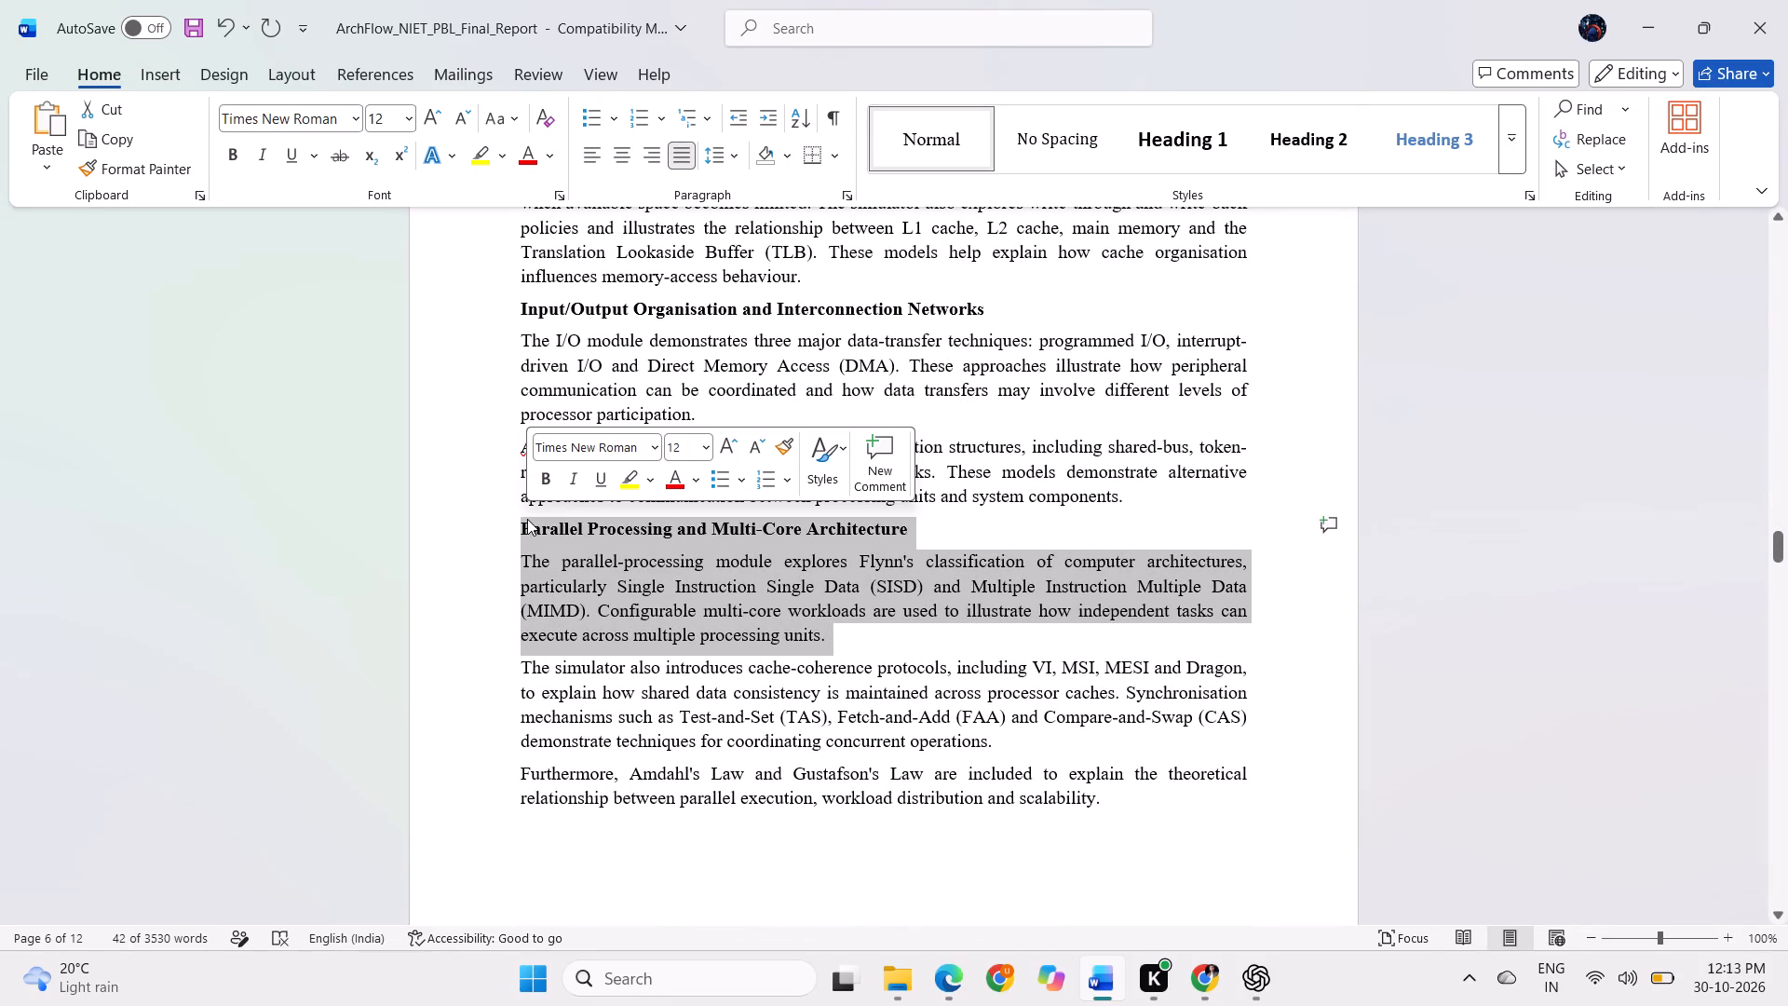
{"action": "key", "text": "BackSpace"}
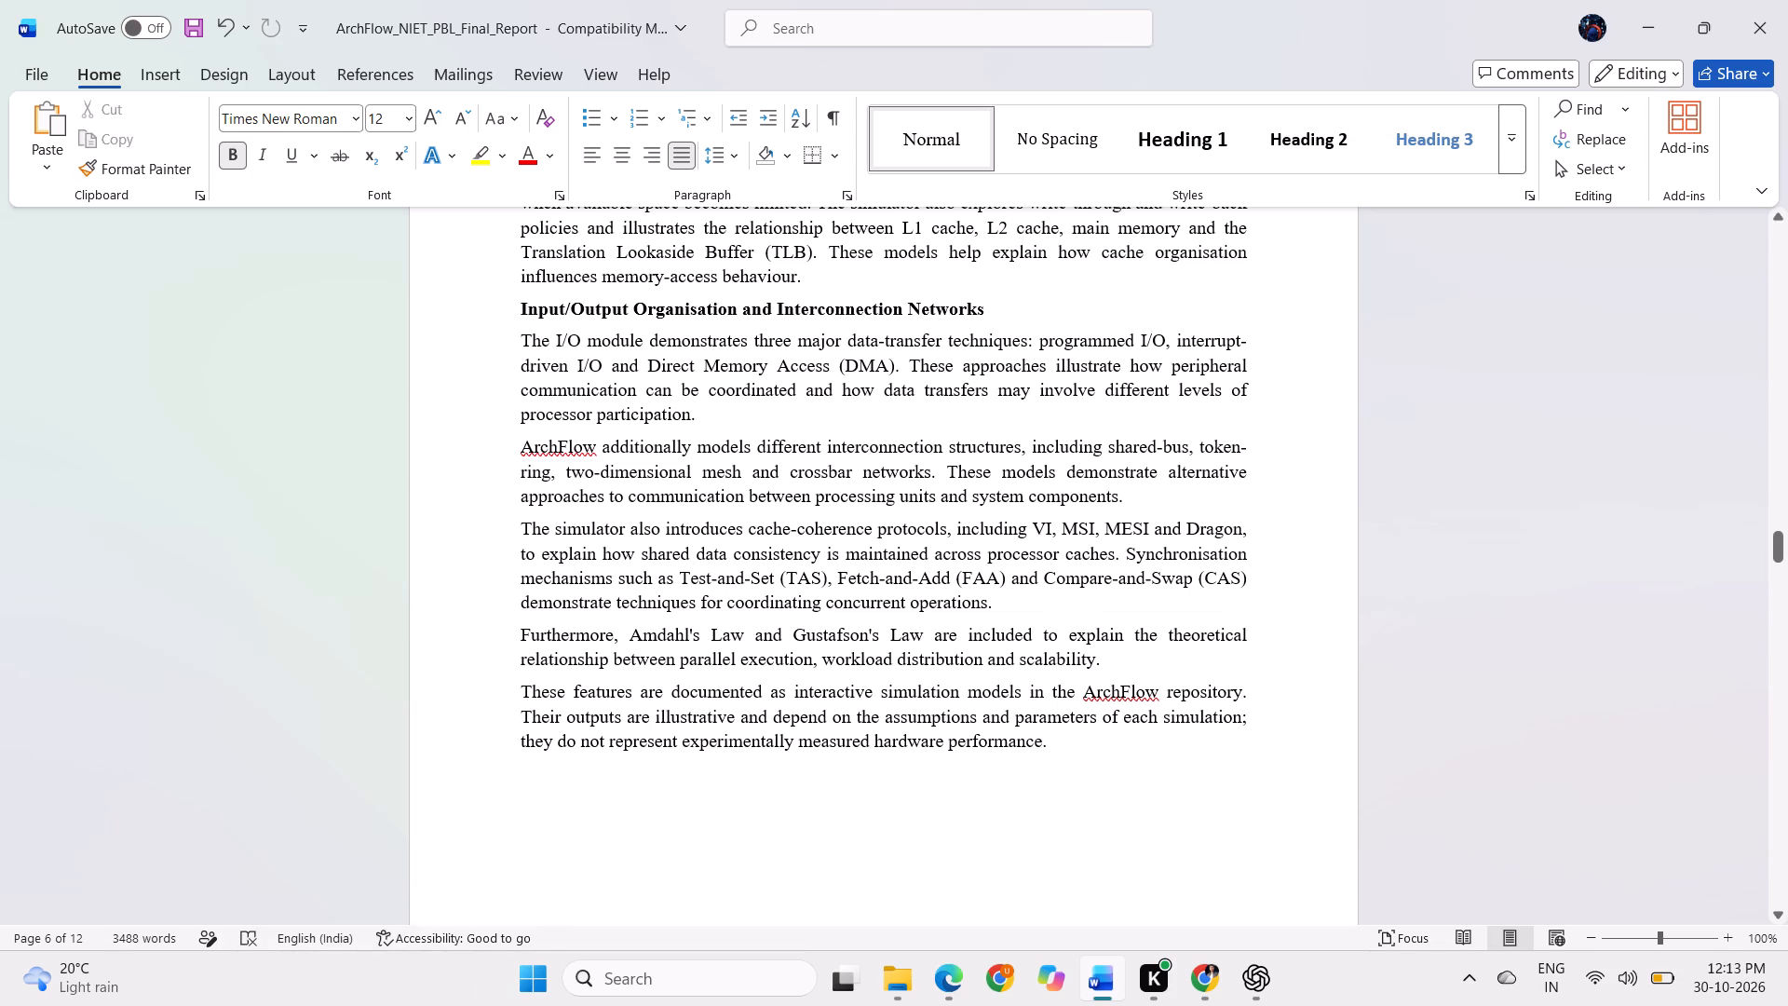
Delete Module 3's last three paragraphs, covering conditional program control, horizontal microprogramming and the Review II phase, and close the gap before Module 4.
{"action": "scroll", "coordinate": [527, 519], "scroll_direction": "up", "scroll_amount": 3}
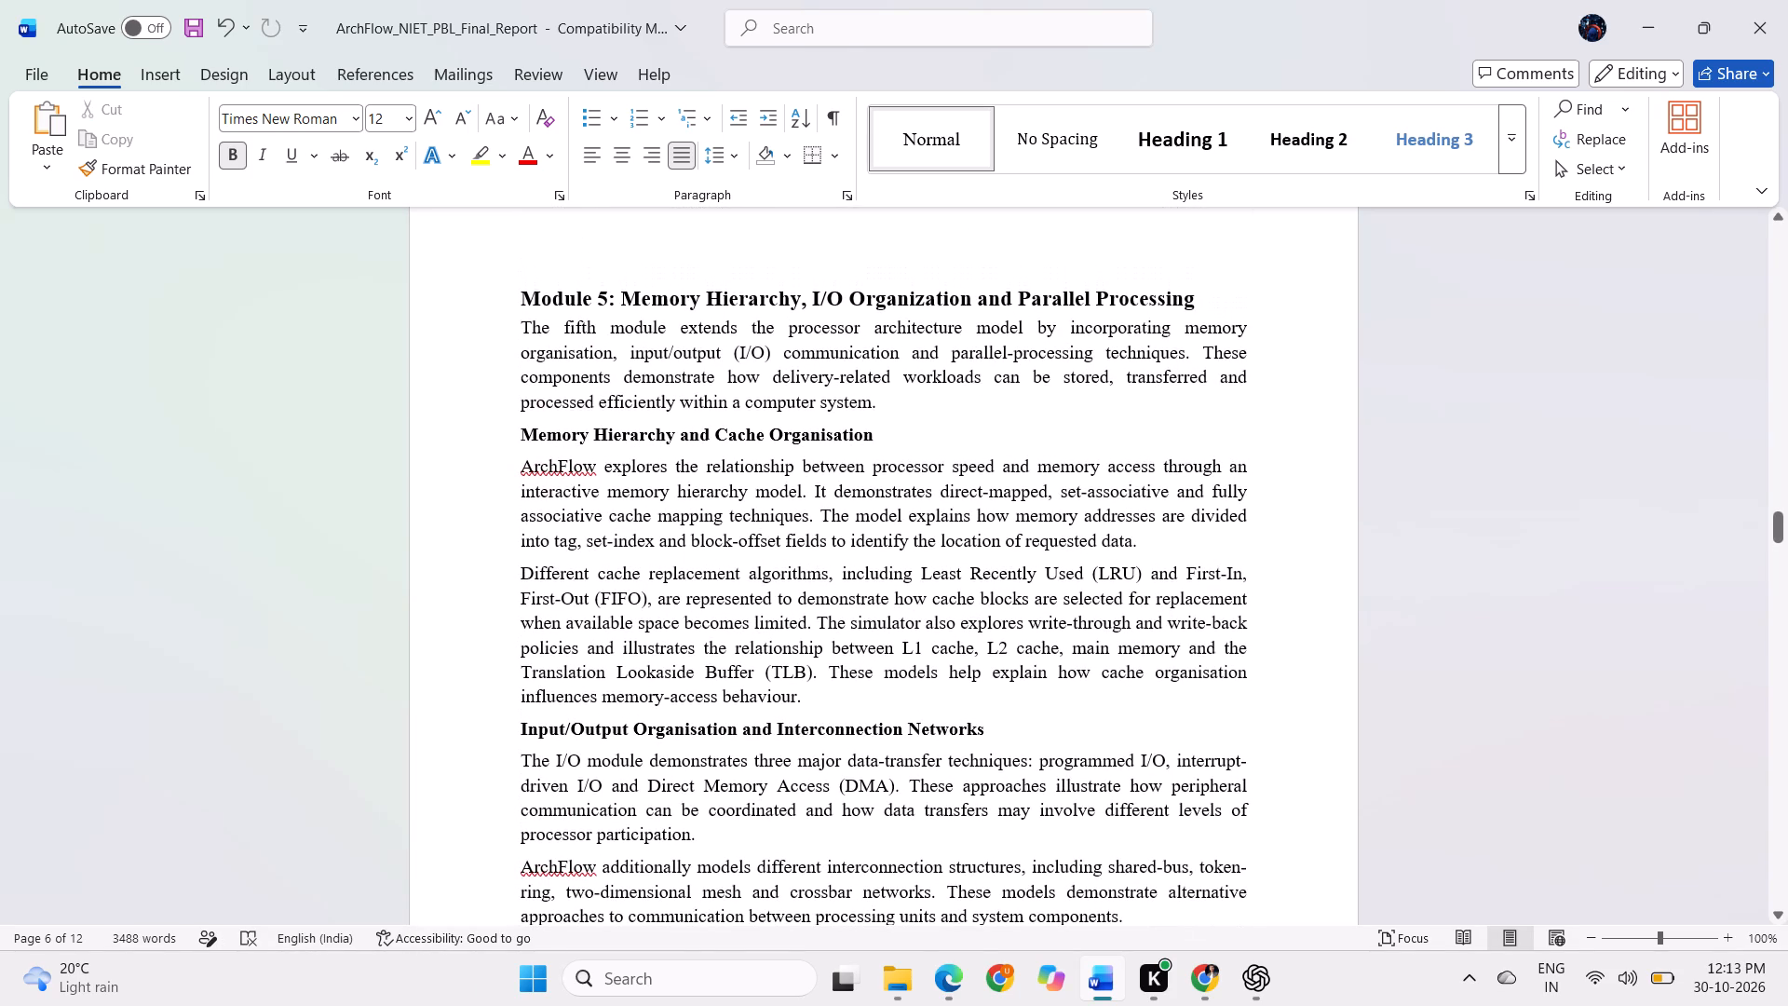
{"action": "scroll", "coordinate": [527, 519], "scroll_direction": "up", "scroll_amount": 1}
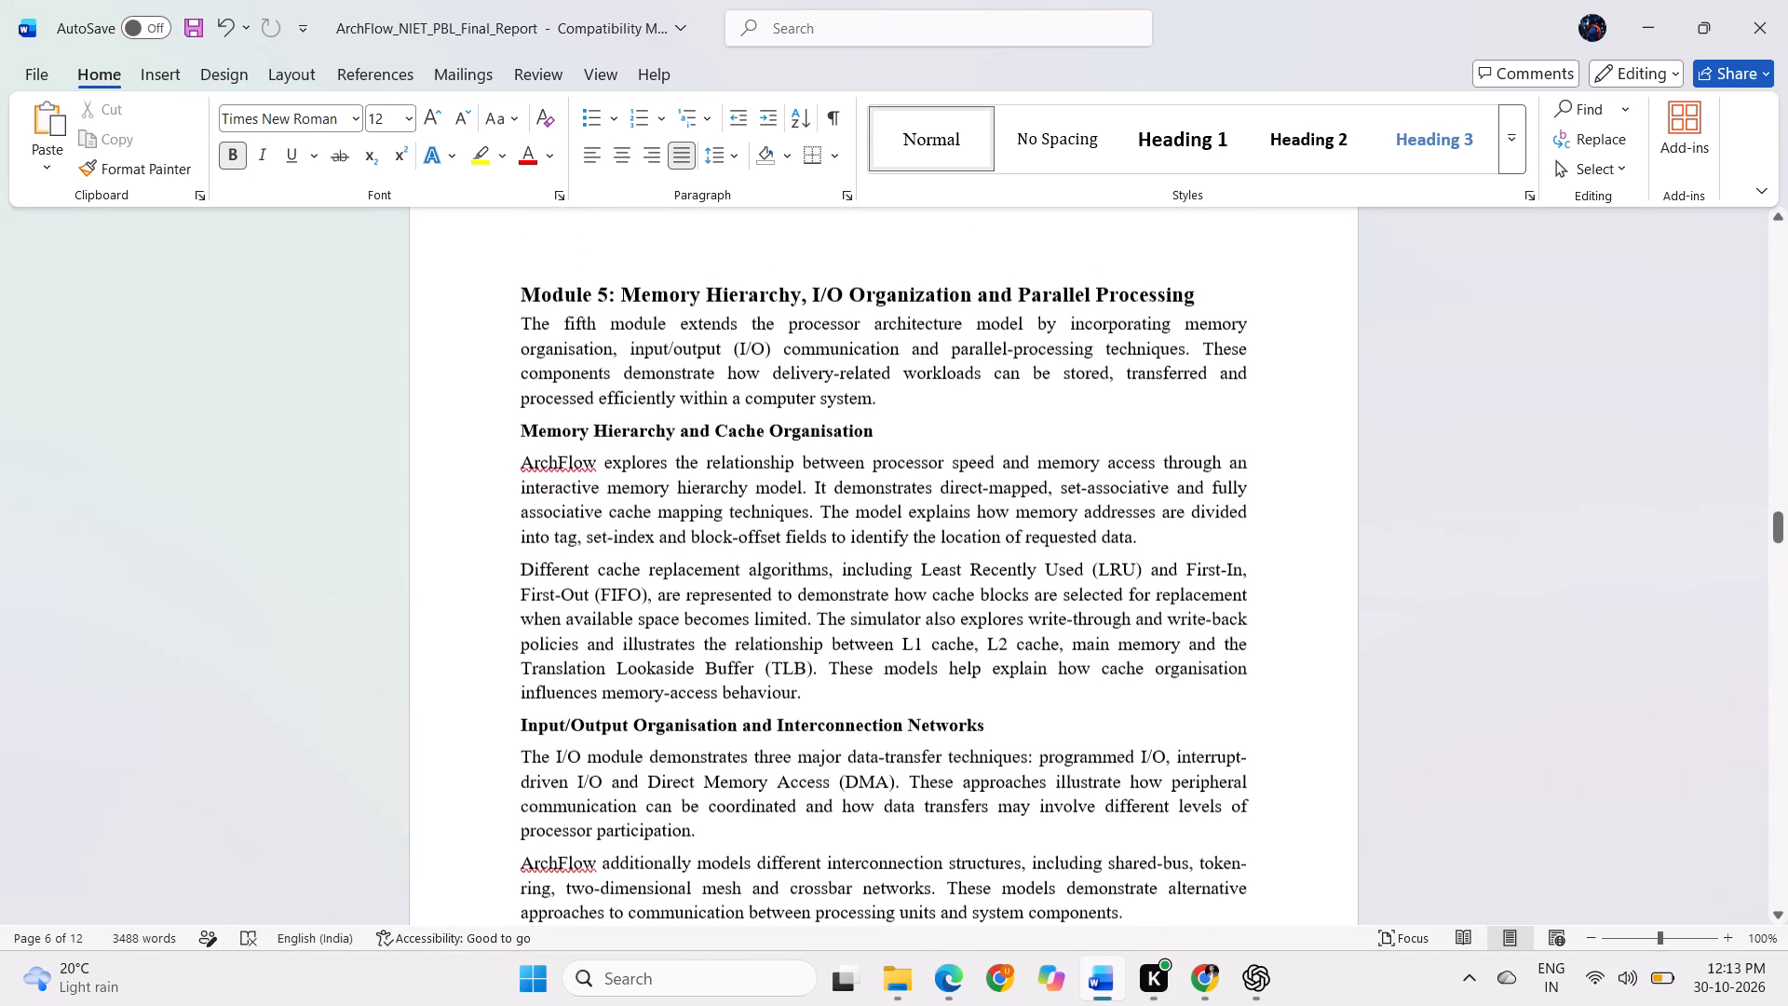
{"action": "scroll", "coordinate": [527, 519], "scroll_direction": "up", "scroll_amount": 4}
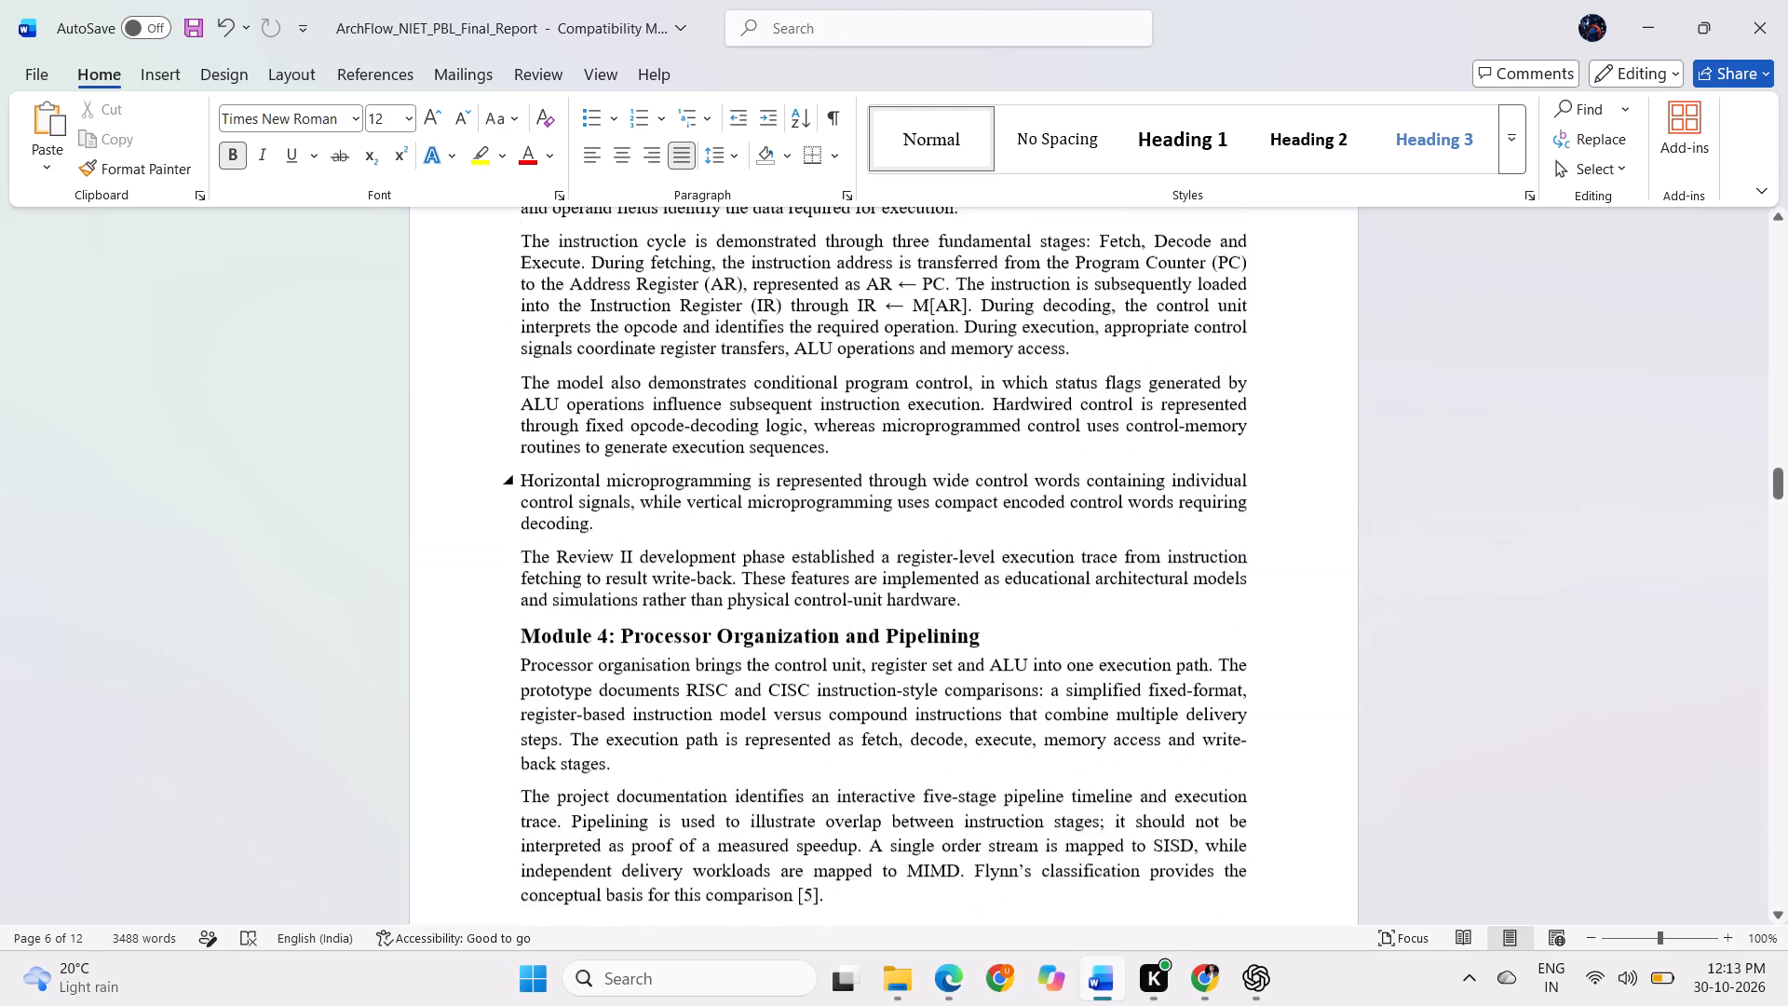
{"action": "scroll", "coordinate": [527, 519], "scroll_direction": "up", "scroll_amount": 1}
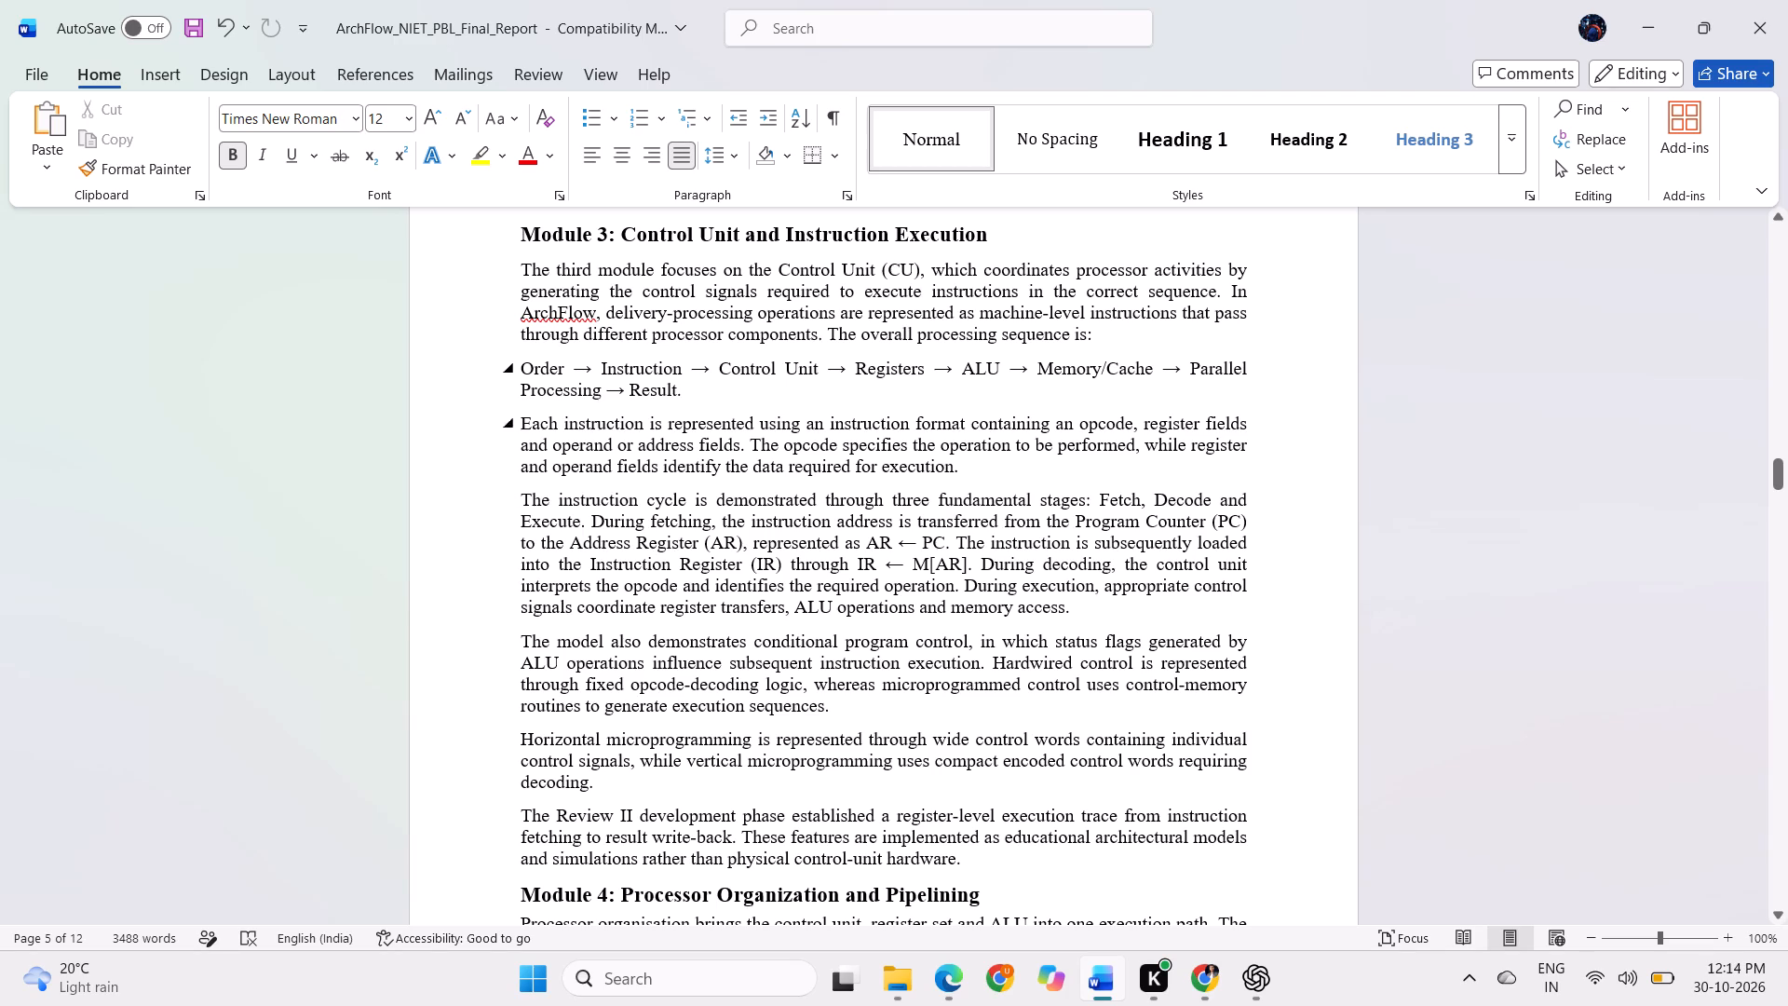
{"action": "scroll", "coordinate": [572, 550], "scroll_direction": "down", "scroll_amount": 1}
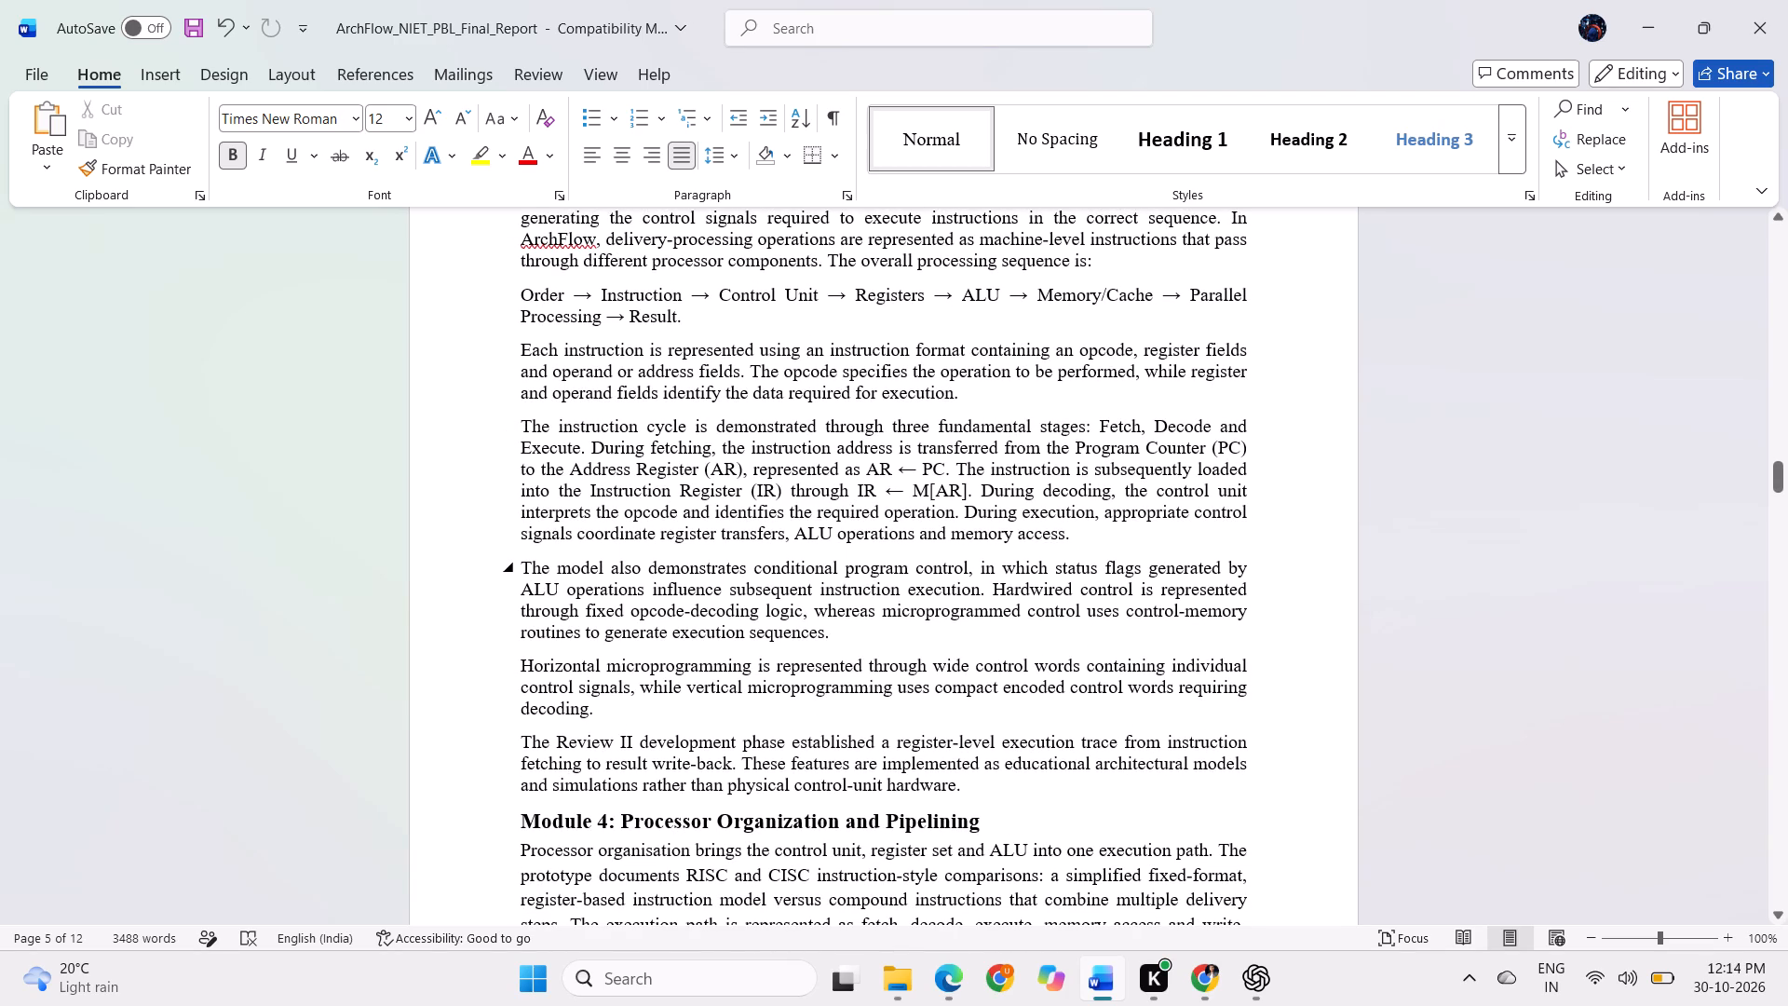
{"action": "left_click_drag", "start_coordinate": [523, 565], "coordinate": [956, 783]}
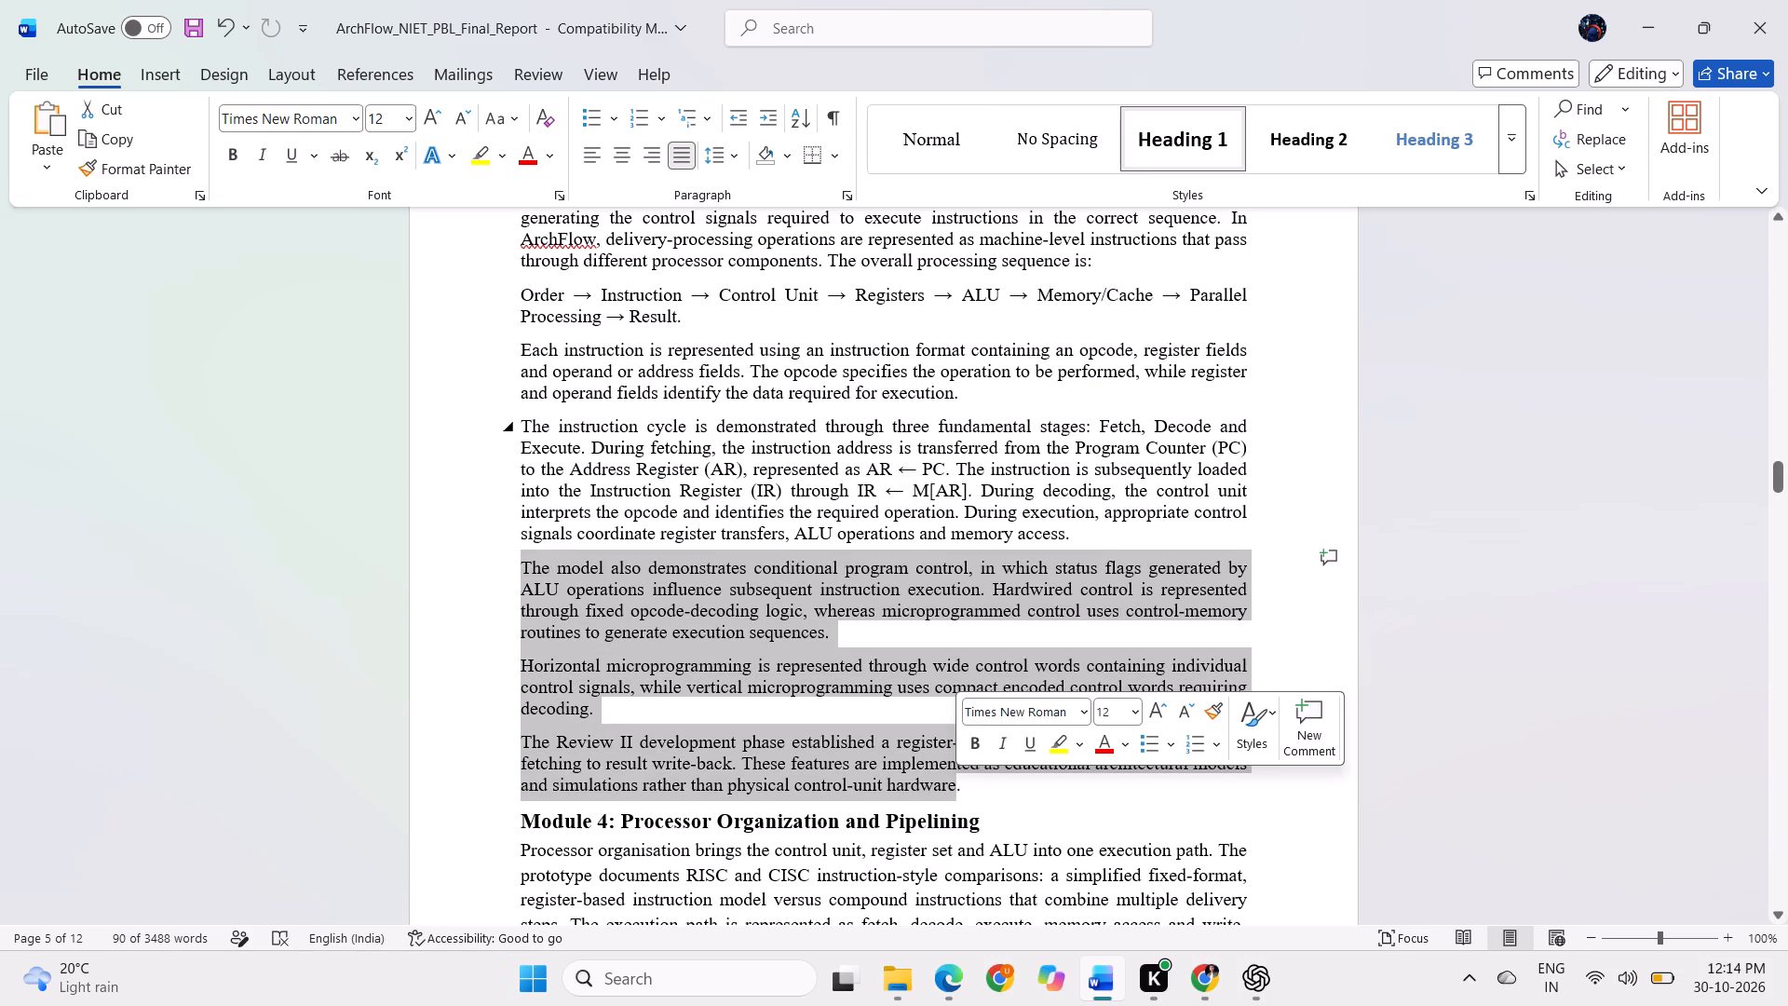
{"action": "key", "text": "BackSpace"}
{"action": "key", "text": "BackSpace"}
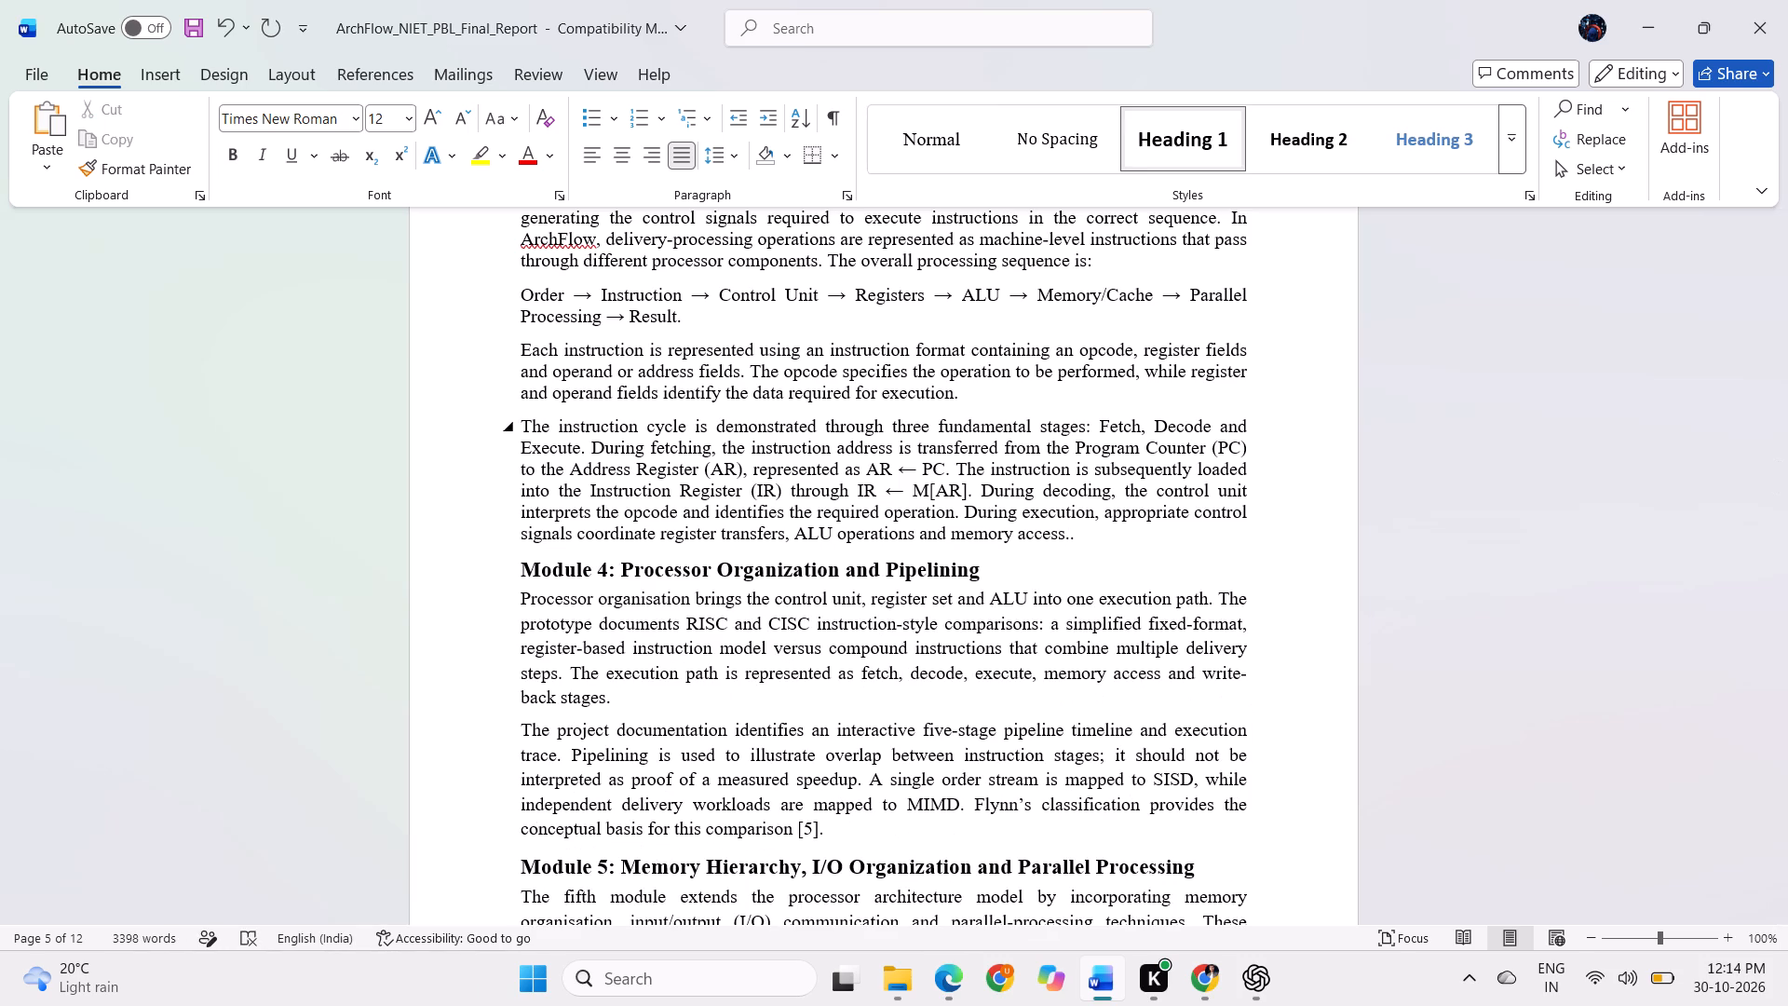
Review the report's content and page layout from Module 4 on through the end of the Conclusion section.
{"action": "scroll", "coordinate": [744, 500], "scroll_direction": "down", "scroll_amount": 3}
{"action": "scroll", "coordinate": [684, 596], "scroll_direction": "down", "scroll_amount": 1}
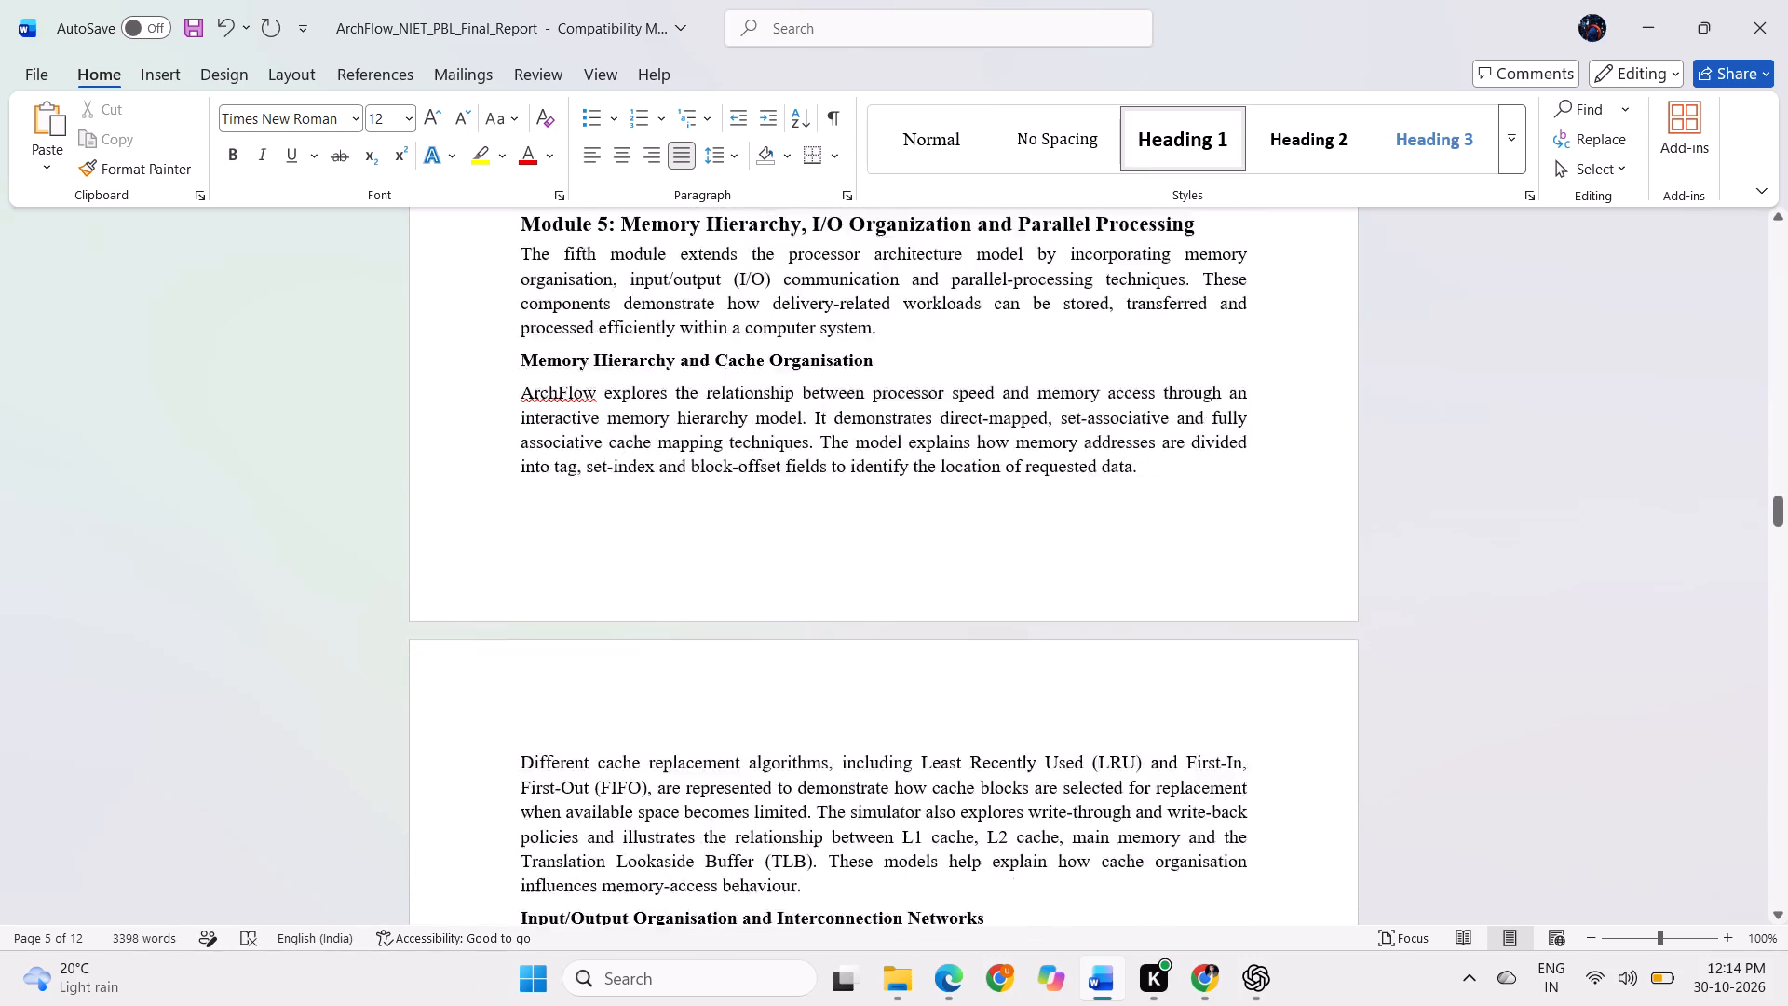
{"action": "scroll", "coordinate": [684, 596], "scroll_direction": "down", "scroll_amount": 5}
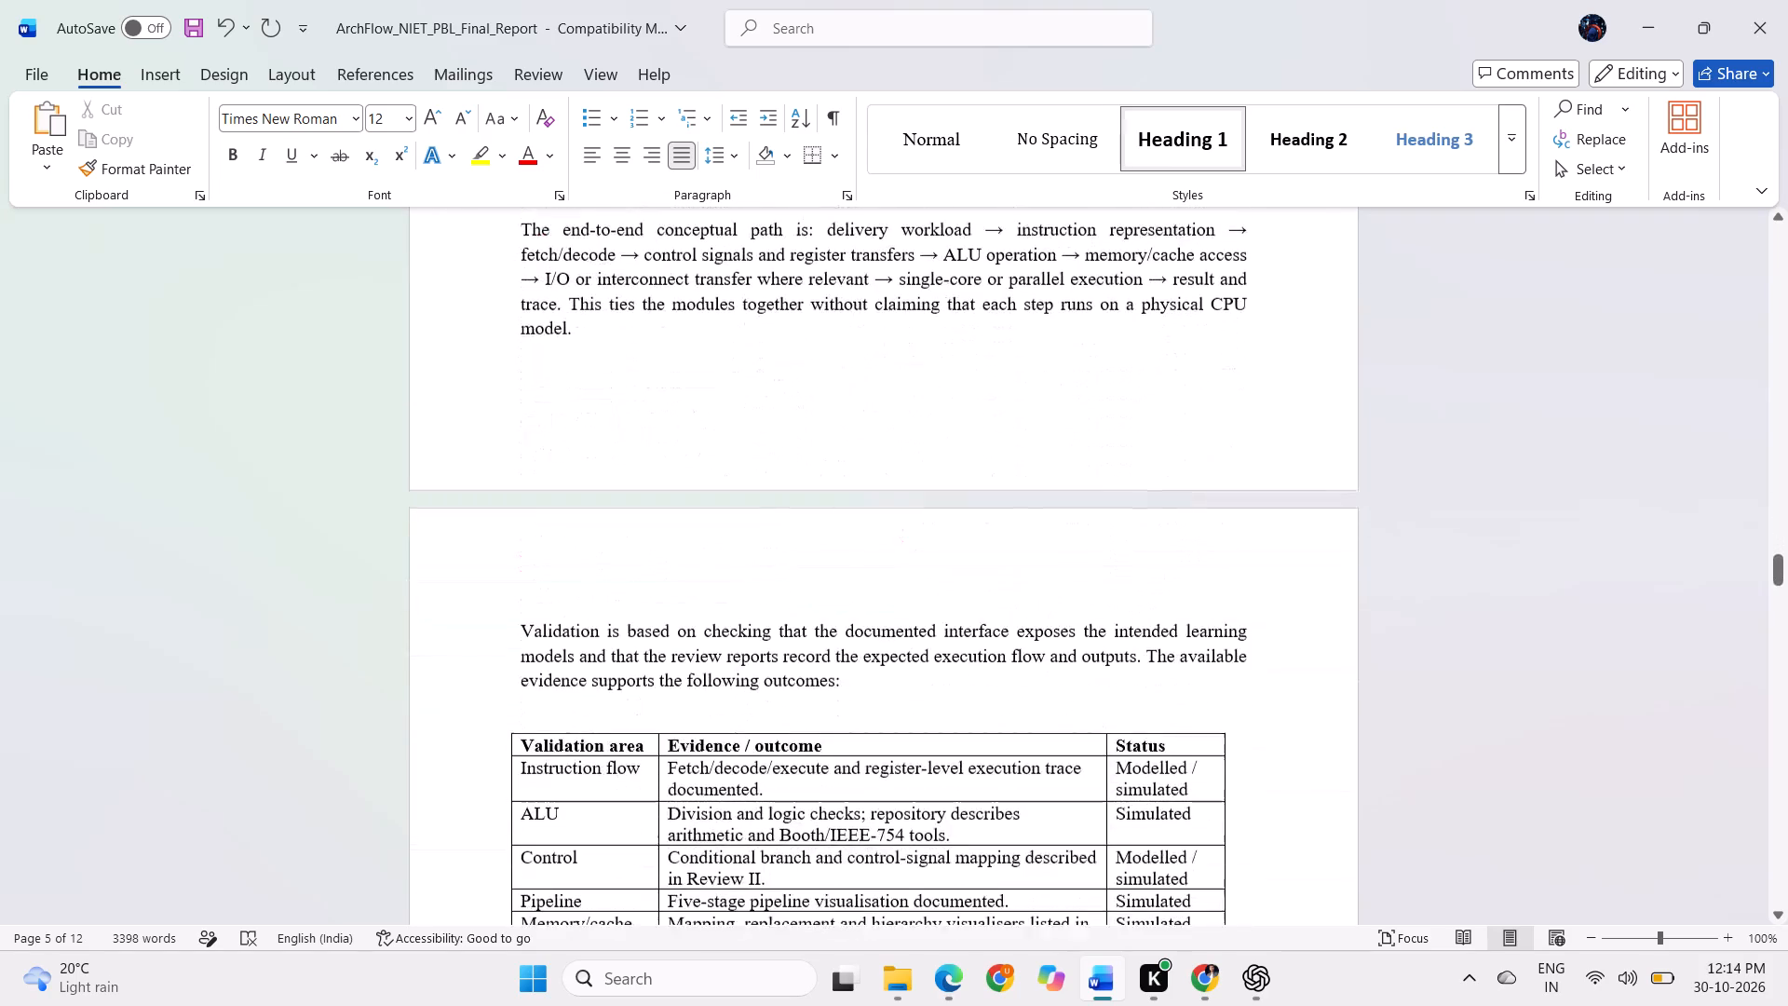
{"action": "scroll", "coordinate": [684, 596], "scroll_direction": "down", "scroll_amount": 6}
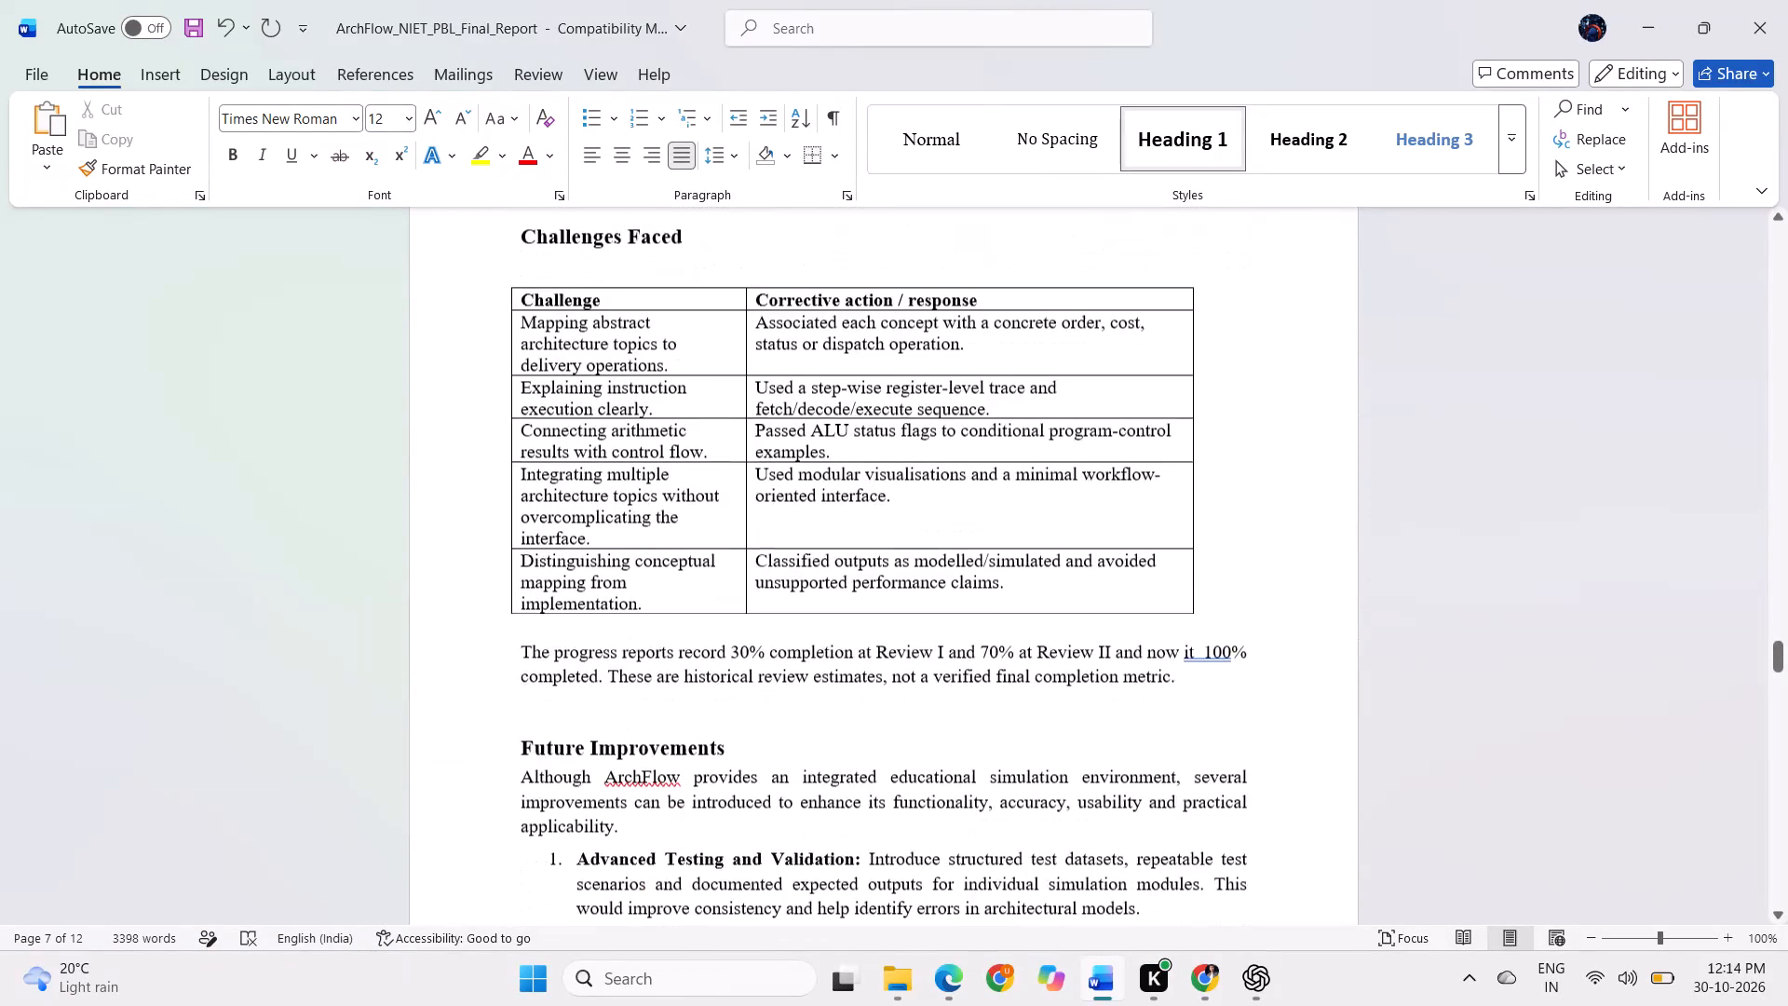
{"action": "scroll", "coordinate": [684, 596], "scroll_direction": "down", "scroll_amount": 5}
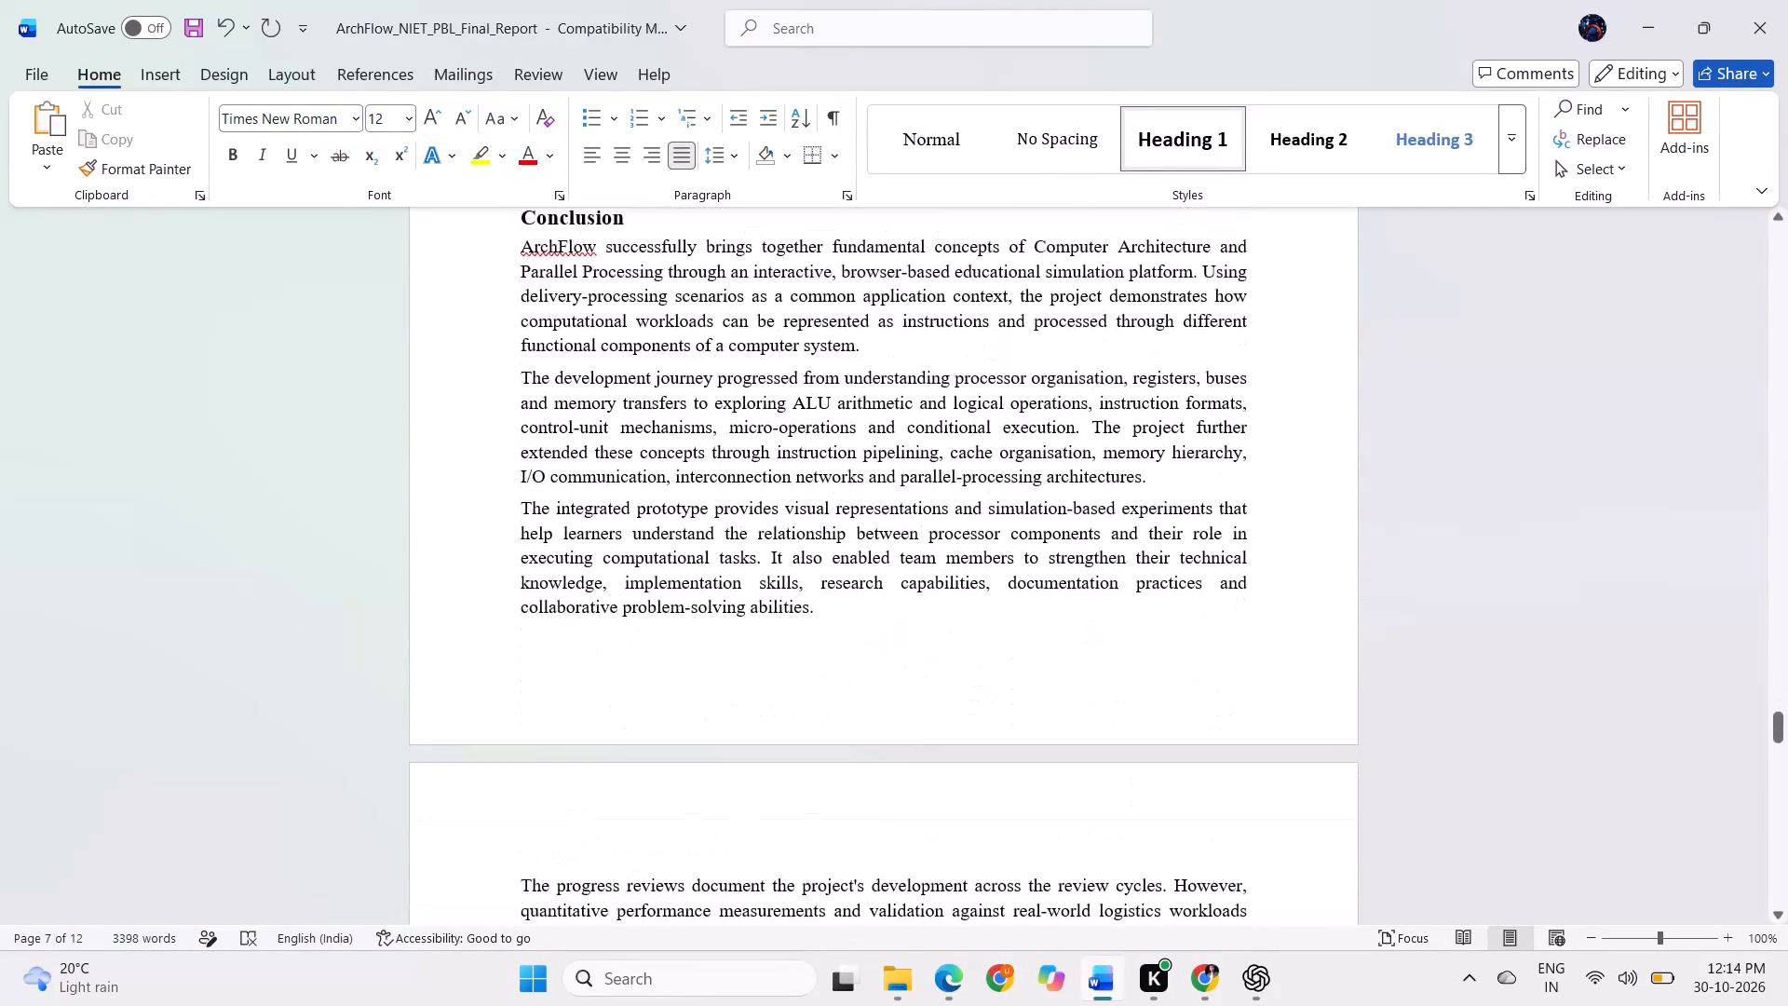
{"action": "scroll", "coordinate": [684, 596], "scroll_direction": "down", "scroll_amount": 1}
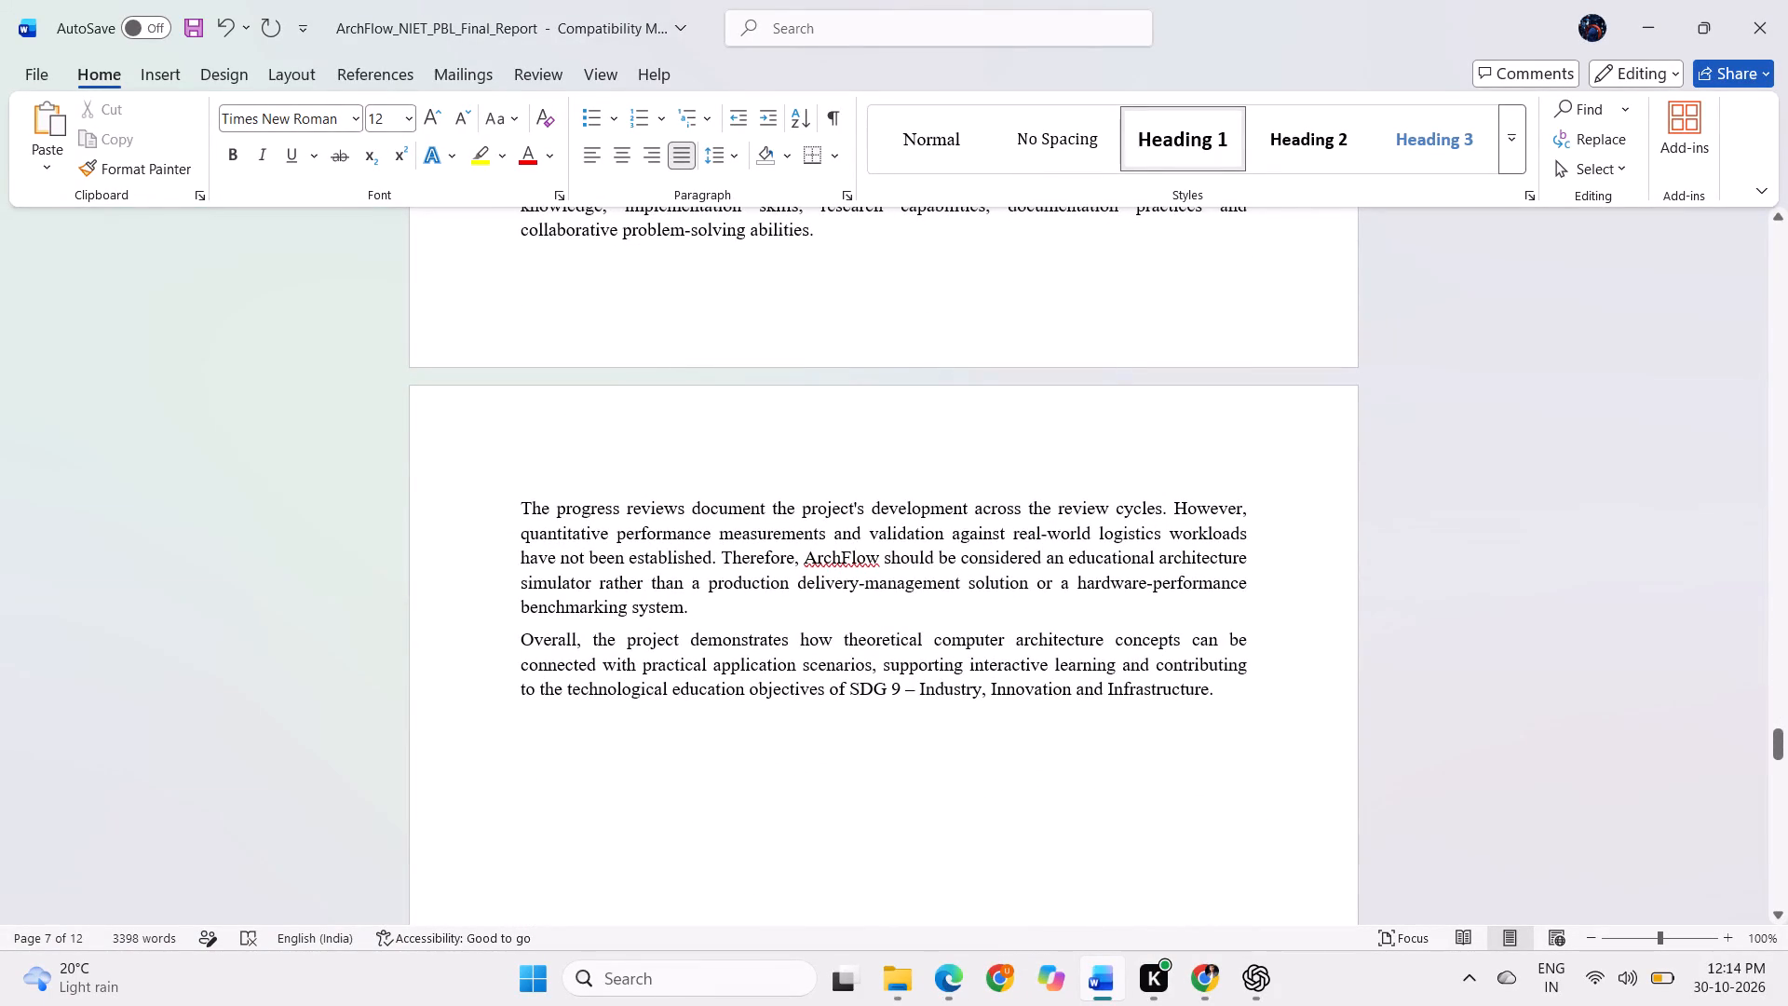
{"action": "scroll", "coordinate": [790, 619], "scroll_direction": "up", "scroll_amount": 3}
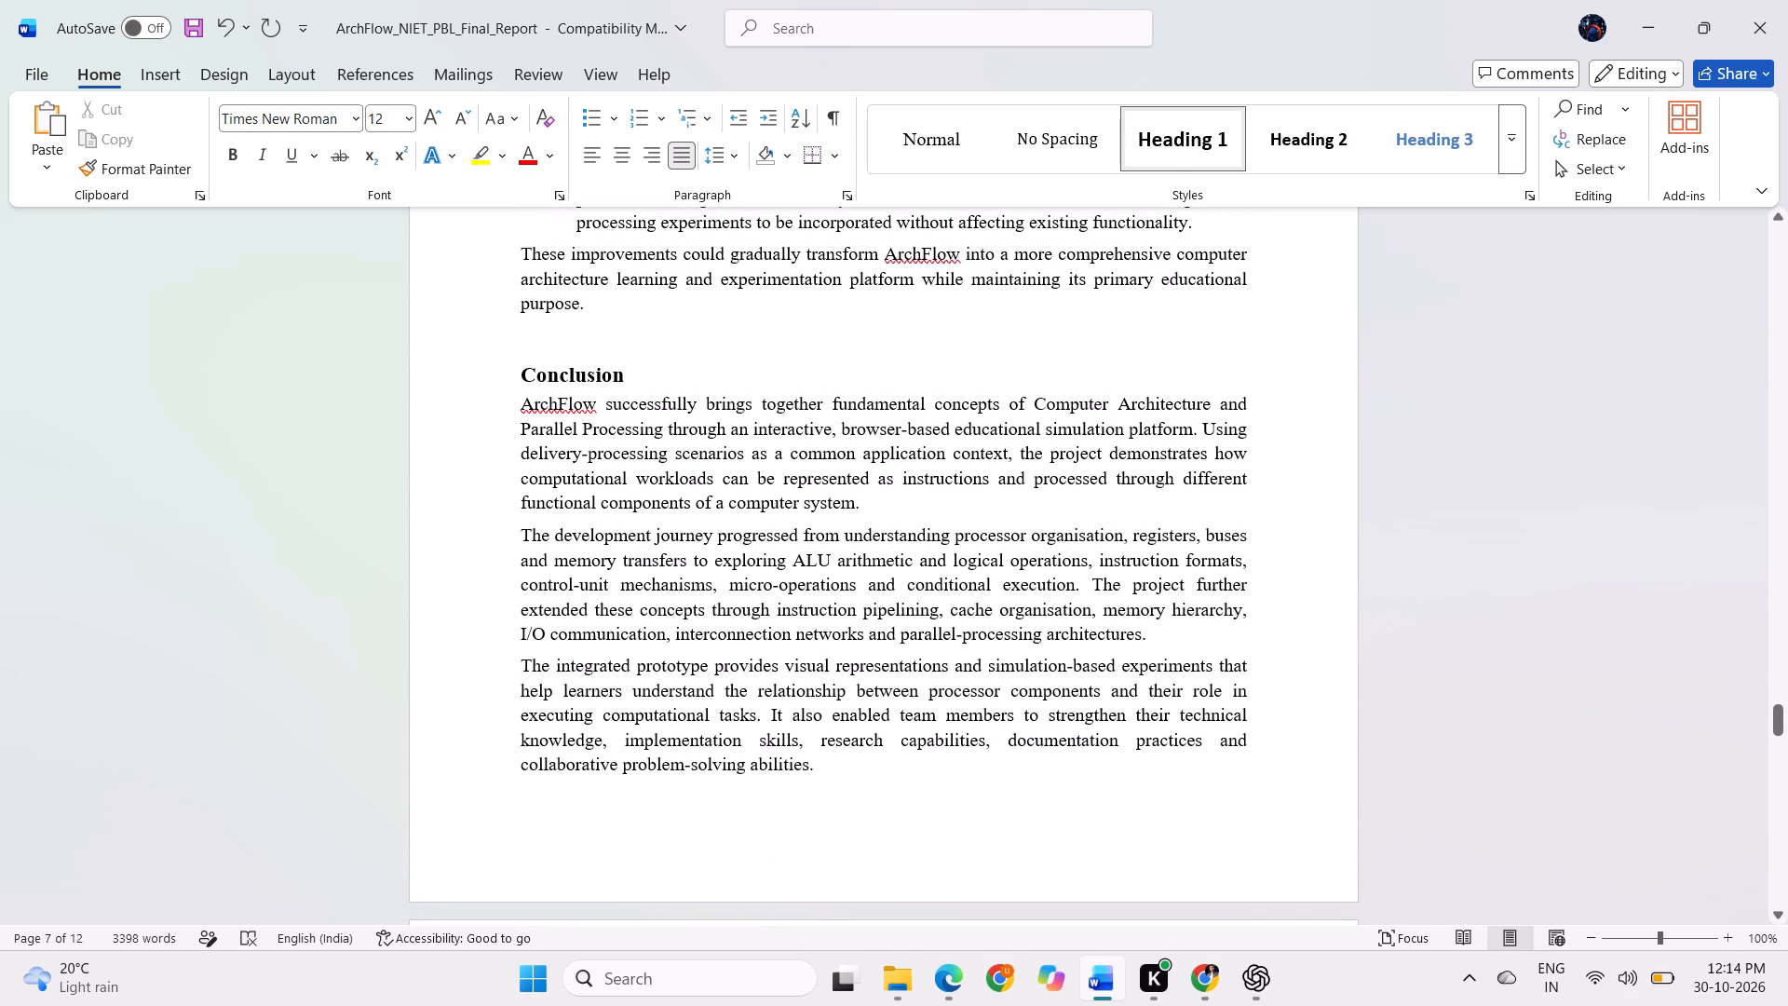
{"action": "left_click_drag", "start_coordinate": [514, 395], "coordinate": [1109, 636]}
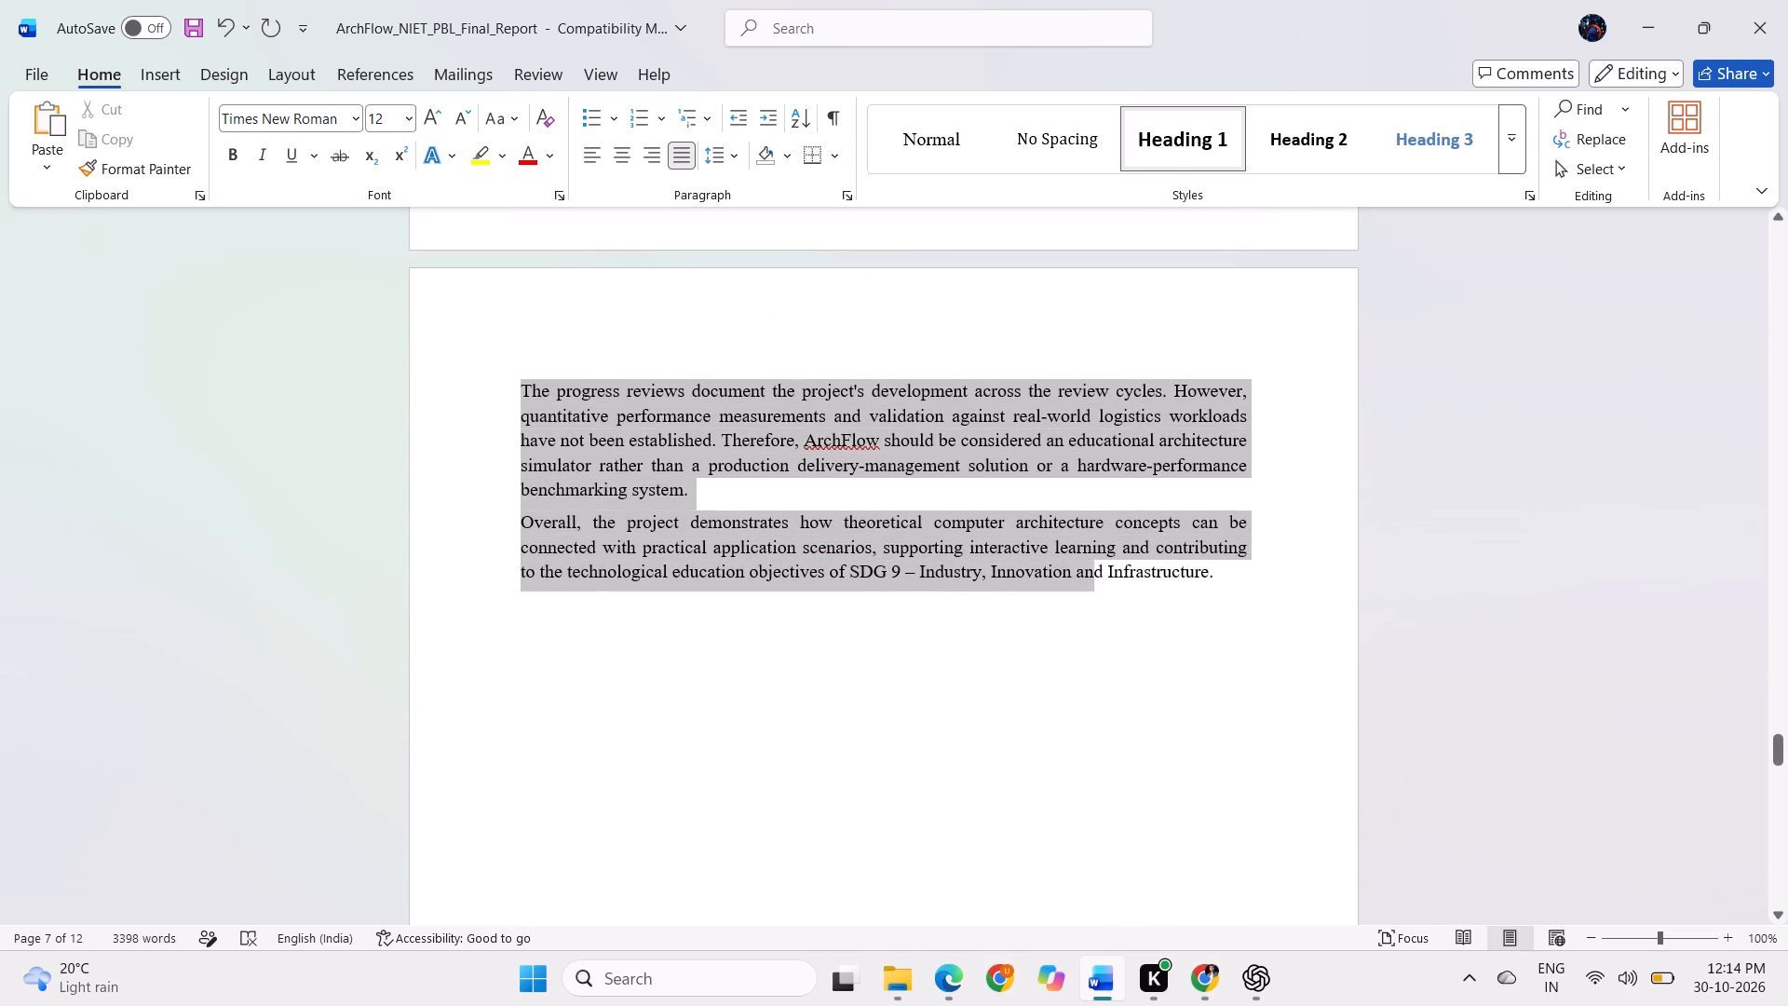
{"action": "left_click_drag", "start_coordinate": [1109, 636], "coordinate": [1247, 596]}
{"action": "key", "text": "ctrl+c"}
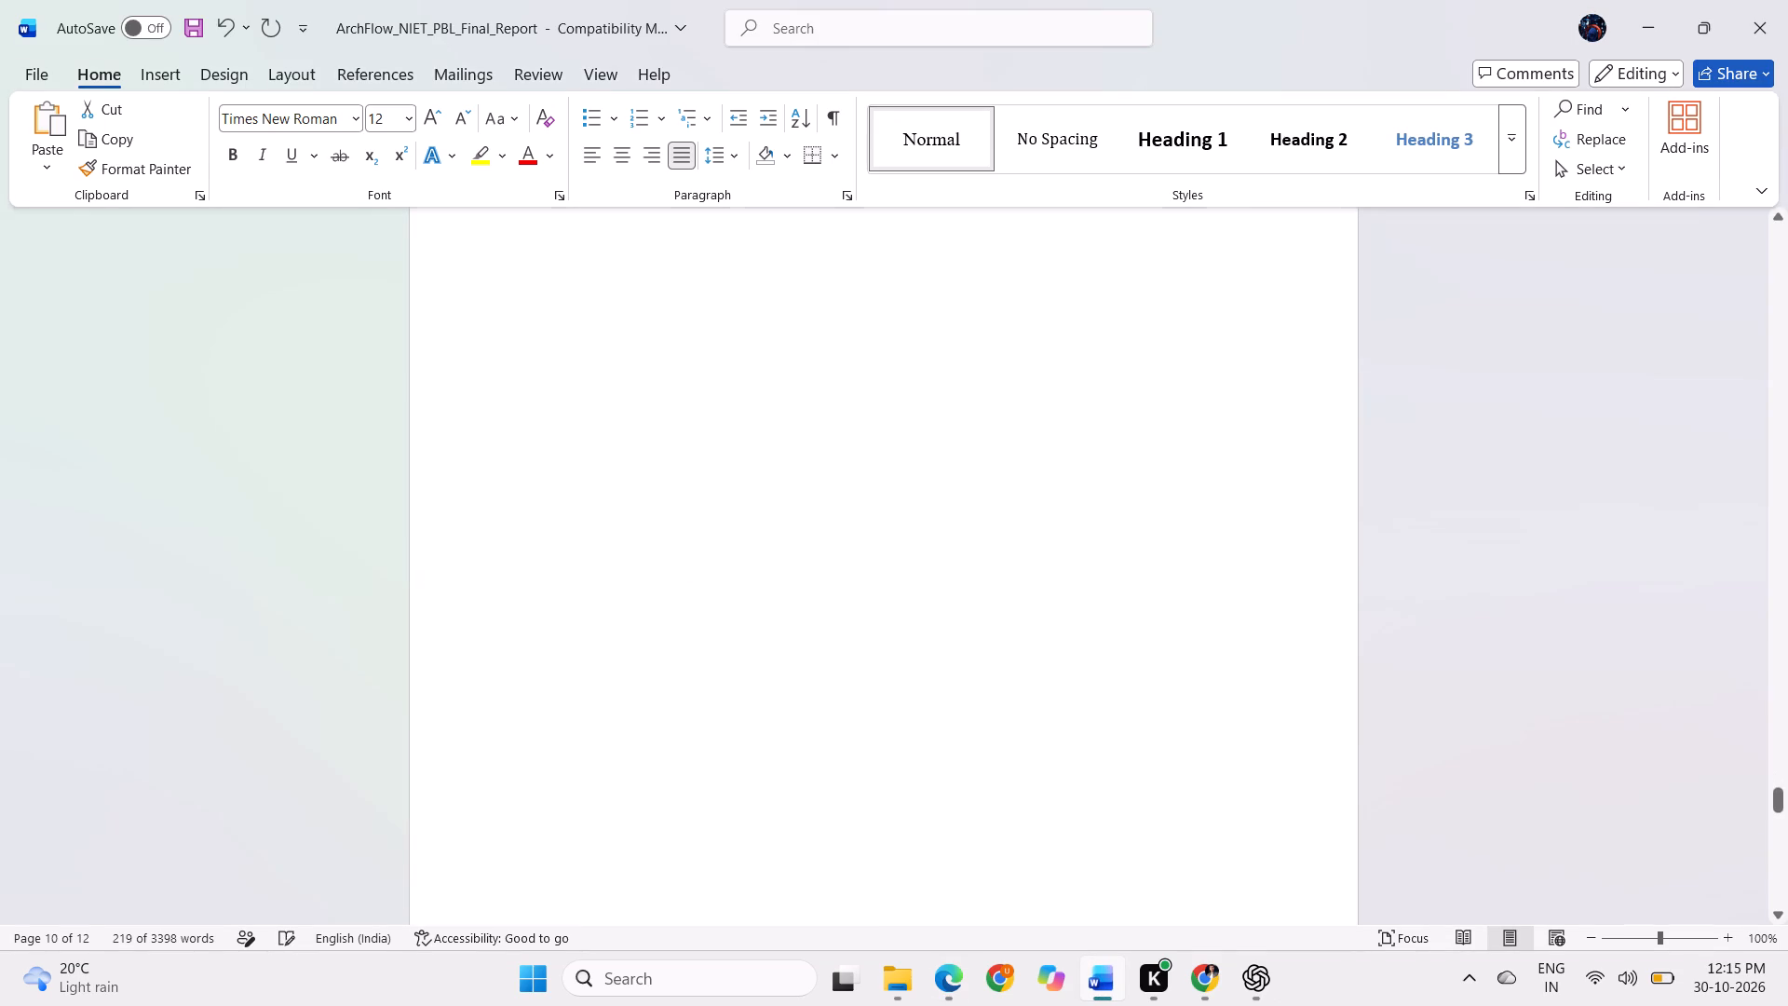
{"action": "scroll", "coordinate": [897, 646], "scroll_direction": "down", "scroll_amount": 2}
{"action": "scroll", "coordinate": [897, 646], "scroll_direction": "up", "scroll_amount": 3}
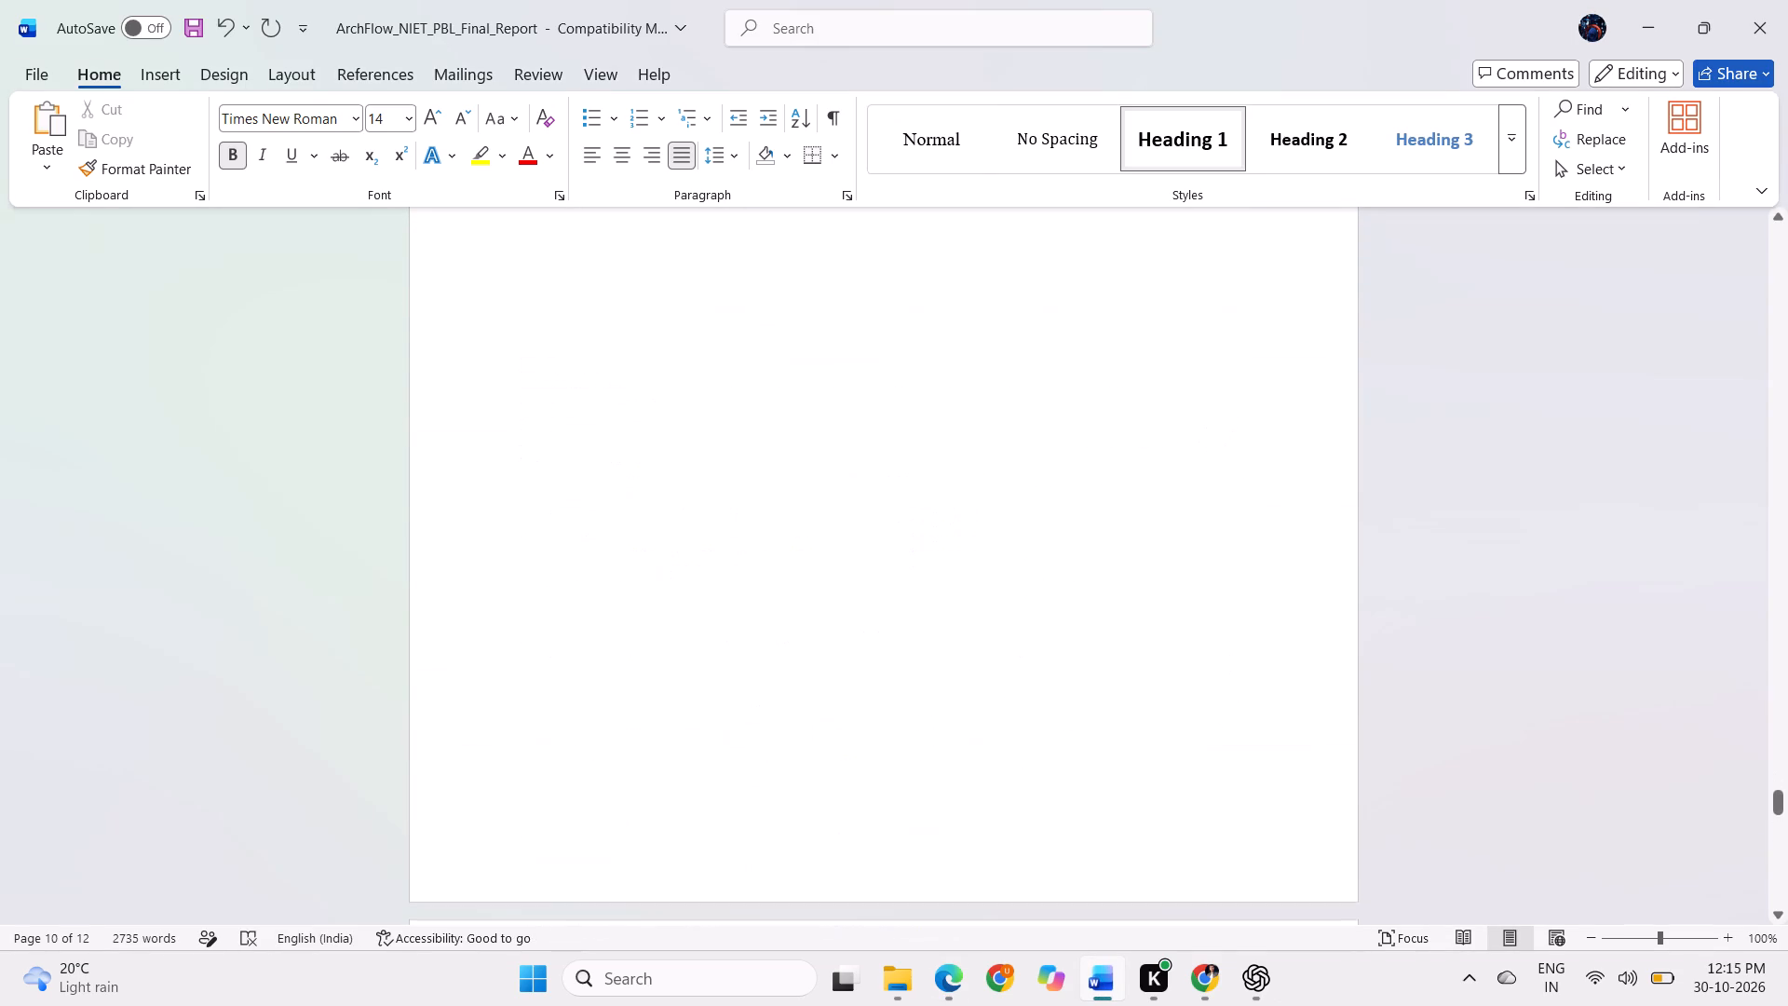
Apply the Normal style to the four pasted conclusion paragraphs, selecting from the last one back to the Conclusion heading.
{"action": "left_click", "coordinate": [793, 568]}
{"action": "scroll", "coordinate": [793, 568], "scroll_direction": "up", "scroll_amount": 4}
{"action": "scroll", "coordinate": [819, 699], "scroll_direction": "down", "scroll_amount": 2}
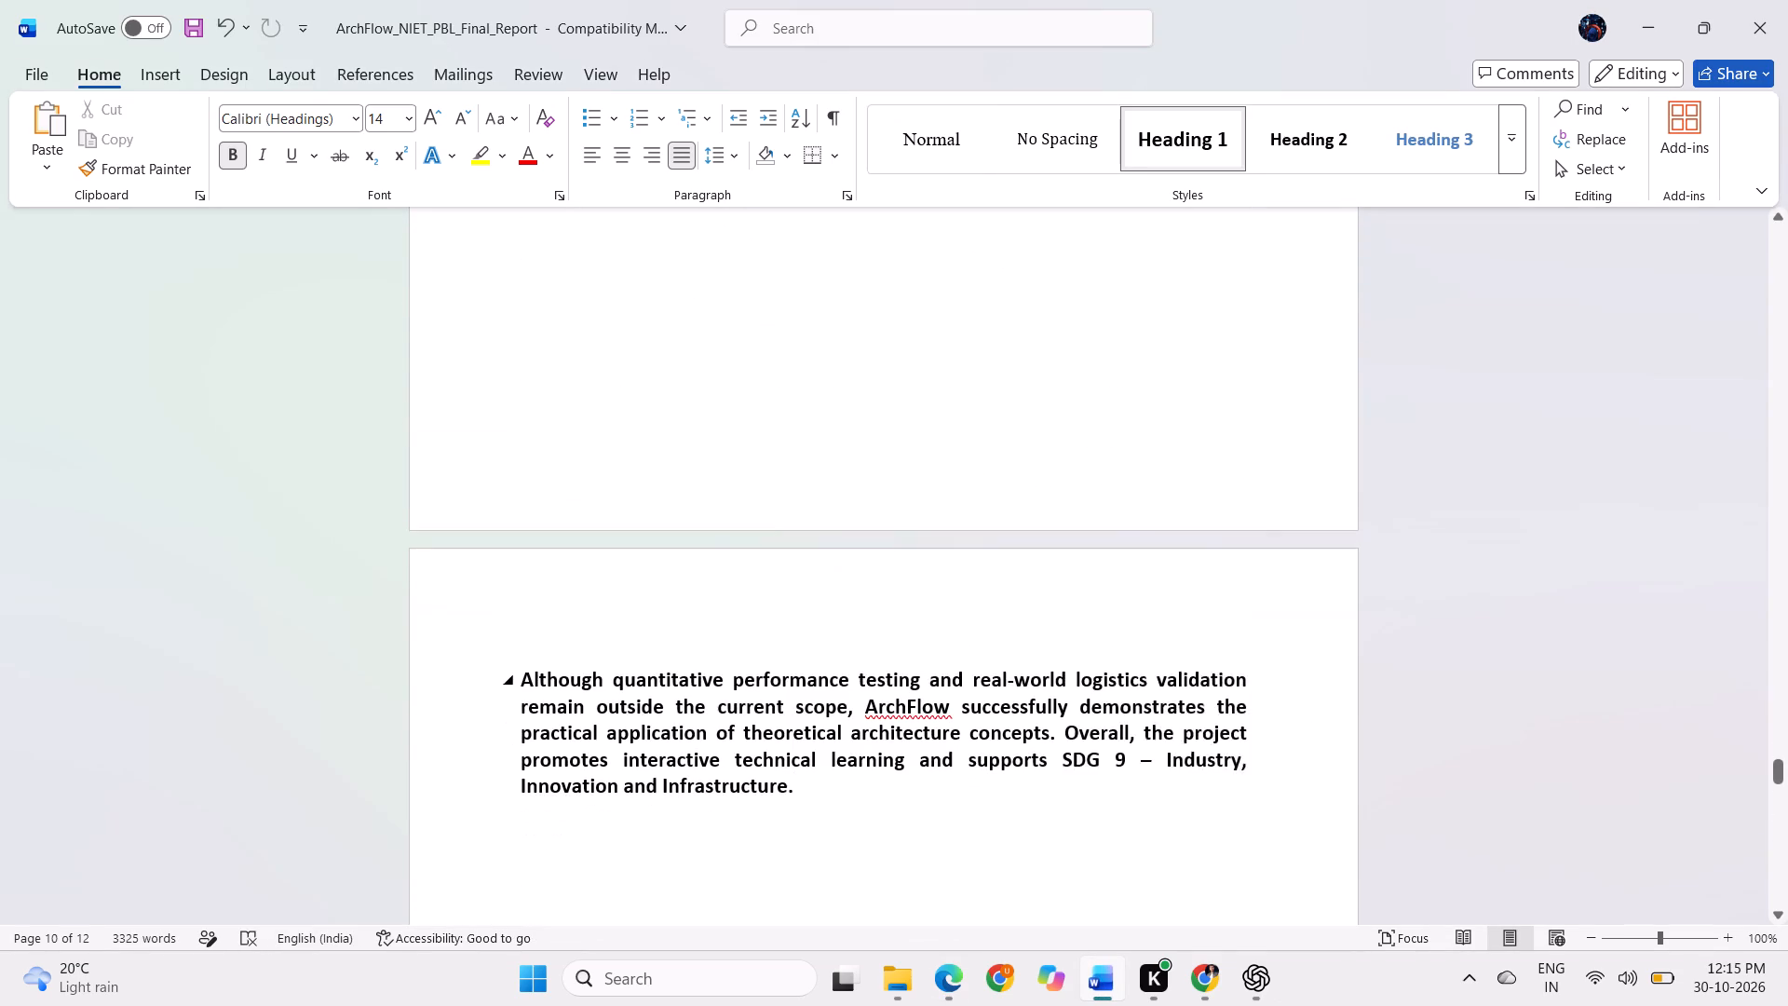
{"action": "left_click_drag", "start_coordinate": [803, 751], "coordinate": [511, 211]}
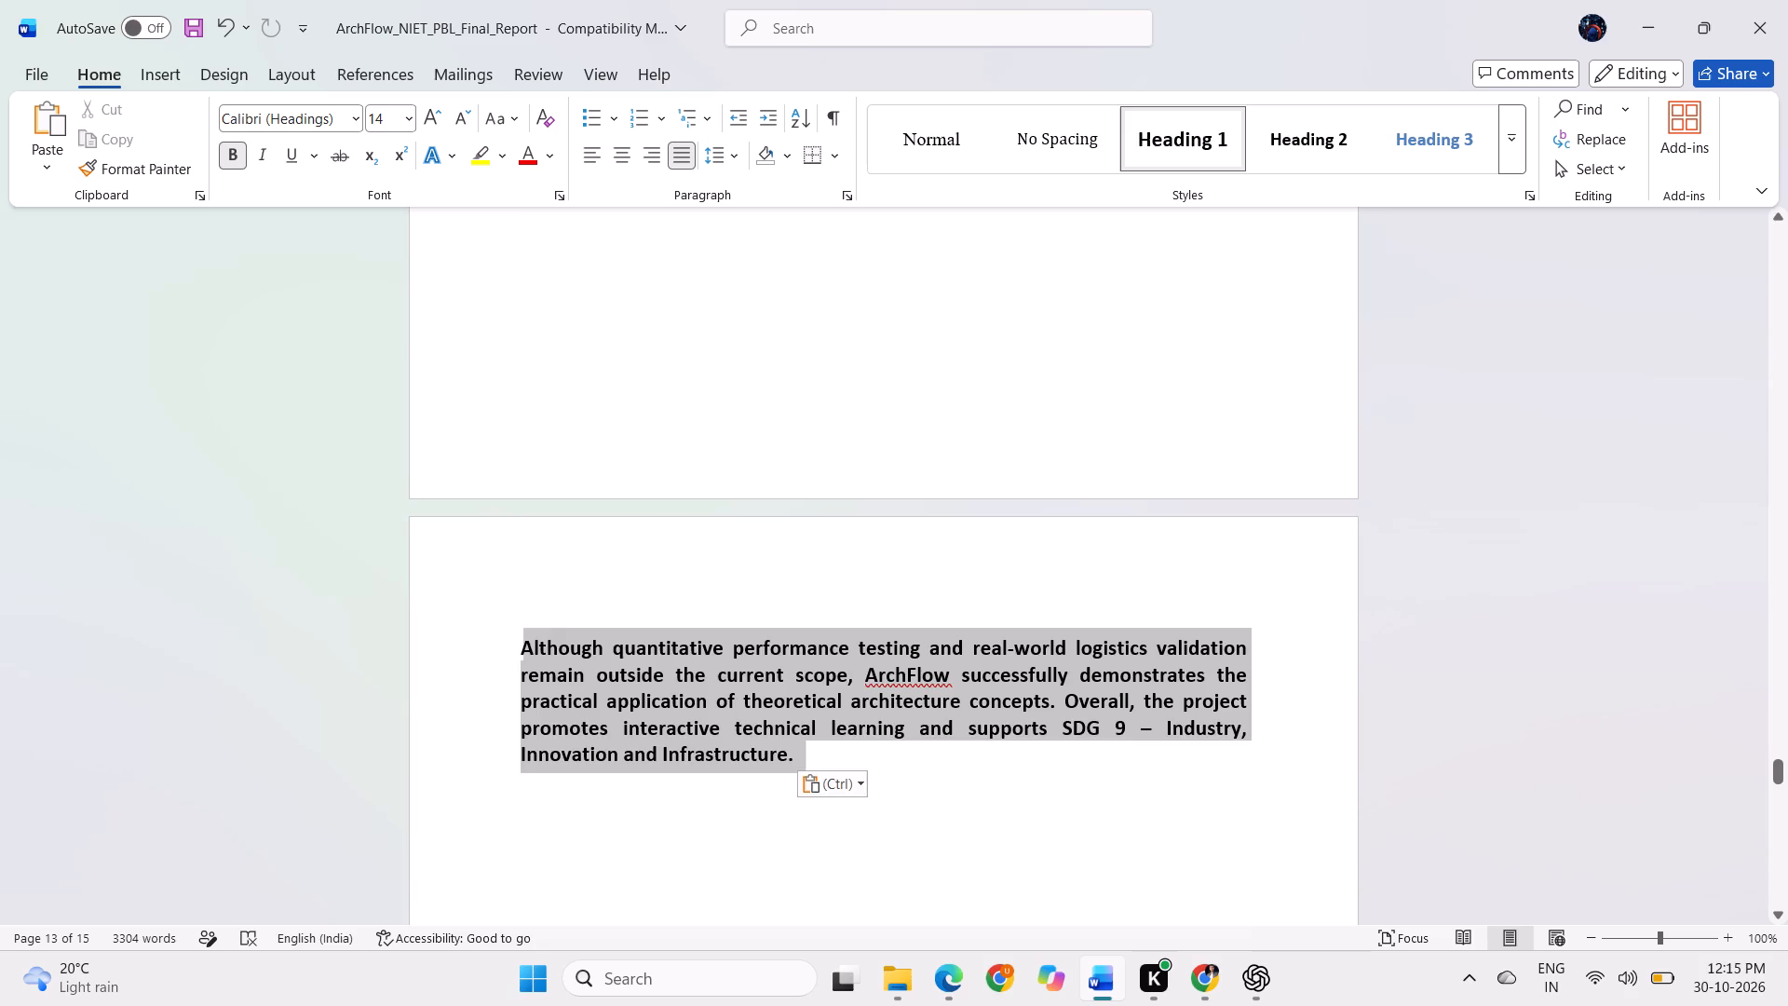
{"action": "left_click_drag", "start_coordinate": [511, 211], "coordinate": [522, 179]}
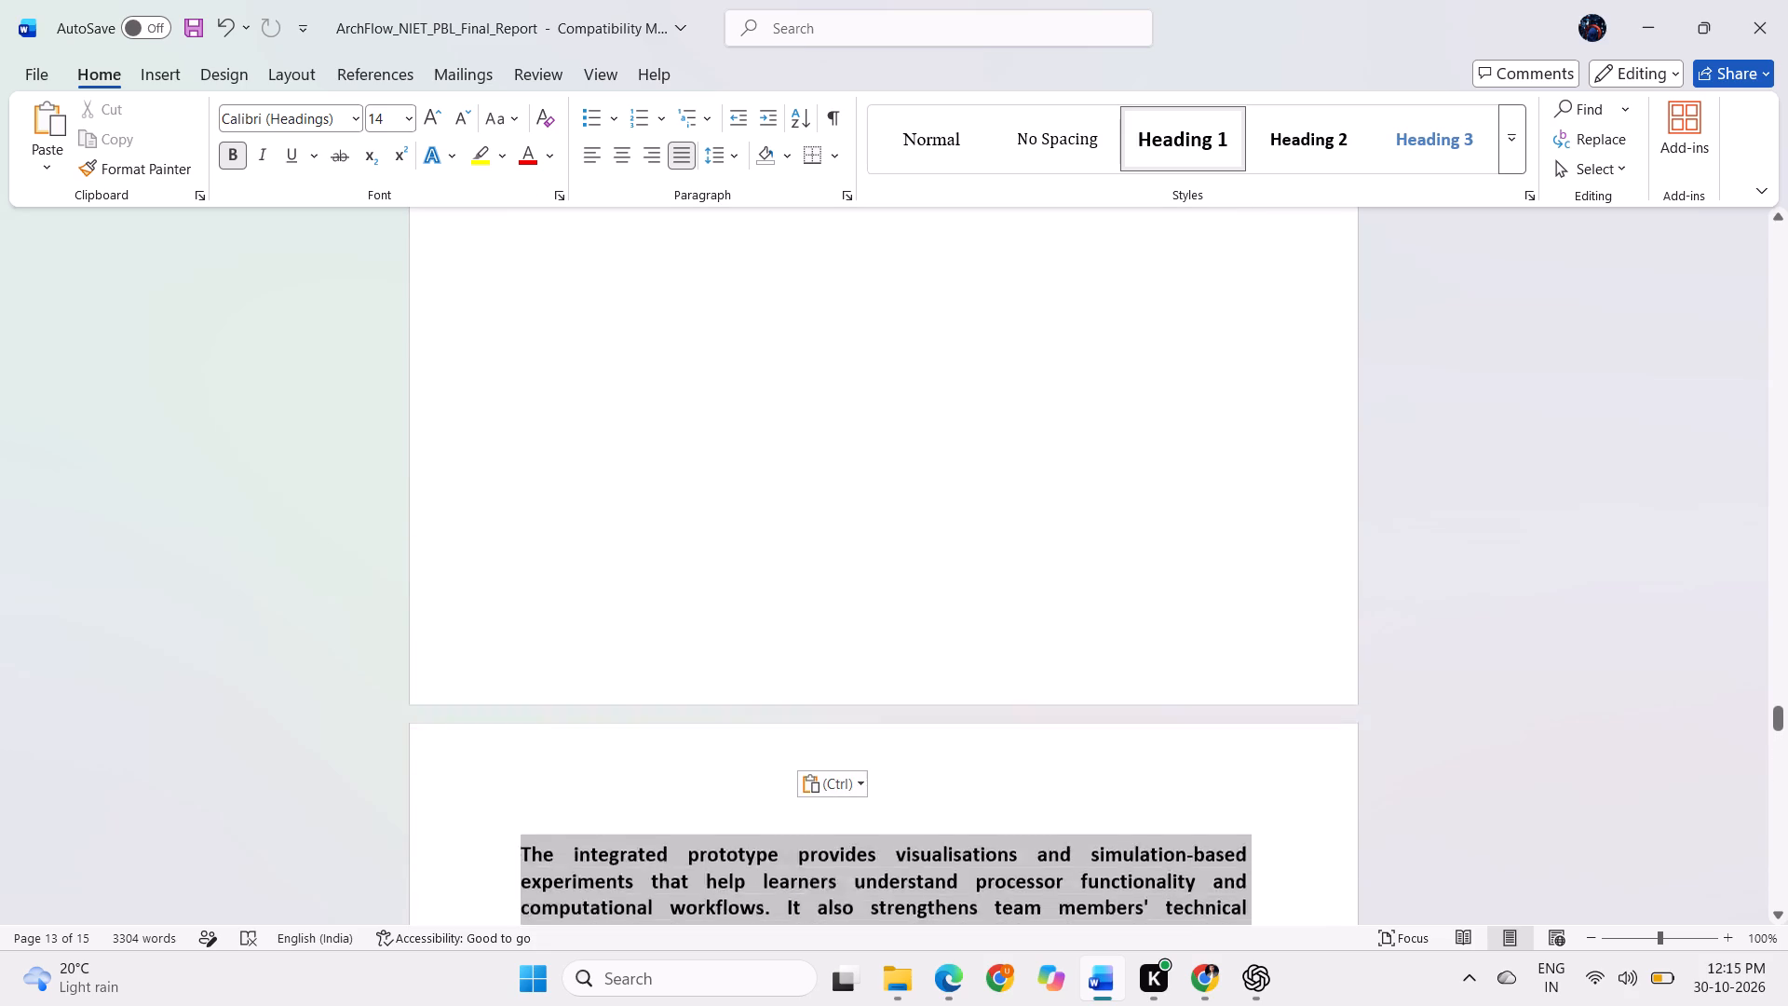
{"action": "left_click_drag", "start_coordinate": [522, 179], "coordinate": [527, 184]}
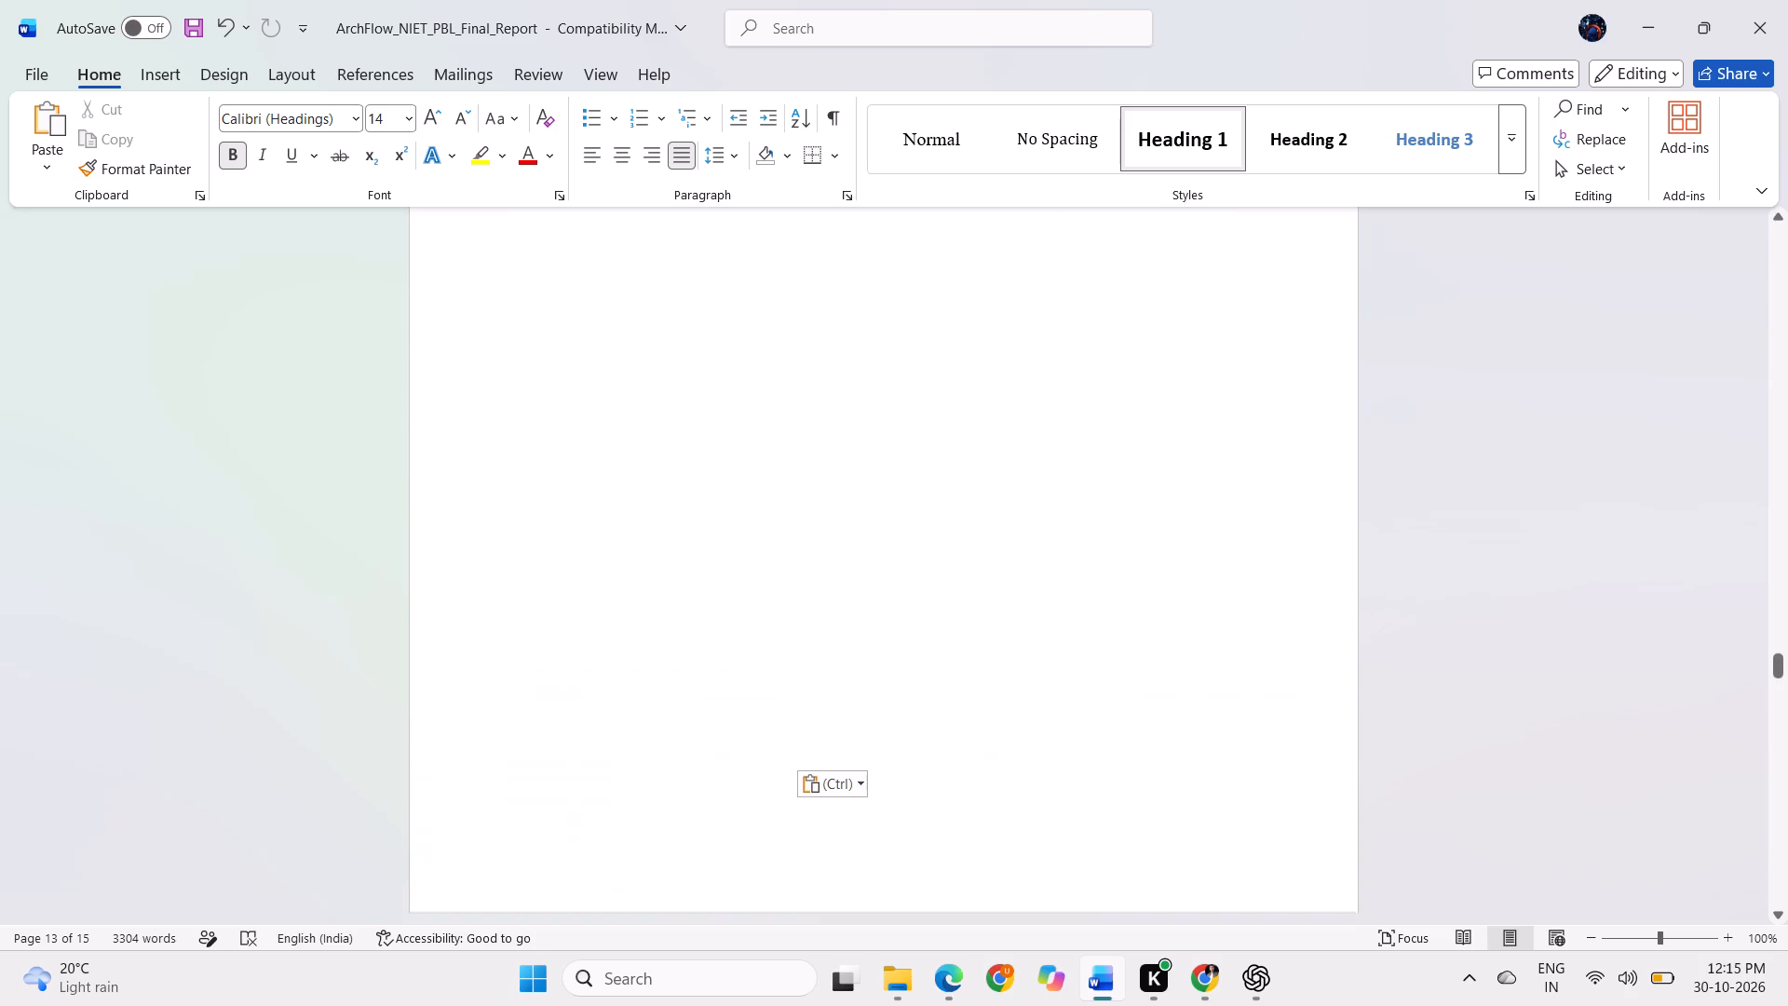
{"action": "left_click_drag", "start_coordinate": [527, 184], "coordinate": [529, 195]}
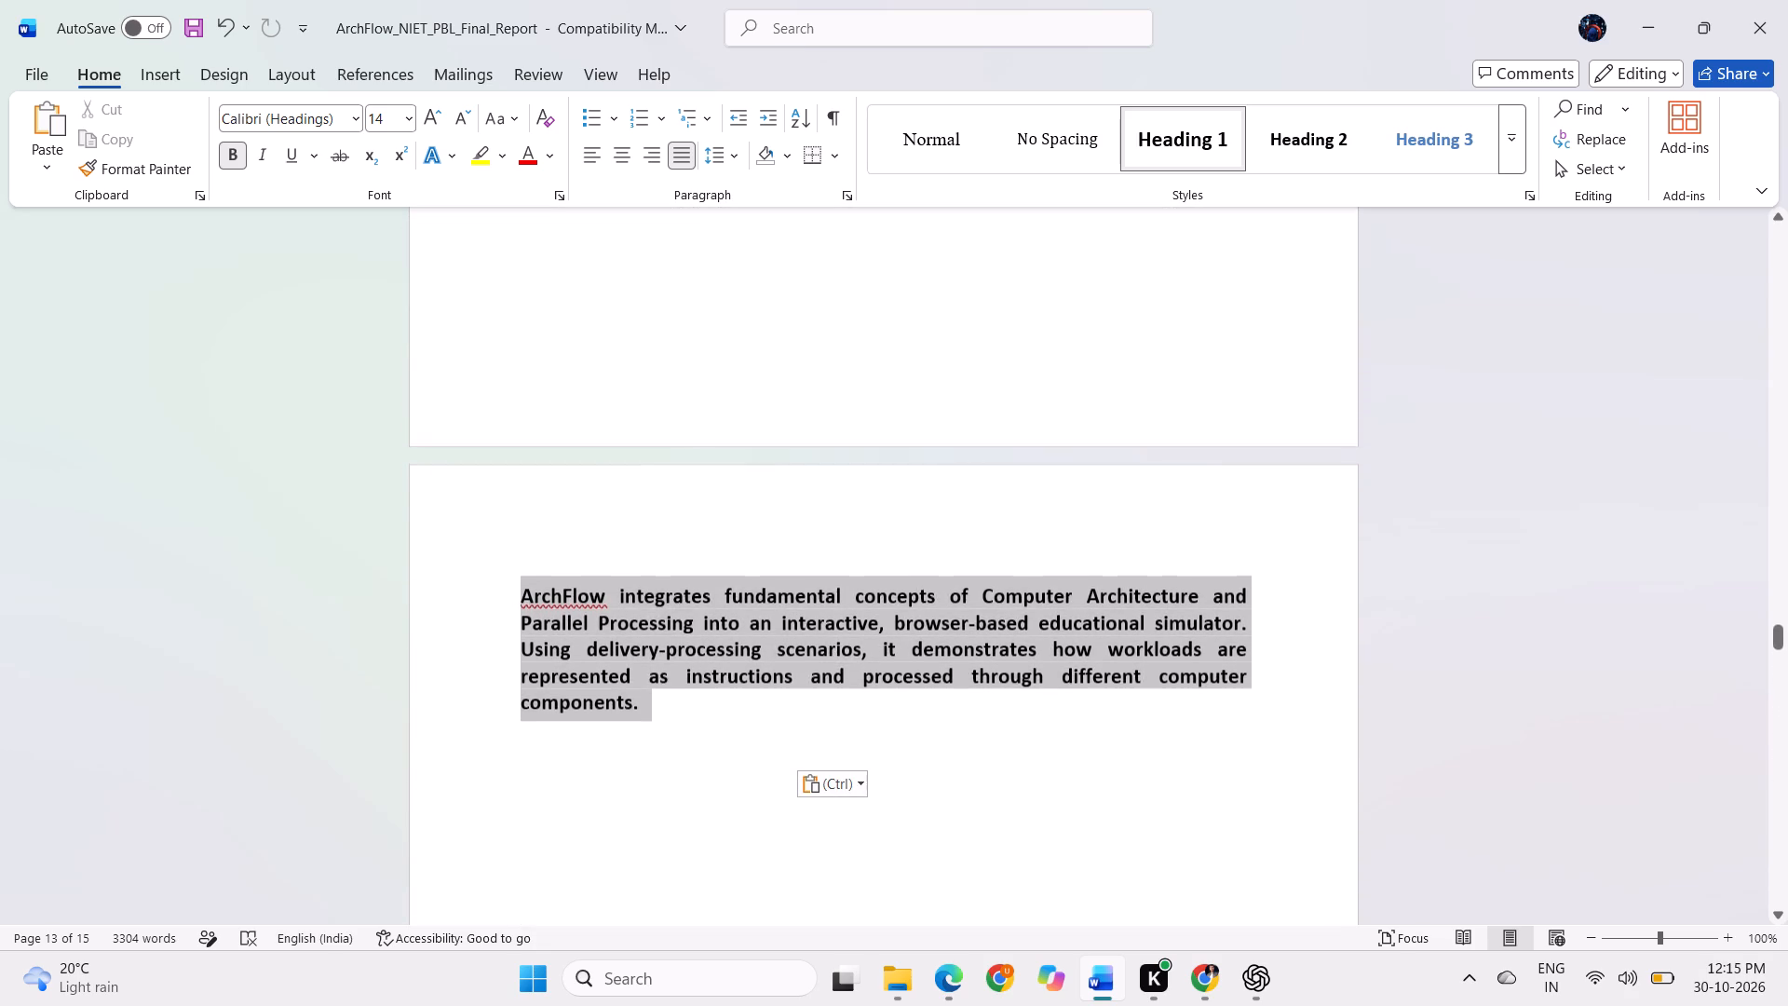
{"action": "left_click_drag", "start_coordinate": [529, 195], "coordinate": [529, 427]}
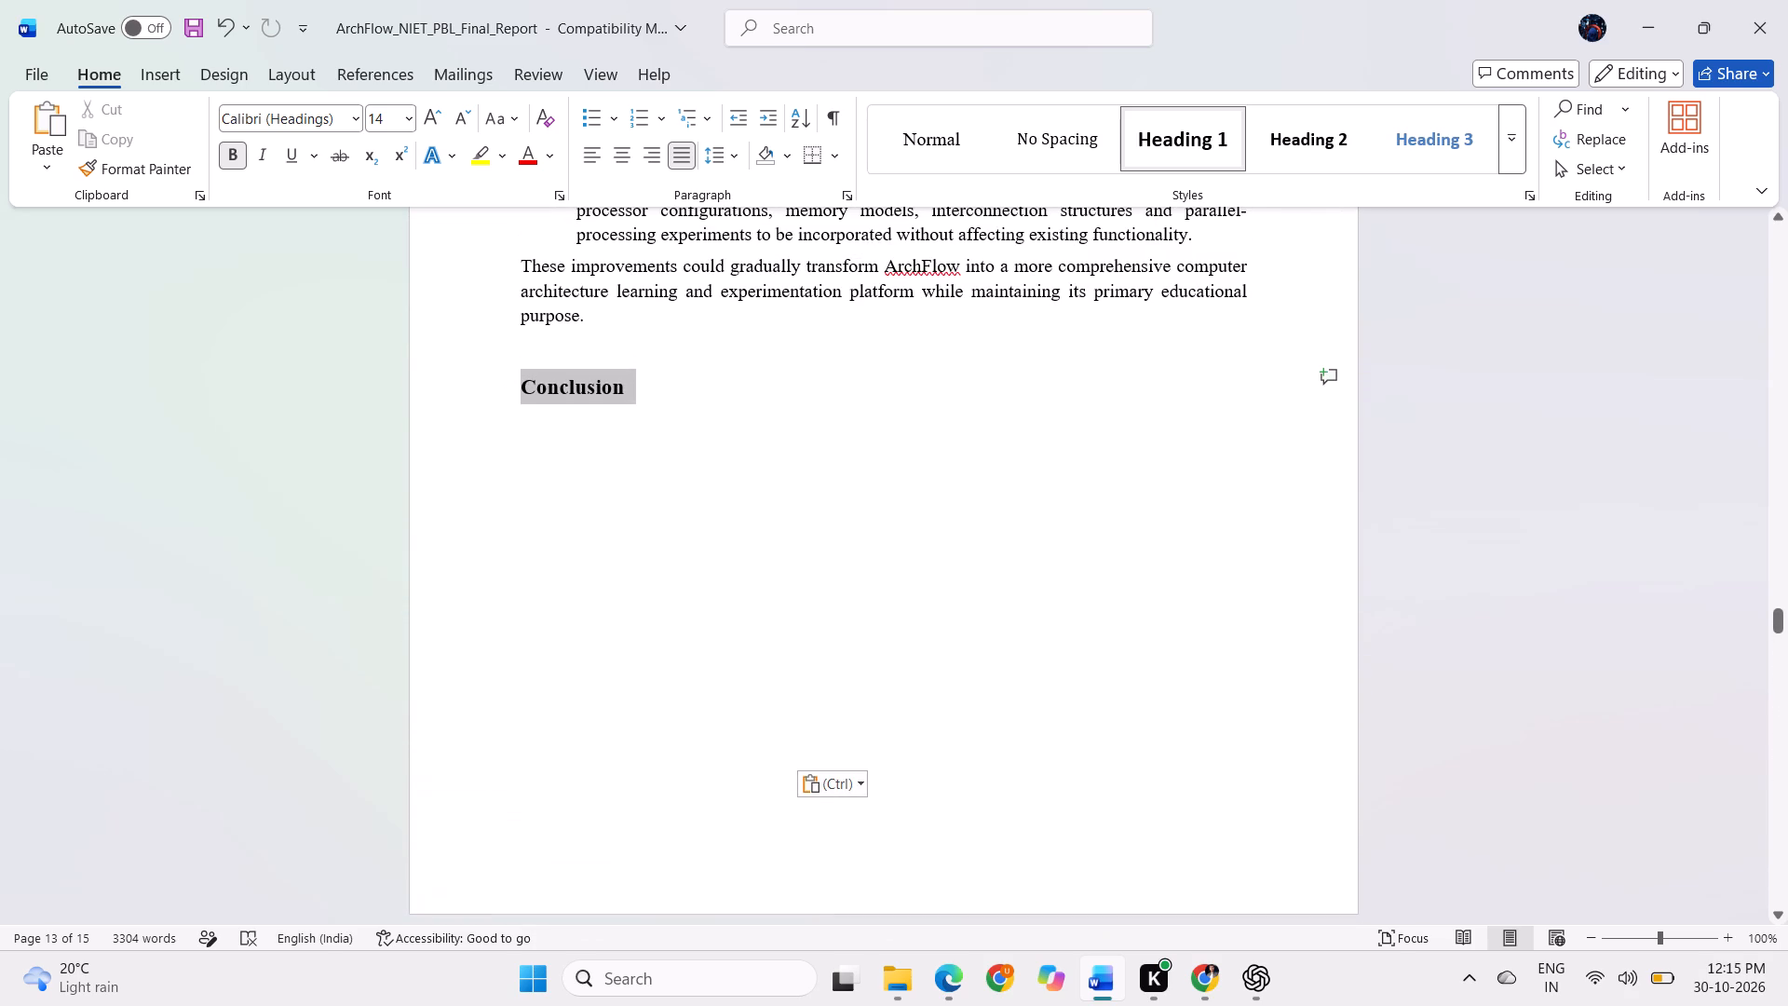
{"action": "left_click_drag", "start_coordinate": [529, 427], "coordinate": [647, 588]}
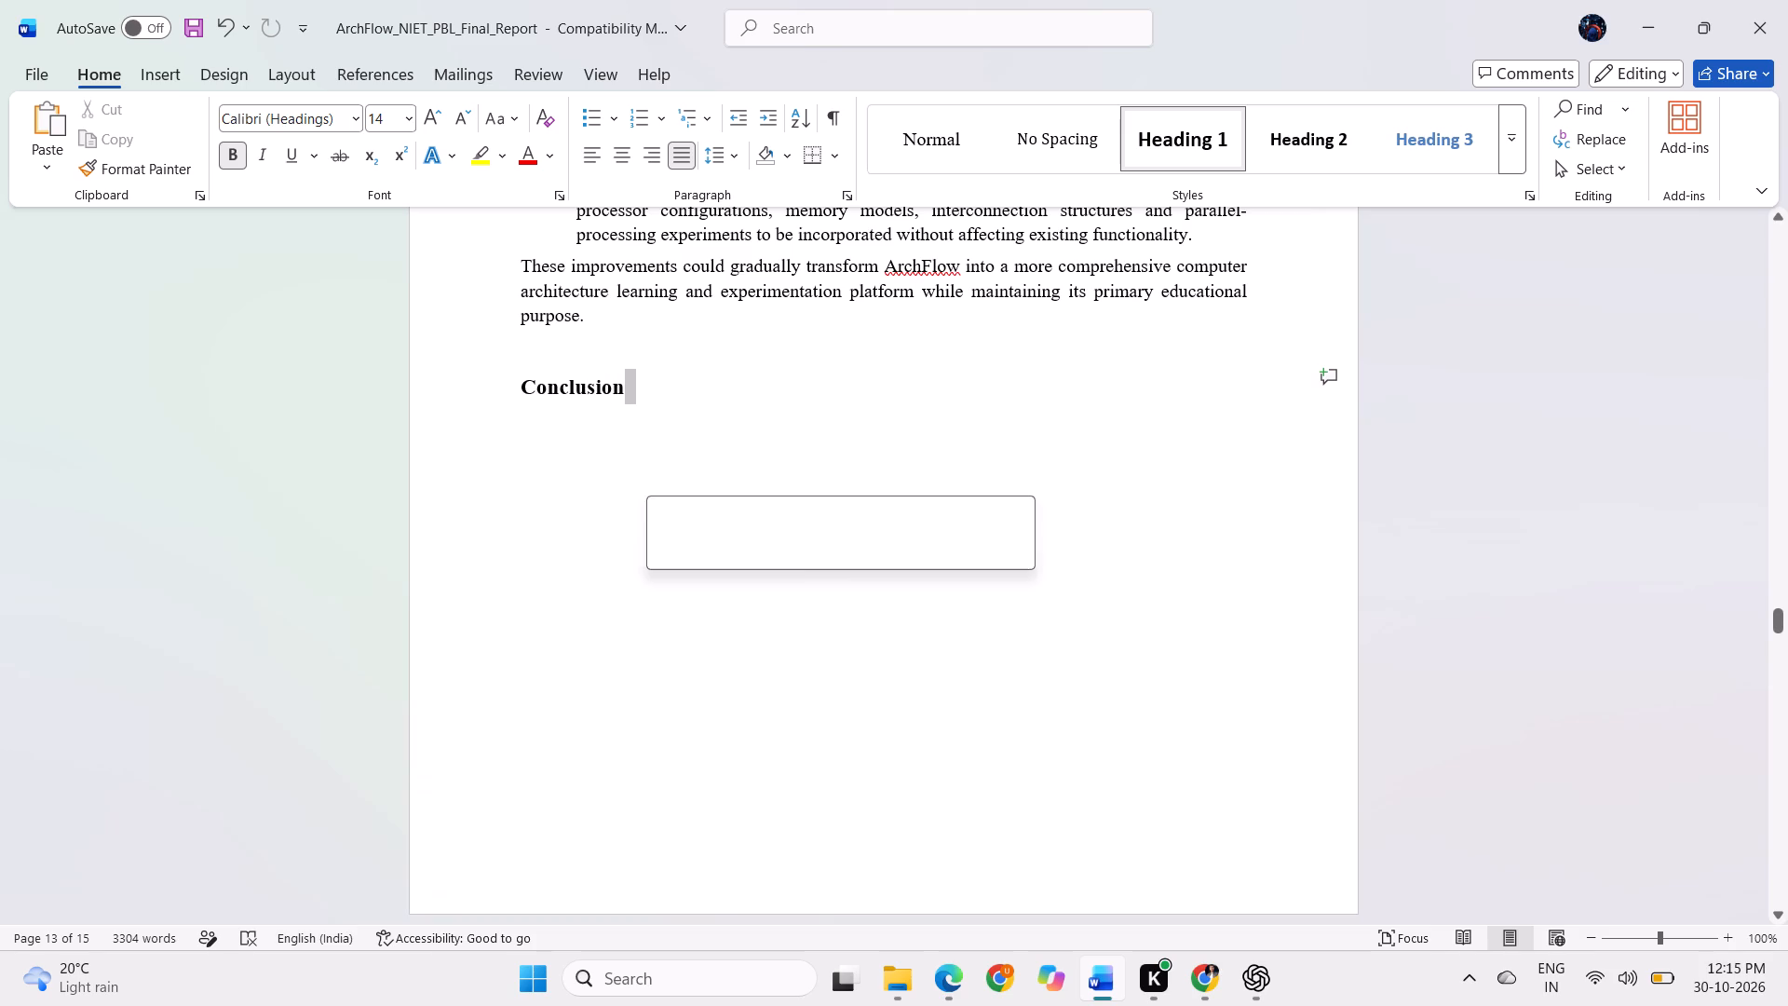
{"action": "left_click", "coordinate": [909, 160]}
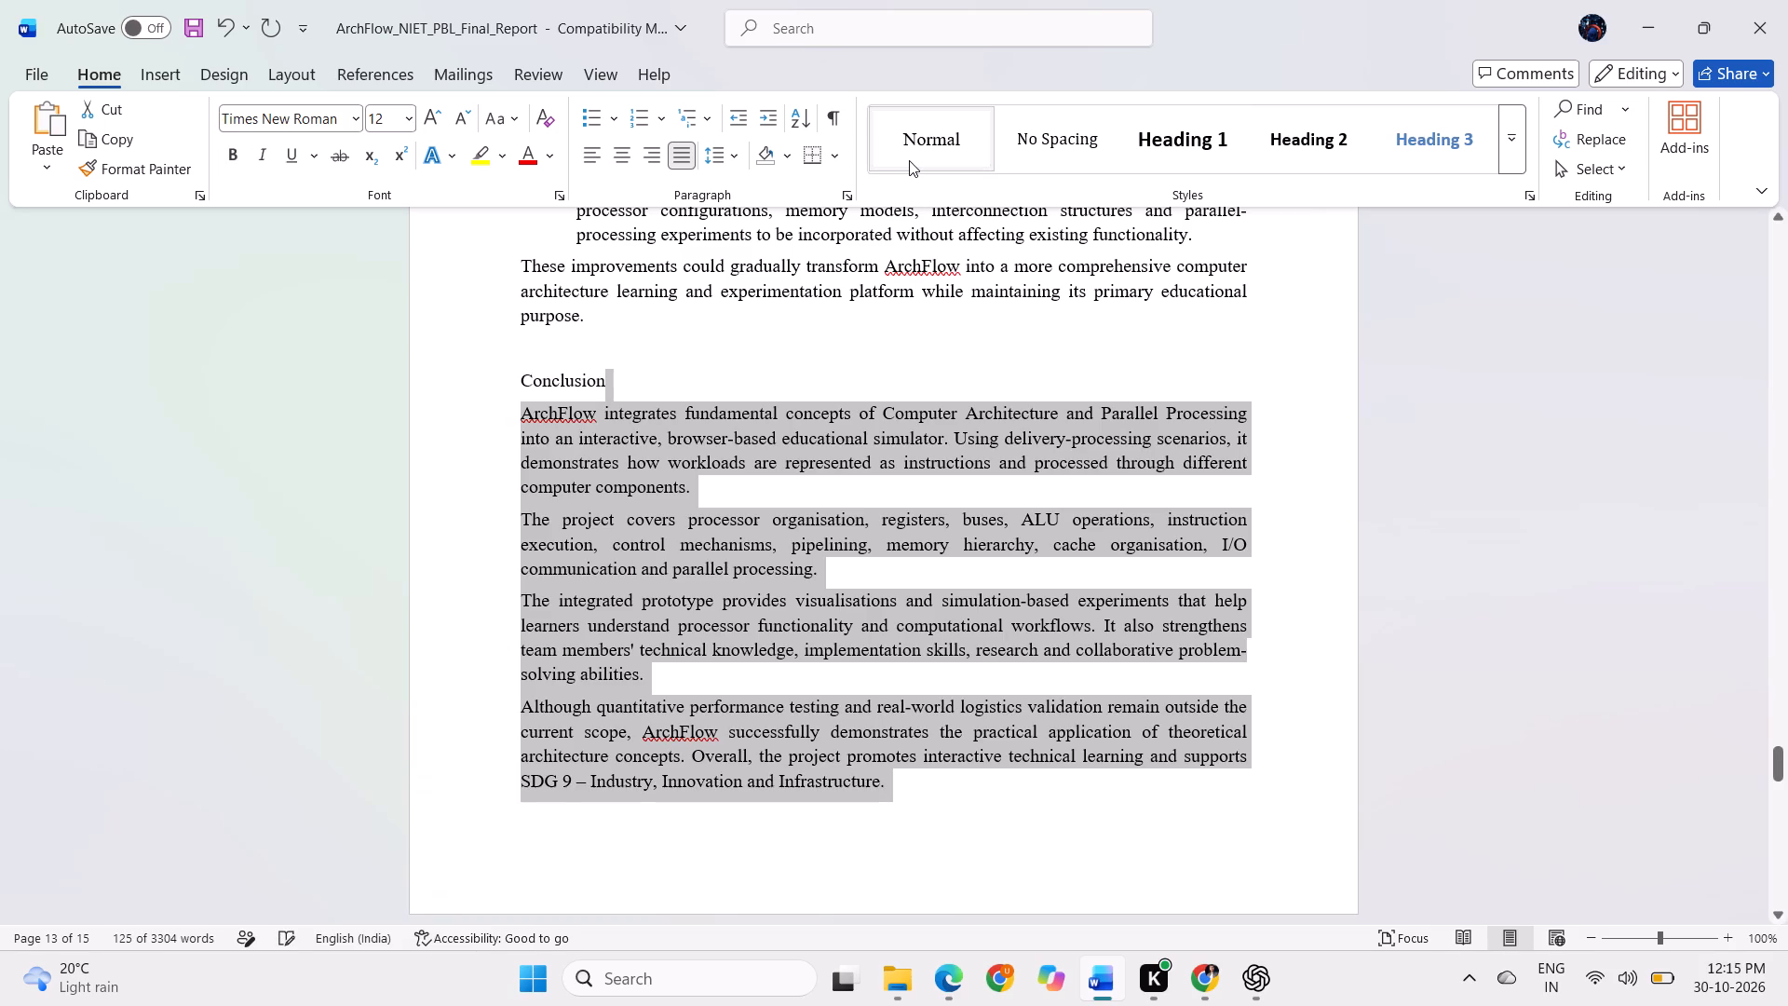
Restore the Conclusion title to the Heading 1 style and set its font to Times New Roman.
{"action": "left_click", "coordinate": [640, 368]}
{"action": "left_click_drag", "start_coordinate": [615, 379], "coordinate": [548, 387]}
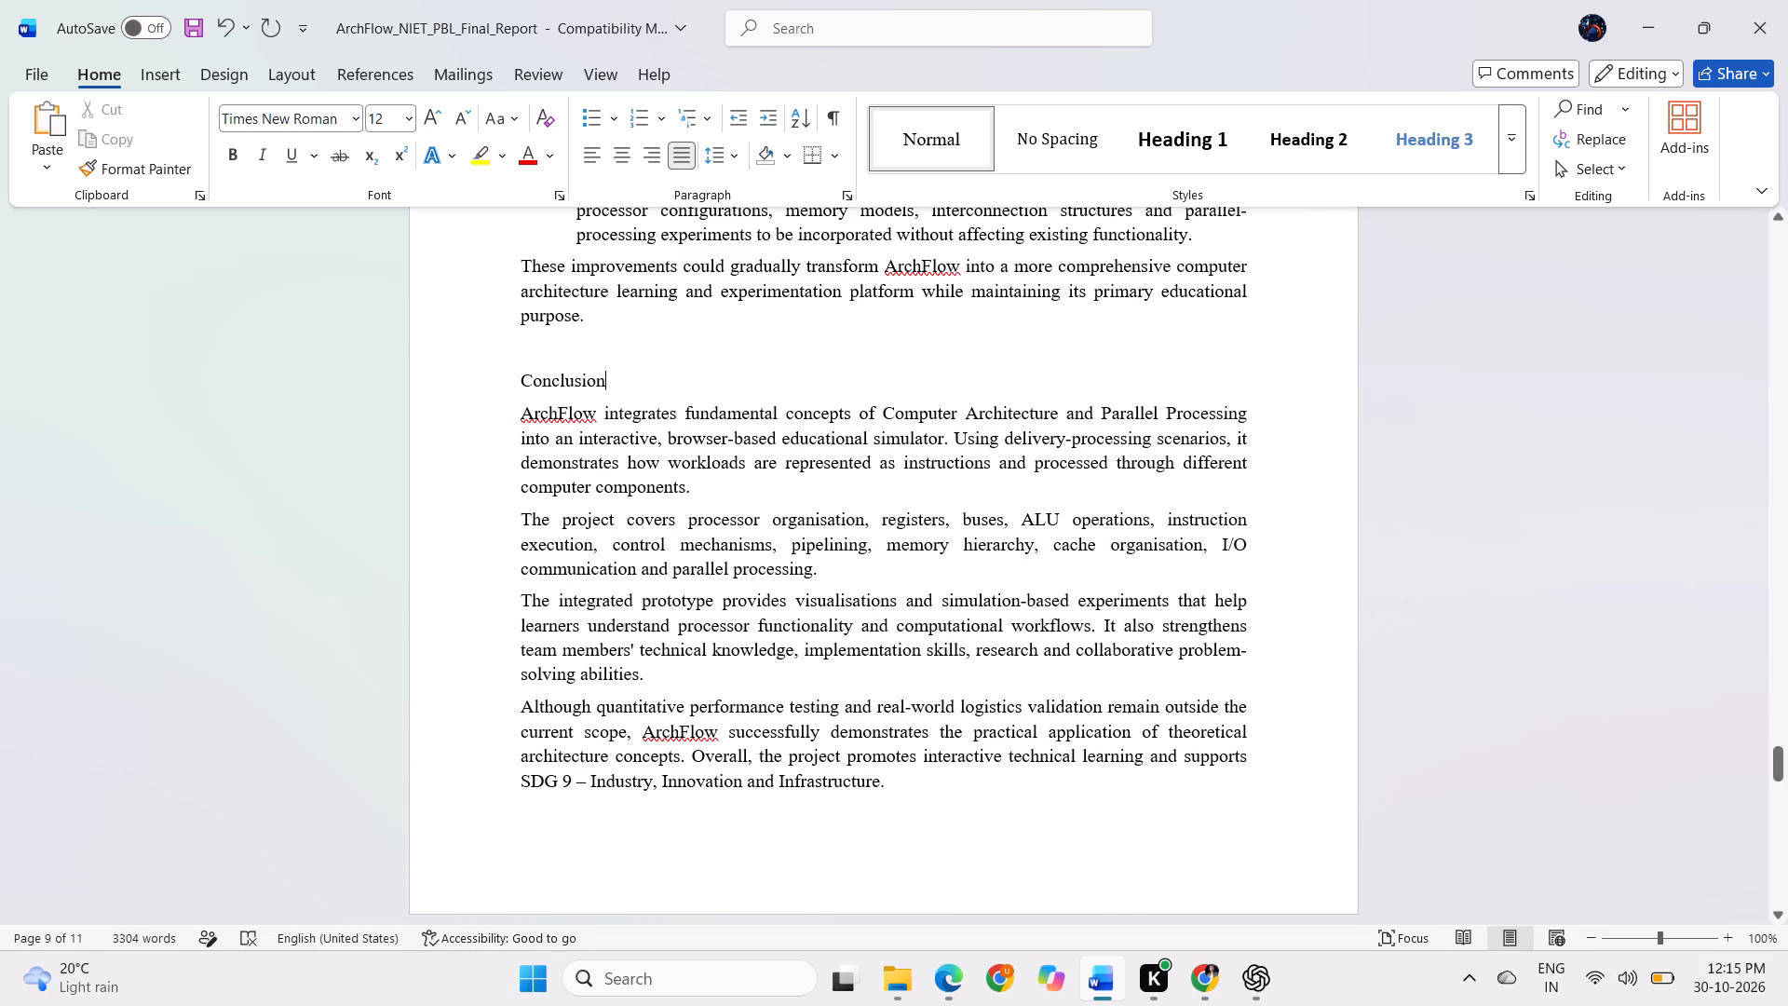
{"action": "left_click_drag", "start_coordinate": [548, 387], "coordinate": [481, 387]}
{"action": "left_click", "coordinate": [1146, 143]}
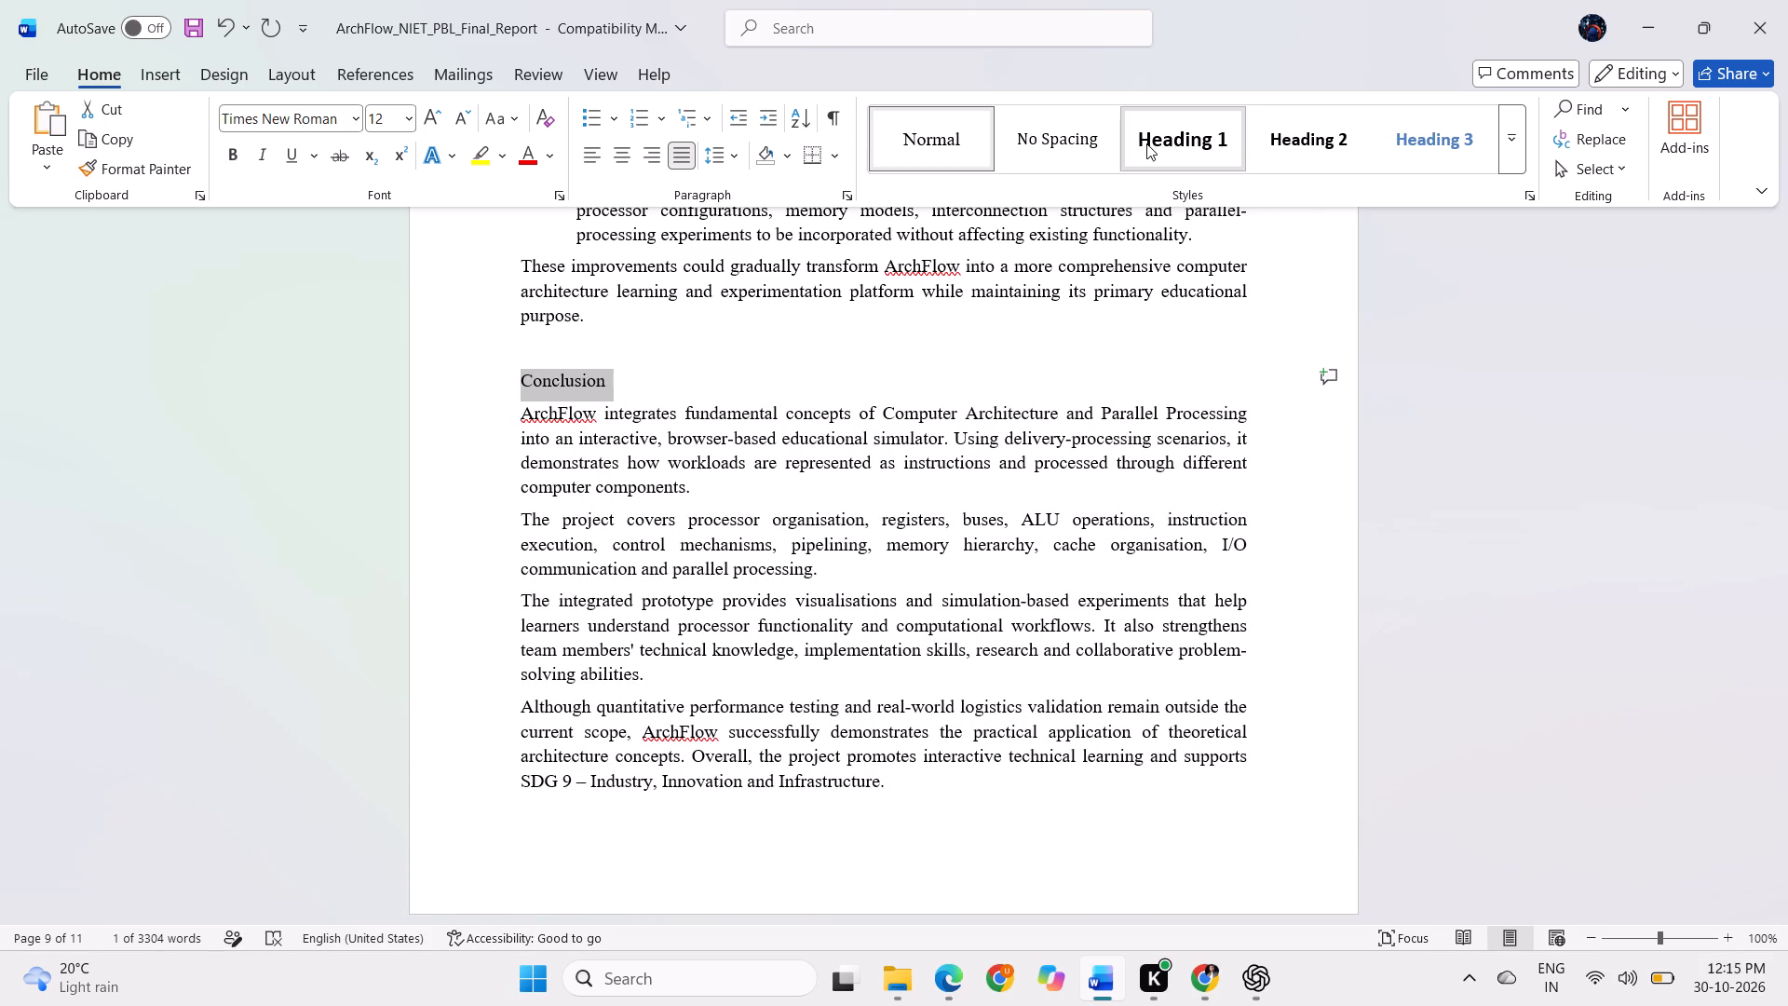
{"action": "left_click", "coordinate": [357, 115]}
{"action": "left_click", "coordinate": [333, 271]}
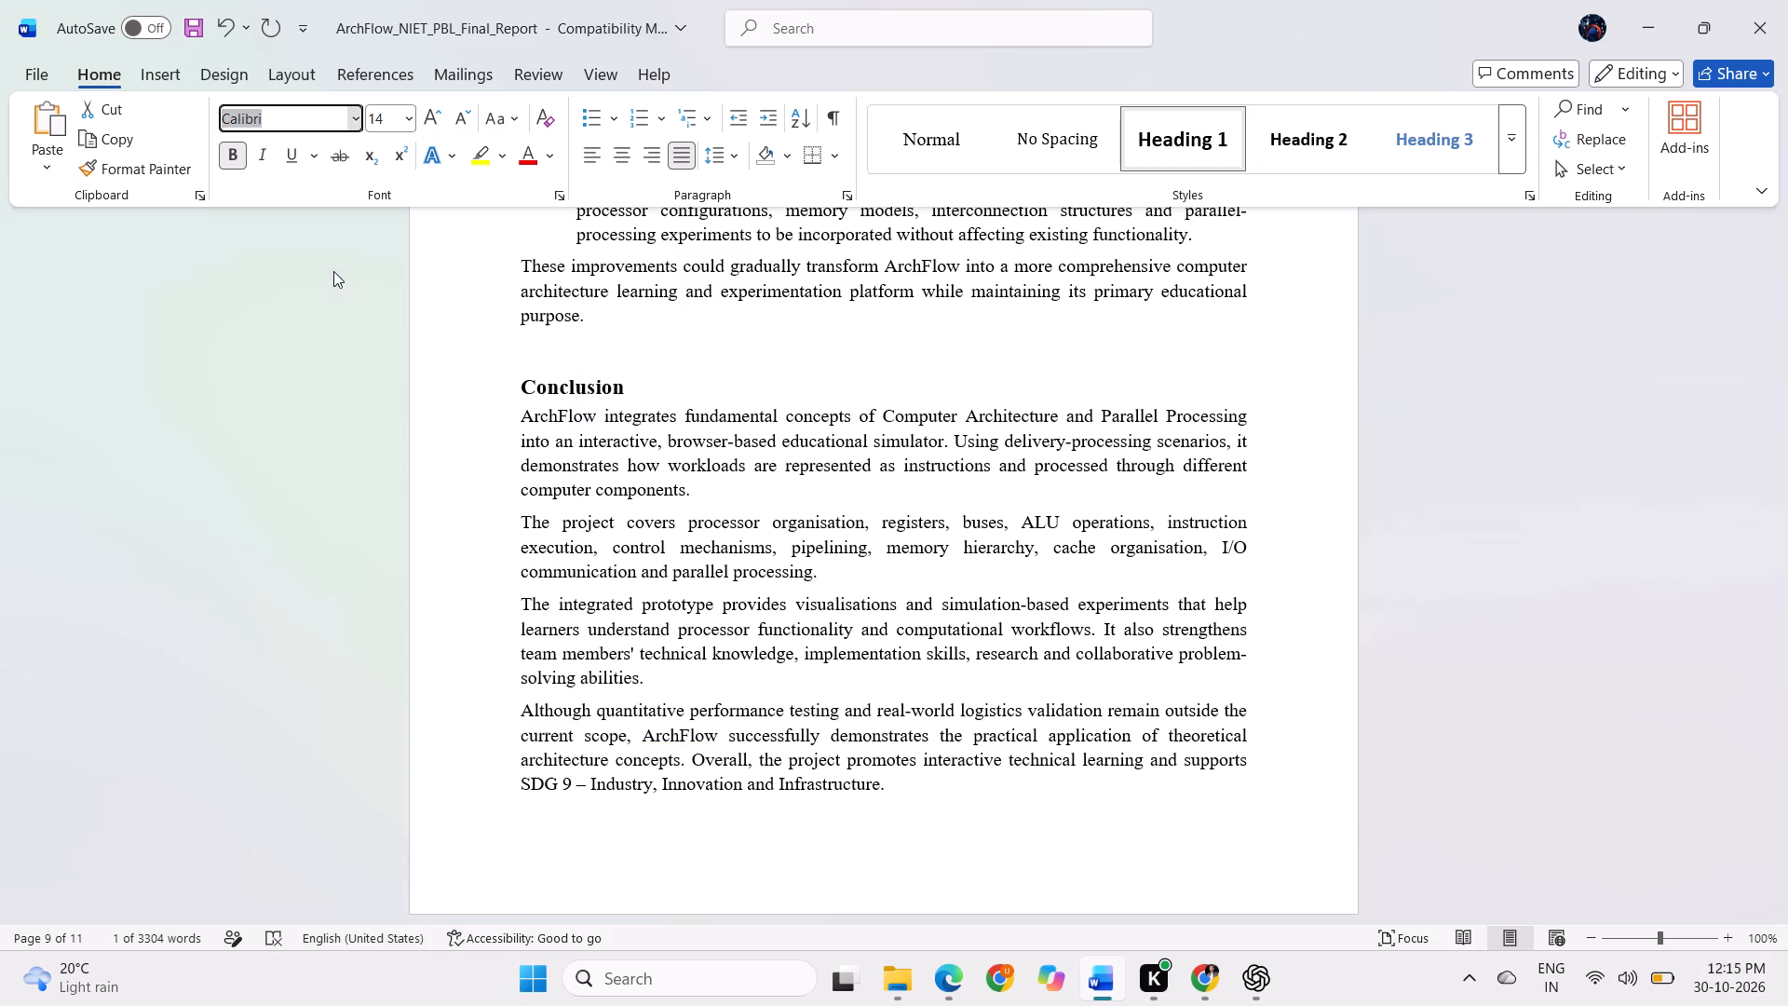
{"action": "left_click", "coordinate": [328, 345]}
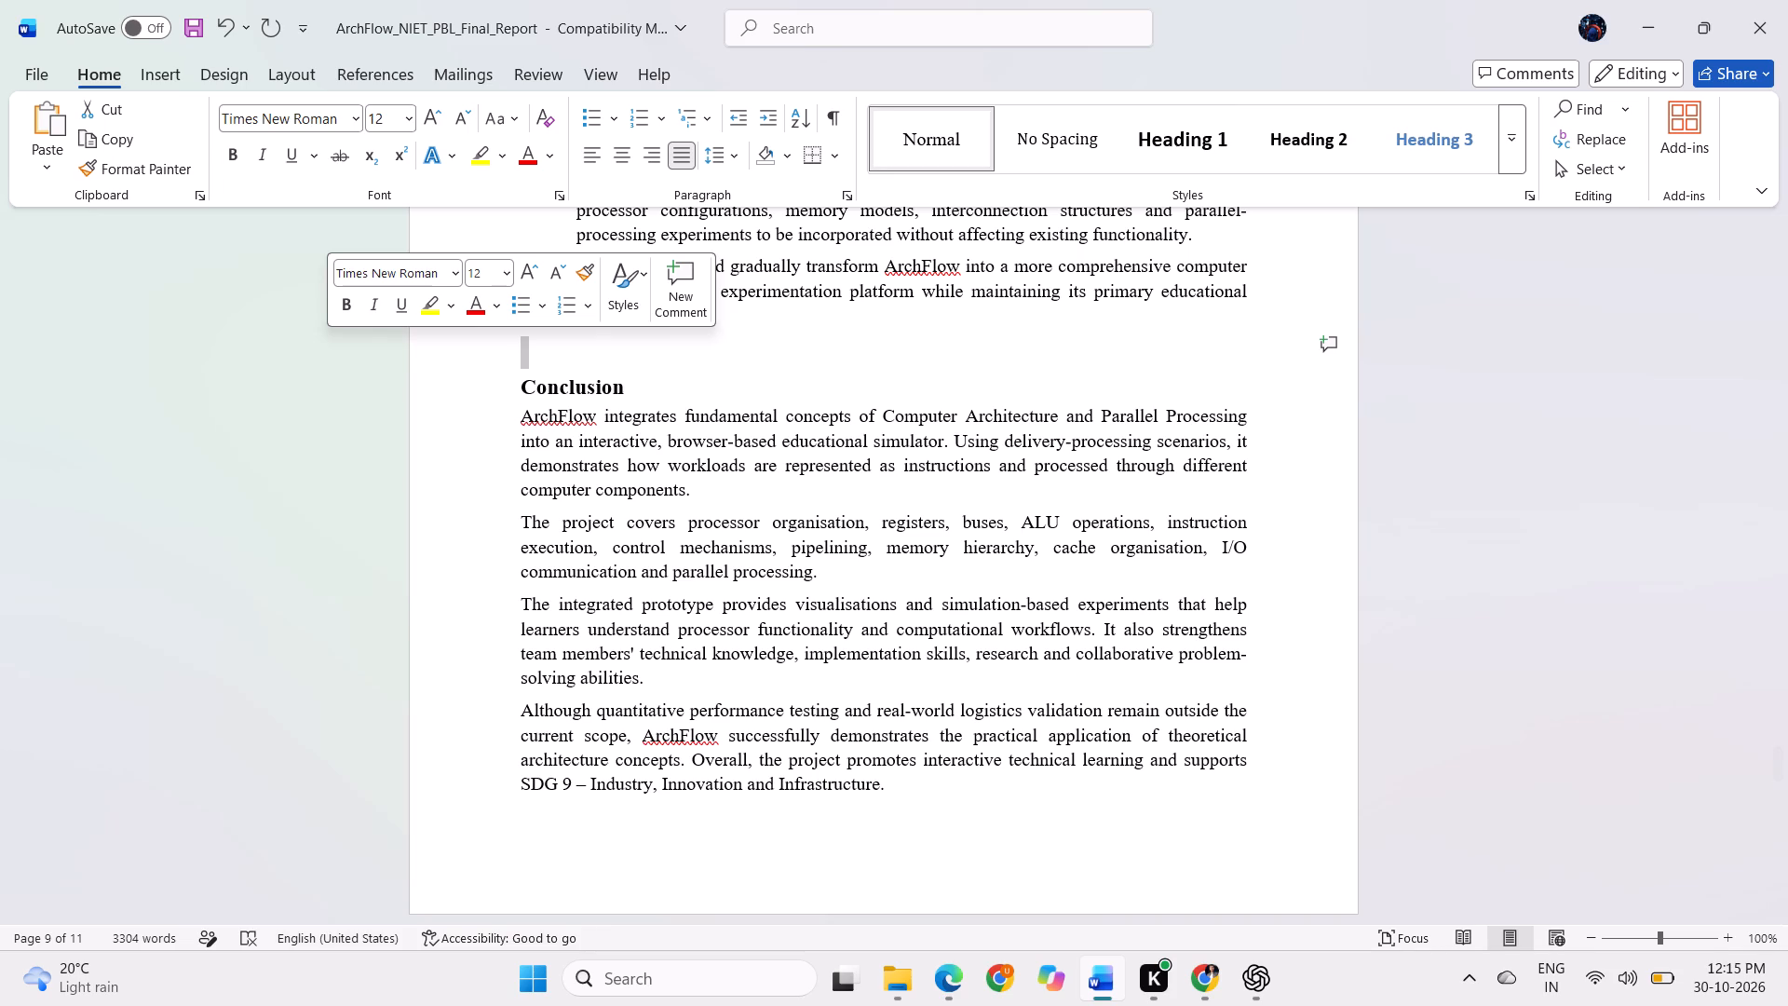
{"action": "left_click", "coordinate": [650, 519]}
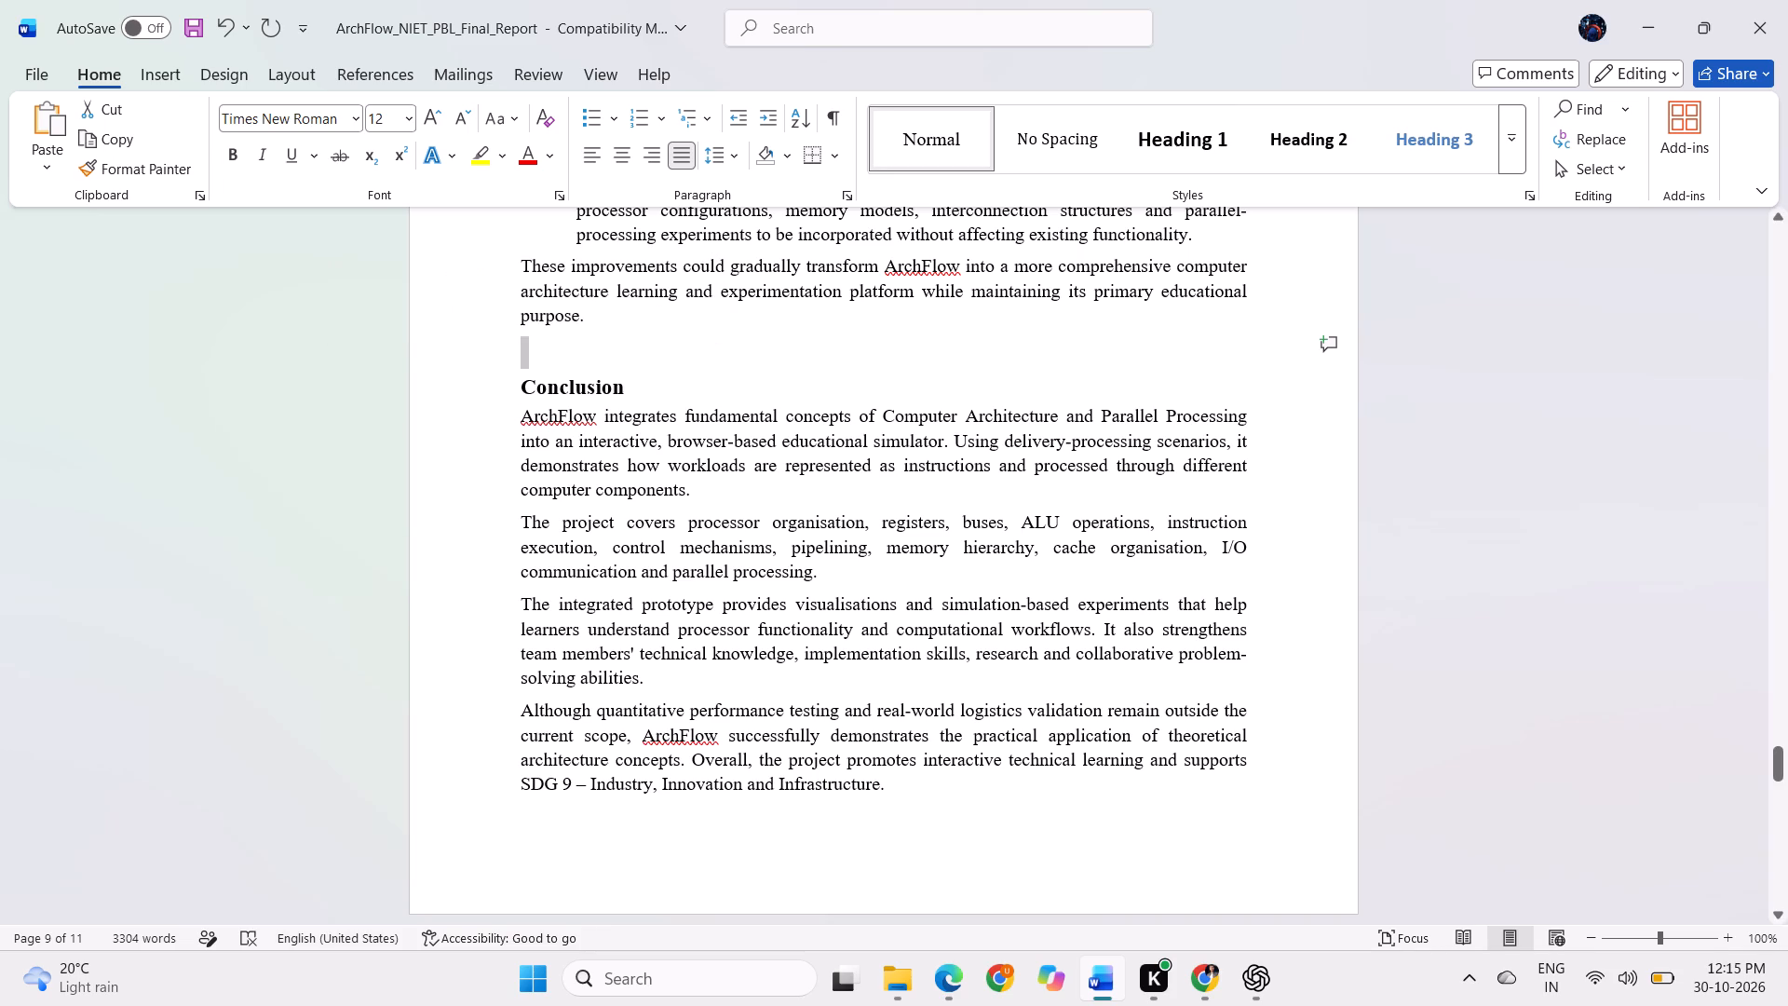
Check the layout of the pages from the Conclusion through the References list and the source code appendix.
{"action": "scroll", "coordinate": [683, 617], "scroll_direction": "up", "scroll_amount": 1}
{"action": "scroll", "coordinate": [683, 617], "scroll_direction": "down", "scroll_amount": 3}
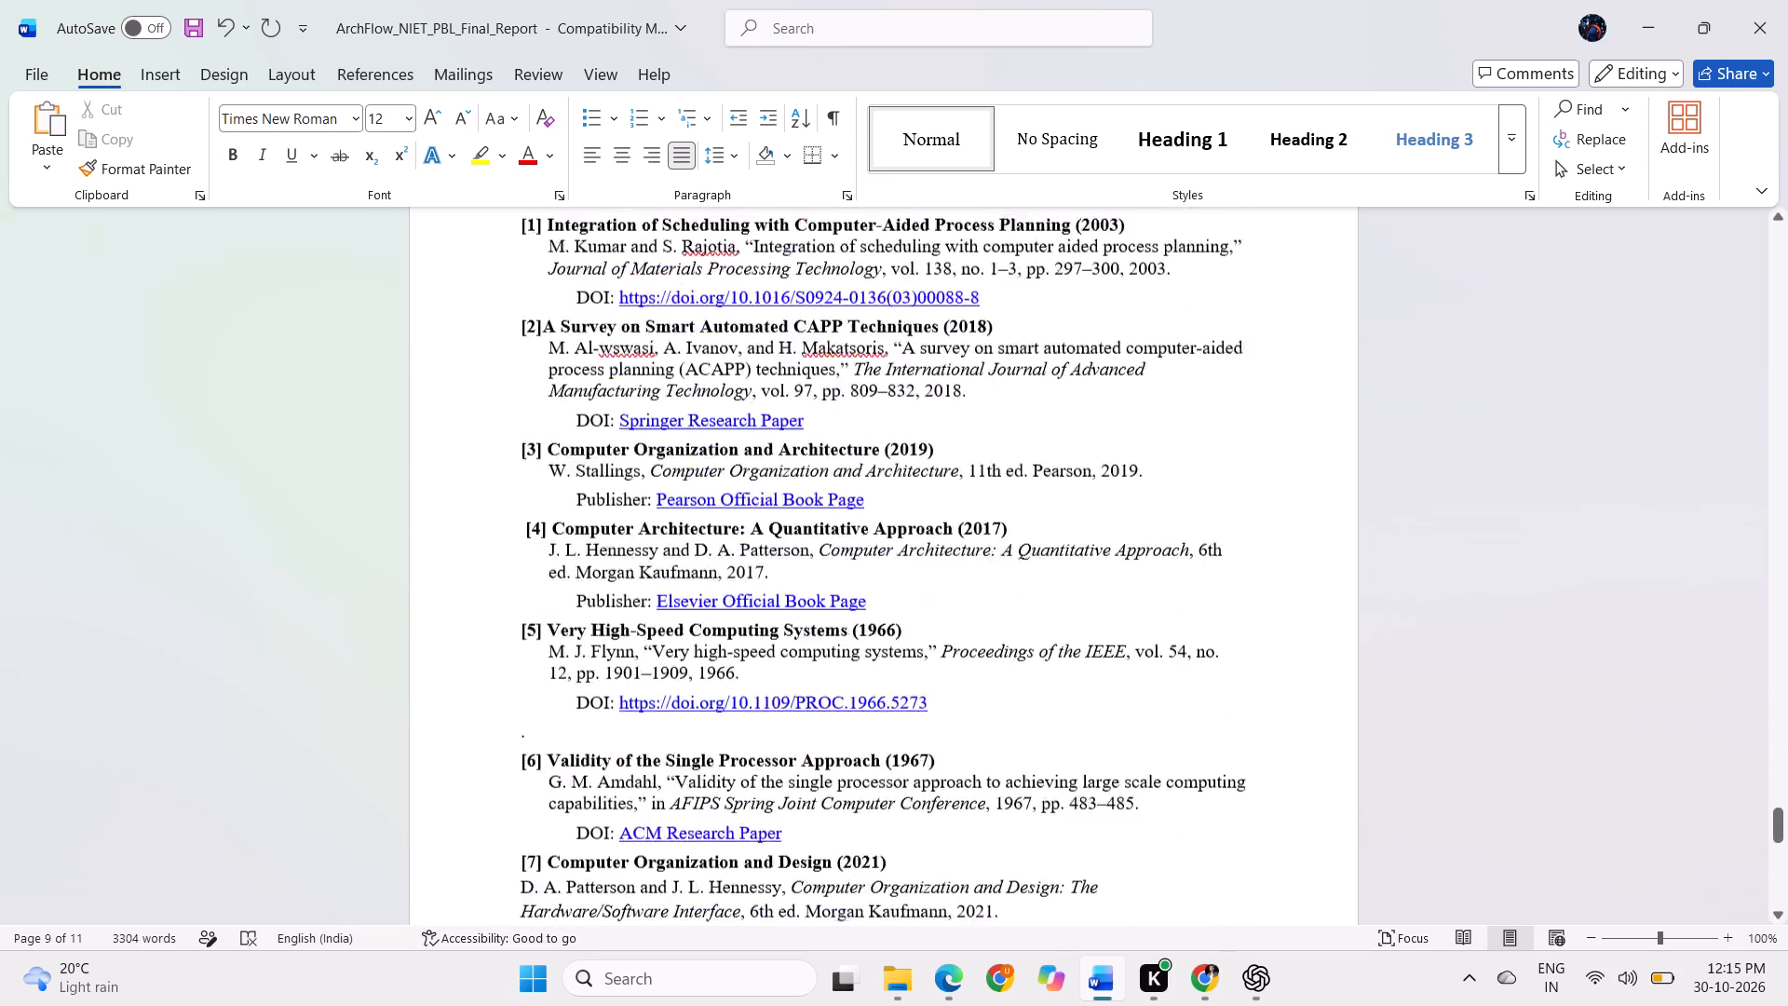
{"action": "scroll", "coordinate": [683, 617], "scroll_direction": "up", "scroll_amount": 3}
{"action": "scroll", "coordinate": [683, 617], "scroll_direction": "down", "scroll_amount": 4}
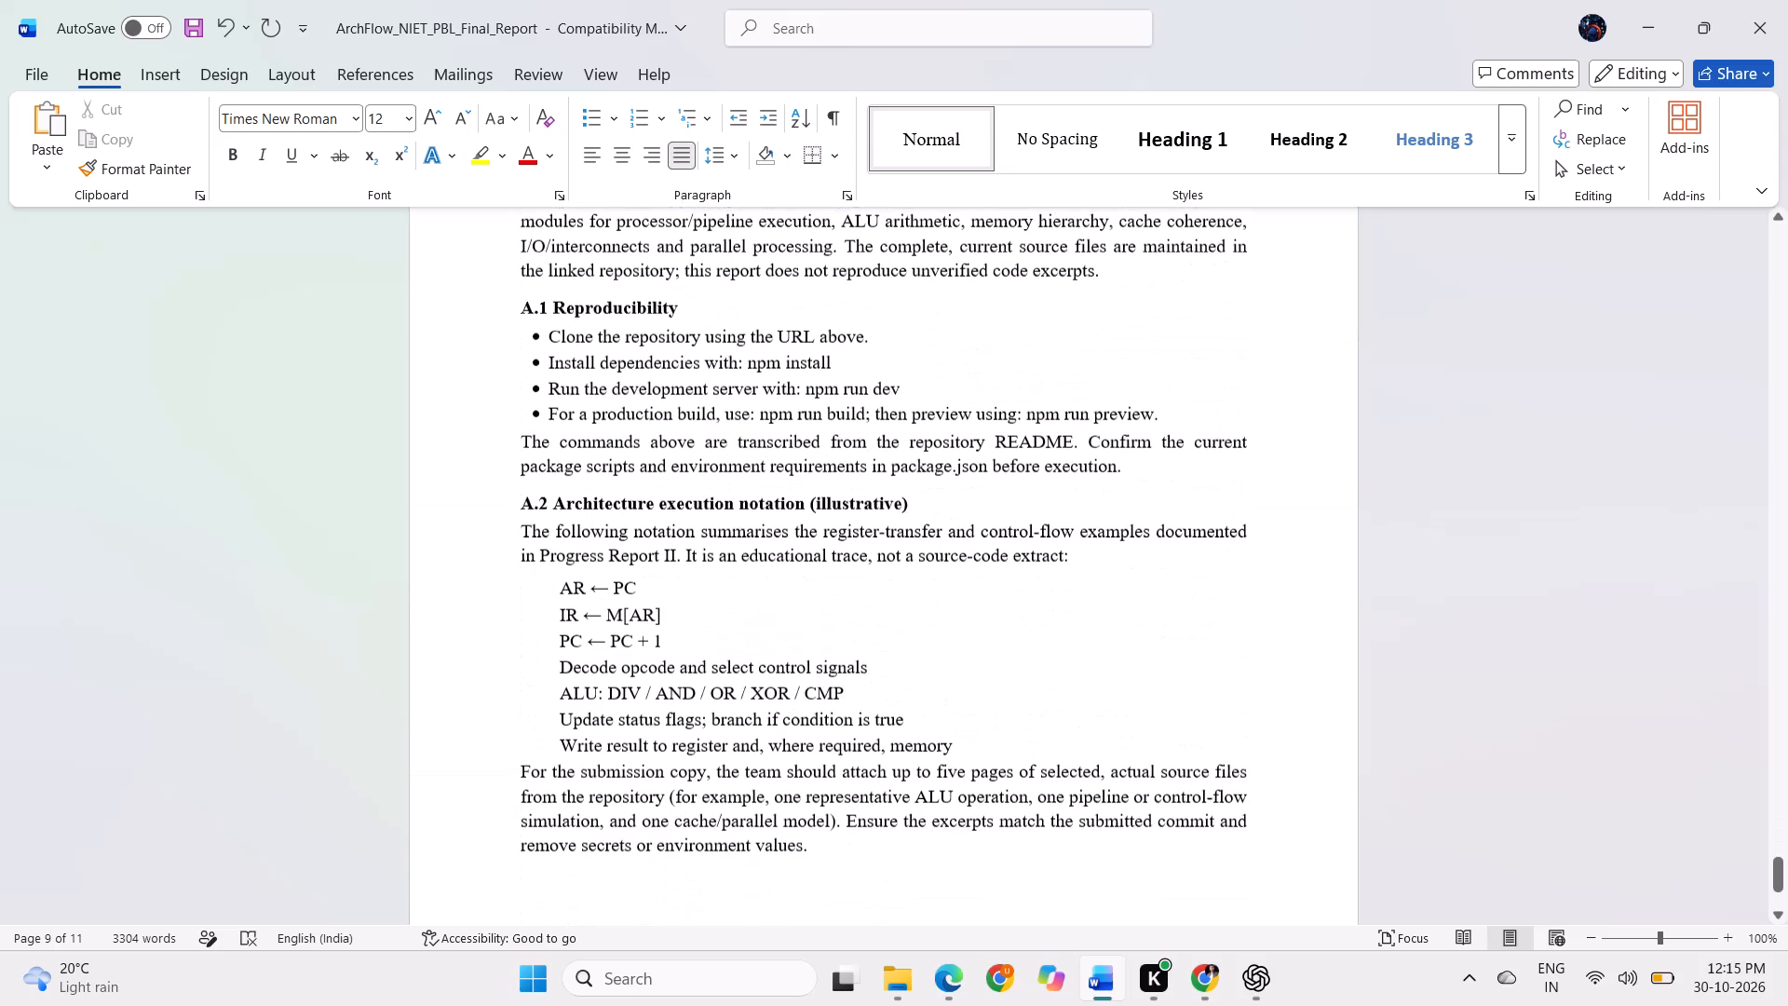
{"action": "scroll", "coordinate": [683, 617], "scroll_direction": "up", "scroll_amount": 5}
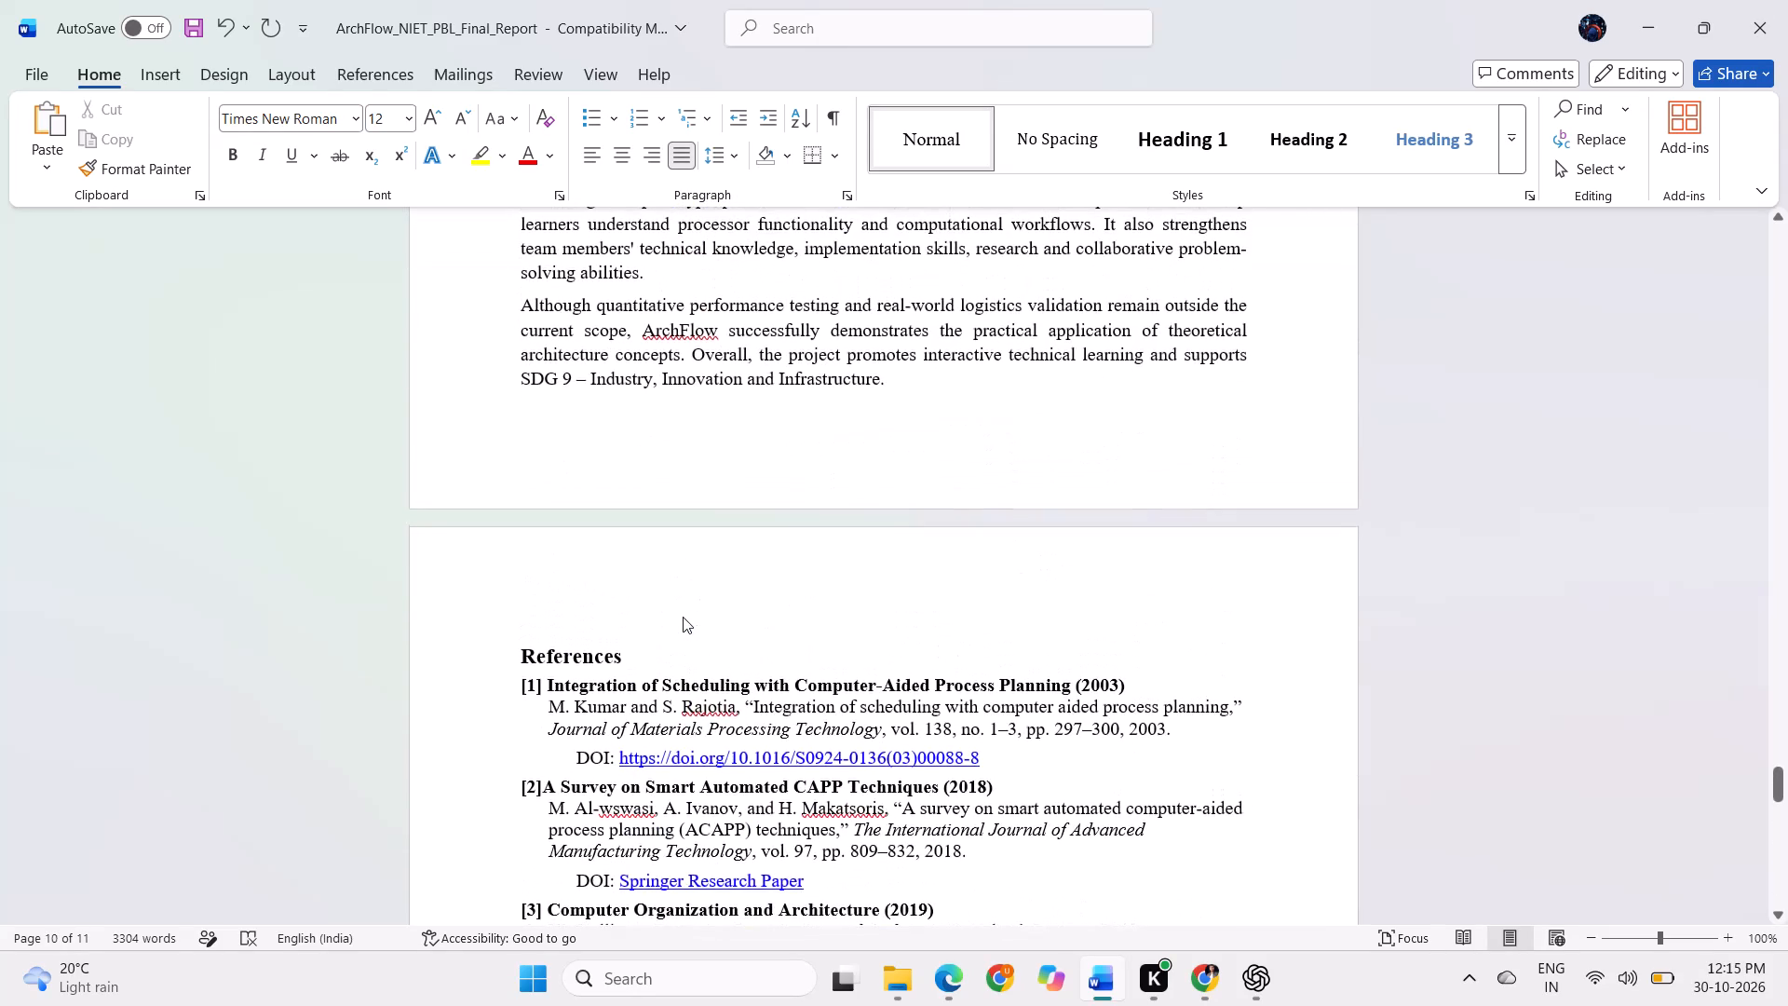
{"action": "scroll", "coordinate": [683, 617], "scroll_direction": "down", "scroll_amount": 2}
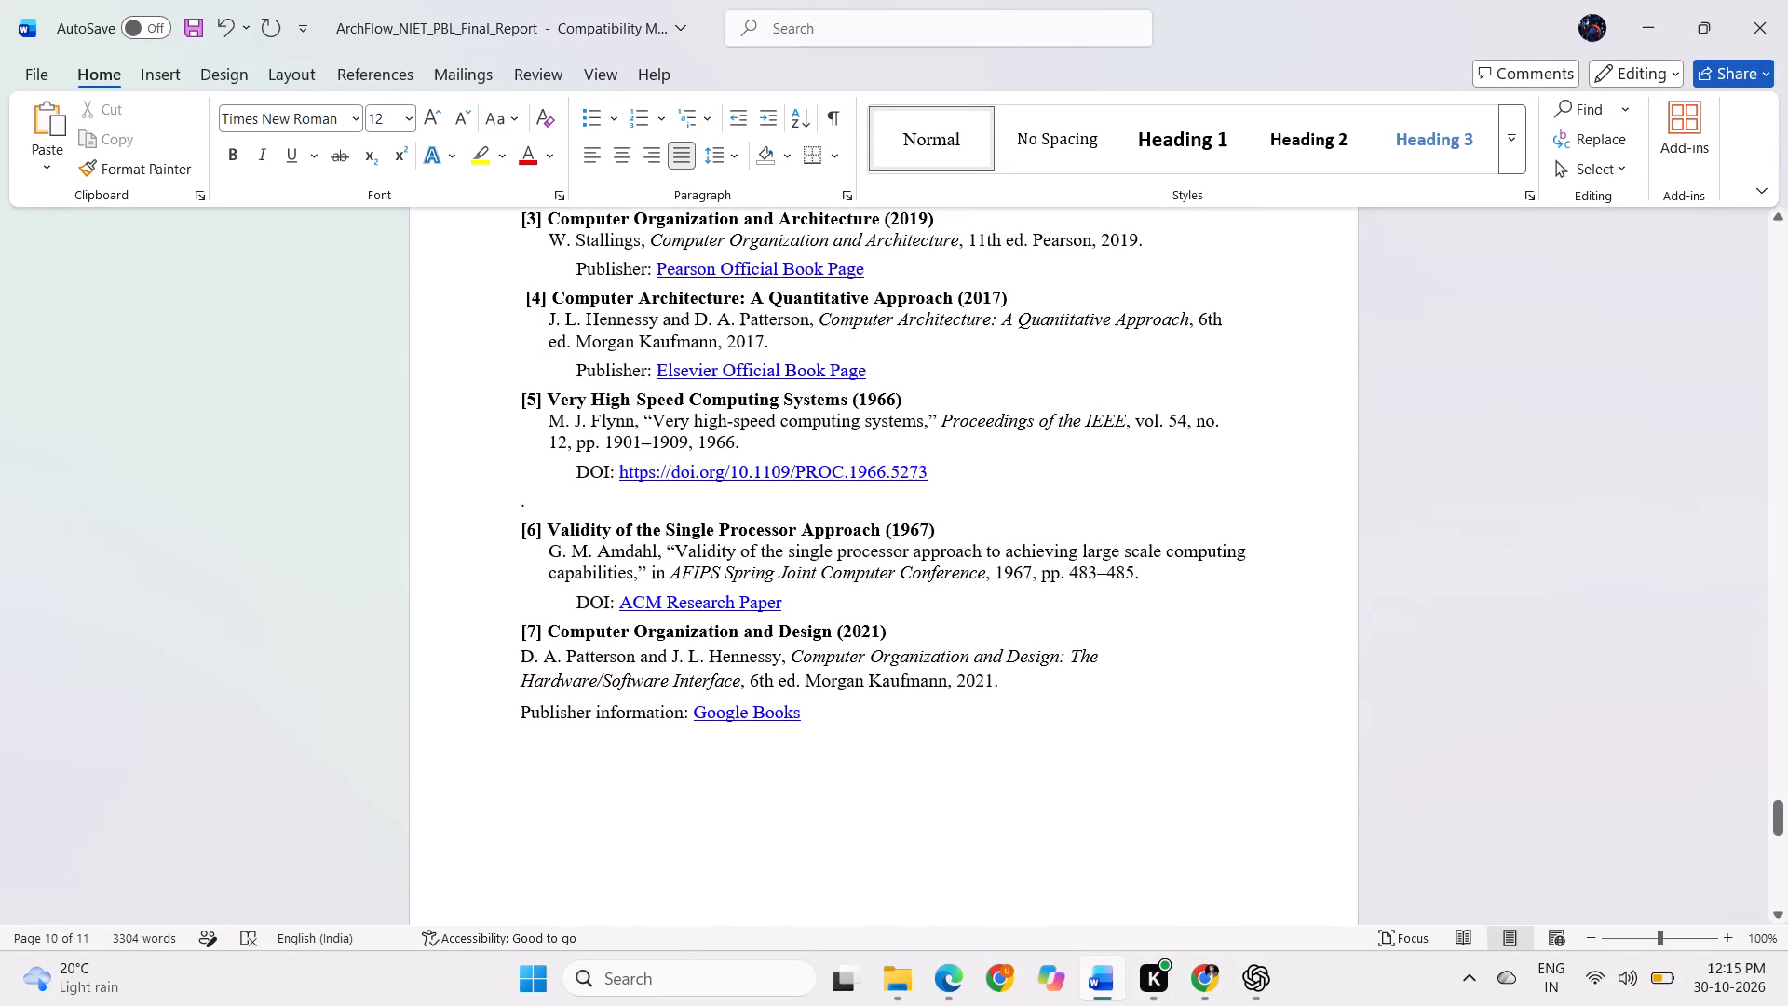
Remove the "18." numbering from the Appendix (Source Code) heading.
{"action": "scroll", "coordinate": [502, 735], "scroll_direction": "down", "scroll_amount": 4}
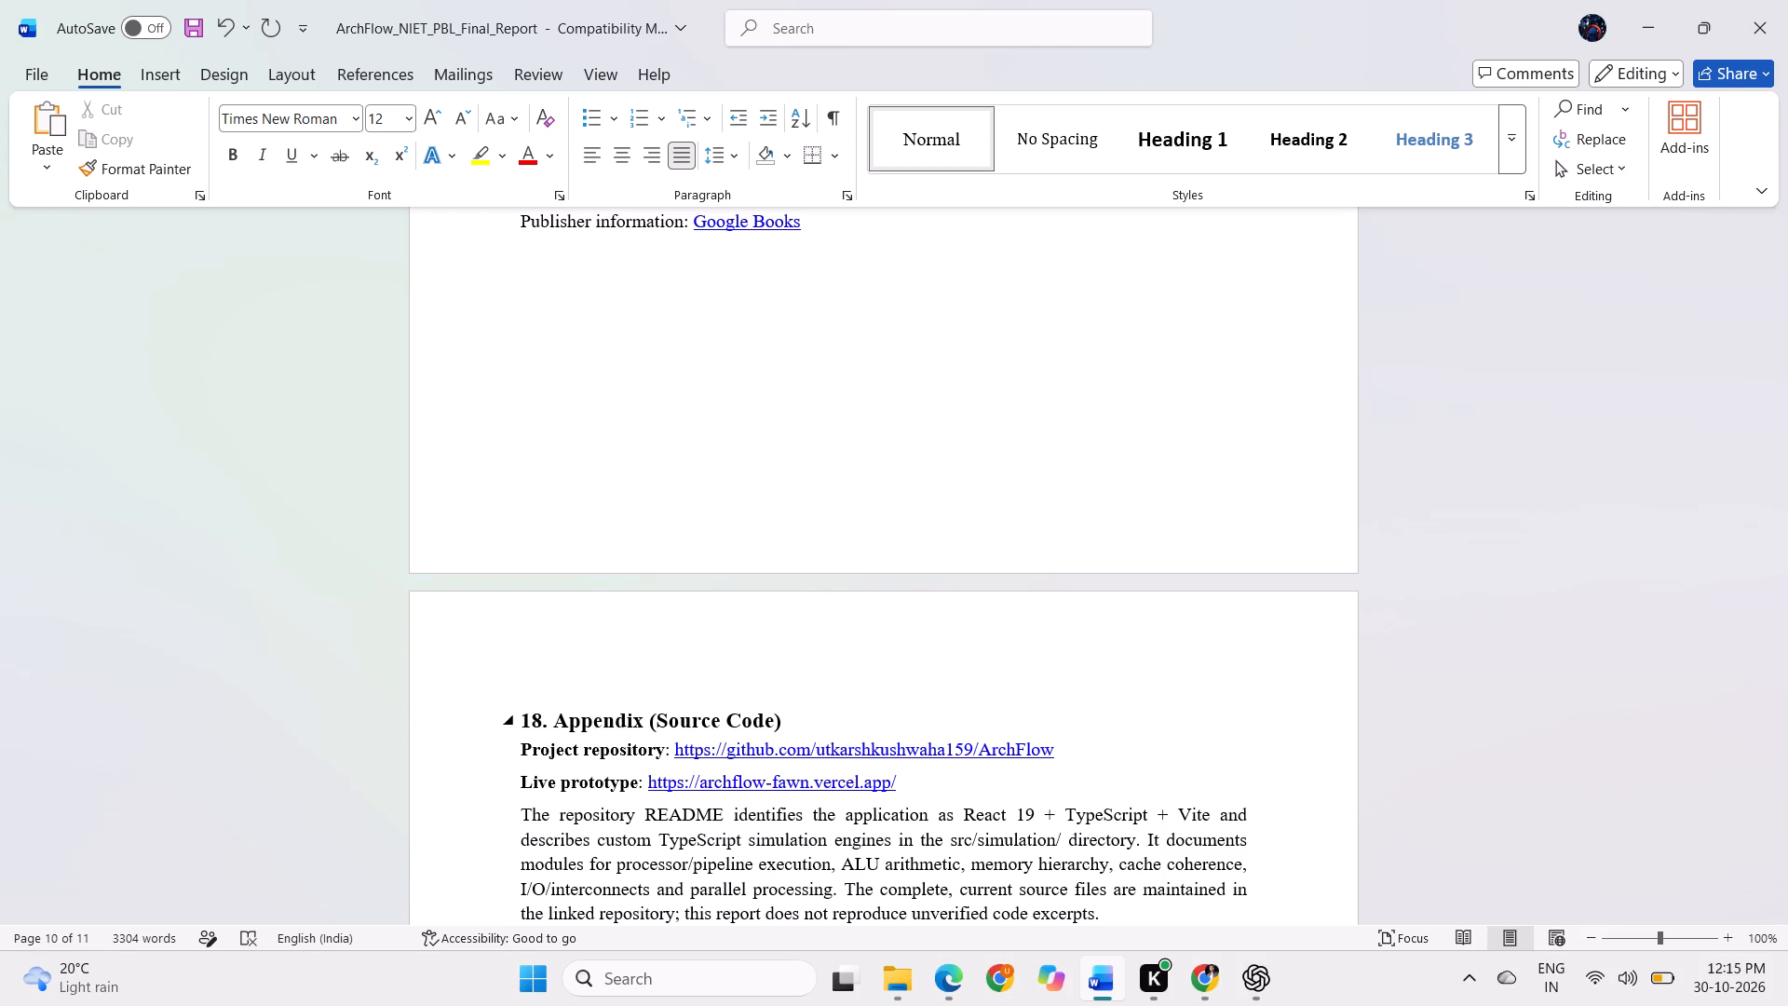
{"action": "left_click", "coordinate": [544, 722]}
{"action": "key", "text": "Right"}
{"action": "key", "text": "BackSpace"}
{"action": "key", "text": "BackSpace"}
{"action": "key", "text": "BackSpace"}
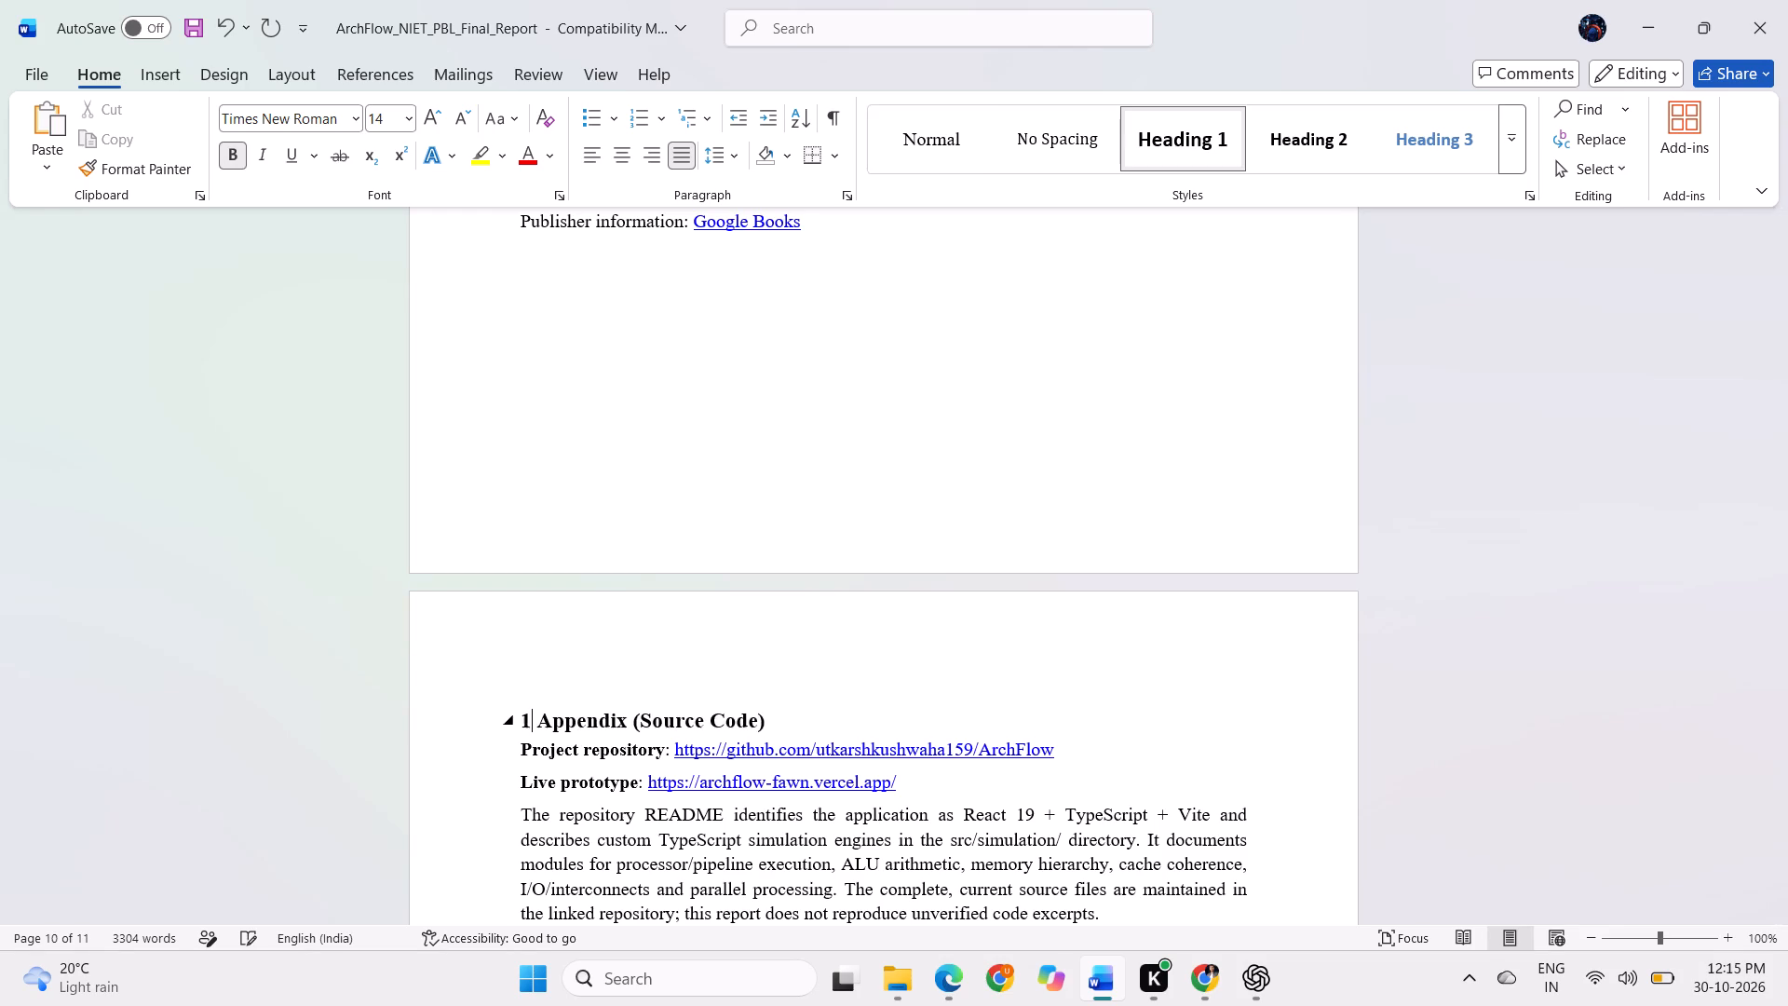
{"action": "key", "text": "Right"}
{"action": "key", "text": "BackSpace"}
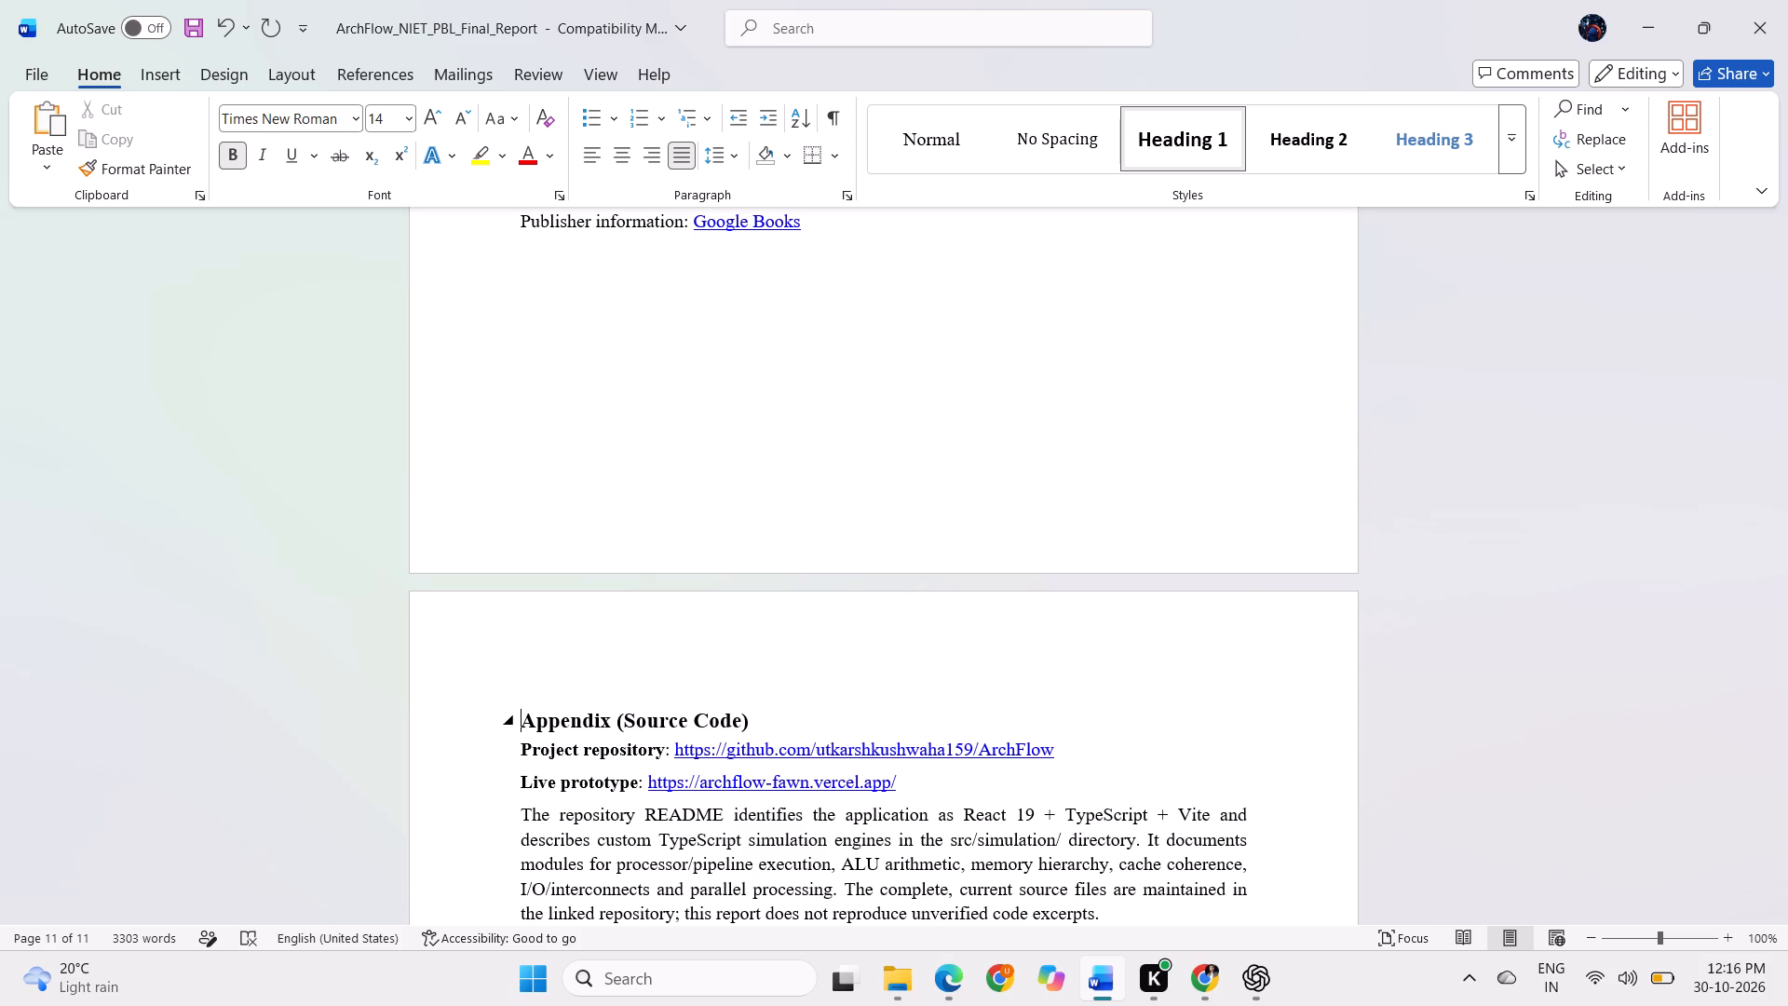
Review the report's pages from the Appendix back up to the Student Details / Team Details table.
{"action": "scroll", "coordinate": [562, 628], "scroll_direction": "up", "scroll_amount": 2}
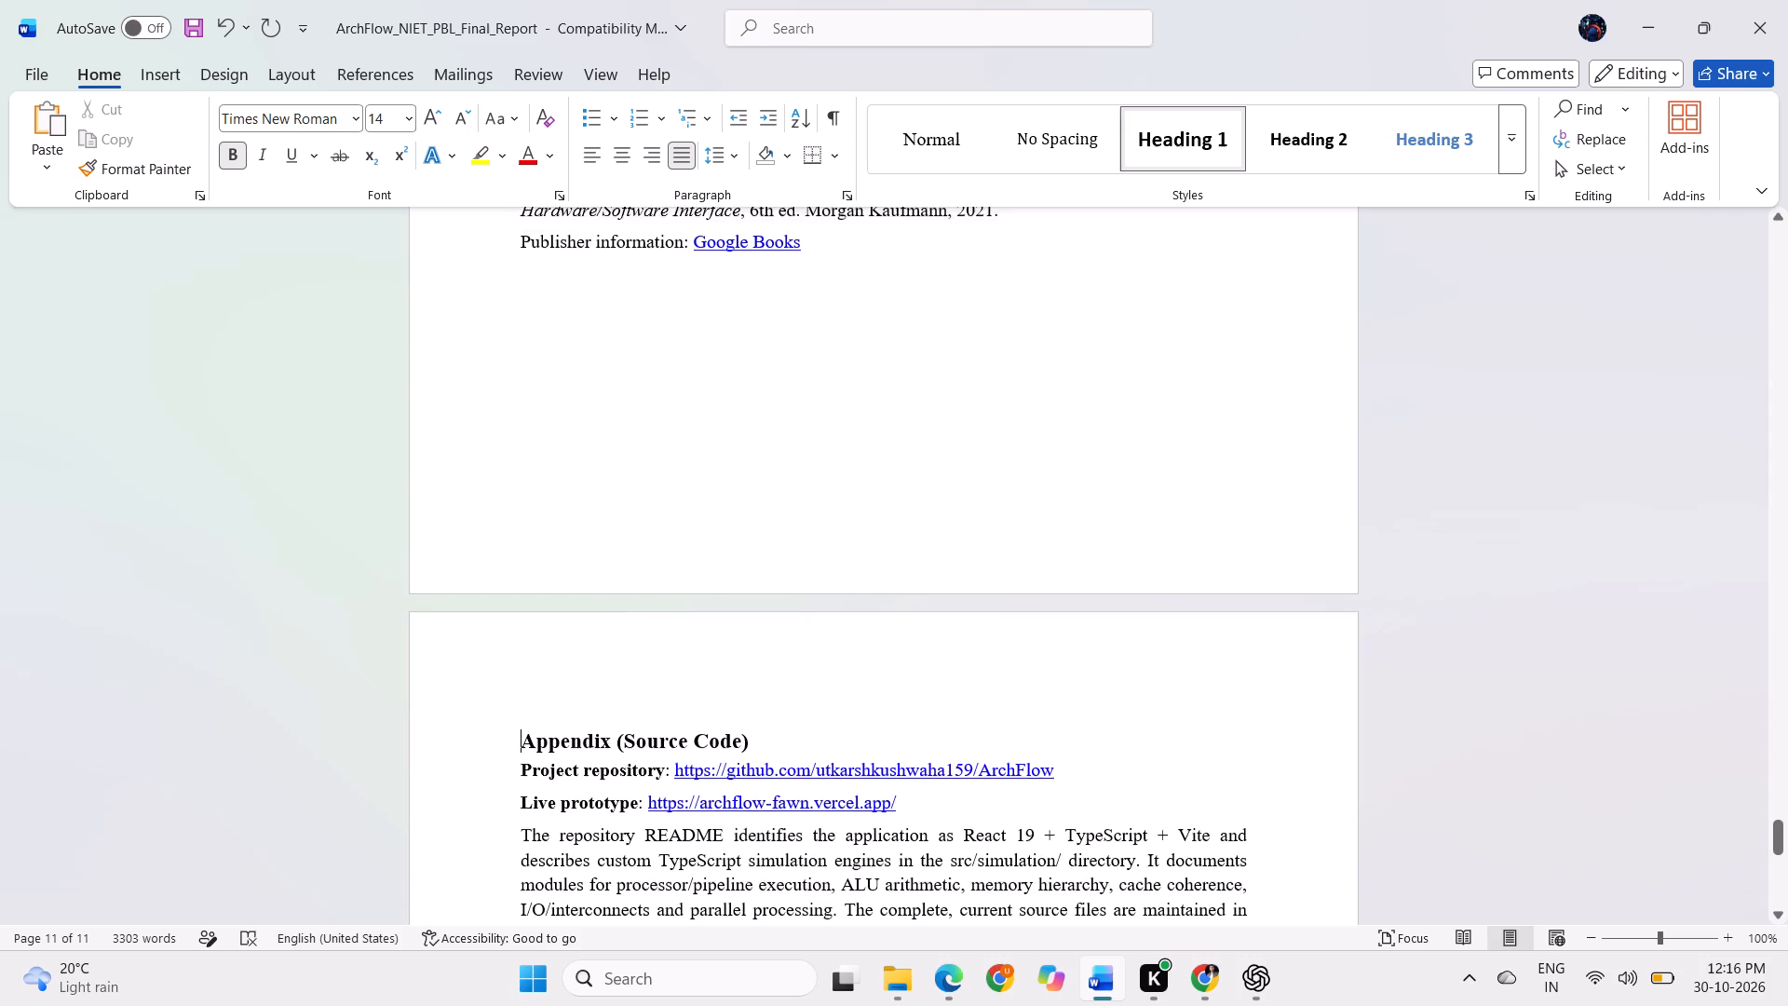
{"action": "scroll", "coordinate": [562, 628], "scroll_direction": "up", "scroll_amount": 5}
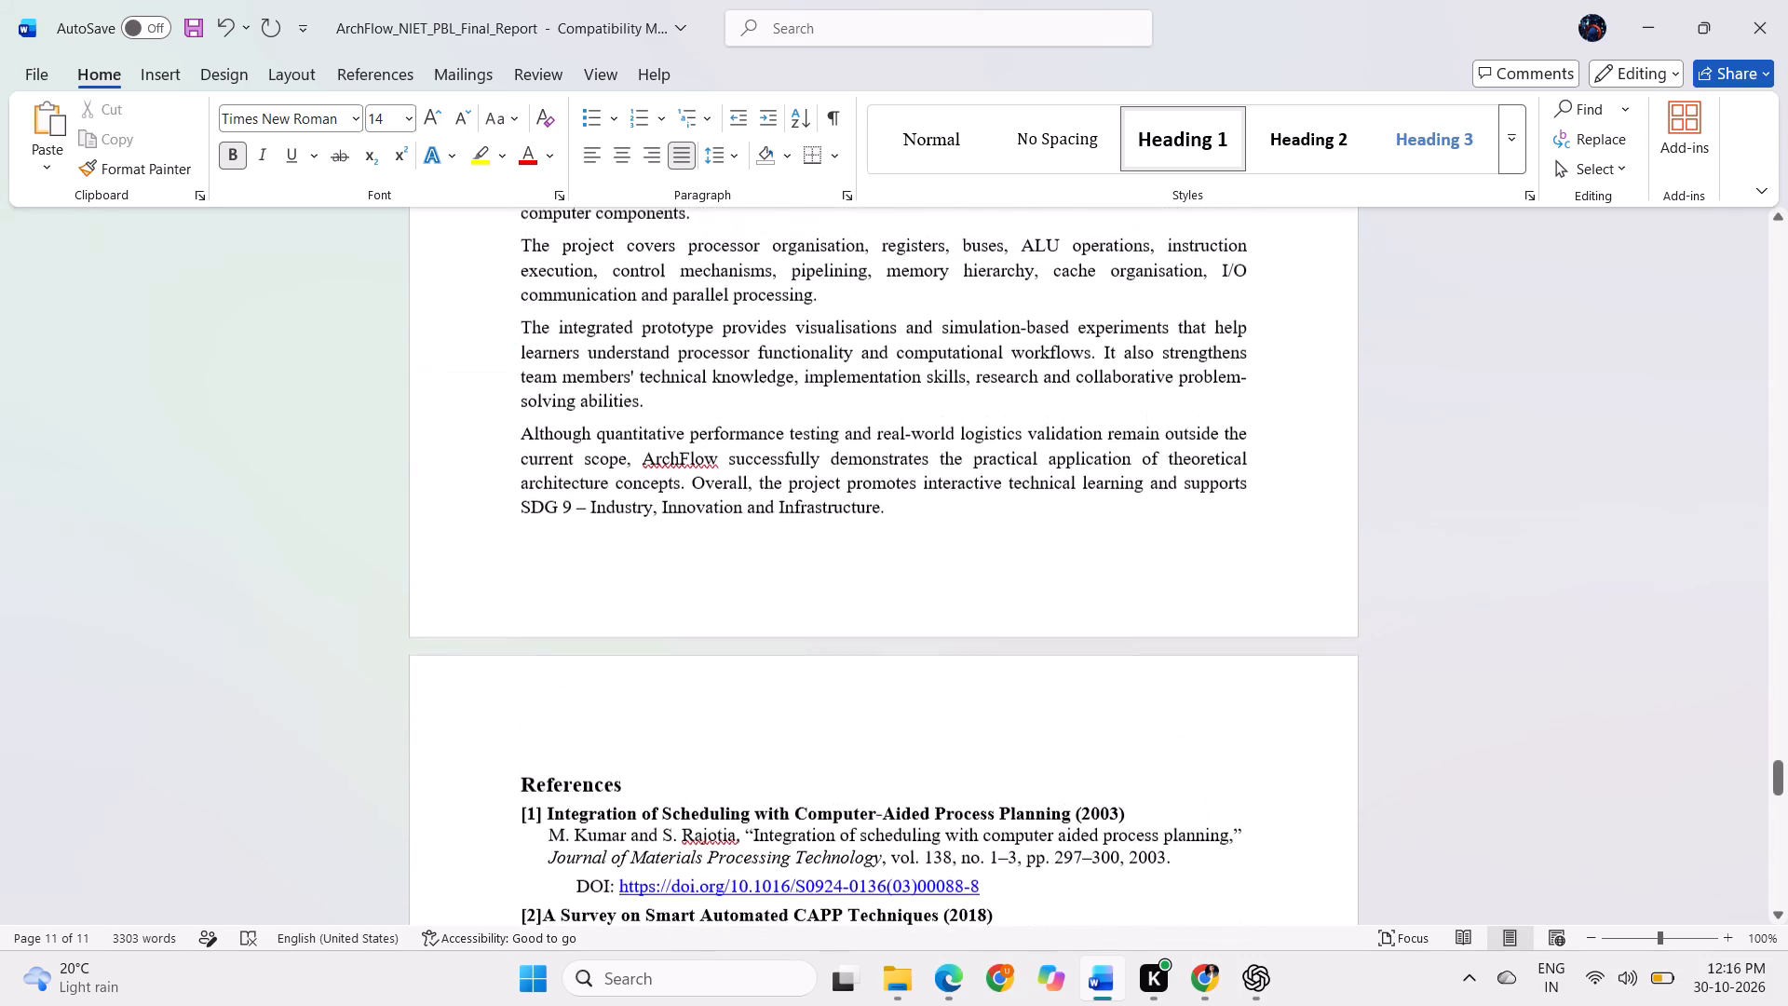
{"action": "scroll", "coordinate": [562, 628], "scroll_direction": "up", "scroll_amount": 1}
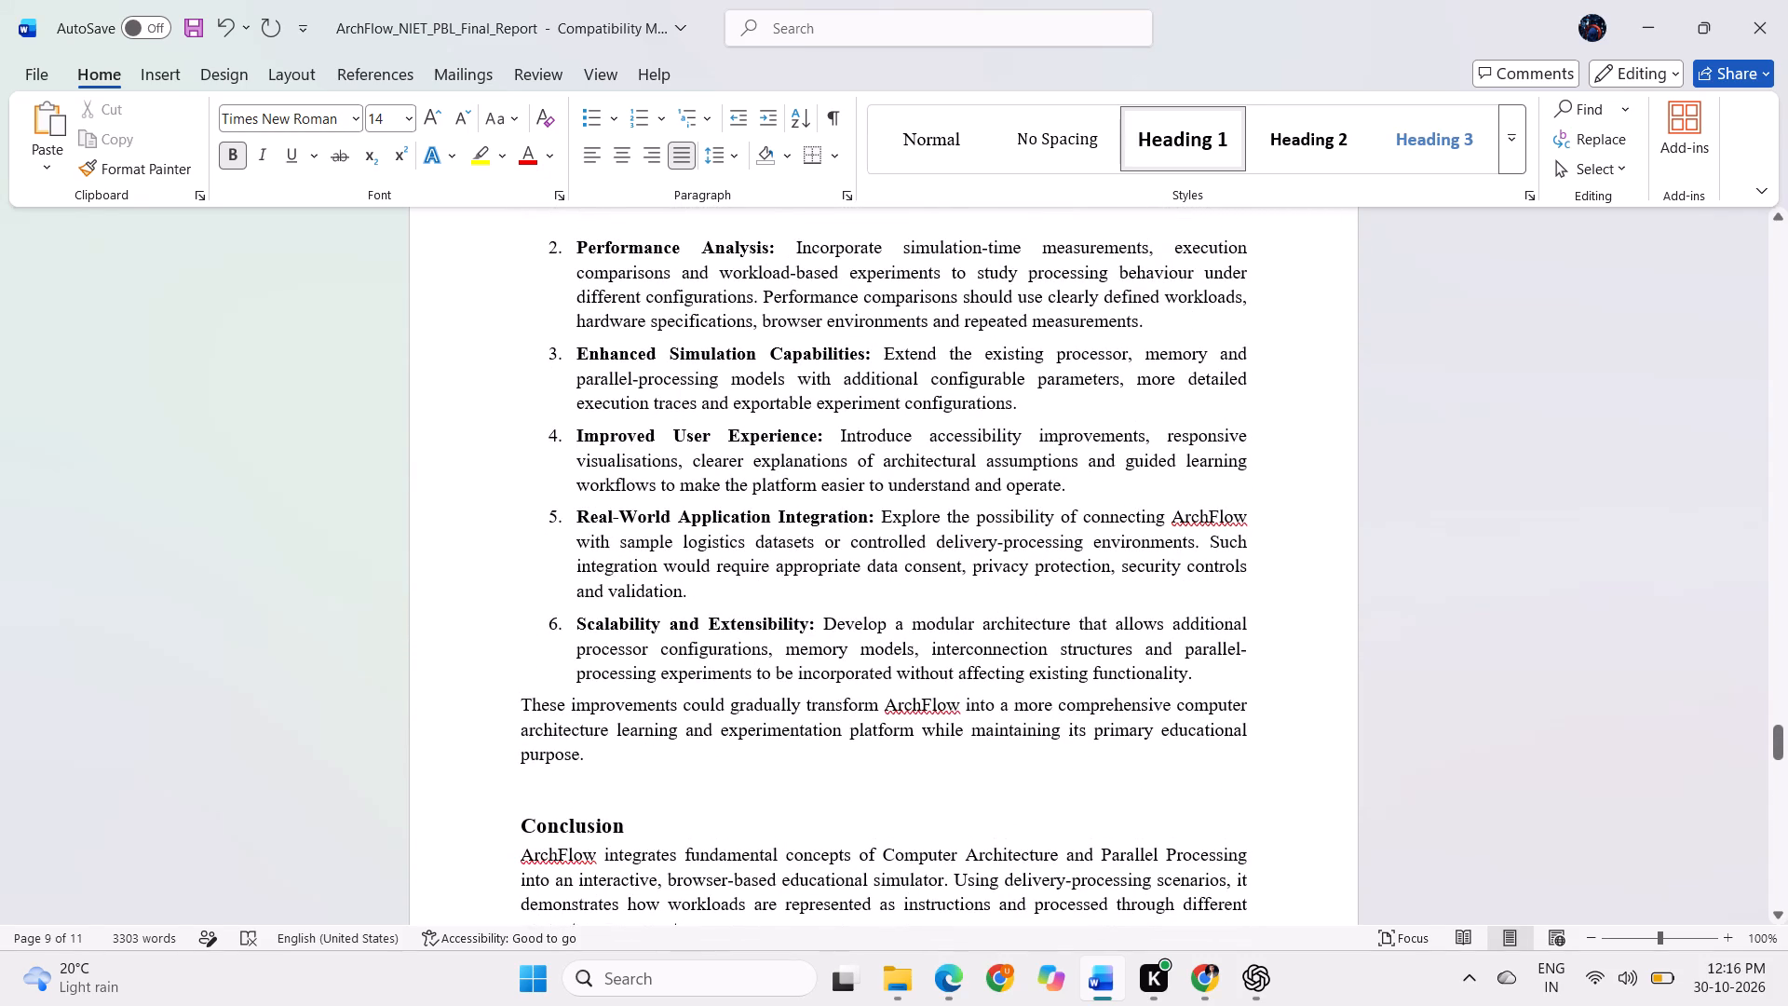
{"action": "scroll", "coordinate": [543, 643], "scroll_direction": "up", "scroll_amount": 3}
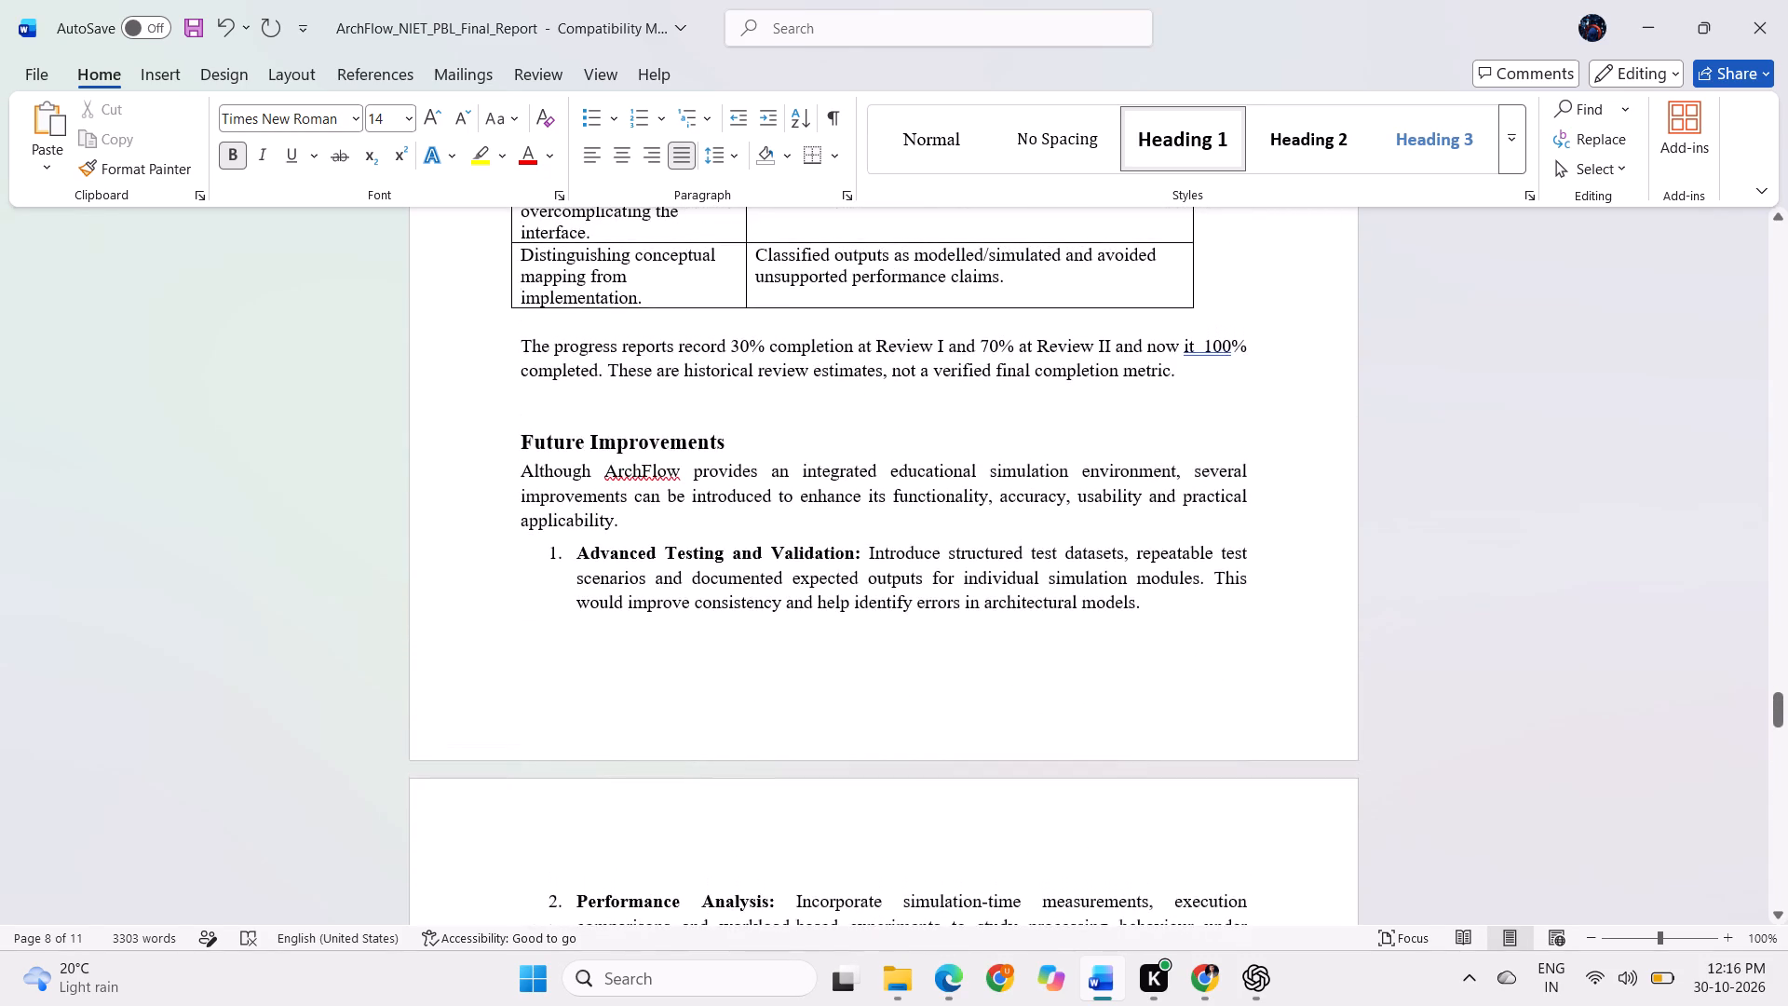
{"action": "scroll", "coordinate": [543, 643], "scroll_direction": "up", "scroll_amount": 8}
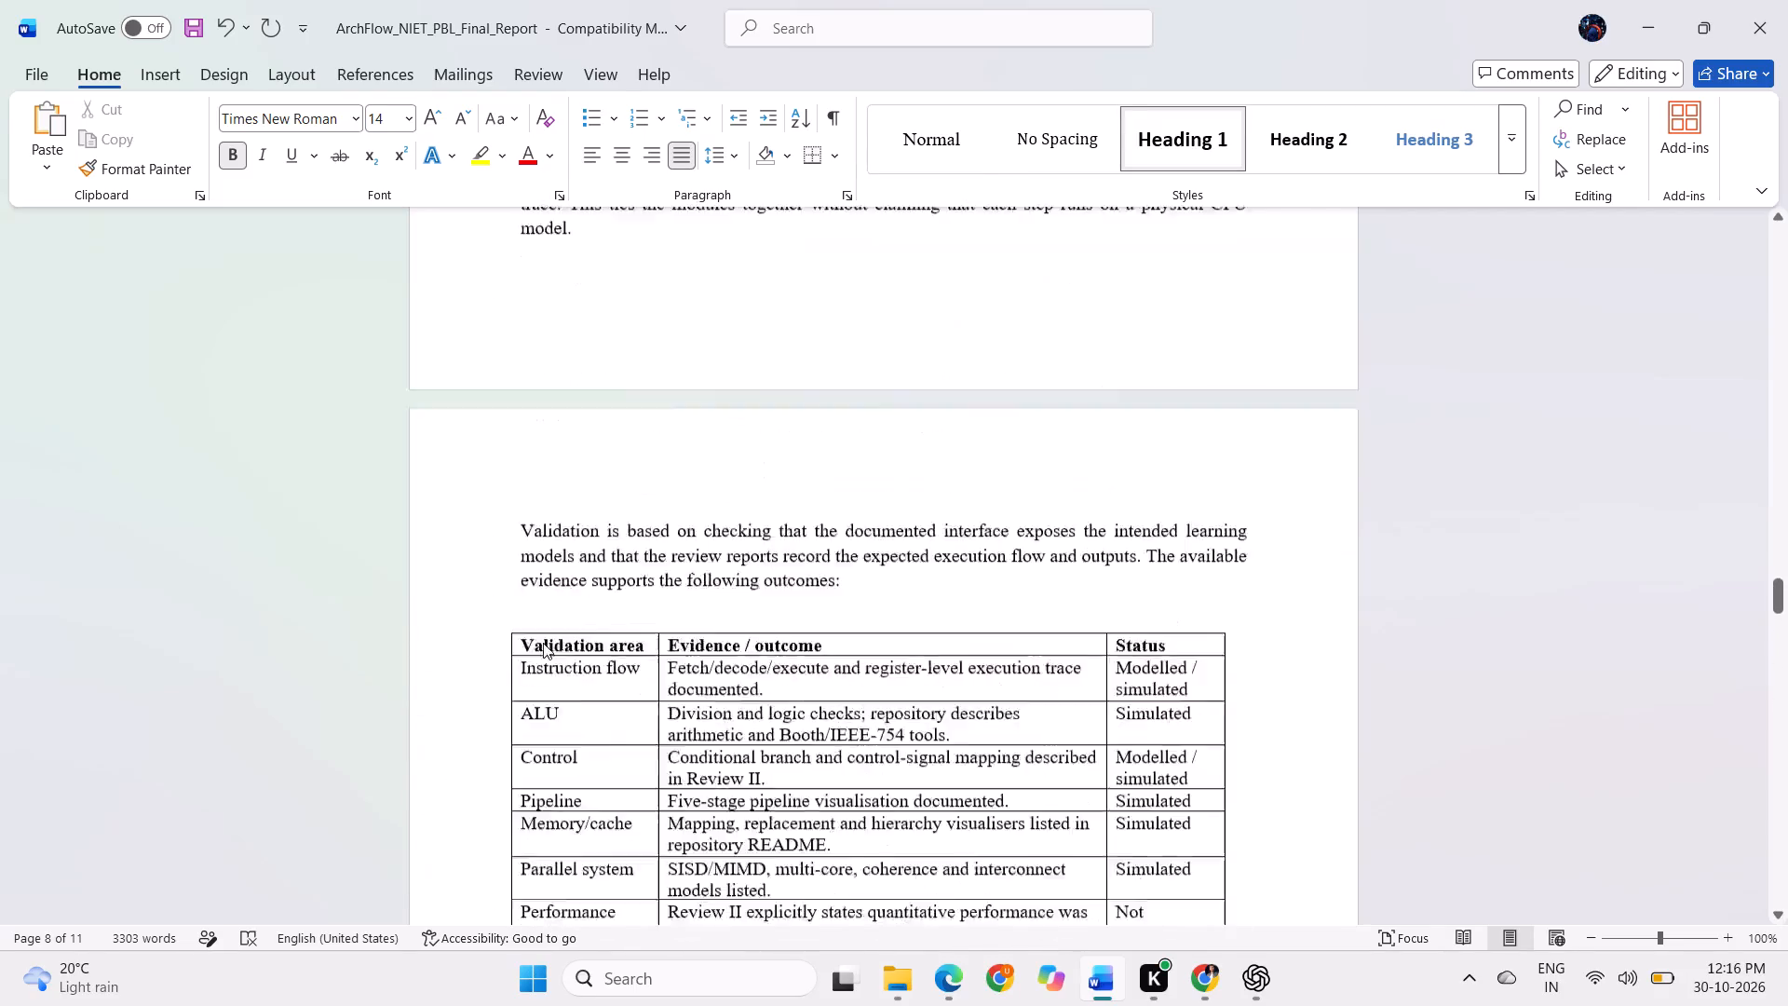
{"action": "scroll", "coordinate": [543, 643], "scroll_direction": "up", "scroll_amount": 12}
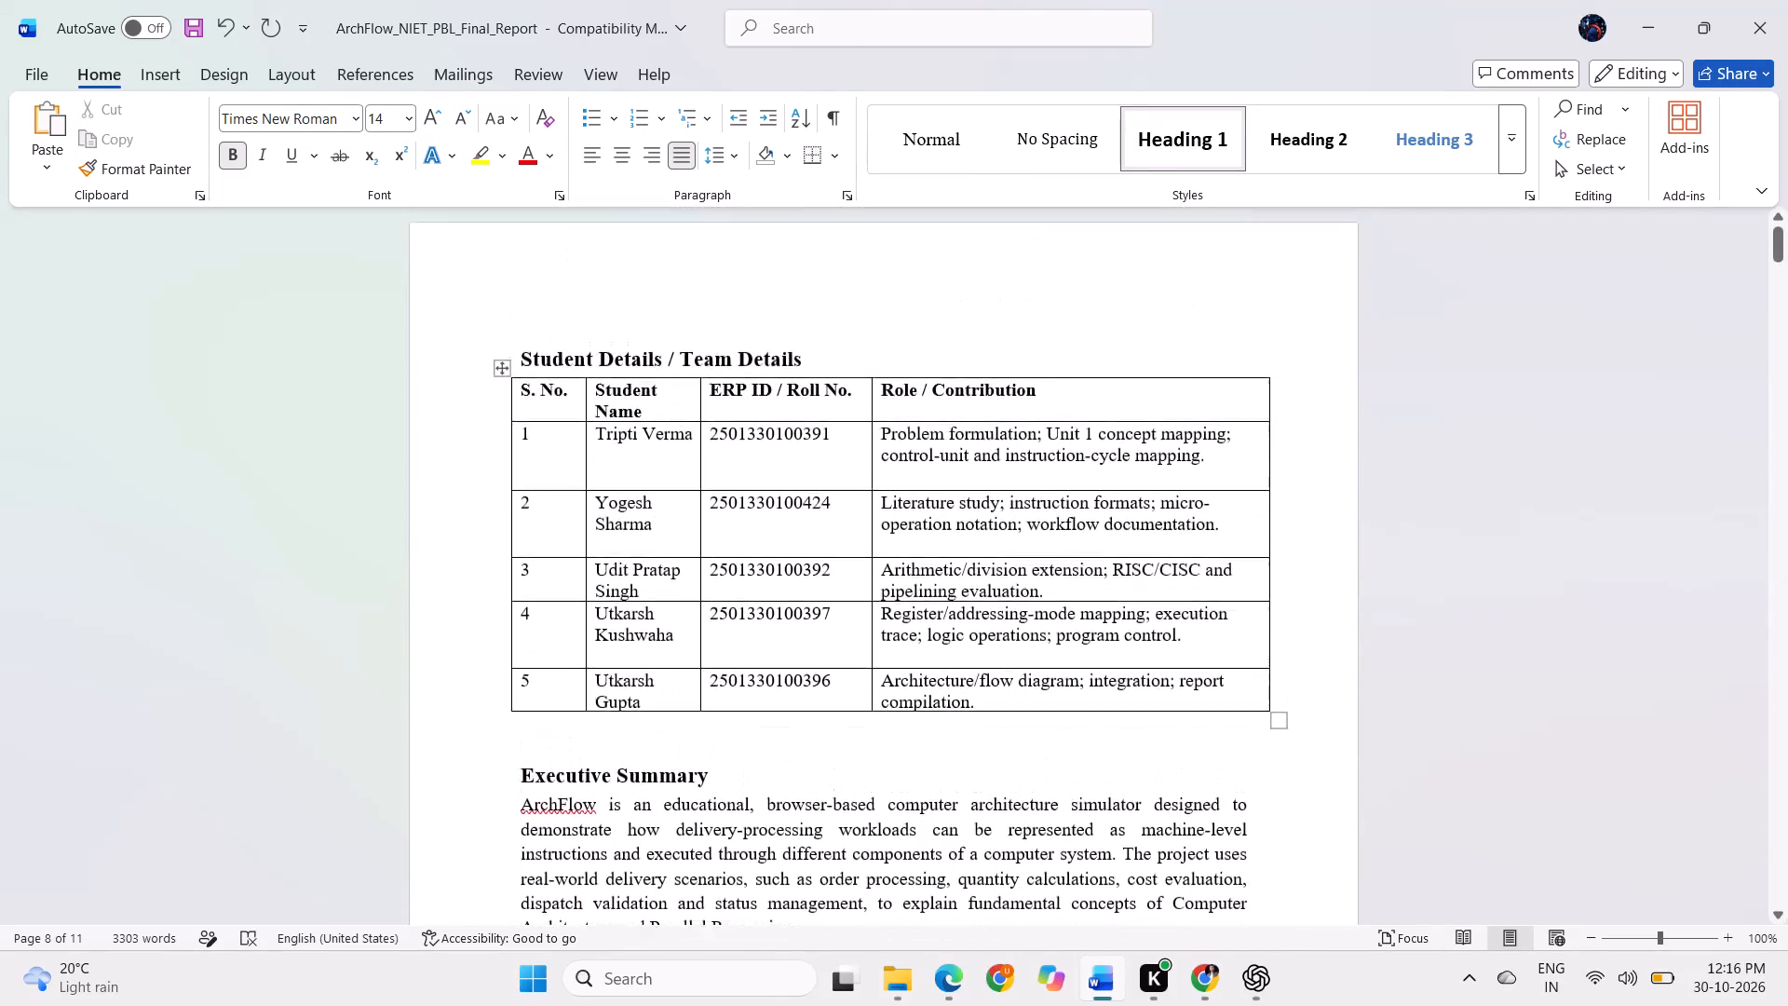
{"action": "scroll", "coordinate": [543, 643], "scroll_direction": "up", "scroll_amount": 1}
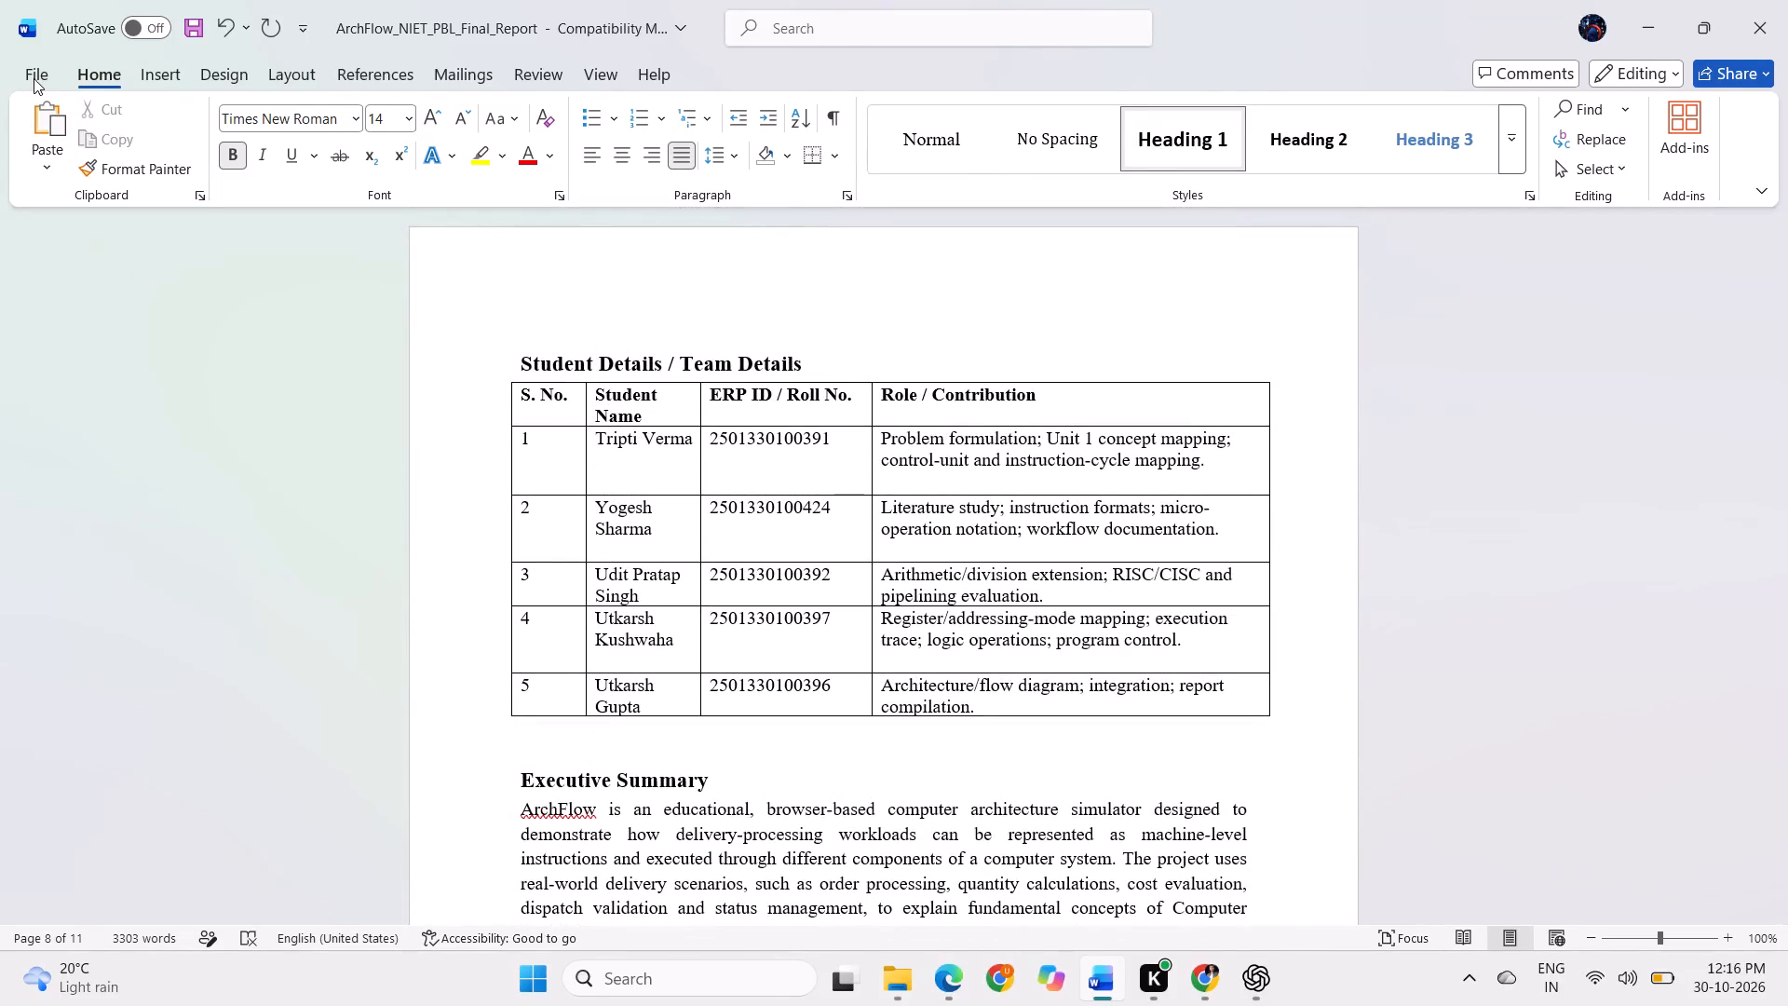
Save the report in Downloads as a Word document named Capp_ArchFlow_NIET_PBL_Final_Report_grp_88, accepting the upgrade to the newest file format.
{"action": "left_click", "coordinate": [34, 78]}
{"action": "left_click", "coordinate": [102, 431]}
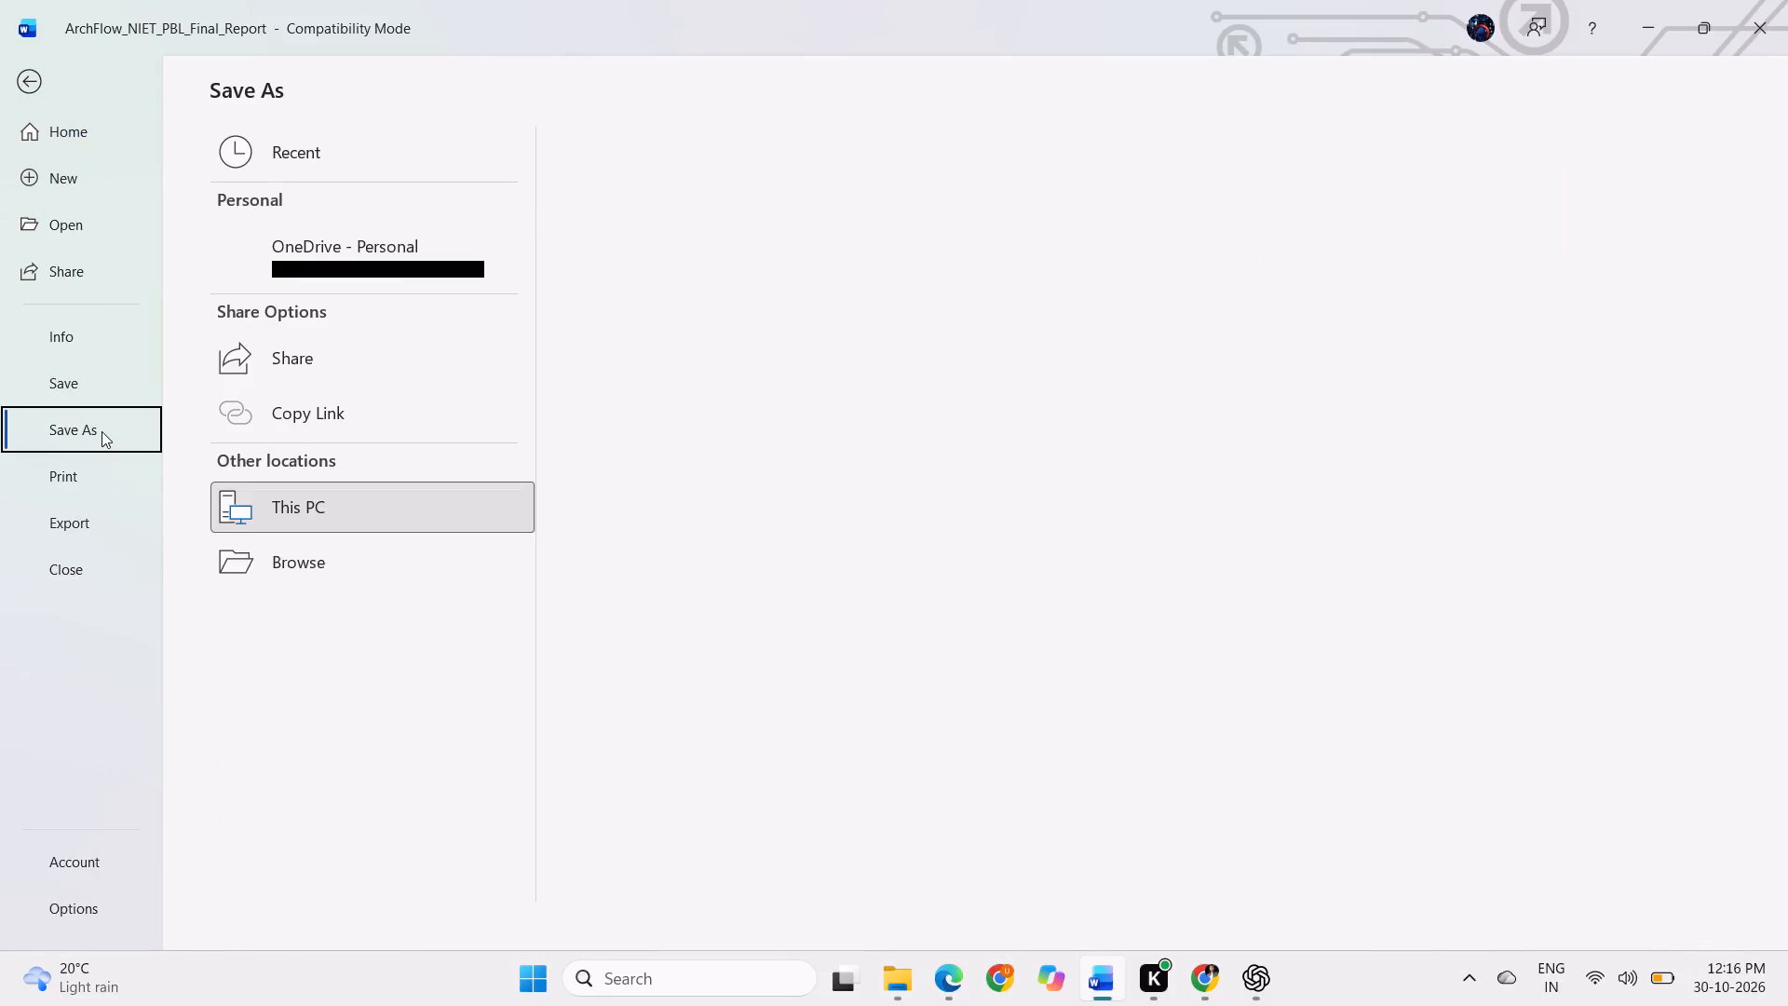
{"action": "left_click", "coordinate": [698, 277]}
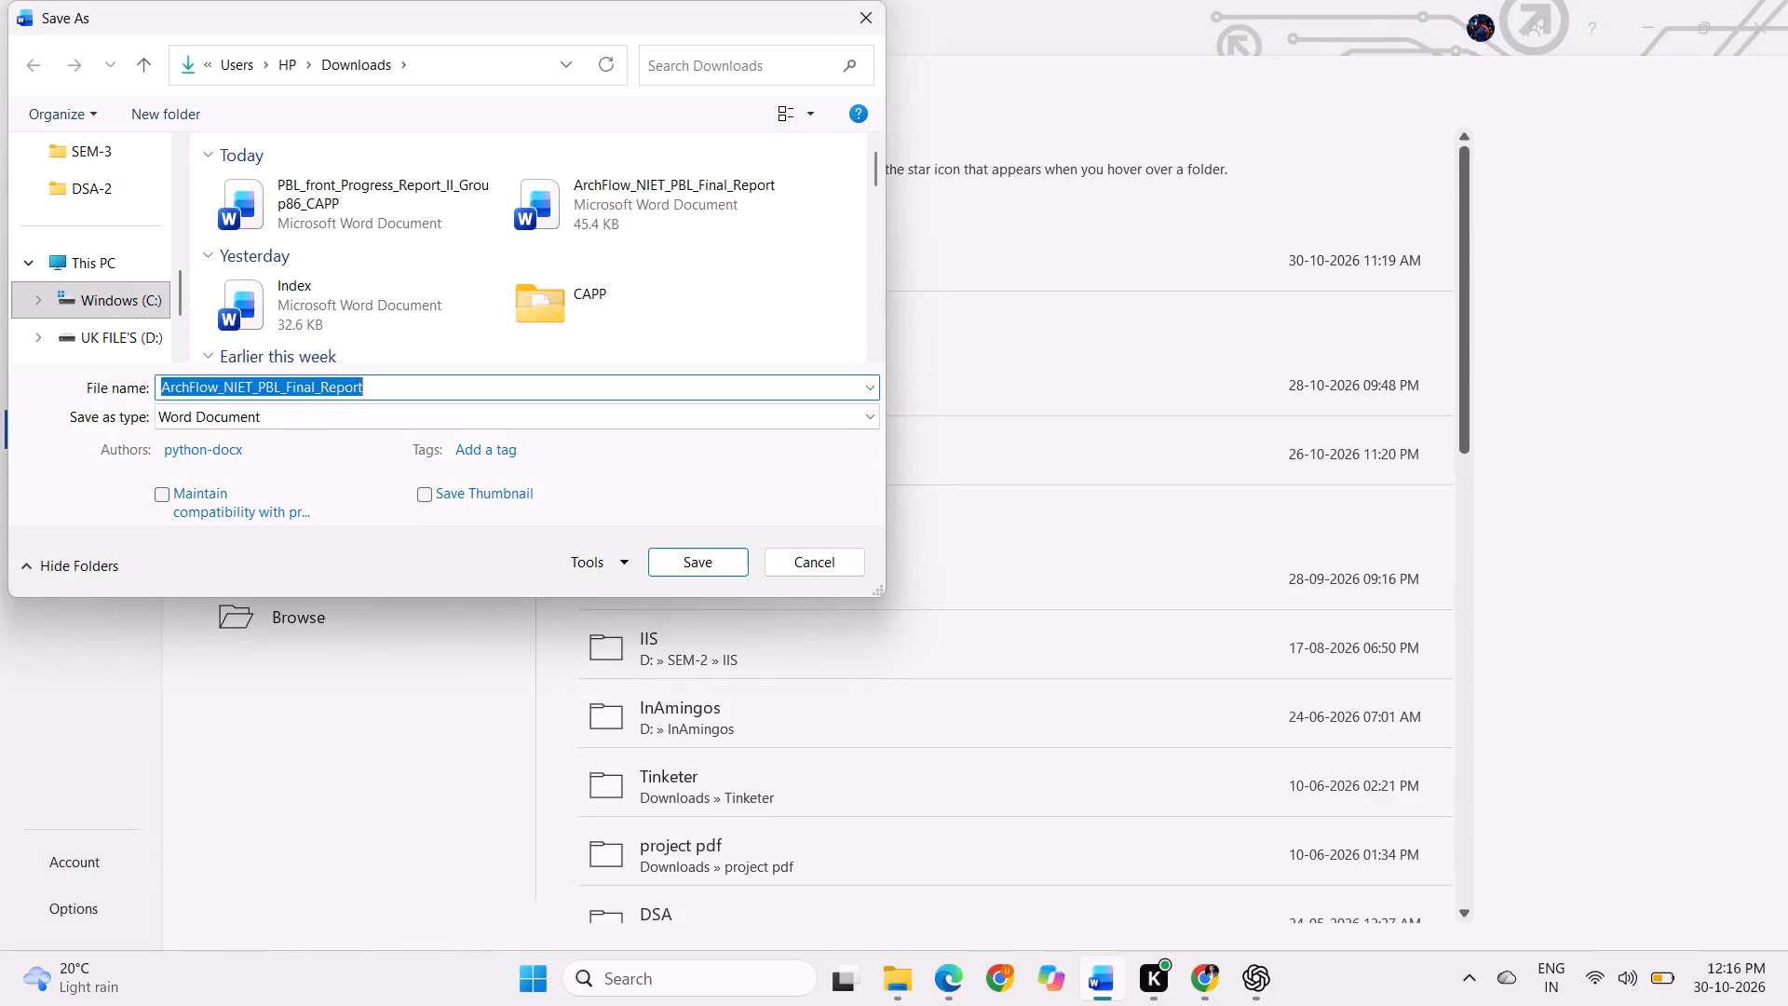
{"action": "left_click", "coordinate": [374, 393]}
{"action": "type", "text": "_grp"}
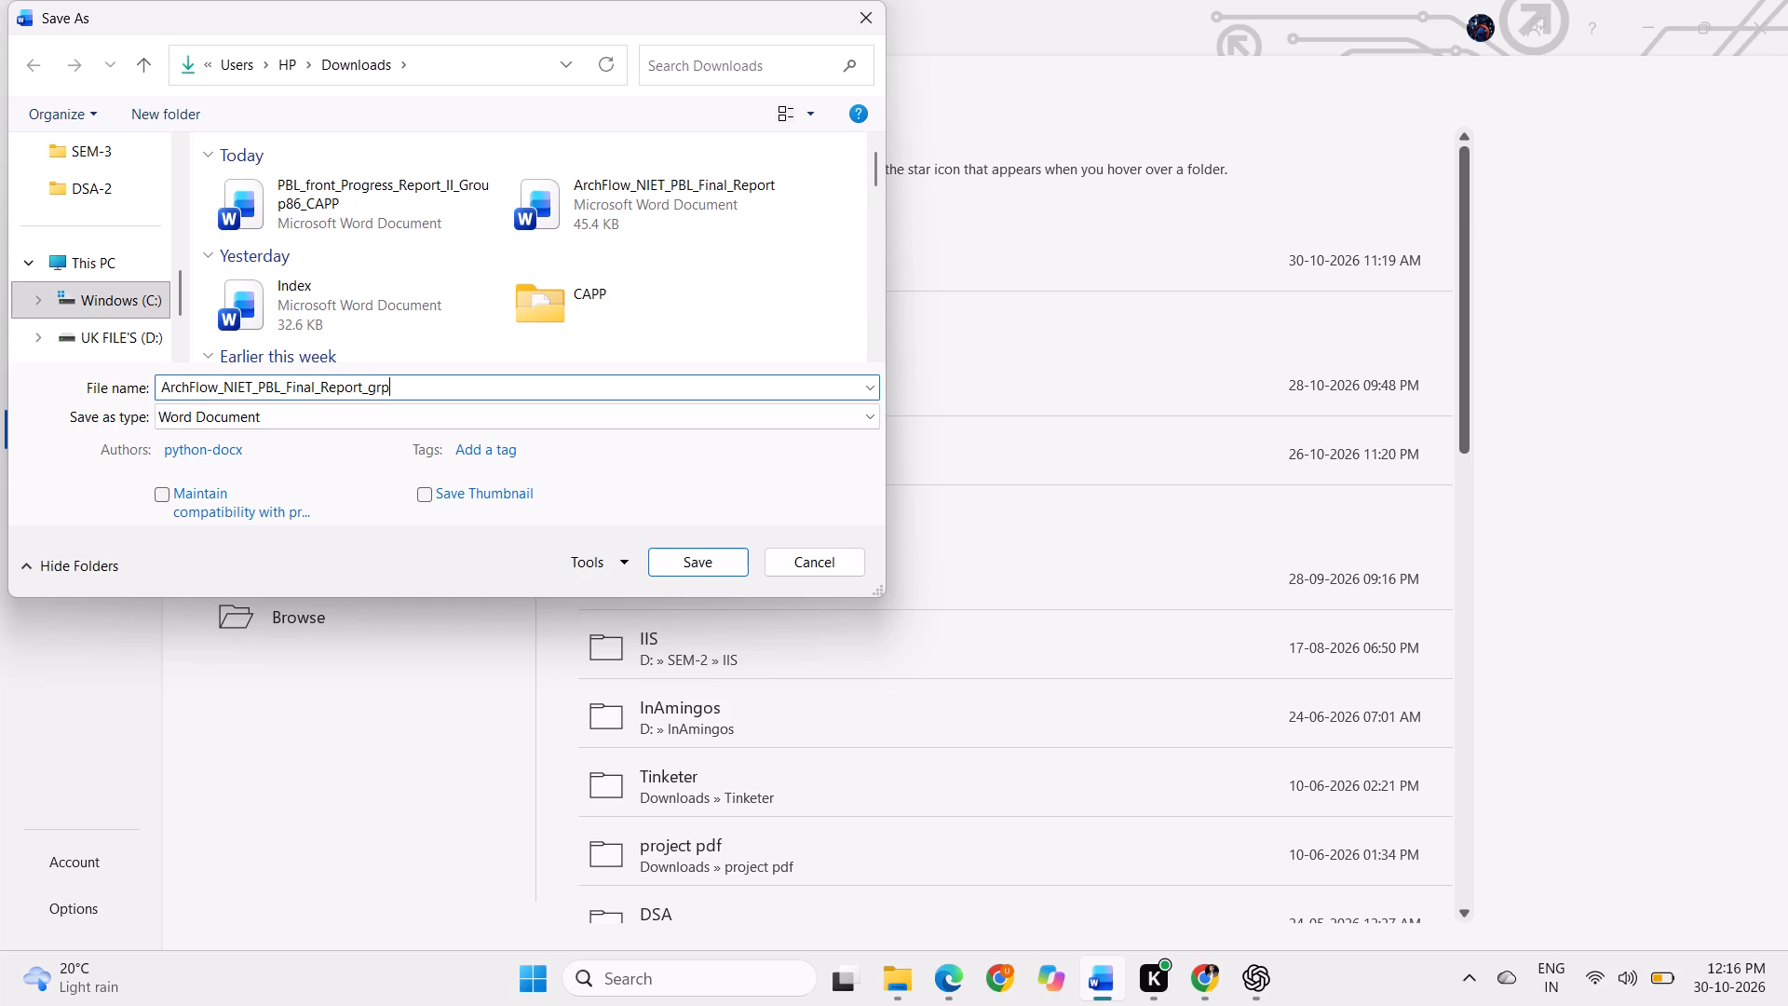
{"action": "key", "text": "shift+underscore"}
{"action": "type", "text": "88"}
{"action": "left_click", "coordinate": [165, 385]}
{"action": "type", "text": "Cao"}
{"action": "key", "text": "BackSpace"}
{"action": "type", "text": "pp_"}
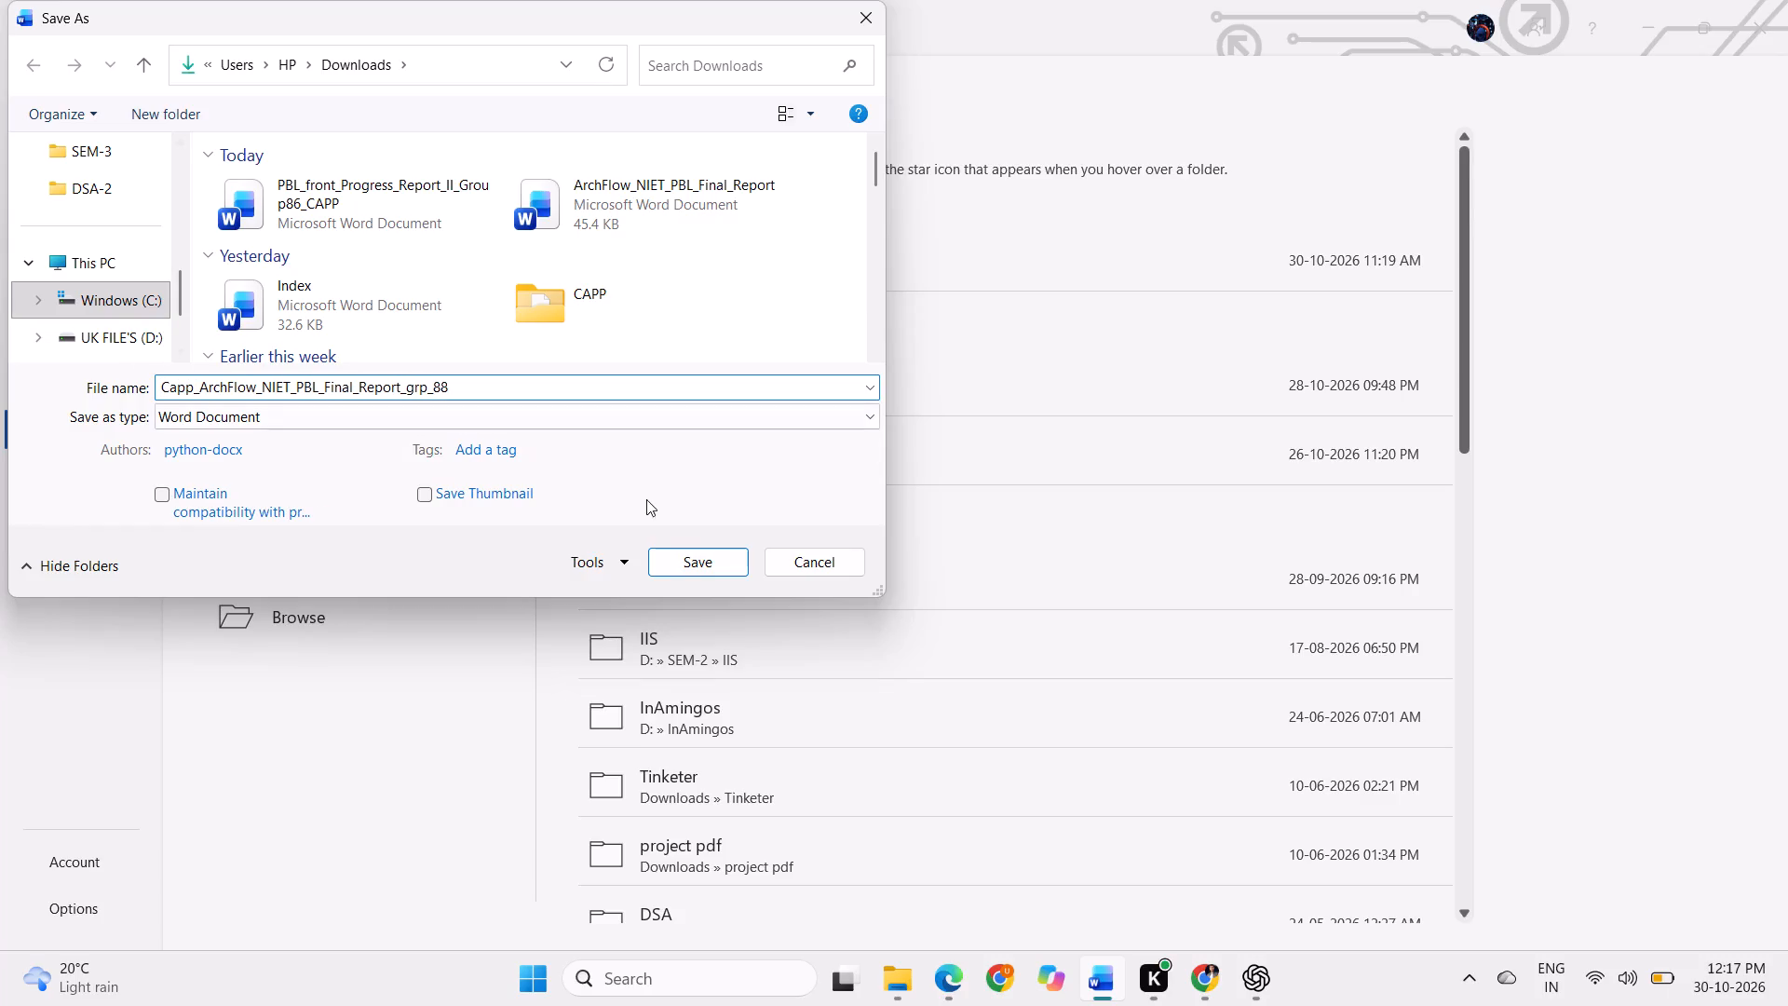
{"action": "left_click", "coordinate": [676, 553]}
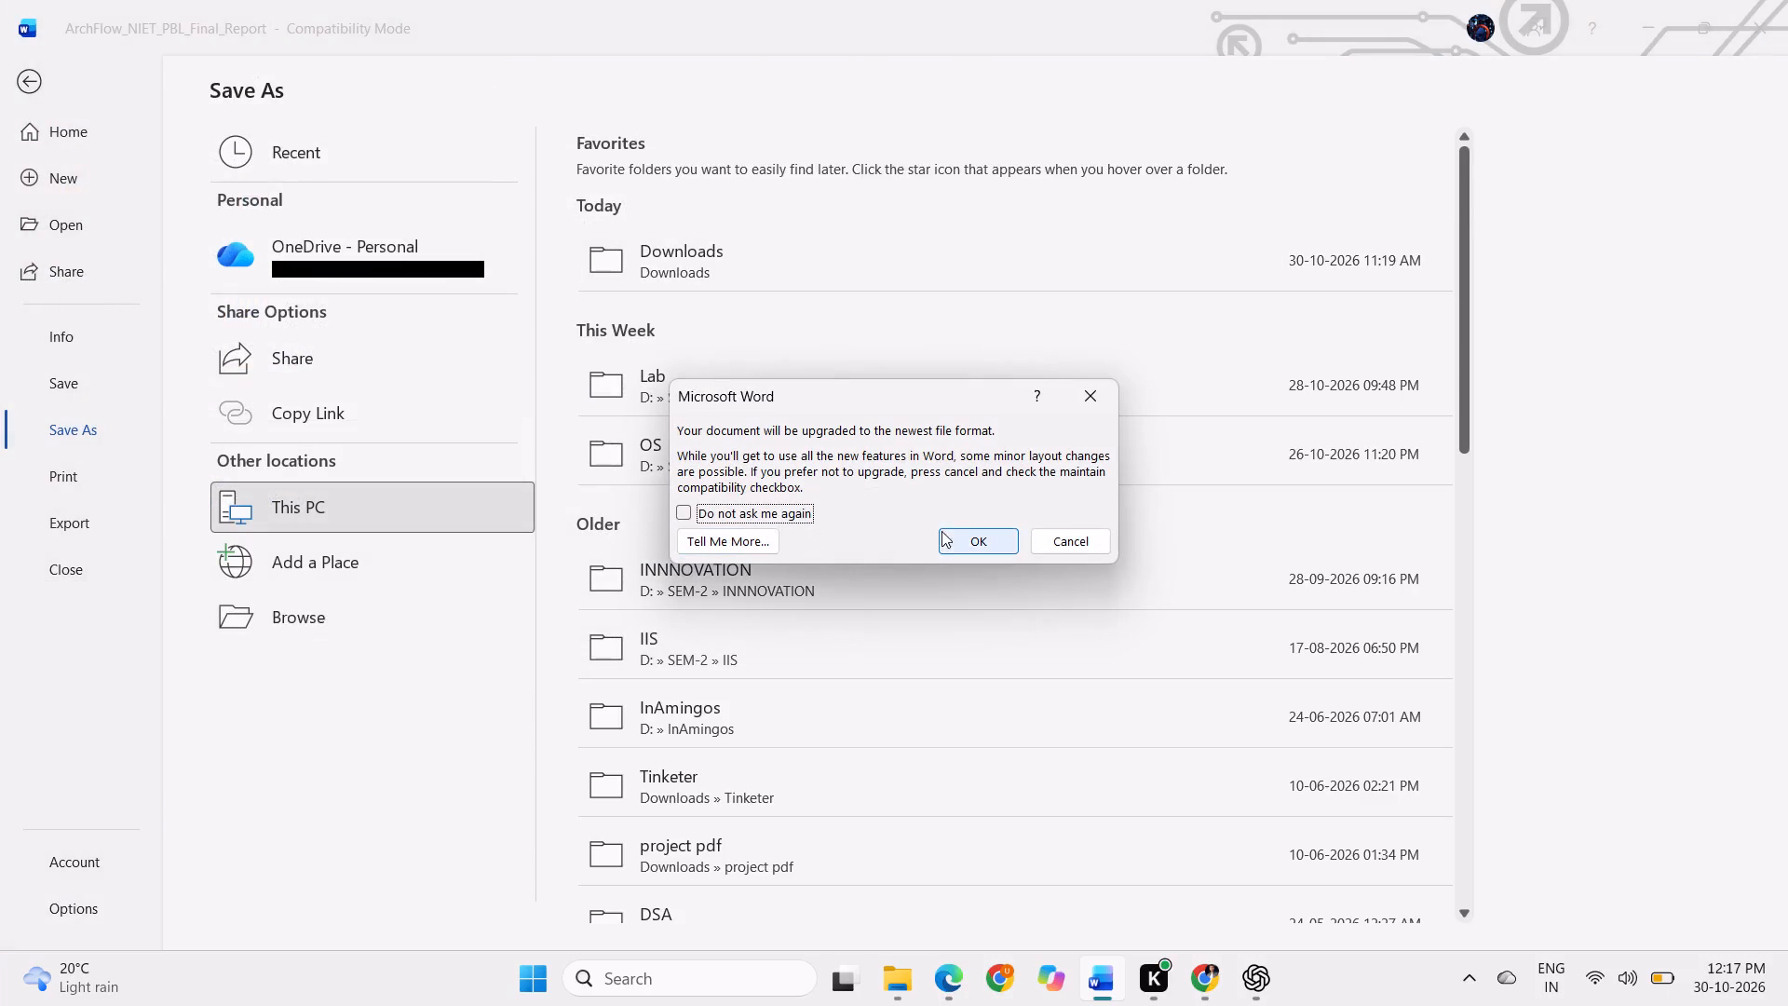
{"action": "left_click", "coordinate": [980, 537]}
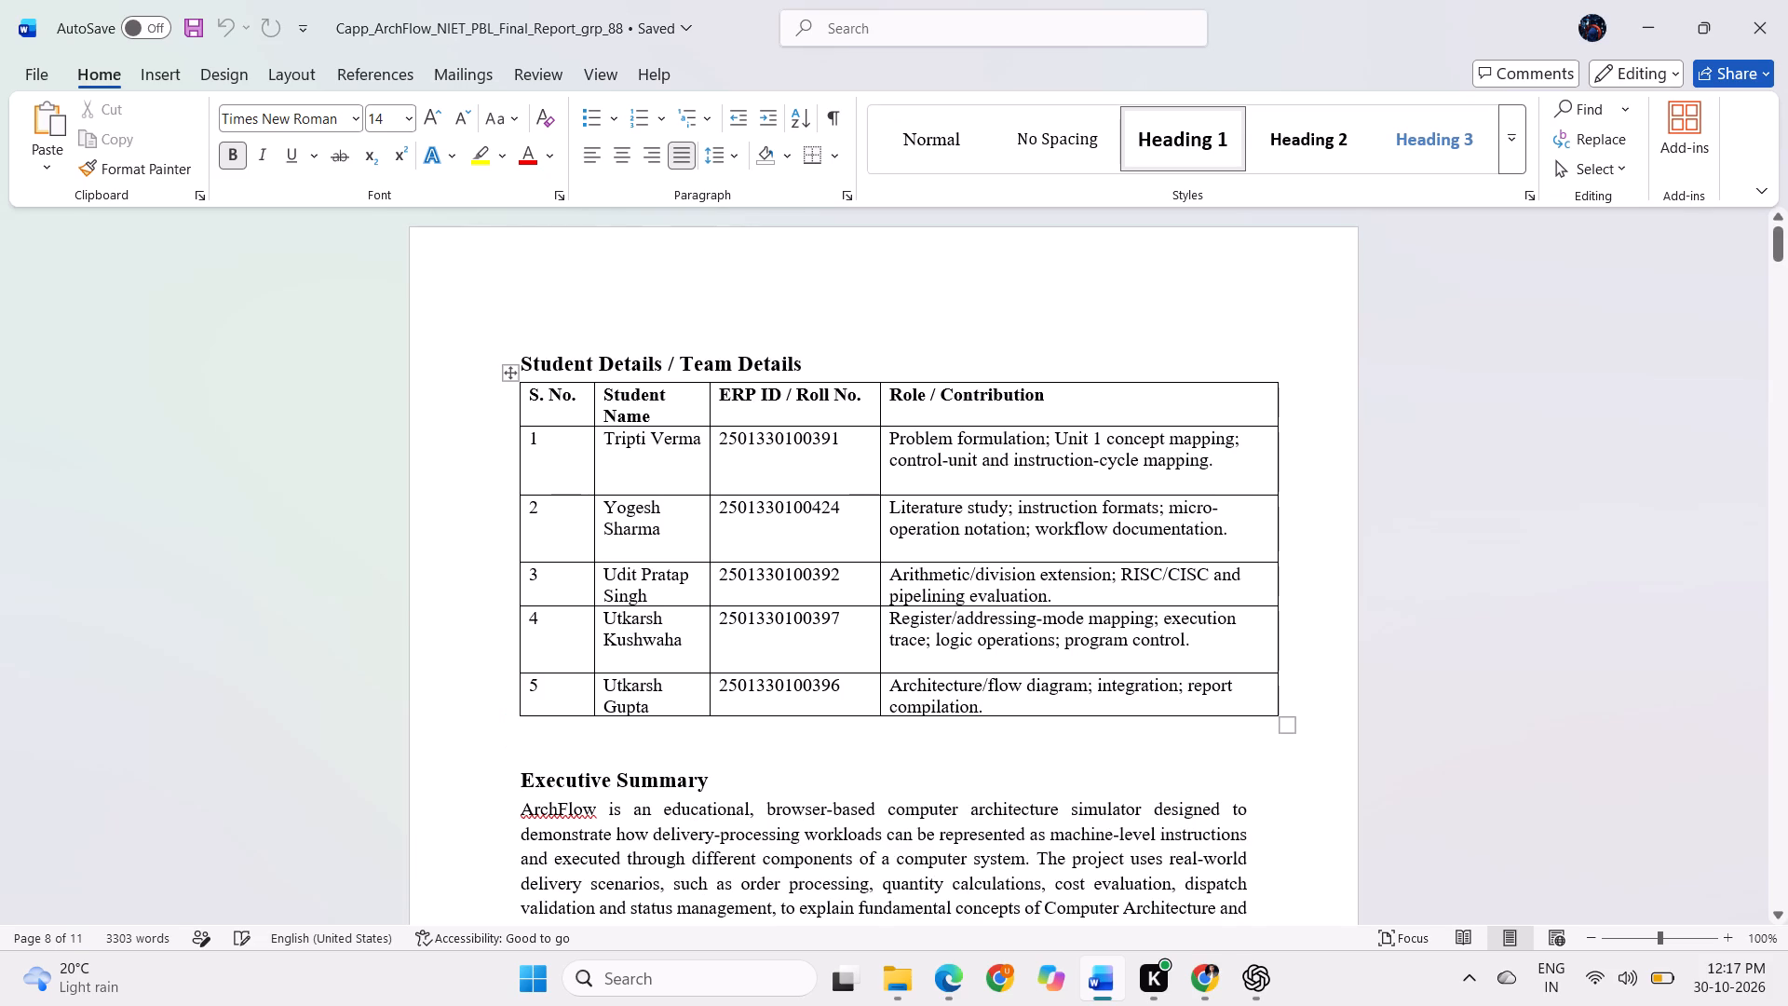
Export the report to Downloads as a PDF named Capp_ArchFlow_NIET_PBL_Final_Report_grp_88, set to open after publishing.
{"action": "scroll", "coordinate": [480, 731], "scroll_direction": "down", "scroll_amount": 8}
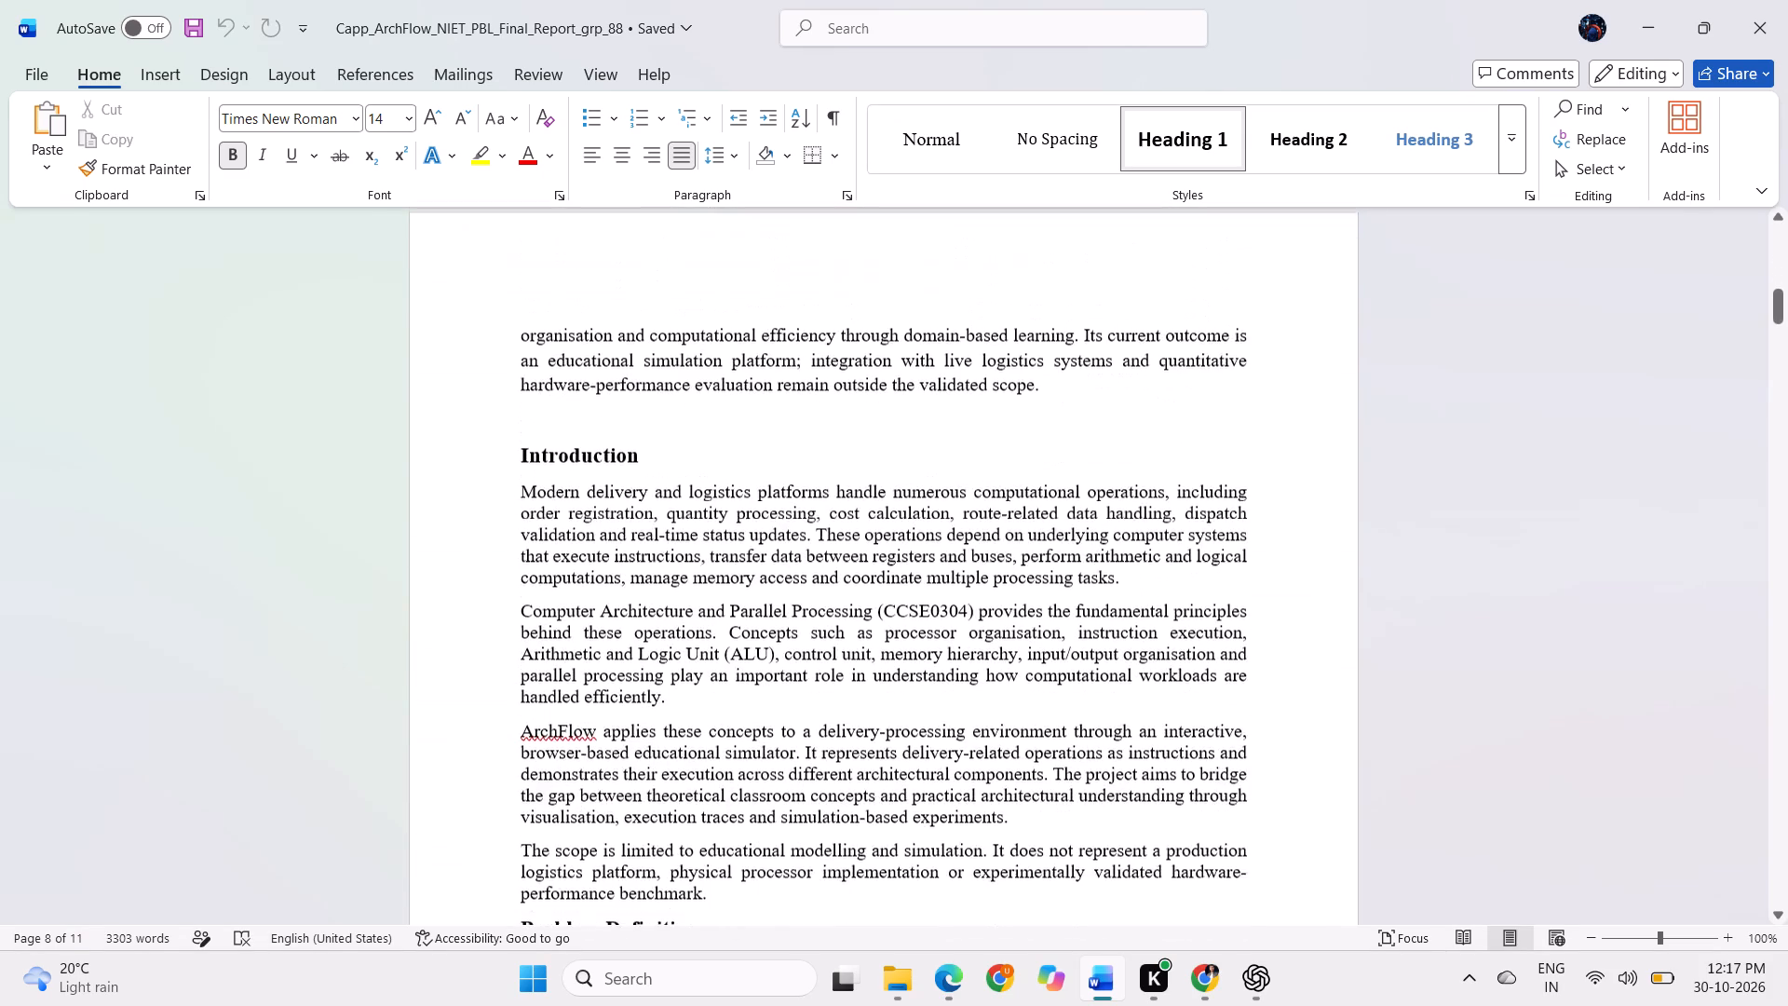
{"action": "scroll", "coordinate": [480, 731], "scroll_direction": "down", "scroll_amount": 15}
{"action": "scroll", "coordinate": [480, 731], "scroll_direction": "down", "scroll_amount": 14}
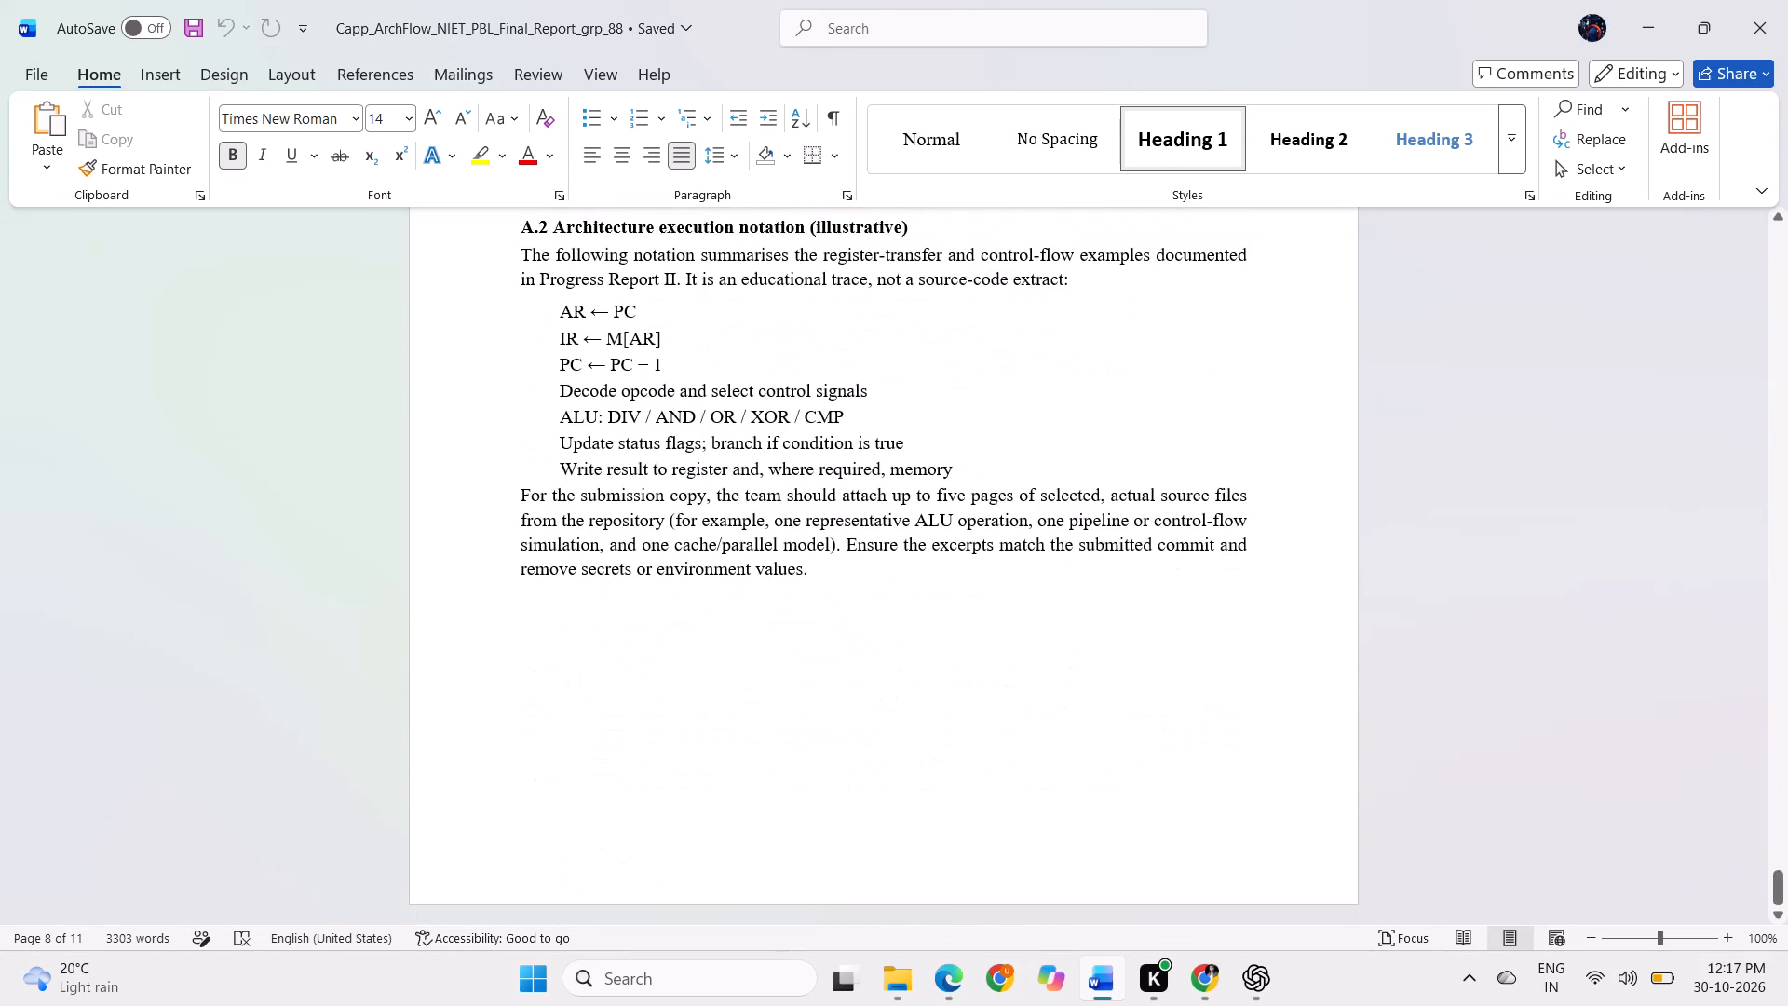
{"action": "scroll", "coordinate": [687, 584], "scroll_direction": "up", "scroll_amount": 8}
{"action": "left_click", "coordinate": [47, 74]}
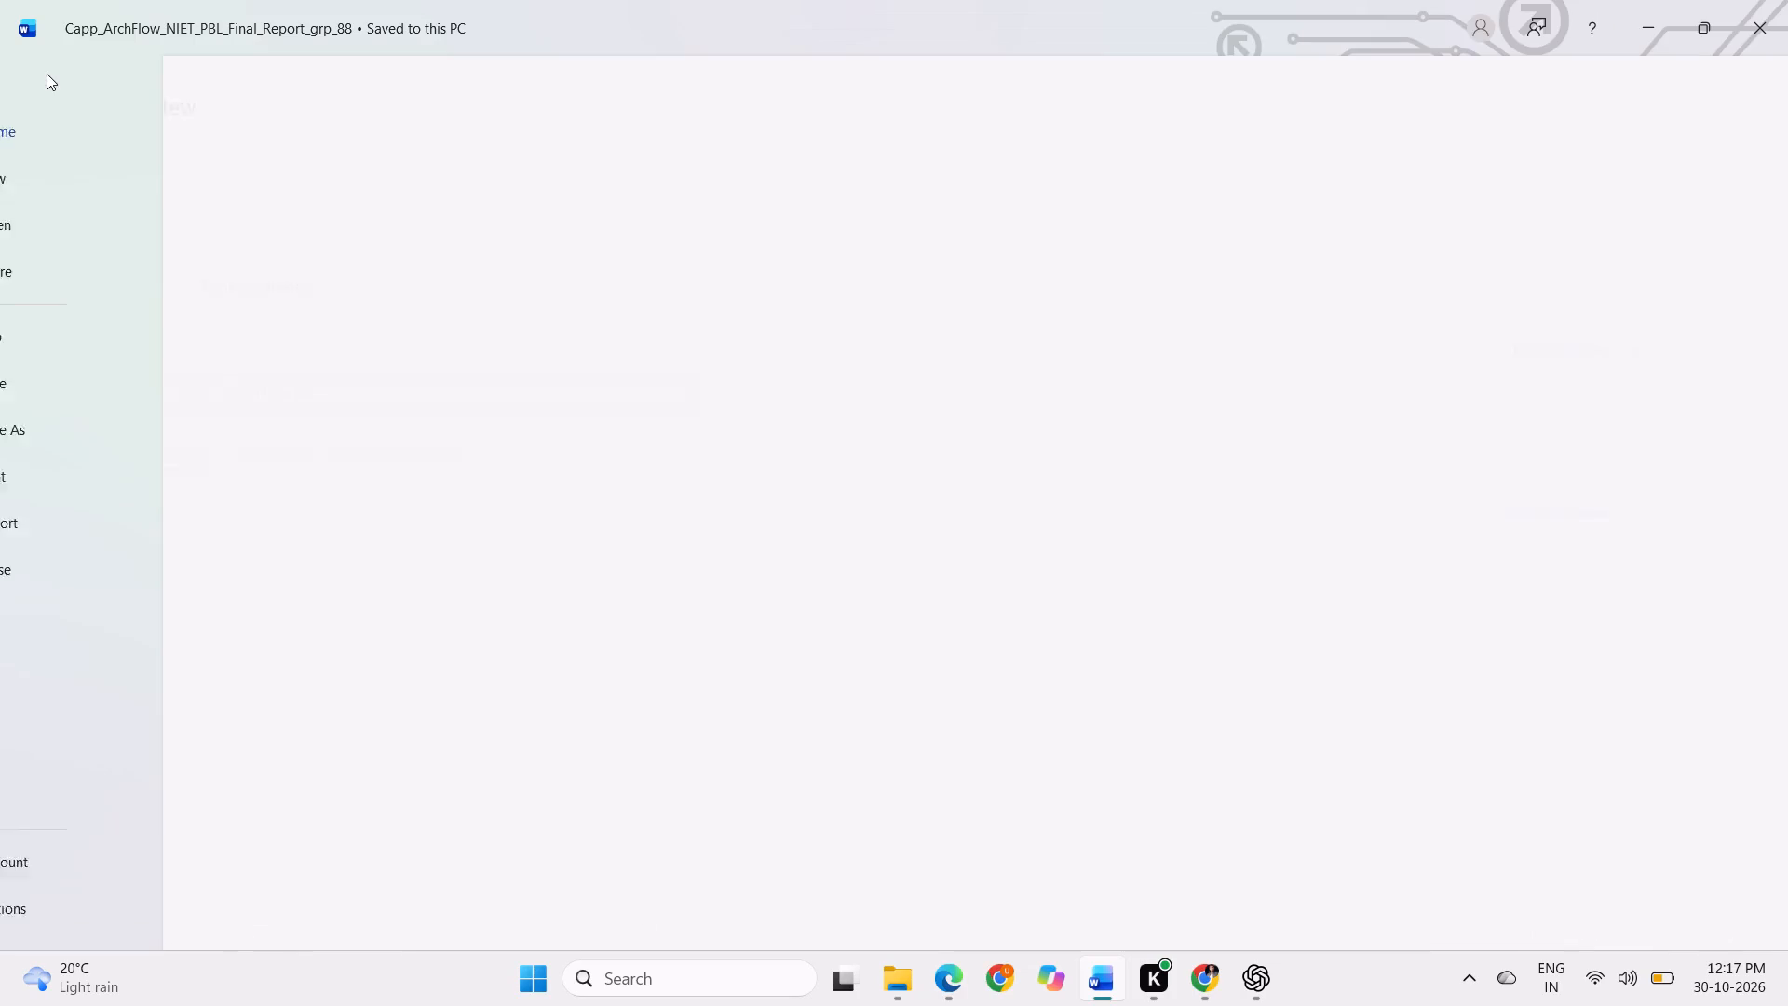
{"action": "left_click", "coordinate": [95, 523]}
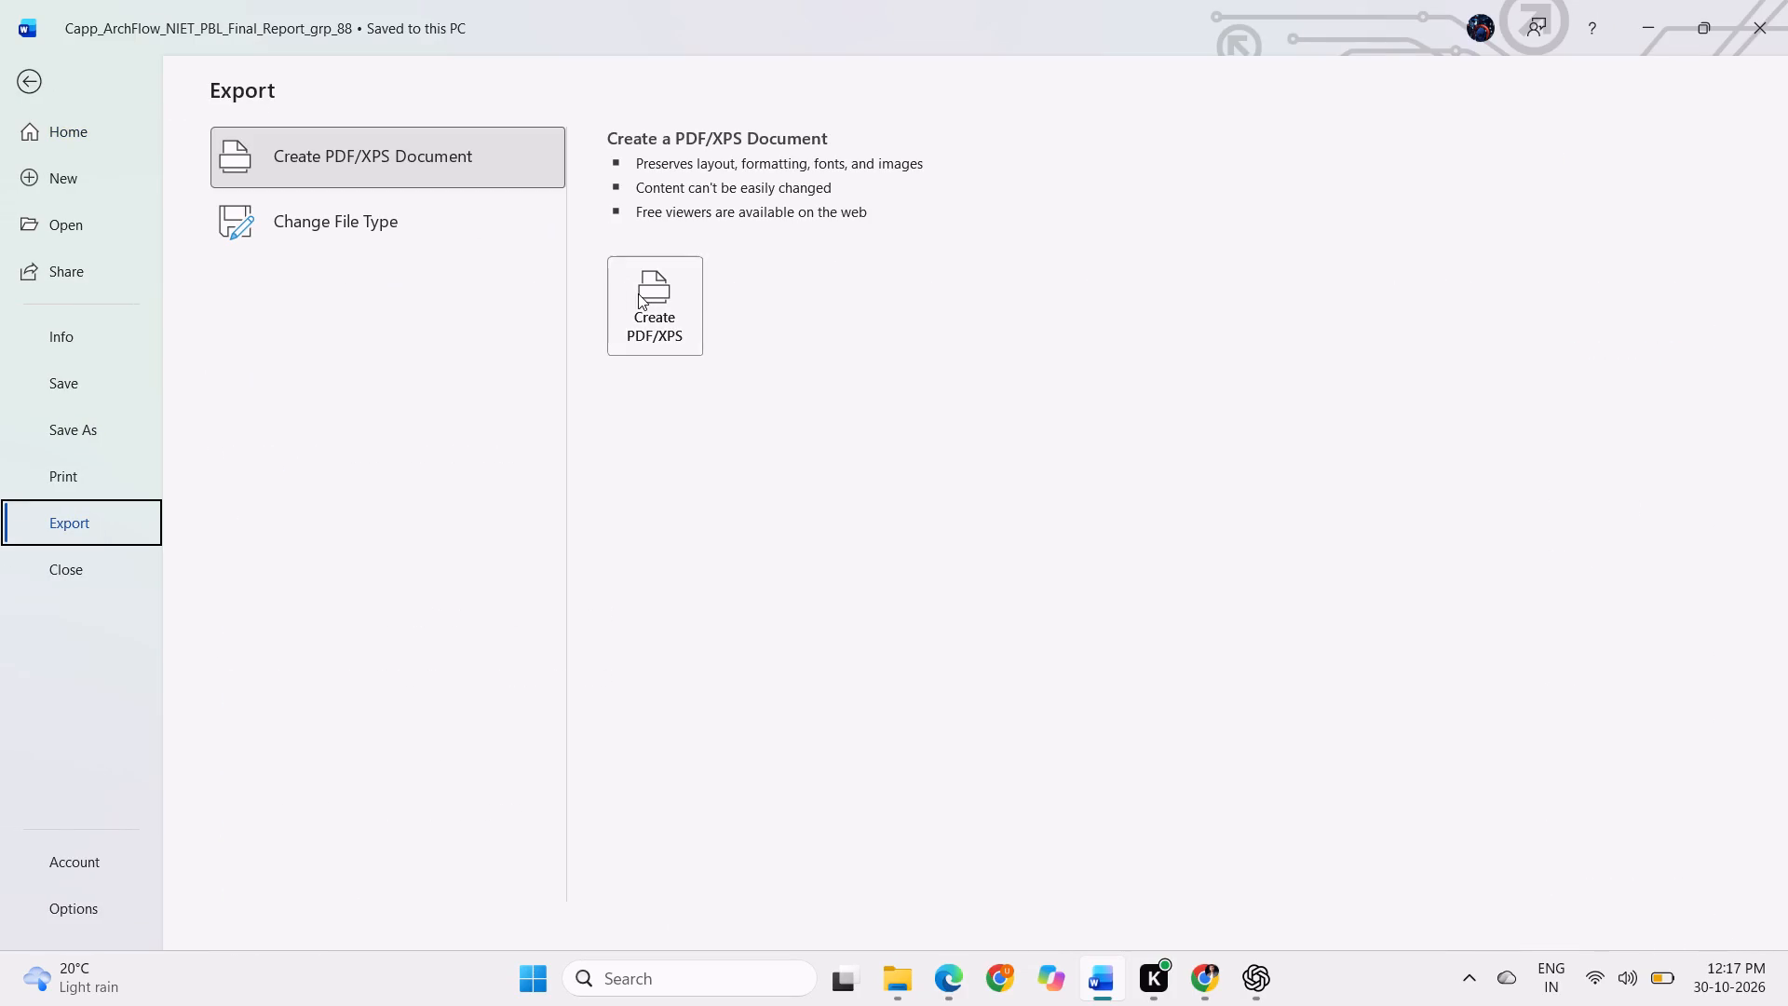
{"action": "left_click", "coordinate": [638, 293]}
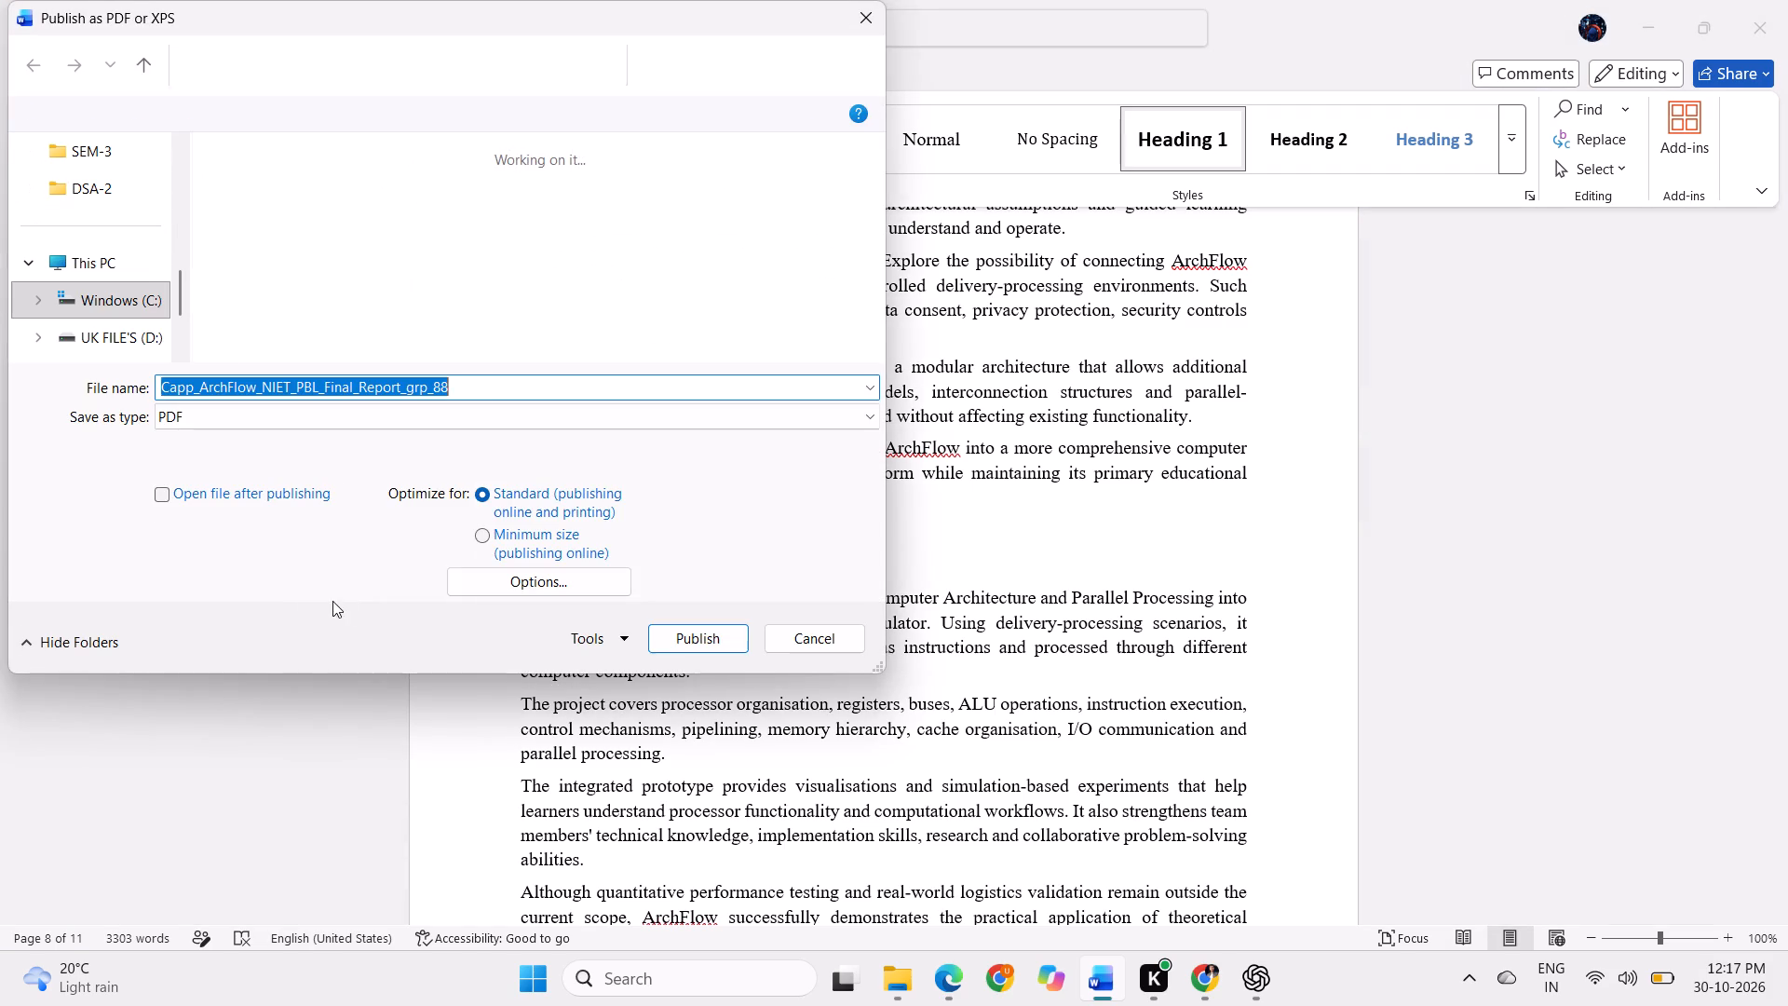
{"action": "left_click", "coordinate": [227, 497]}
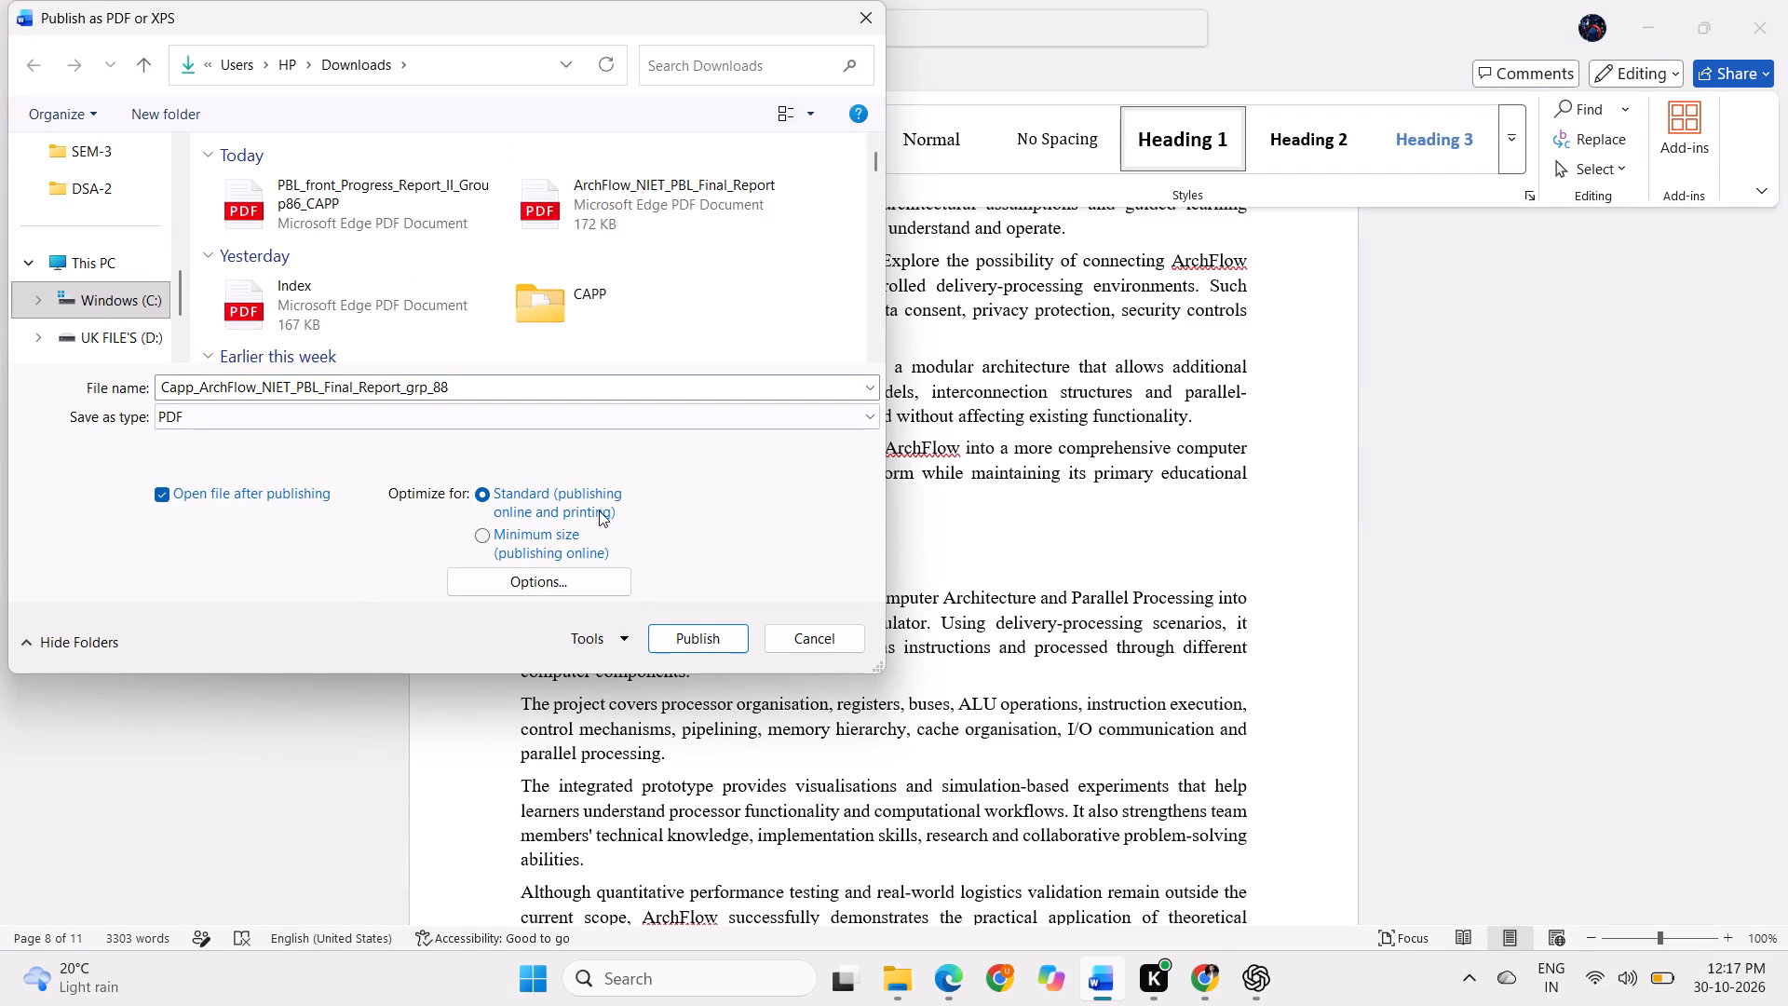
{"action": "left_click", "coordinate": [683, 640]}
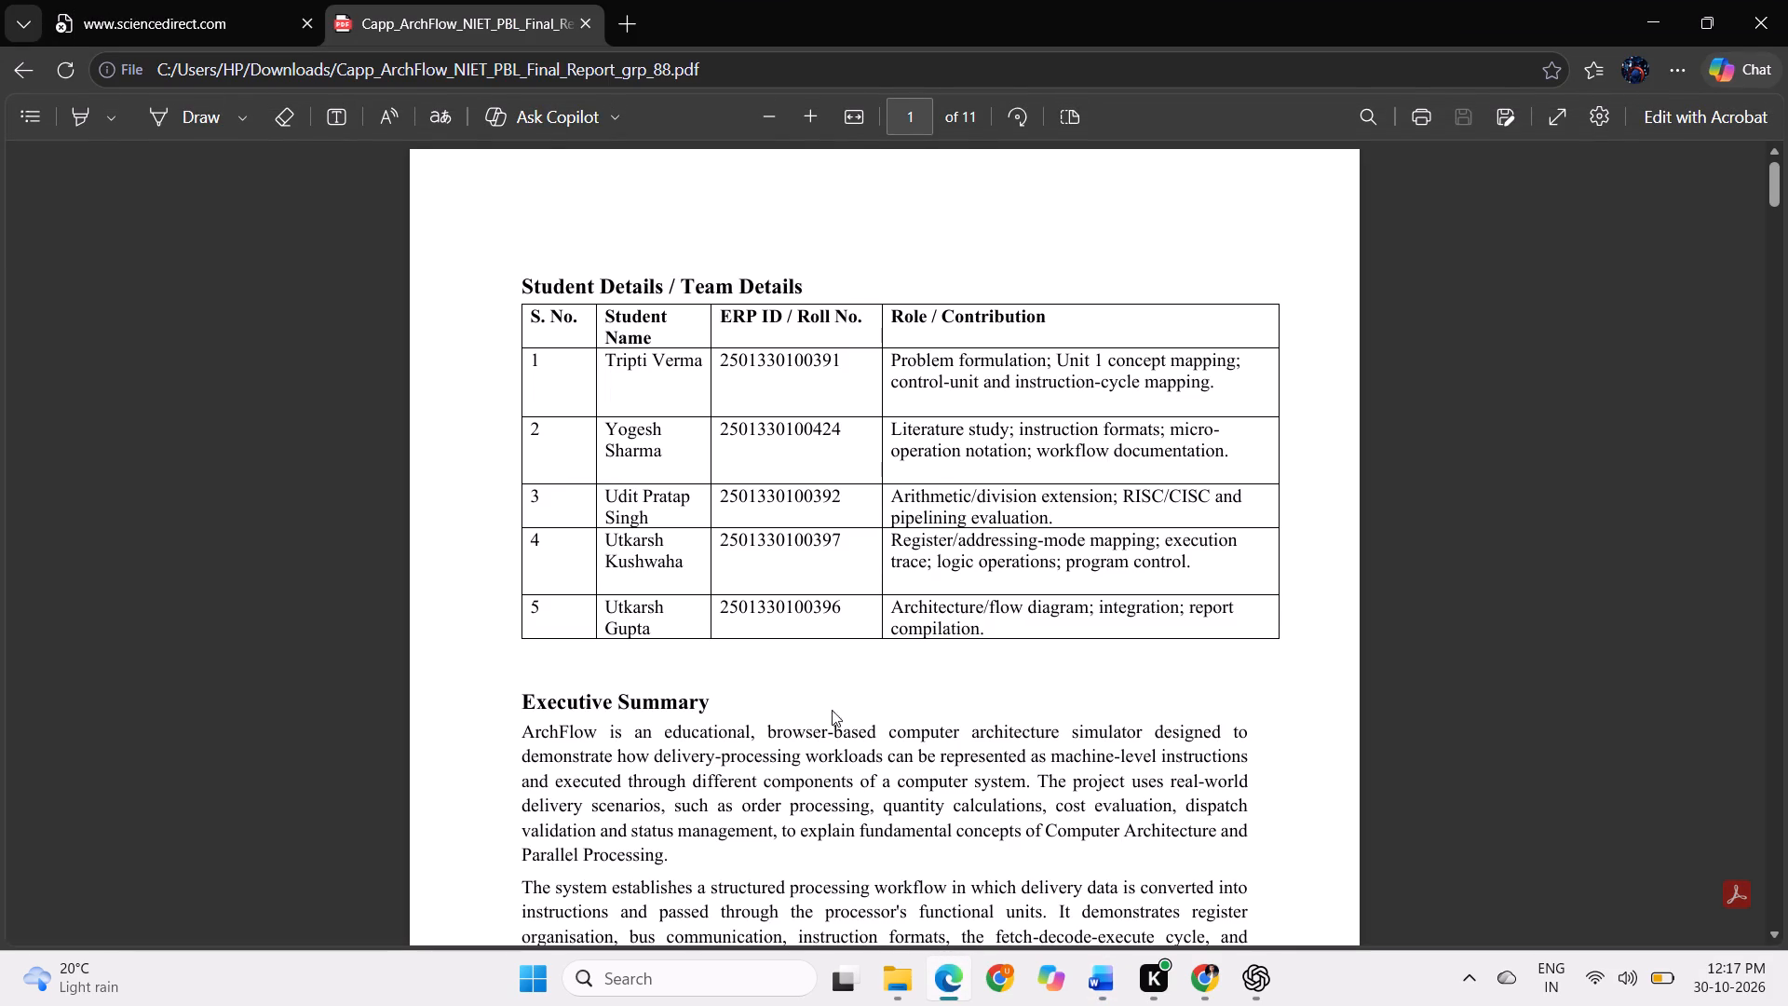
Check the exported PDF's pages from the Student Details table through to the Appendix.
{"action": "scroll", "coordinate": [802, 743], "scroll_direction": "up", "scroll_amount": 2}
{"action": "scroll", "coordinate": [802, 743], "scroll_direction": "down", "scroll_amount": 8}
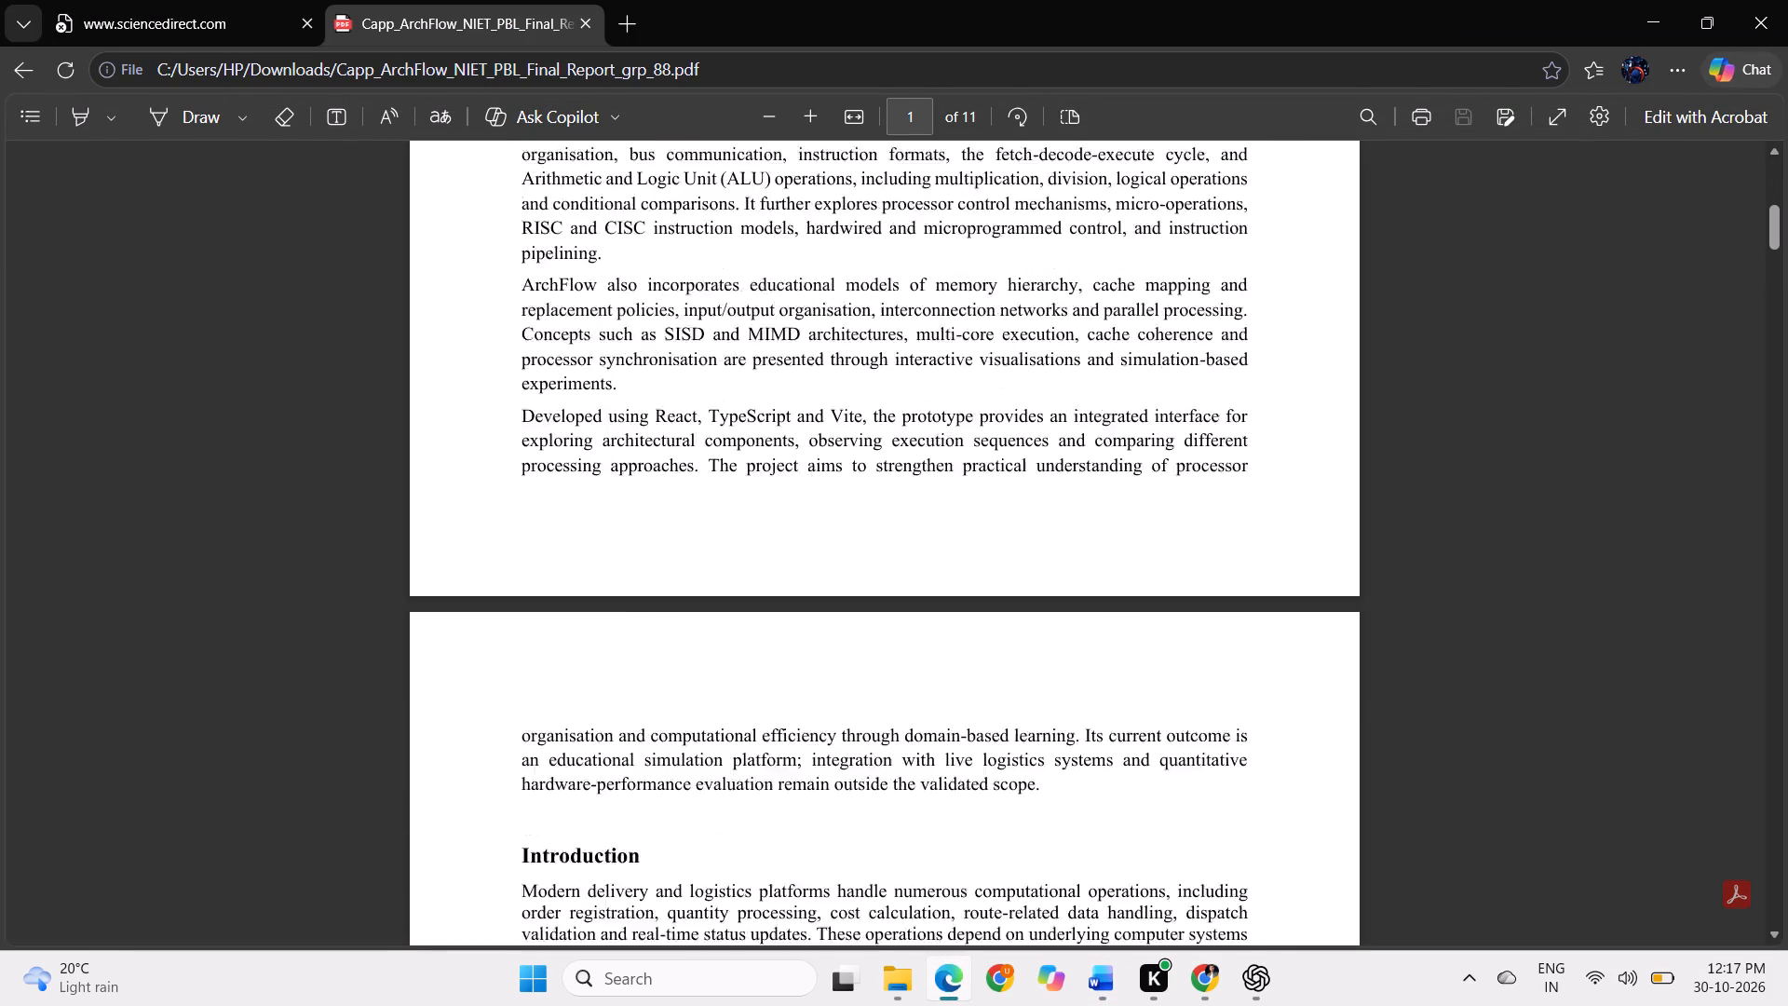
{"action": "scroll", "coordinate": [802, 743], "scroll_direction": "down", "scroll_amount": 16}
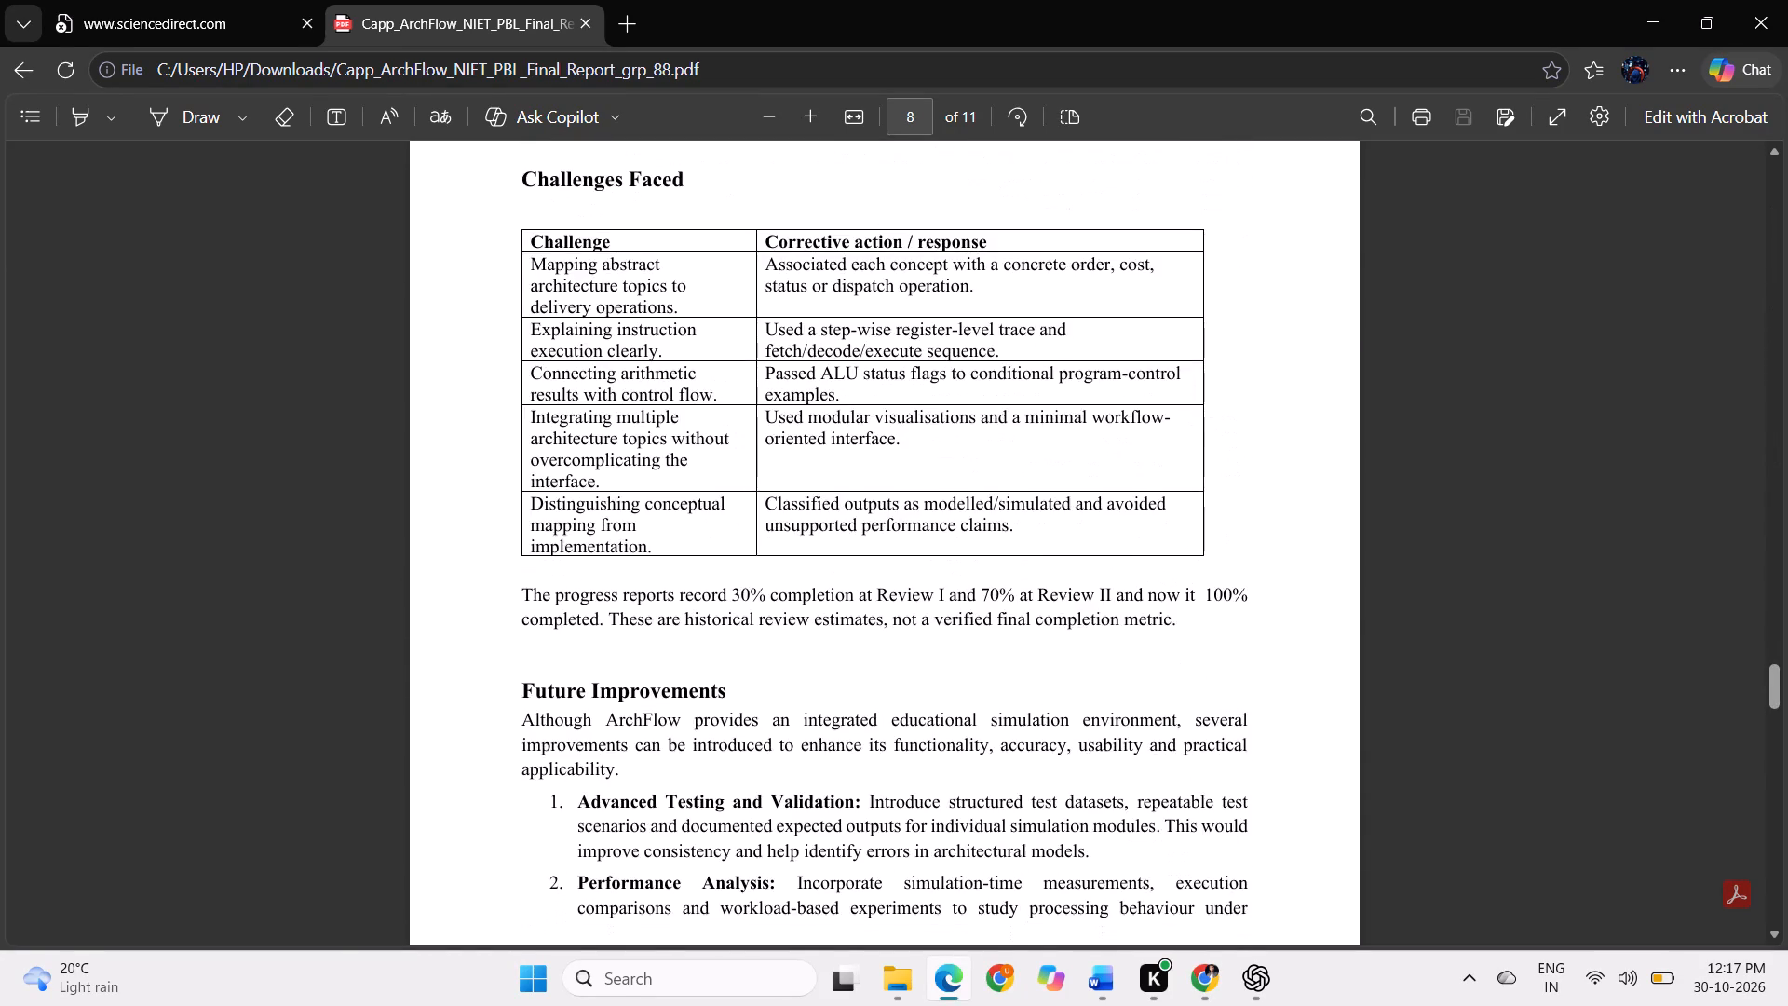
{"action": "scroll", "coordinate": [802, 743], "scroll_direction": "down", "scroll_amount": 13}
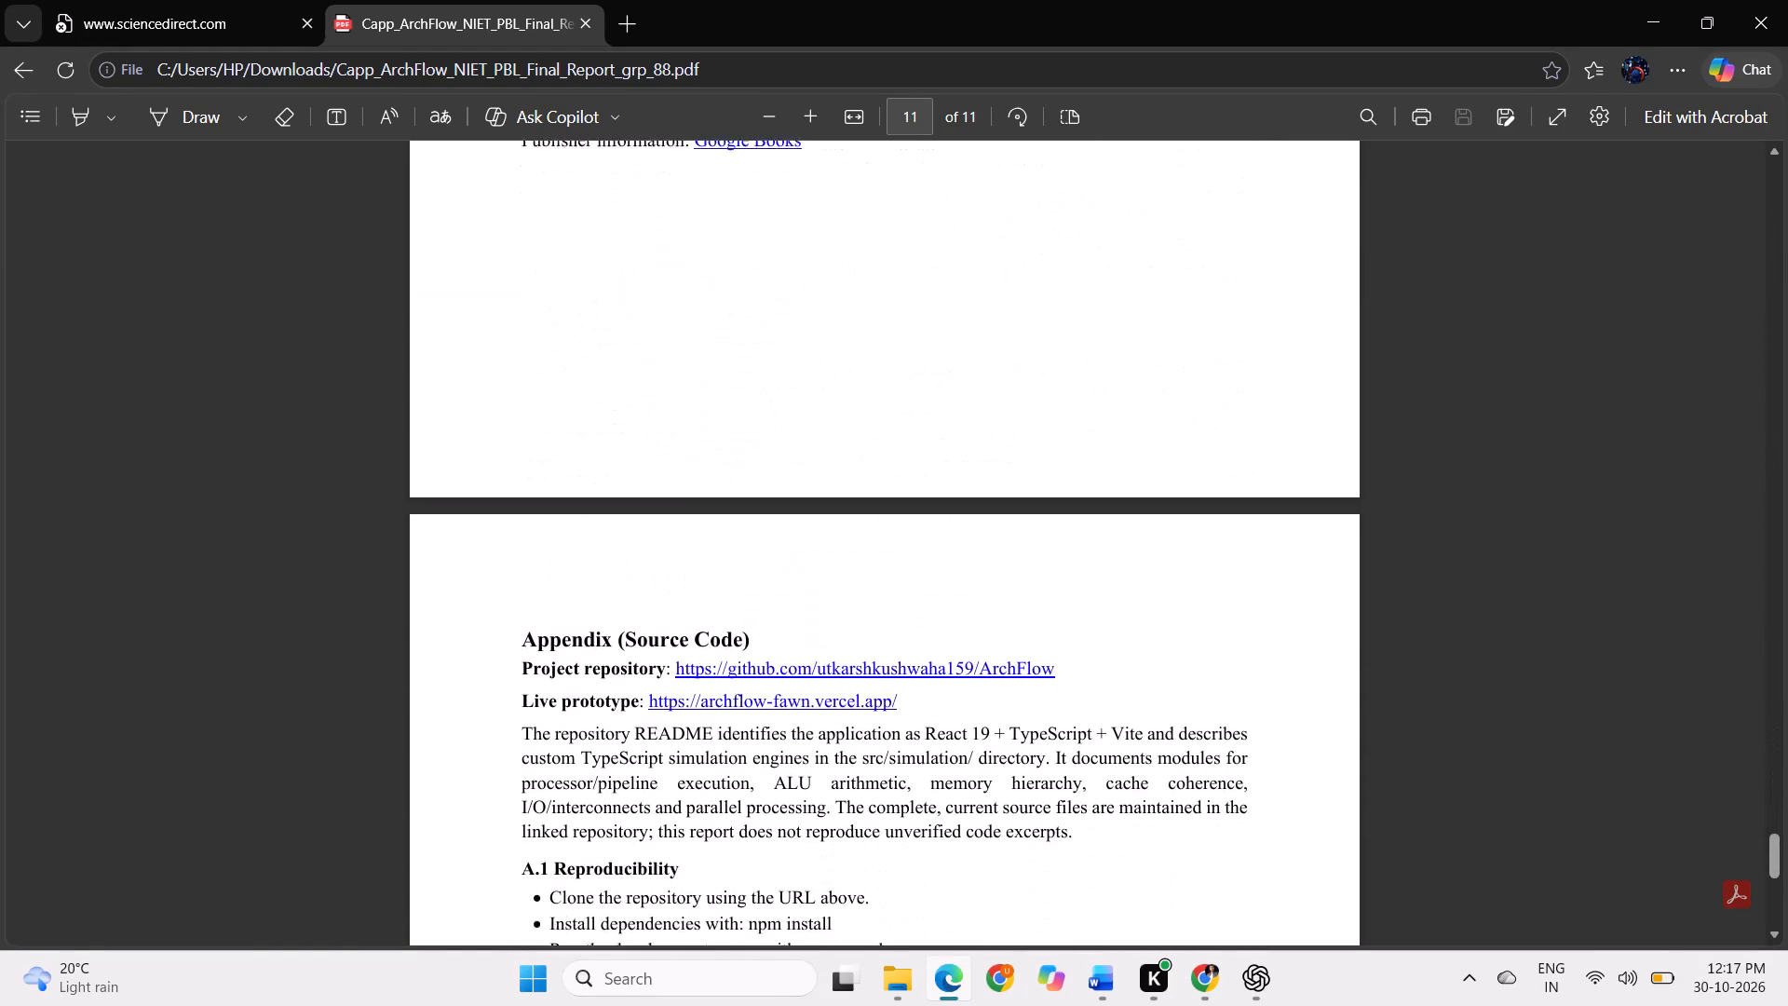
{"action": "scroll", "coordinate": [802, 743], "scroll_direction": "down", "scroll_amount": 1}
Test the Live prototype link in the PDF's Appendix and try to go back to the PDF.
{"action": "left_click", "coordinate": [805, 672]}
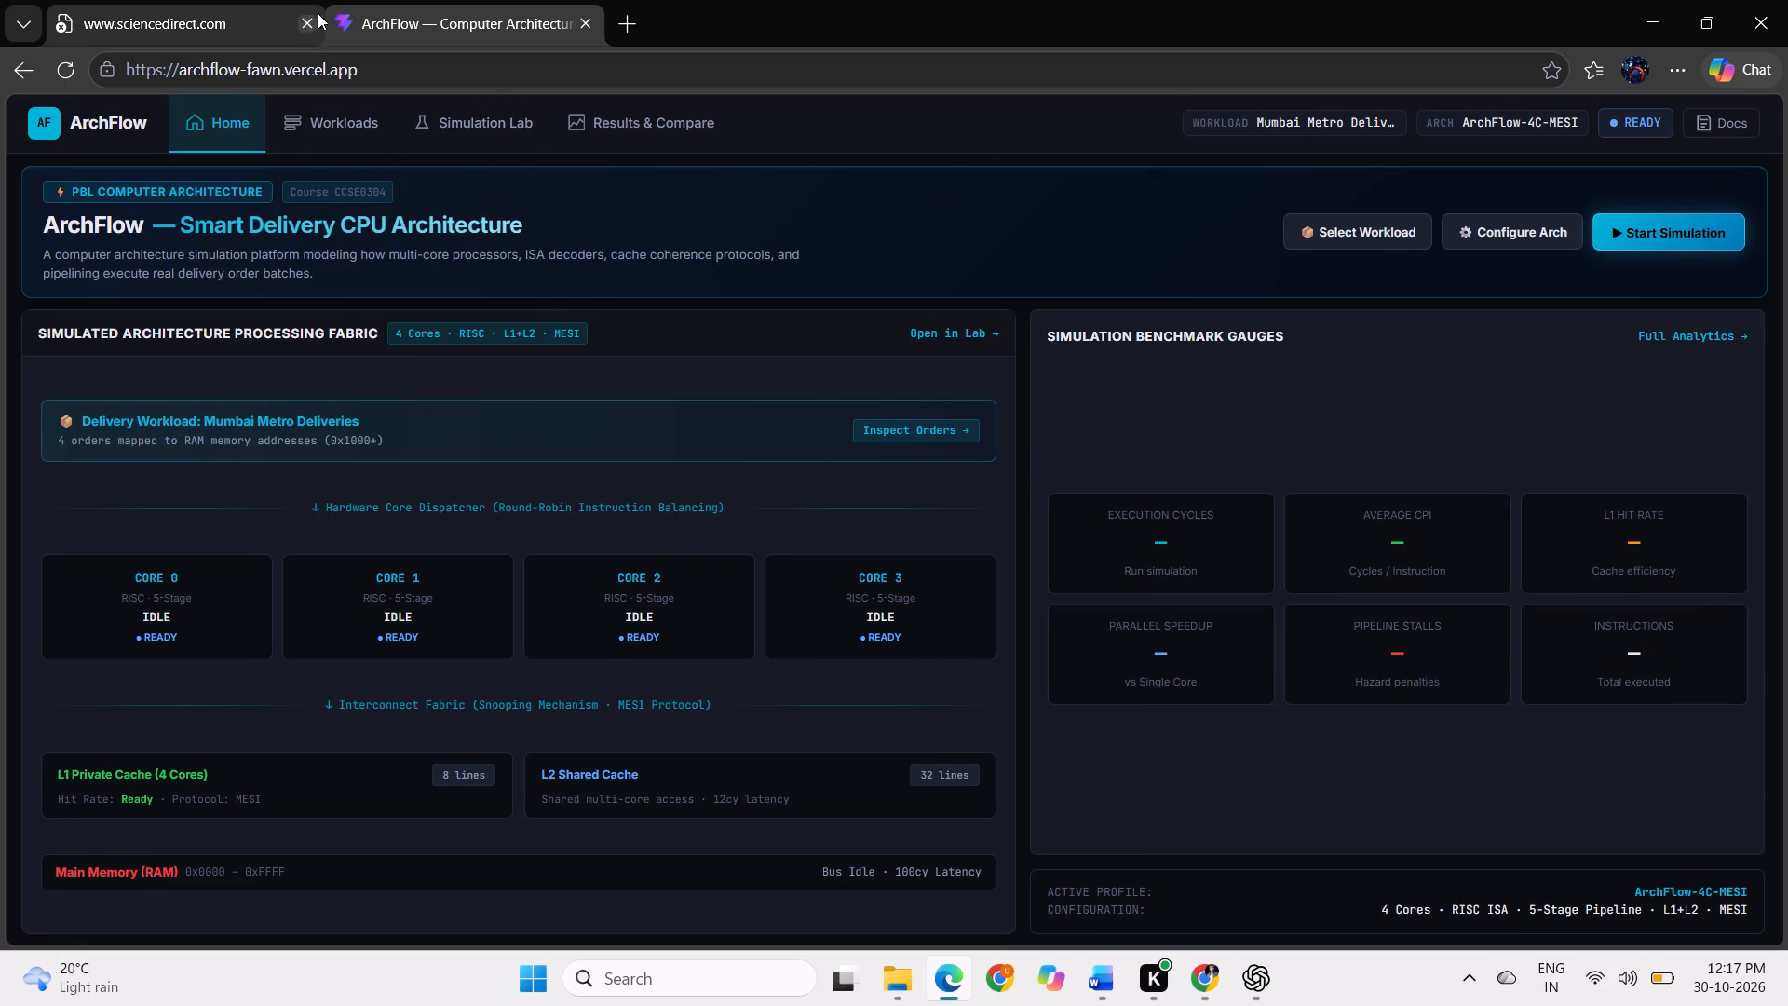
{"action": "left_click", "coordinate": [394, 26]}
{"action": "left_click", "coordinate": [25, 68]}
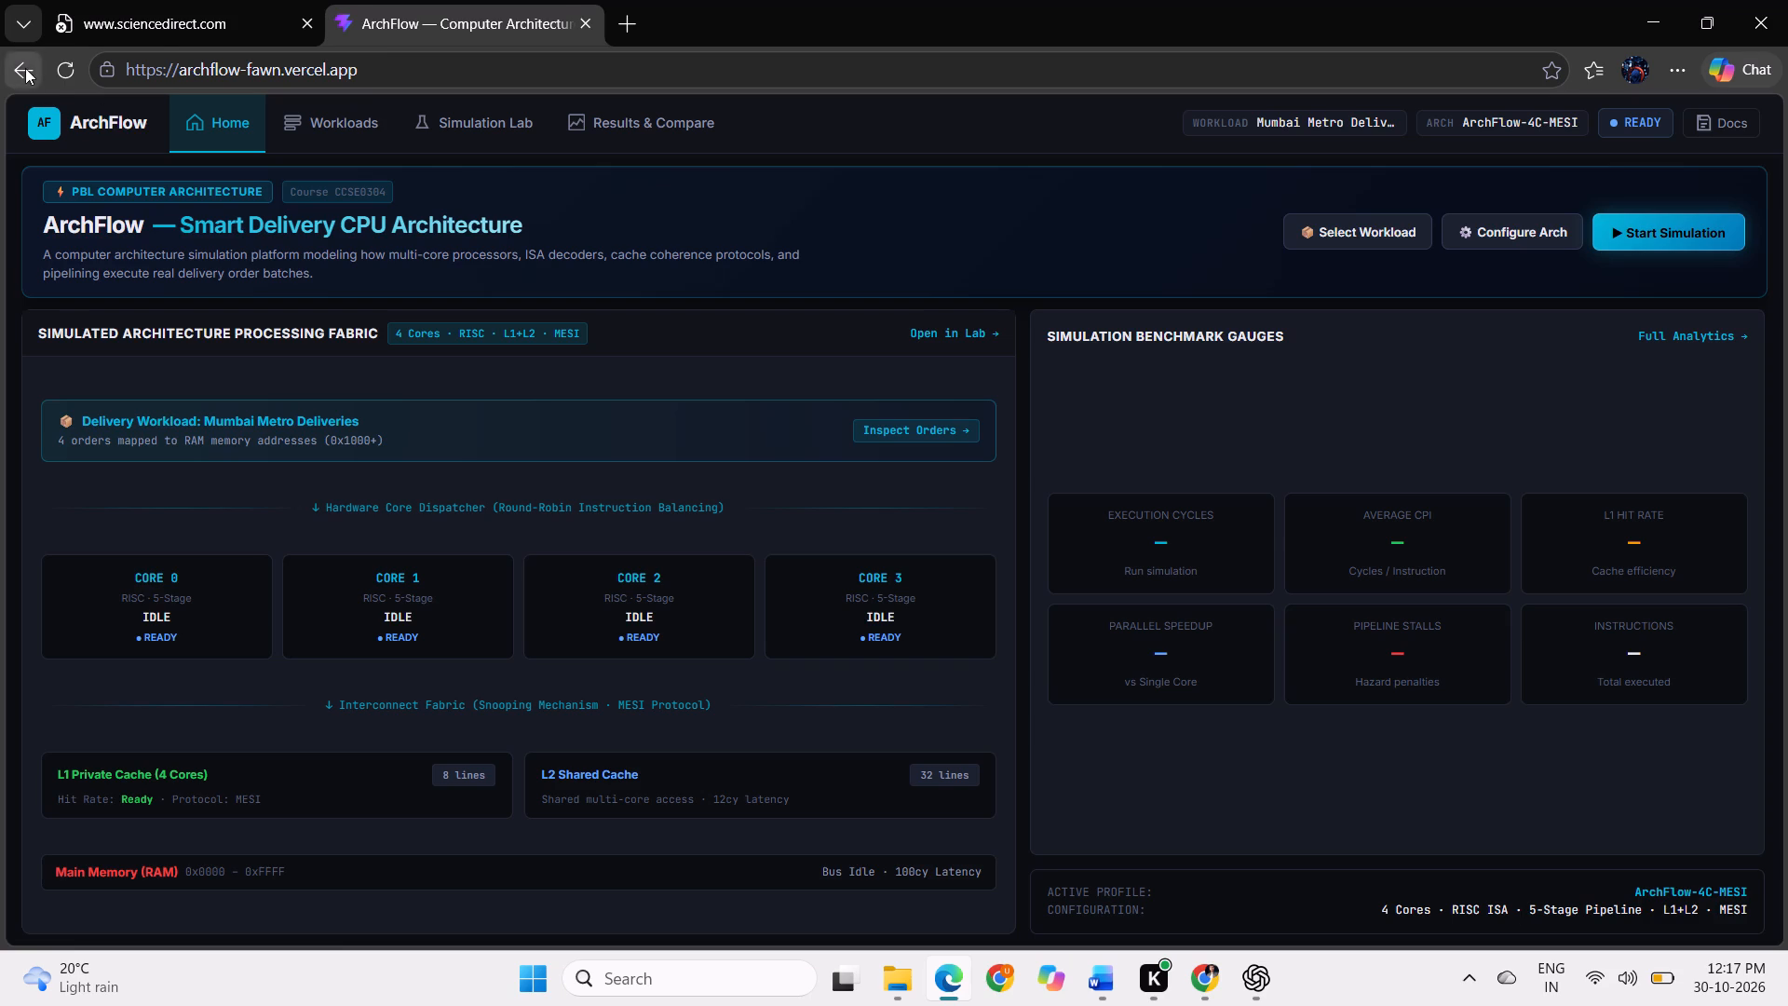
Minimise the browser and close the saved Word report.
{"action": "left_click", "coordinate": [1678, 8]}
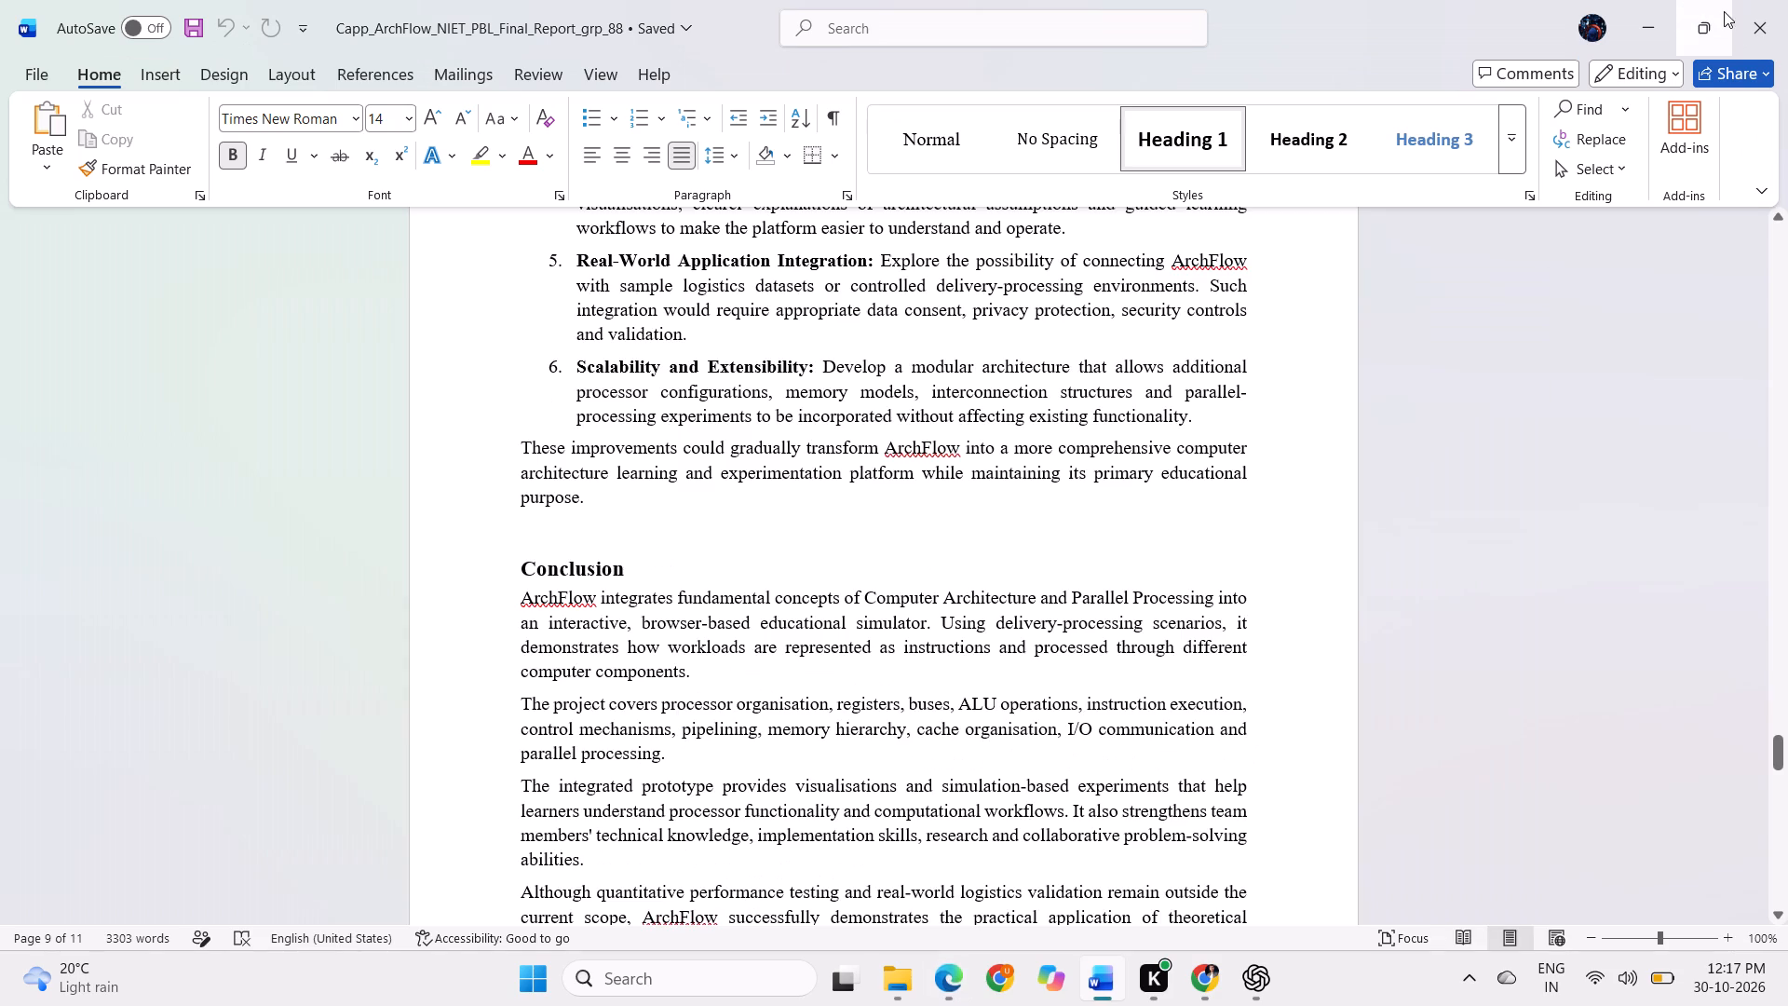
{"action": "left_click", "coordinate": [1764, 21]}
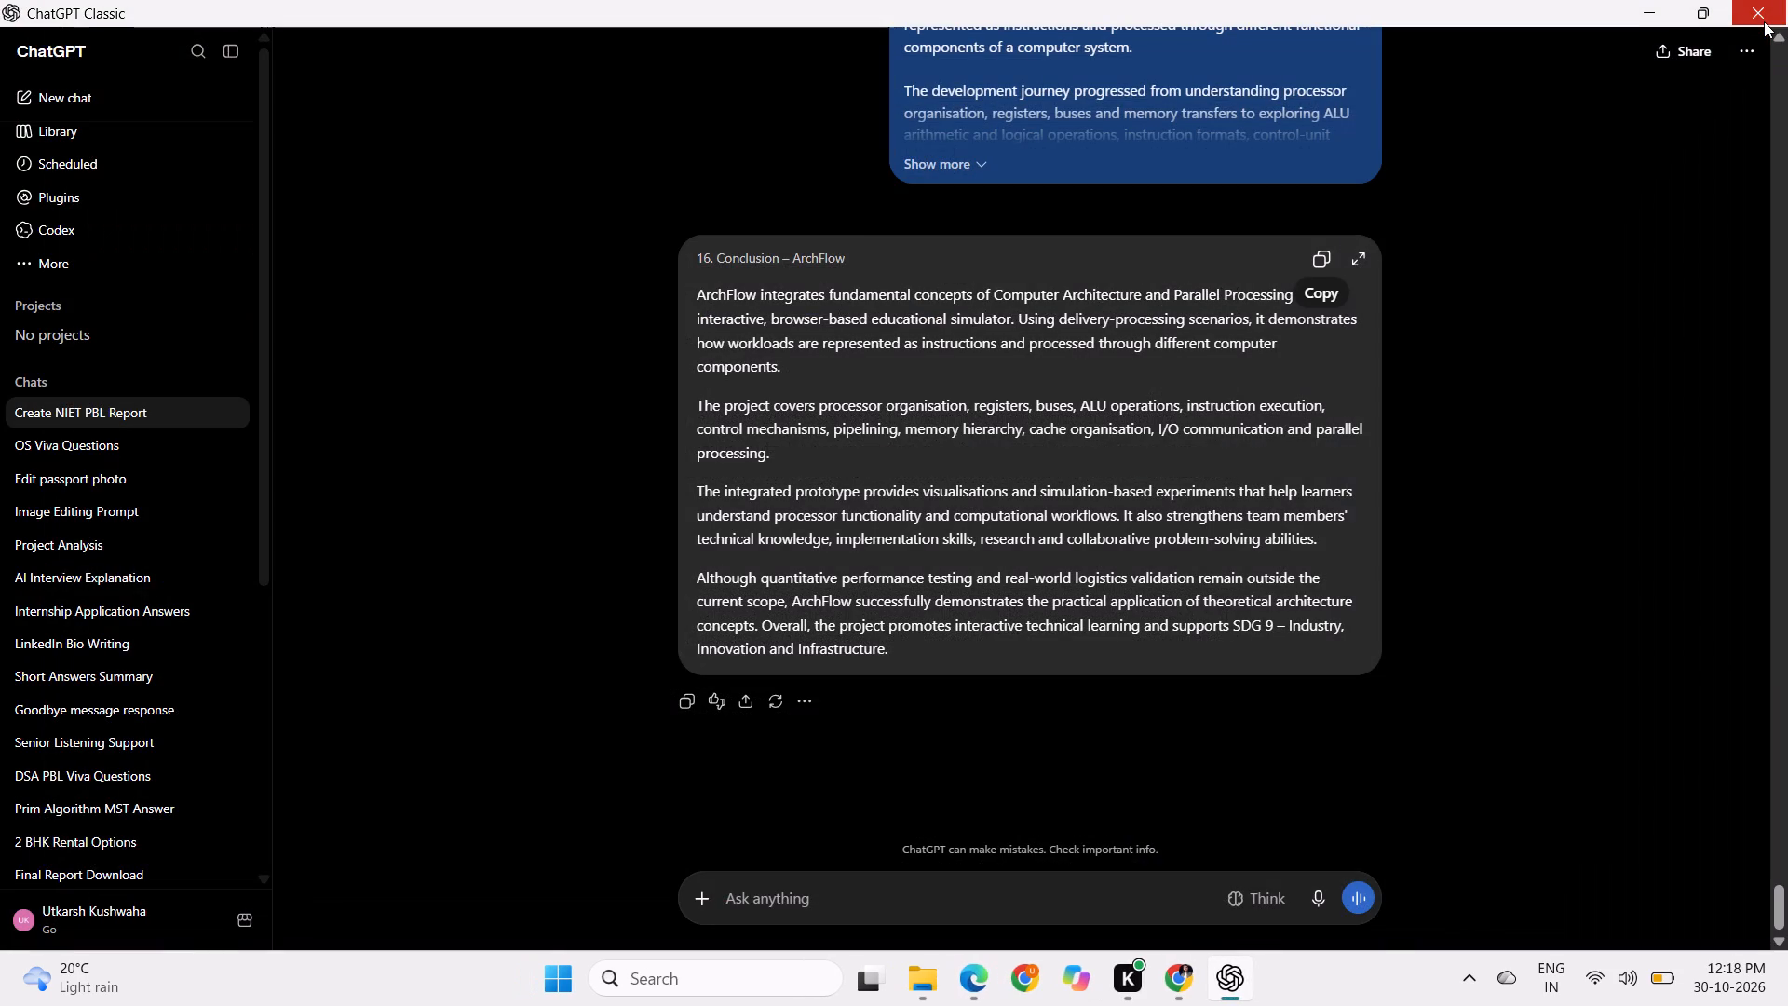
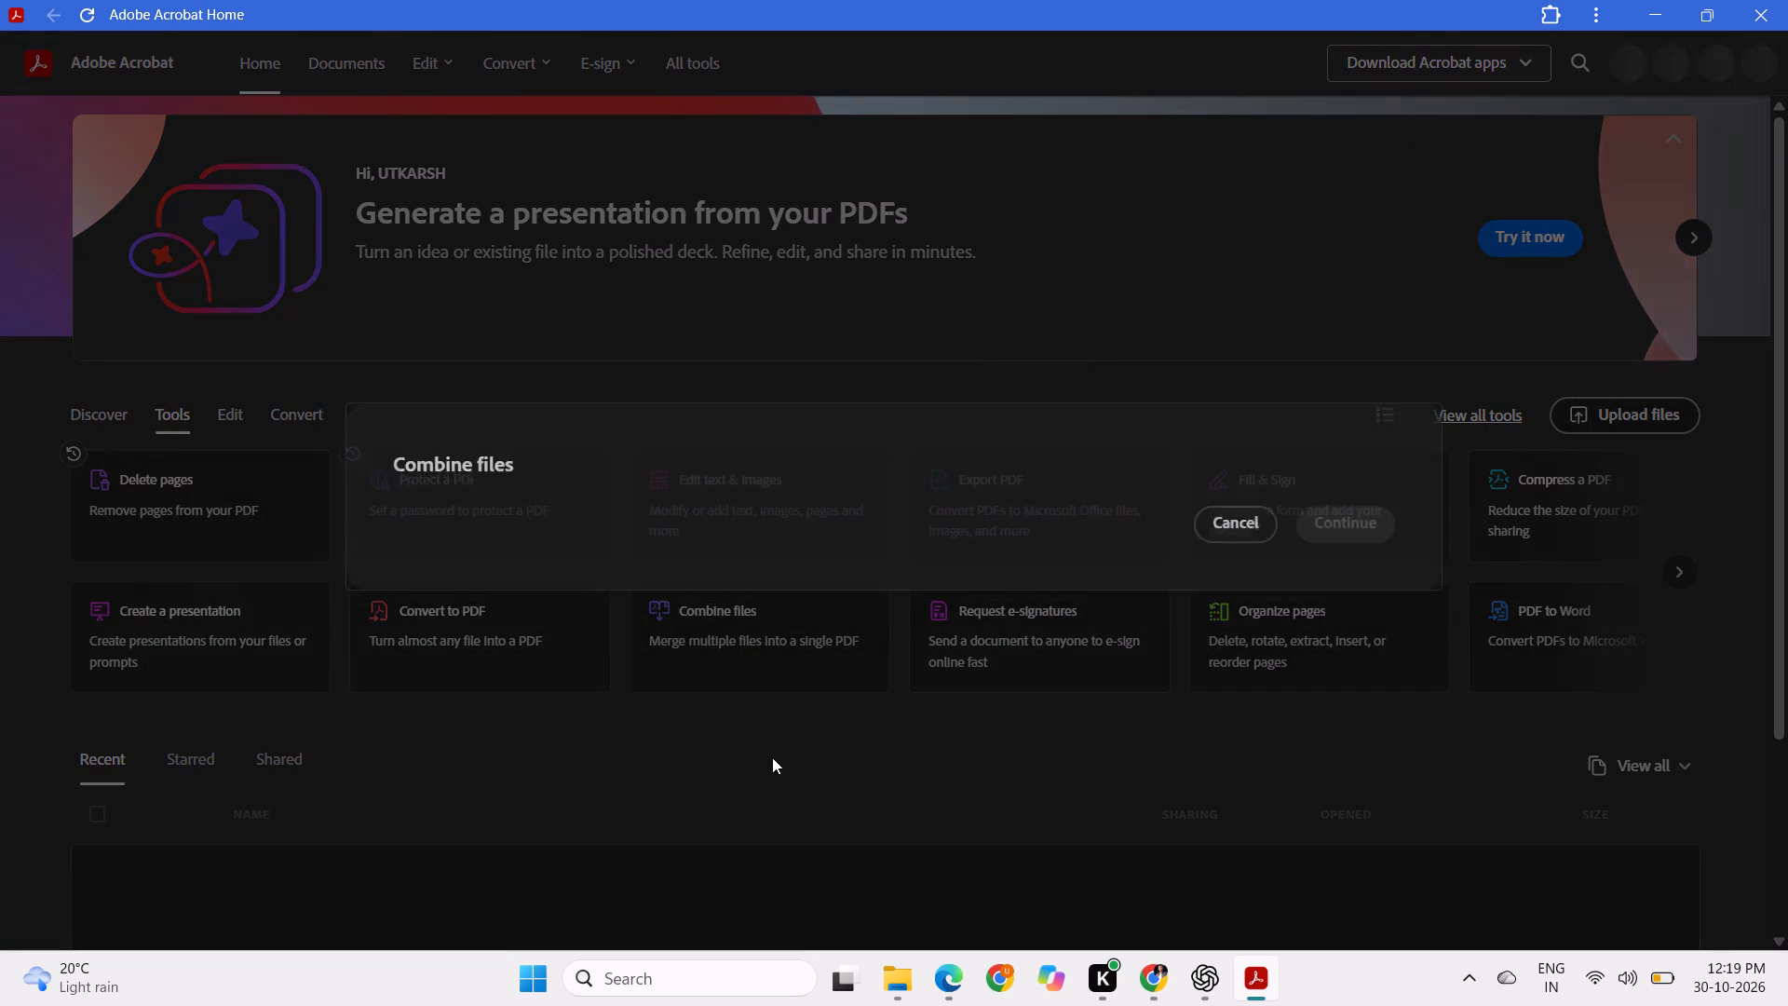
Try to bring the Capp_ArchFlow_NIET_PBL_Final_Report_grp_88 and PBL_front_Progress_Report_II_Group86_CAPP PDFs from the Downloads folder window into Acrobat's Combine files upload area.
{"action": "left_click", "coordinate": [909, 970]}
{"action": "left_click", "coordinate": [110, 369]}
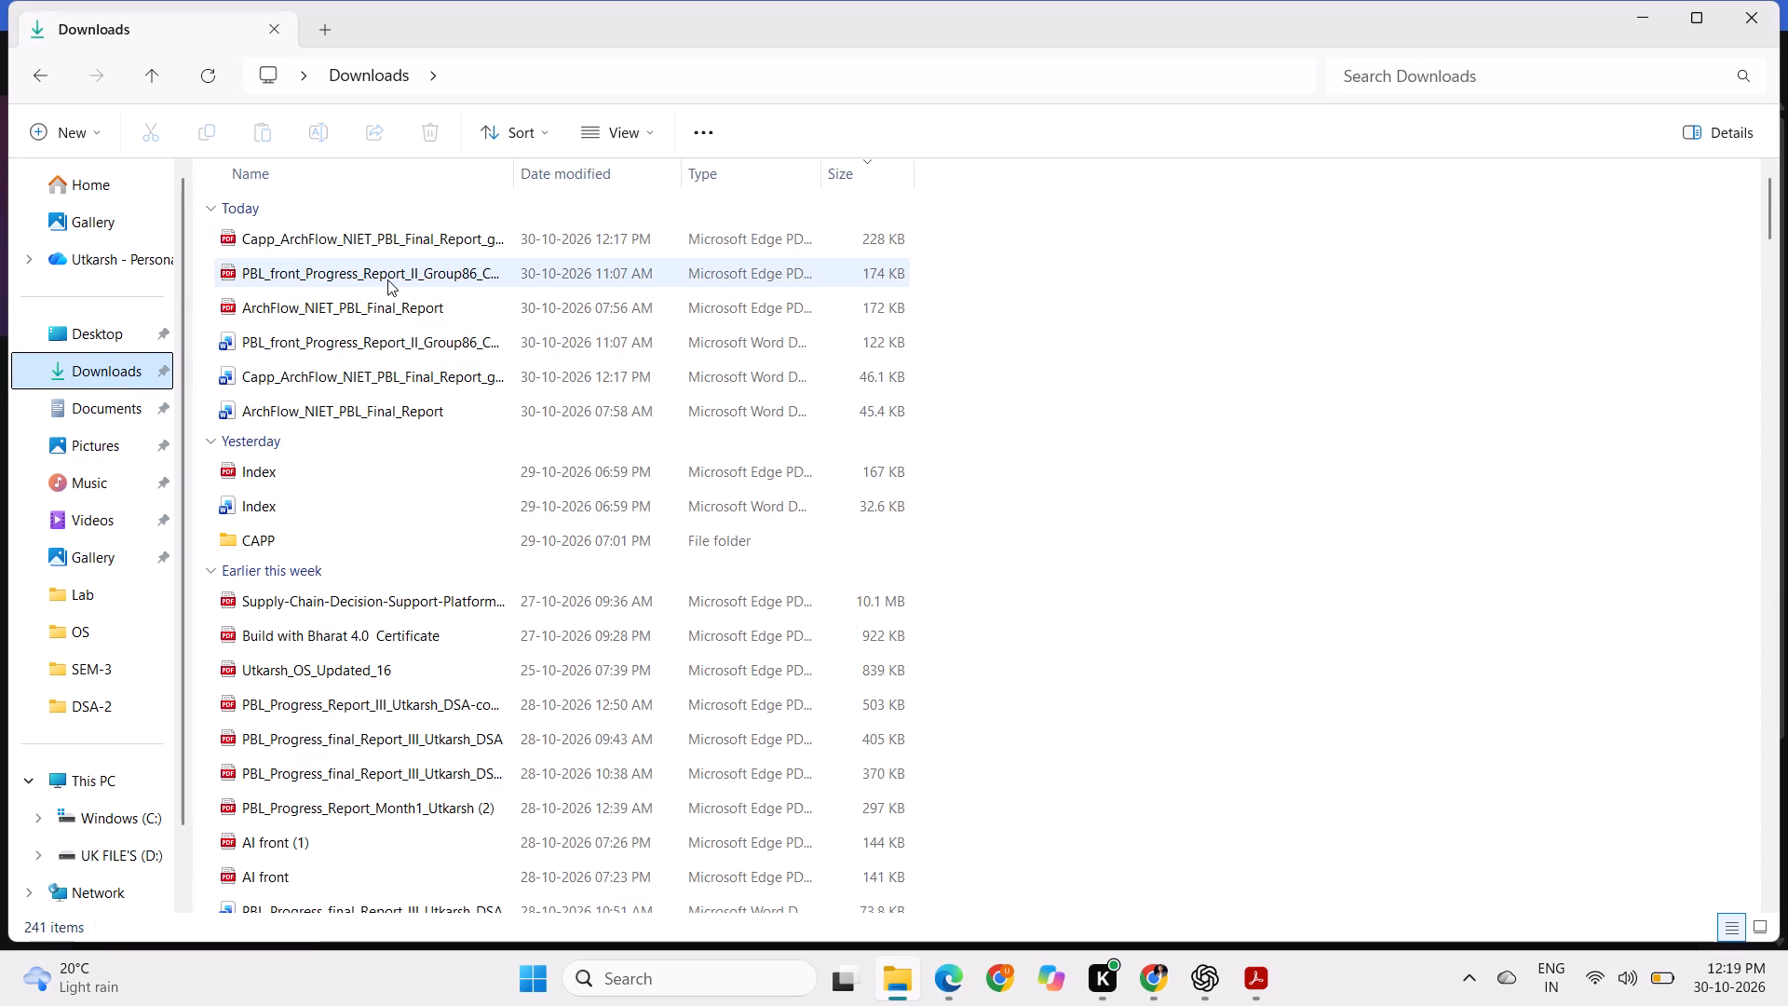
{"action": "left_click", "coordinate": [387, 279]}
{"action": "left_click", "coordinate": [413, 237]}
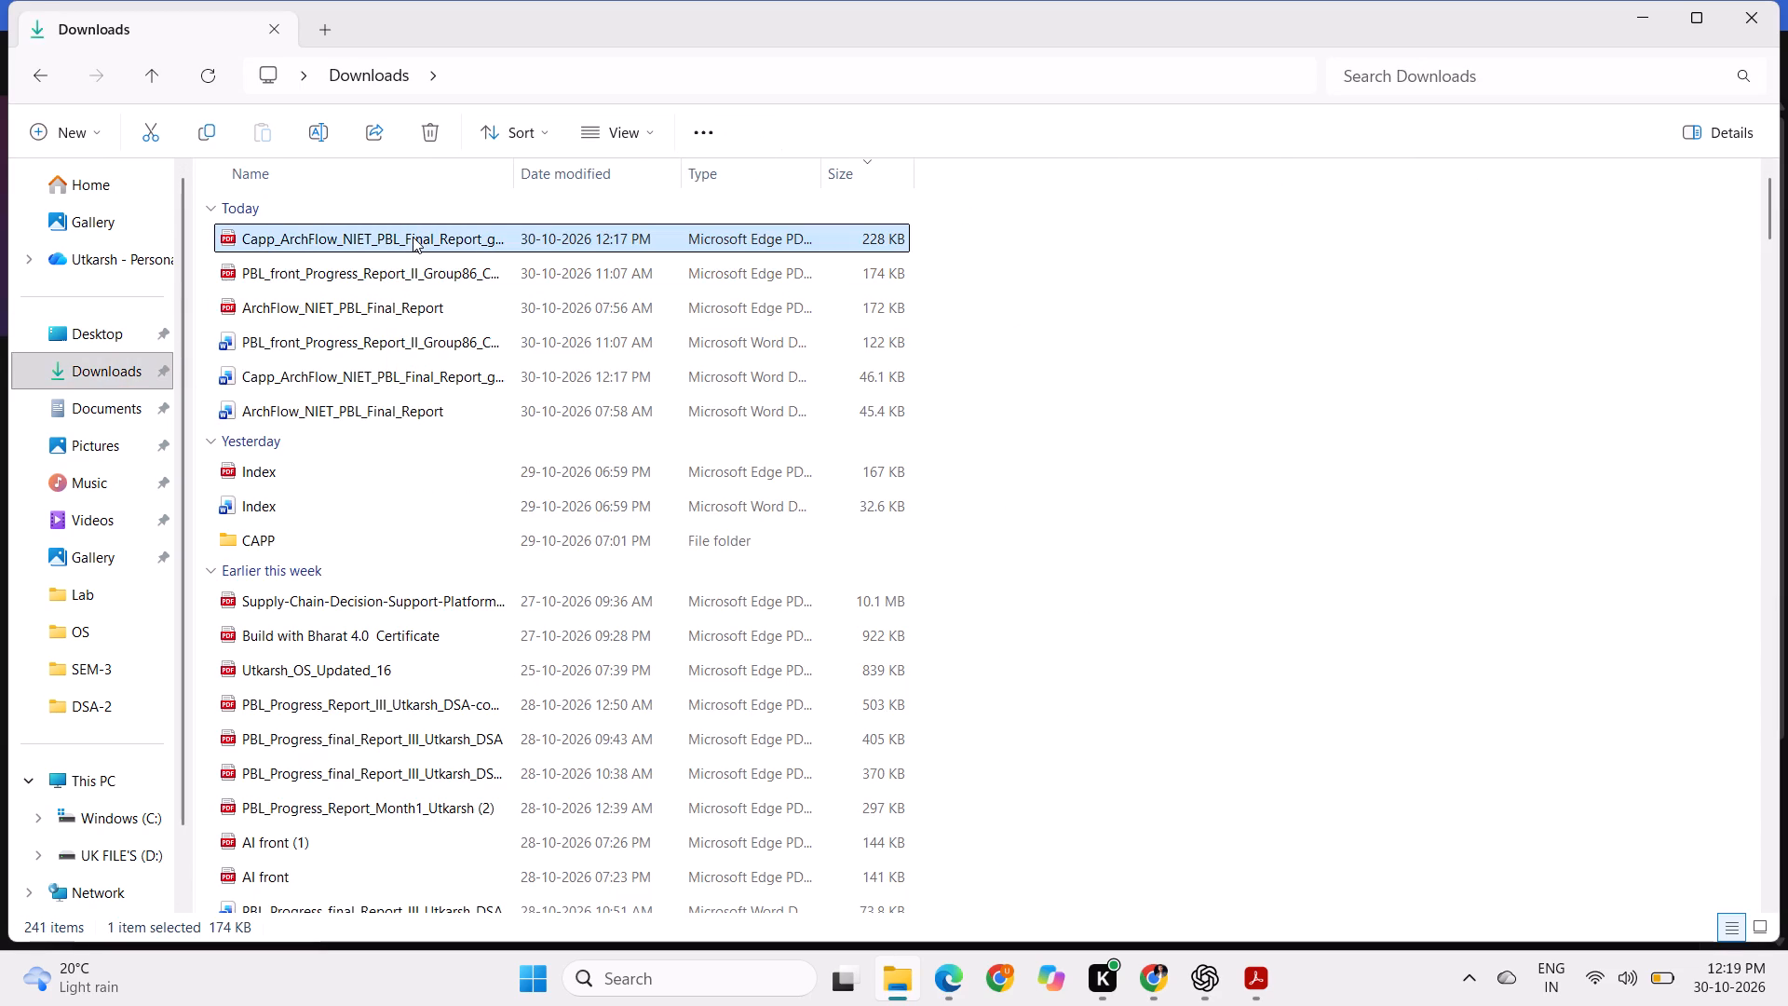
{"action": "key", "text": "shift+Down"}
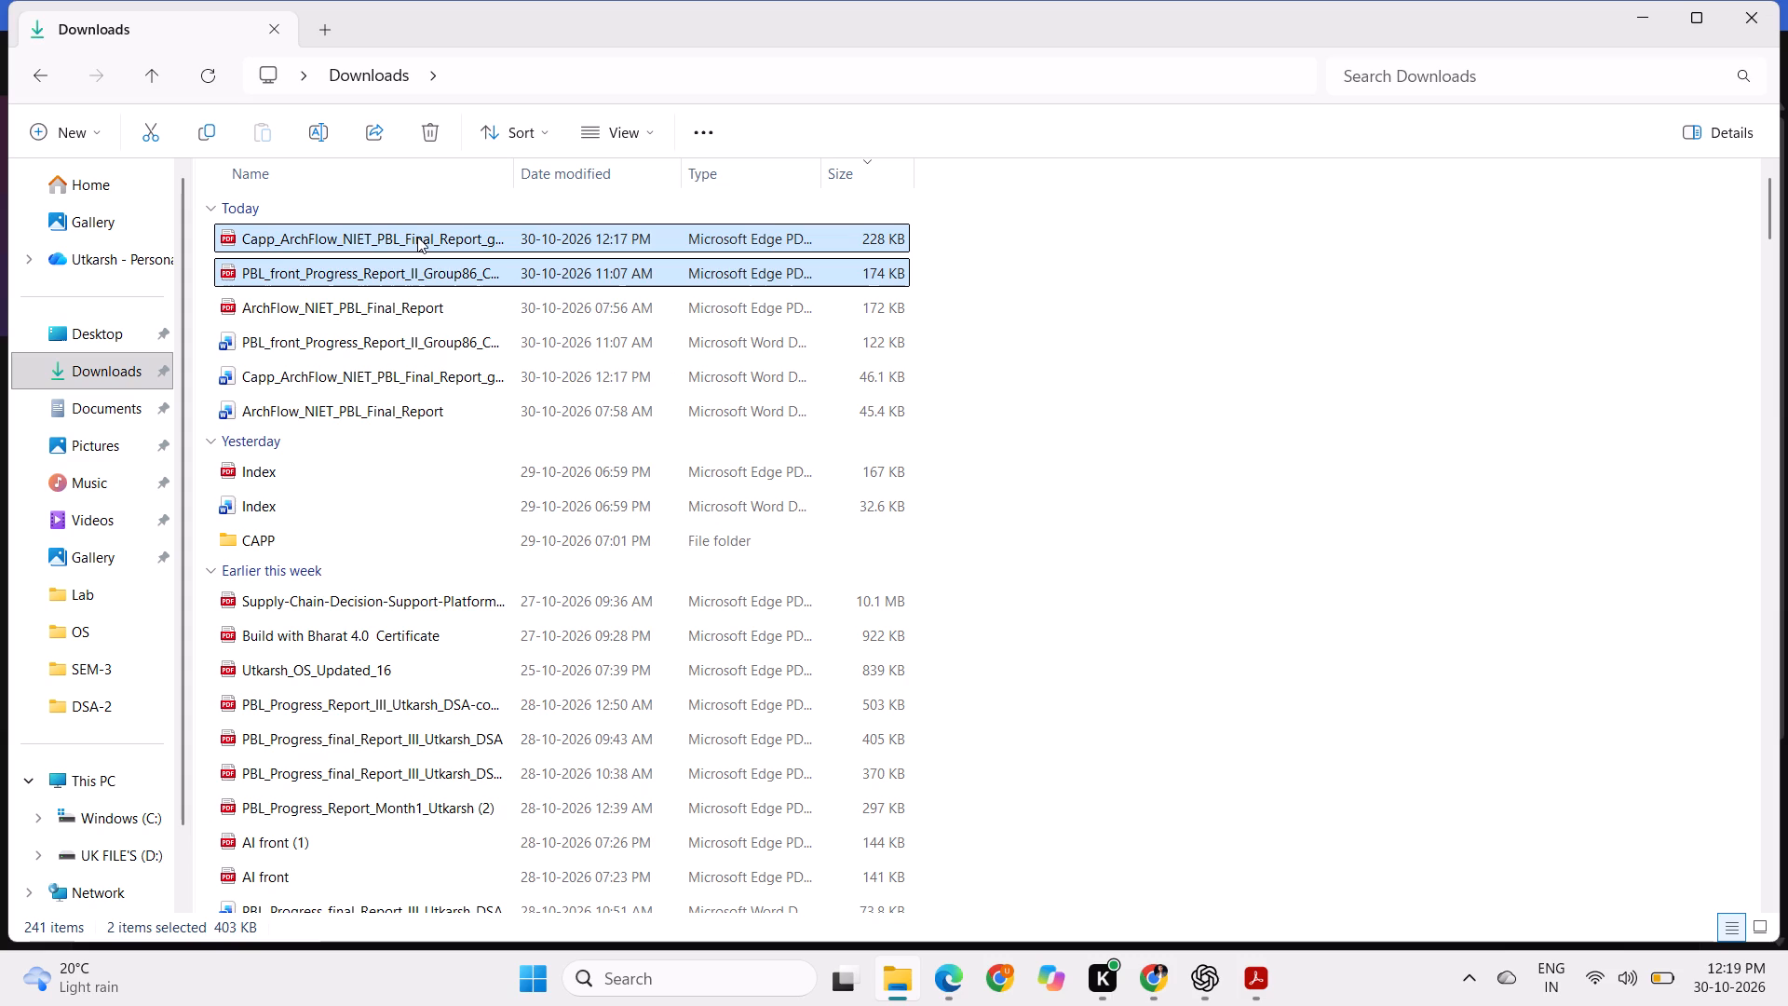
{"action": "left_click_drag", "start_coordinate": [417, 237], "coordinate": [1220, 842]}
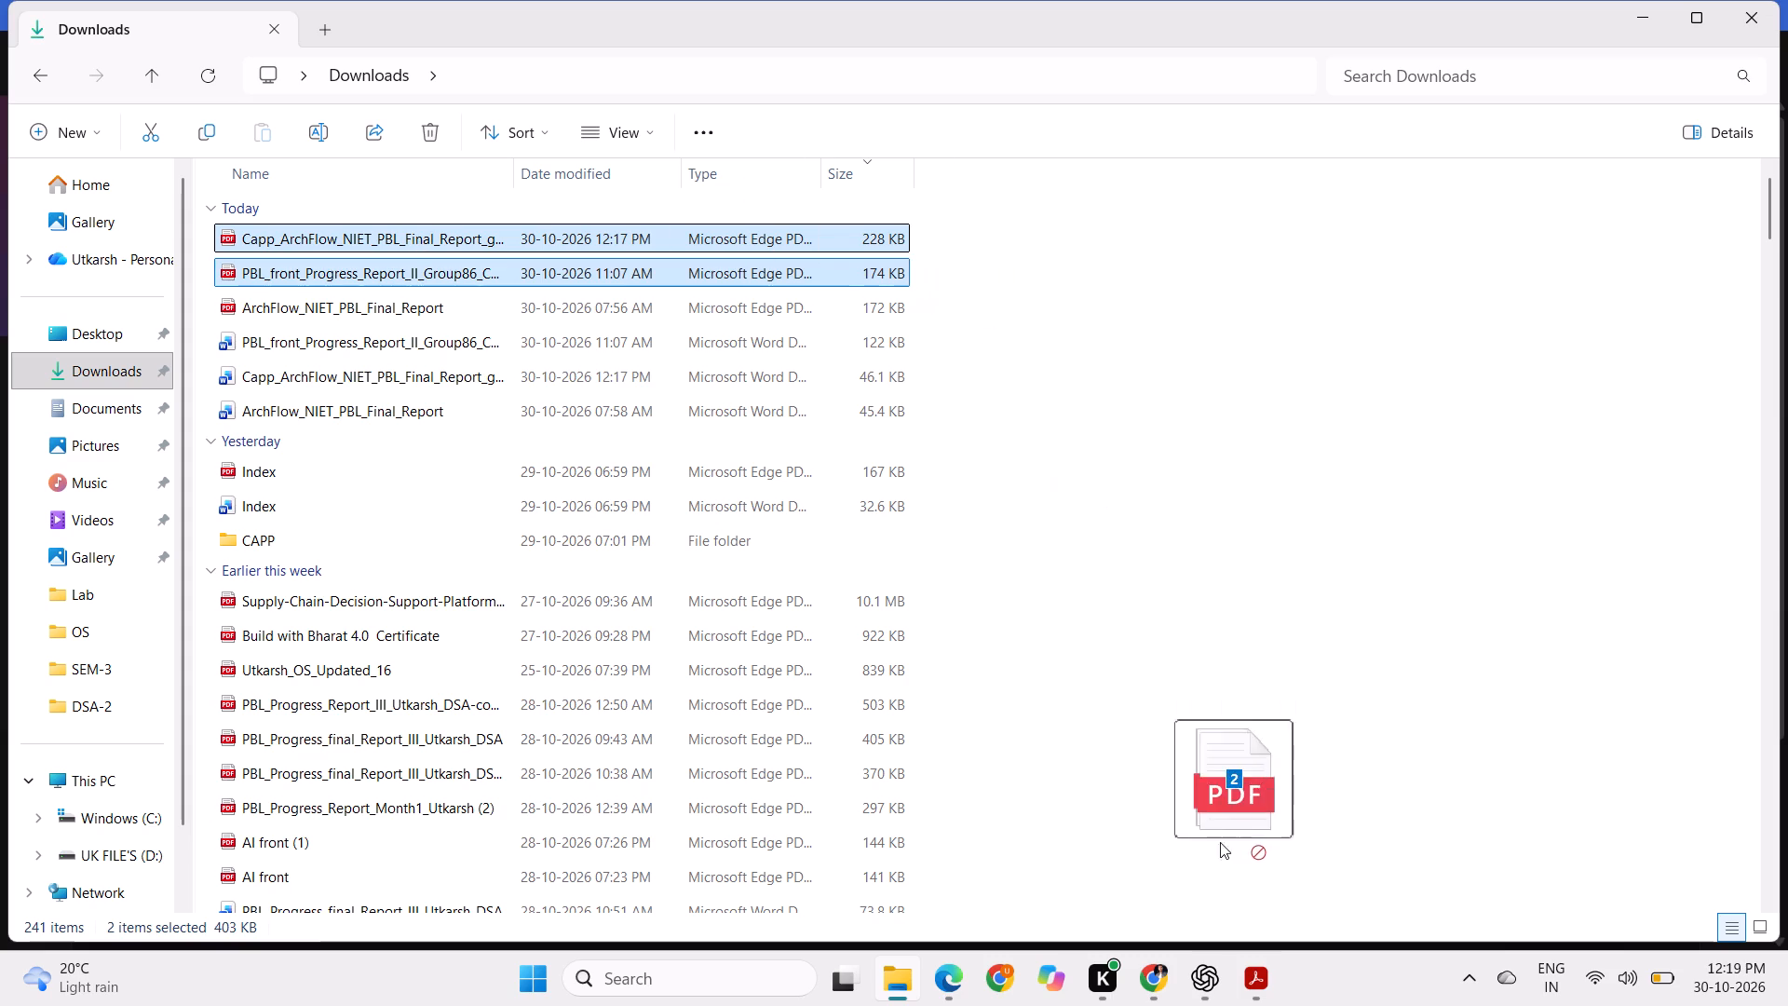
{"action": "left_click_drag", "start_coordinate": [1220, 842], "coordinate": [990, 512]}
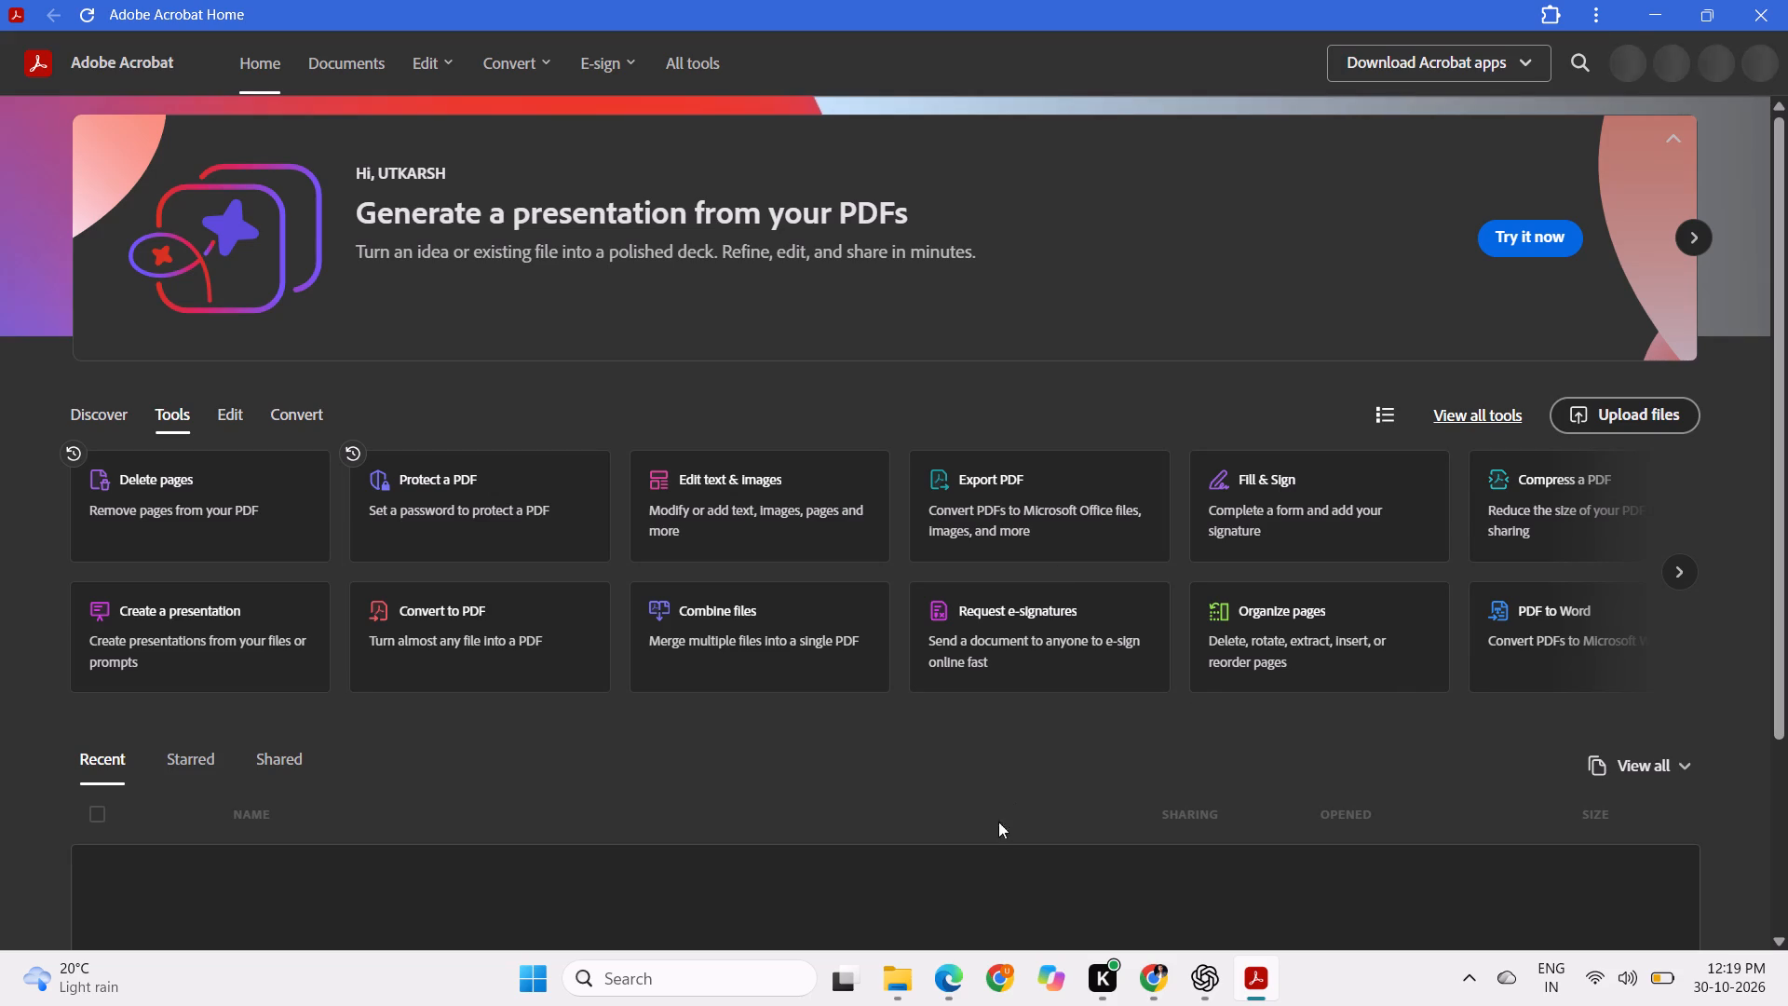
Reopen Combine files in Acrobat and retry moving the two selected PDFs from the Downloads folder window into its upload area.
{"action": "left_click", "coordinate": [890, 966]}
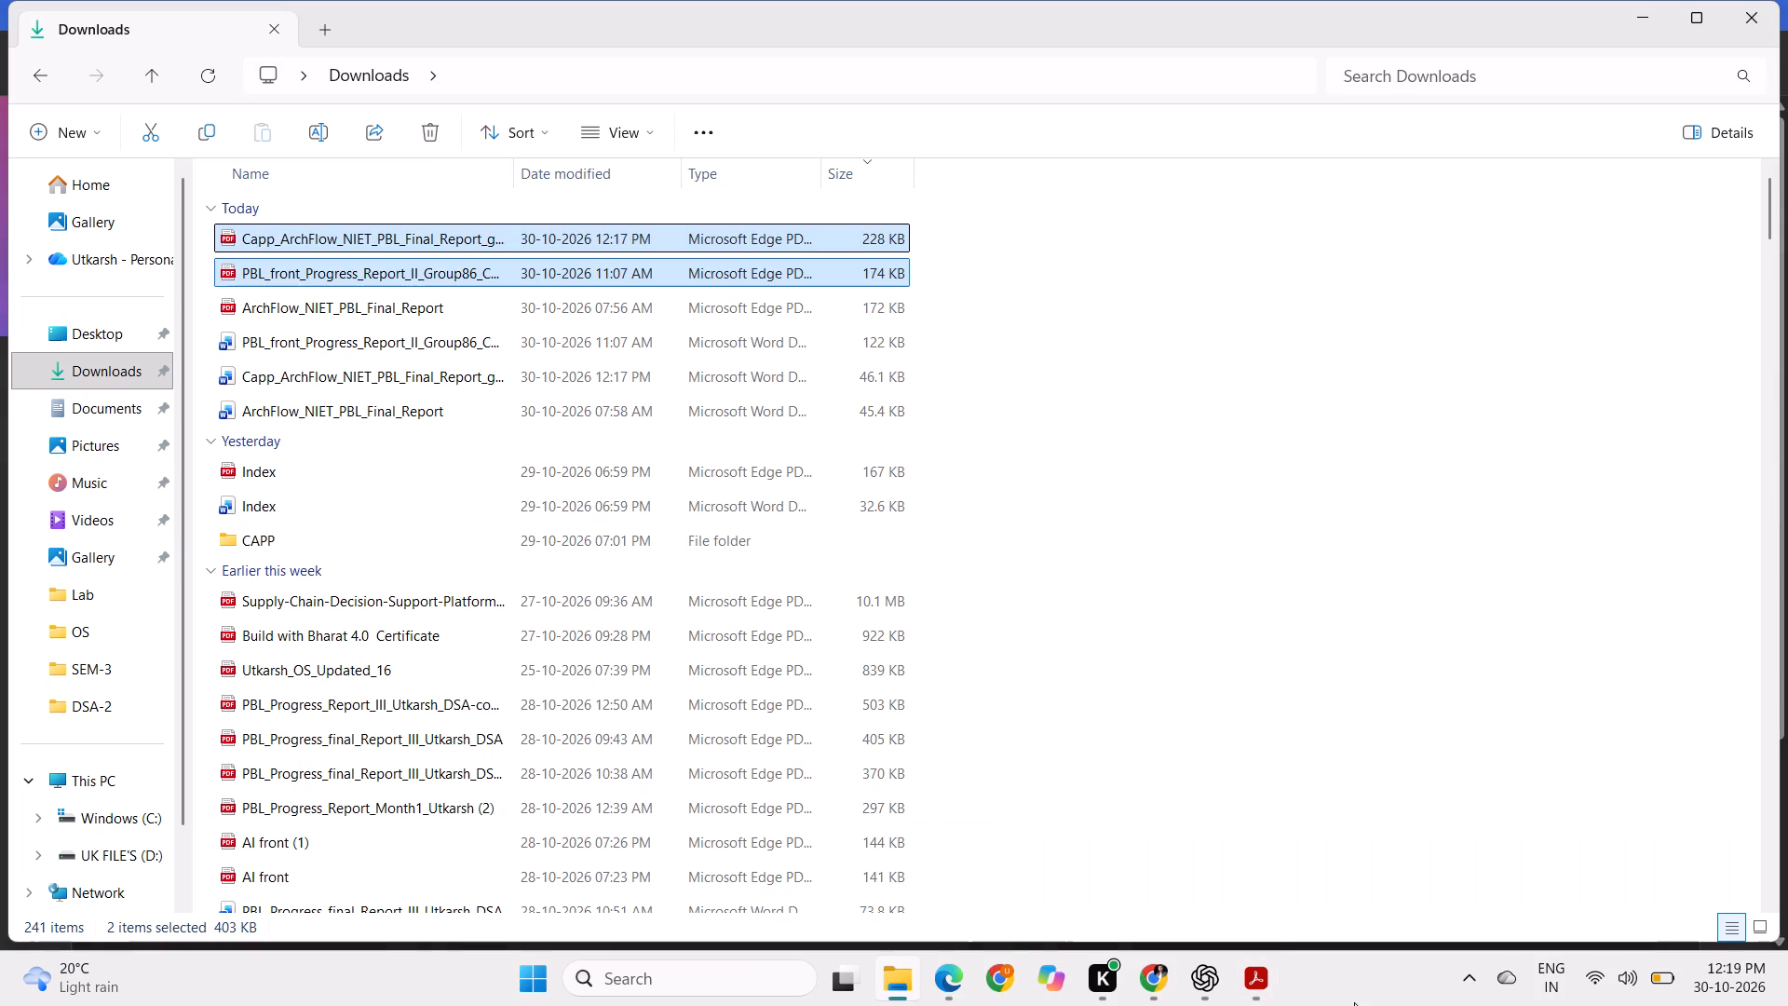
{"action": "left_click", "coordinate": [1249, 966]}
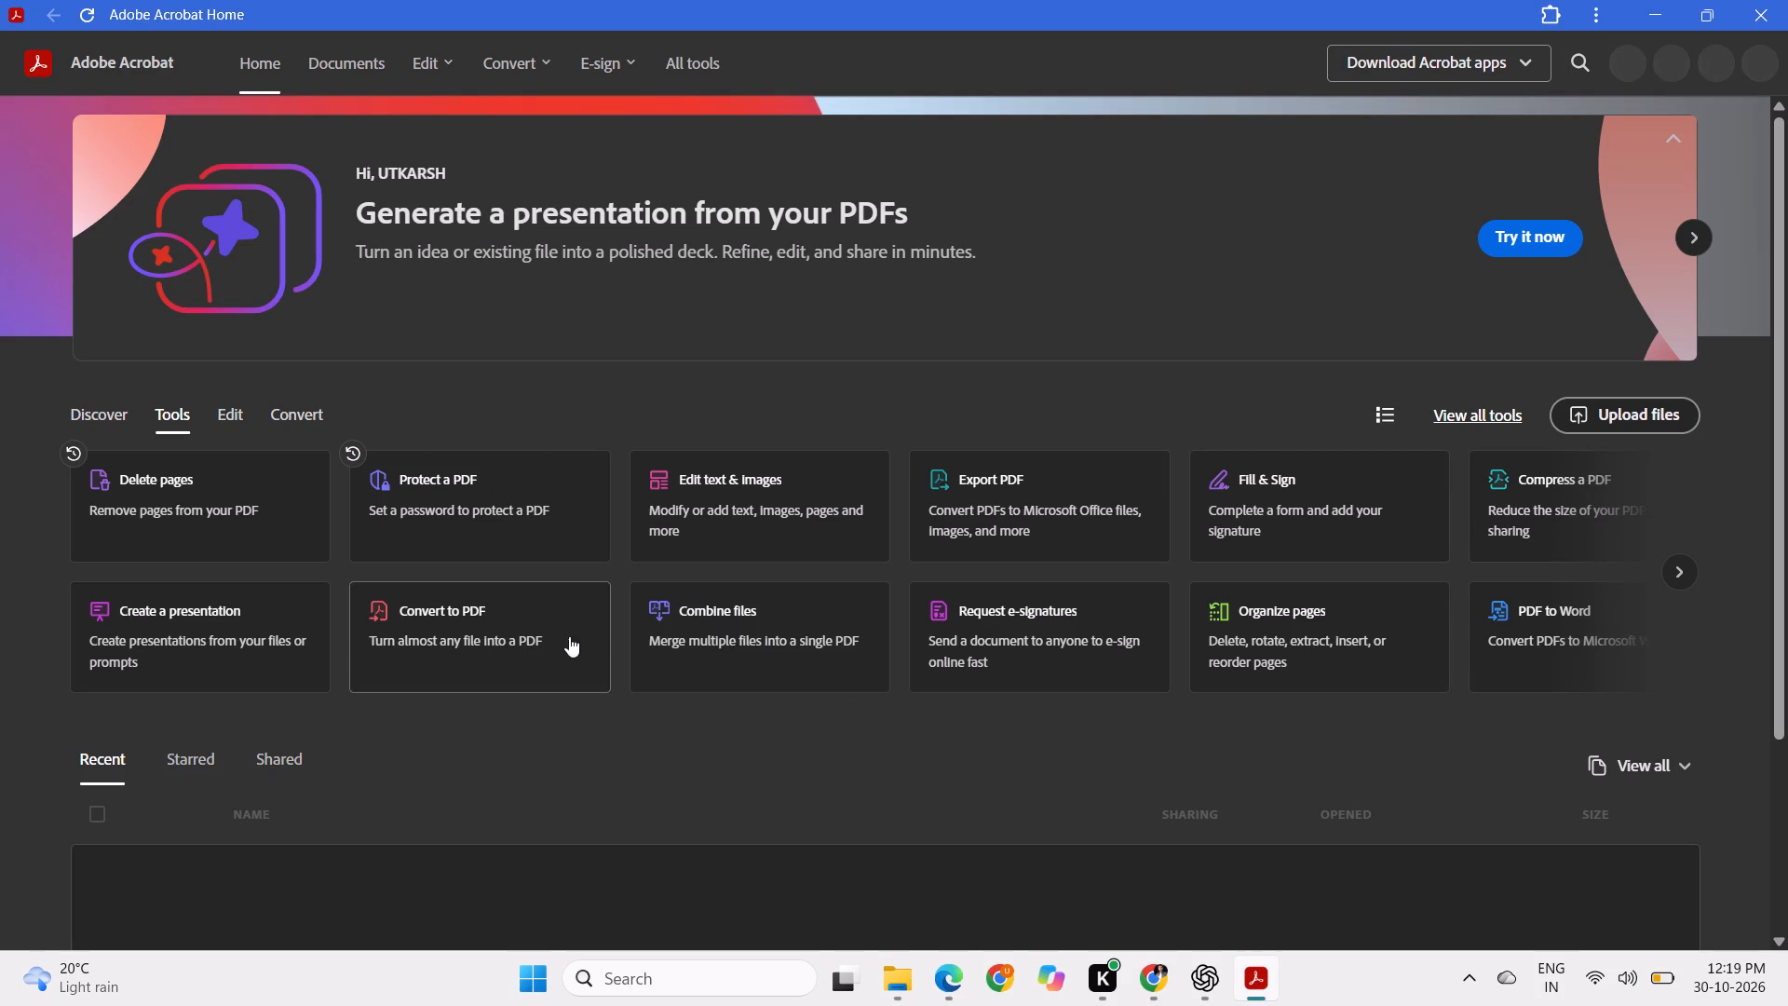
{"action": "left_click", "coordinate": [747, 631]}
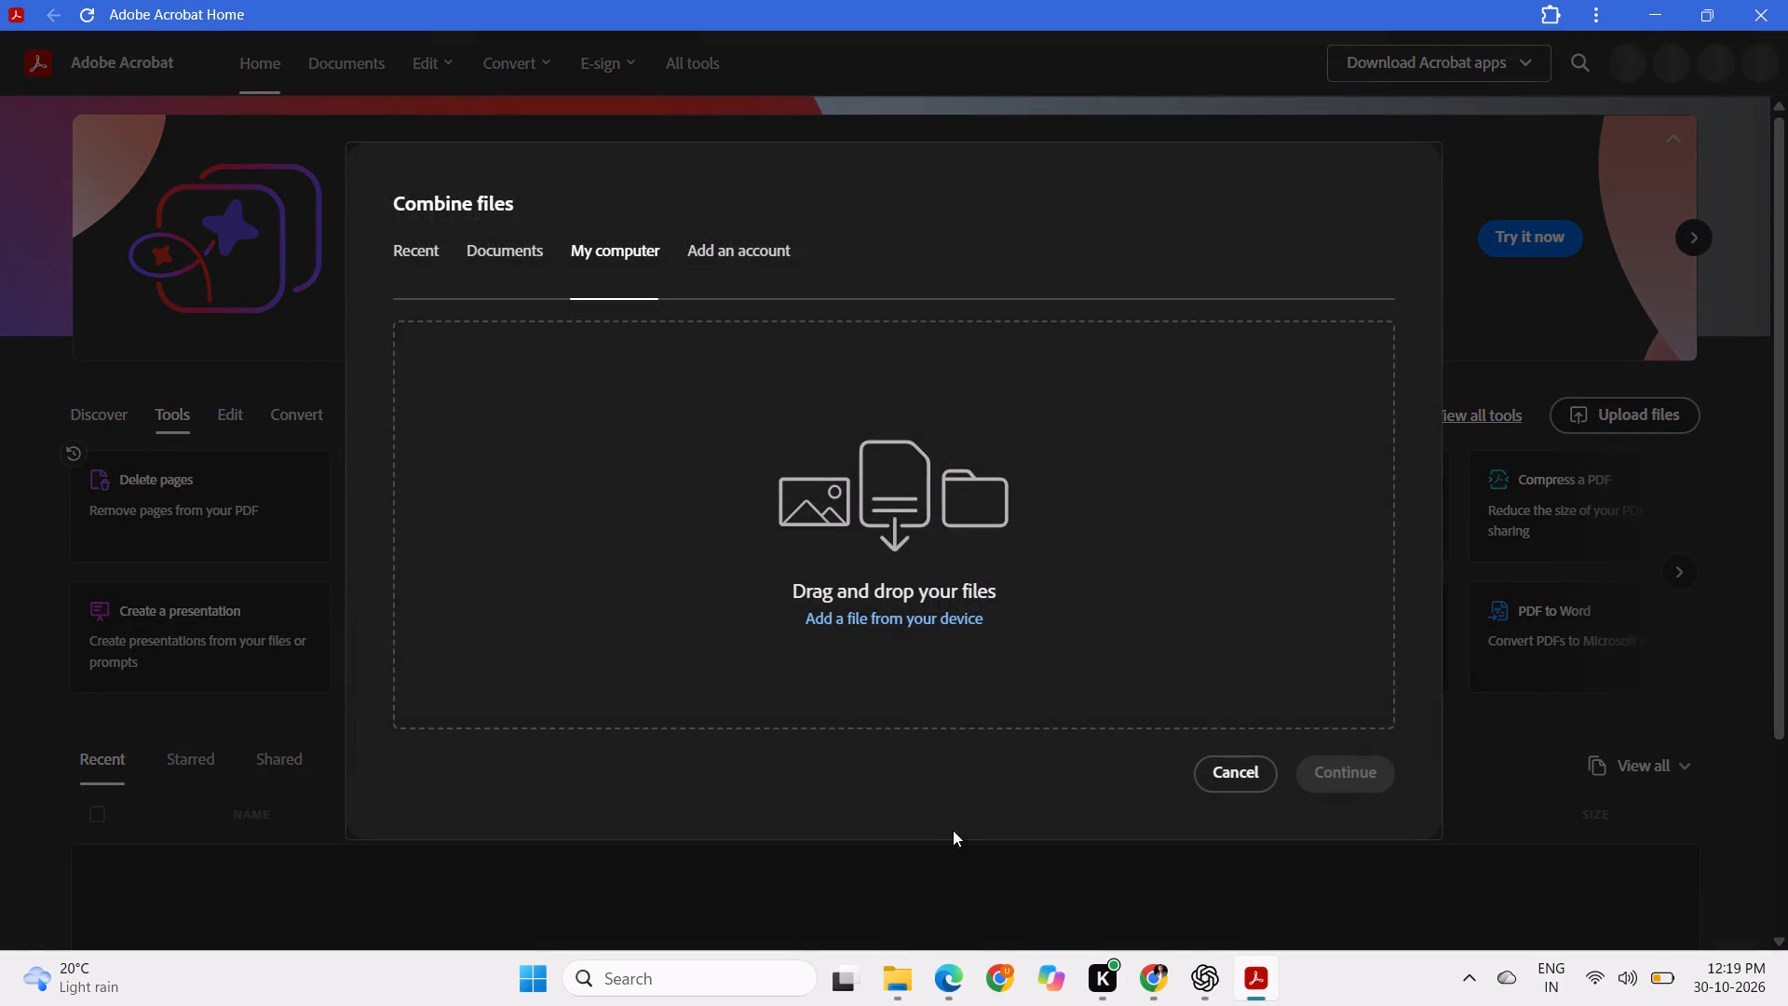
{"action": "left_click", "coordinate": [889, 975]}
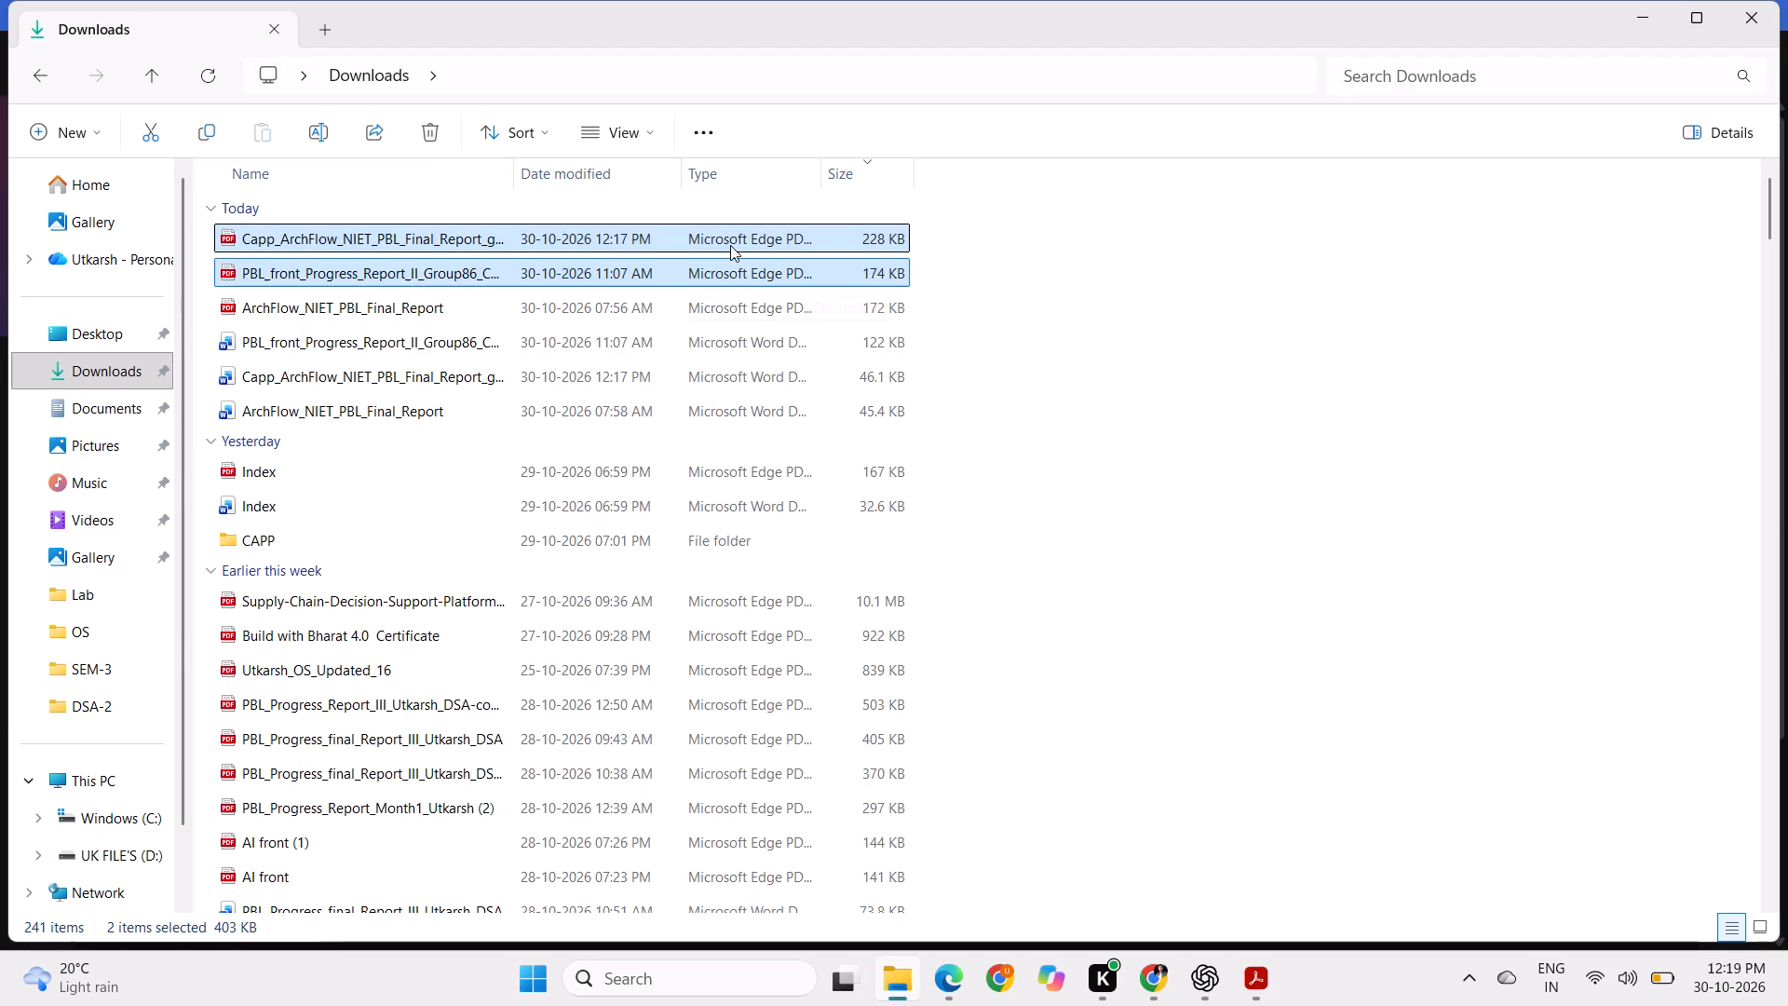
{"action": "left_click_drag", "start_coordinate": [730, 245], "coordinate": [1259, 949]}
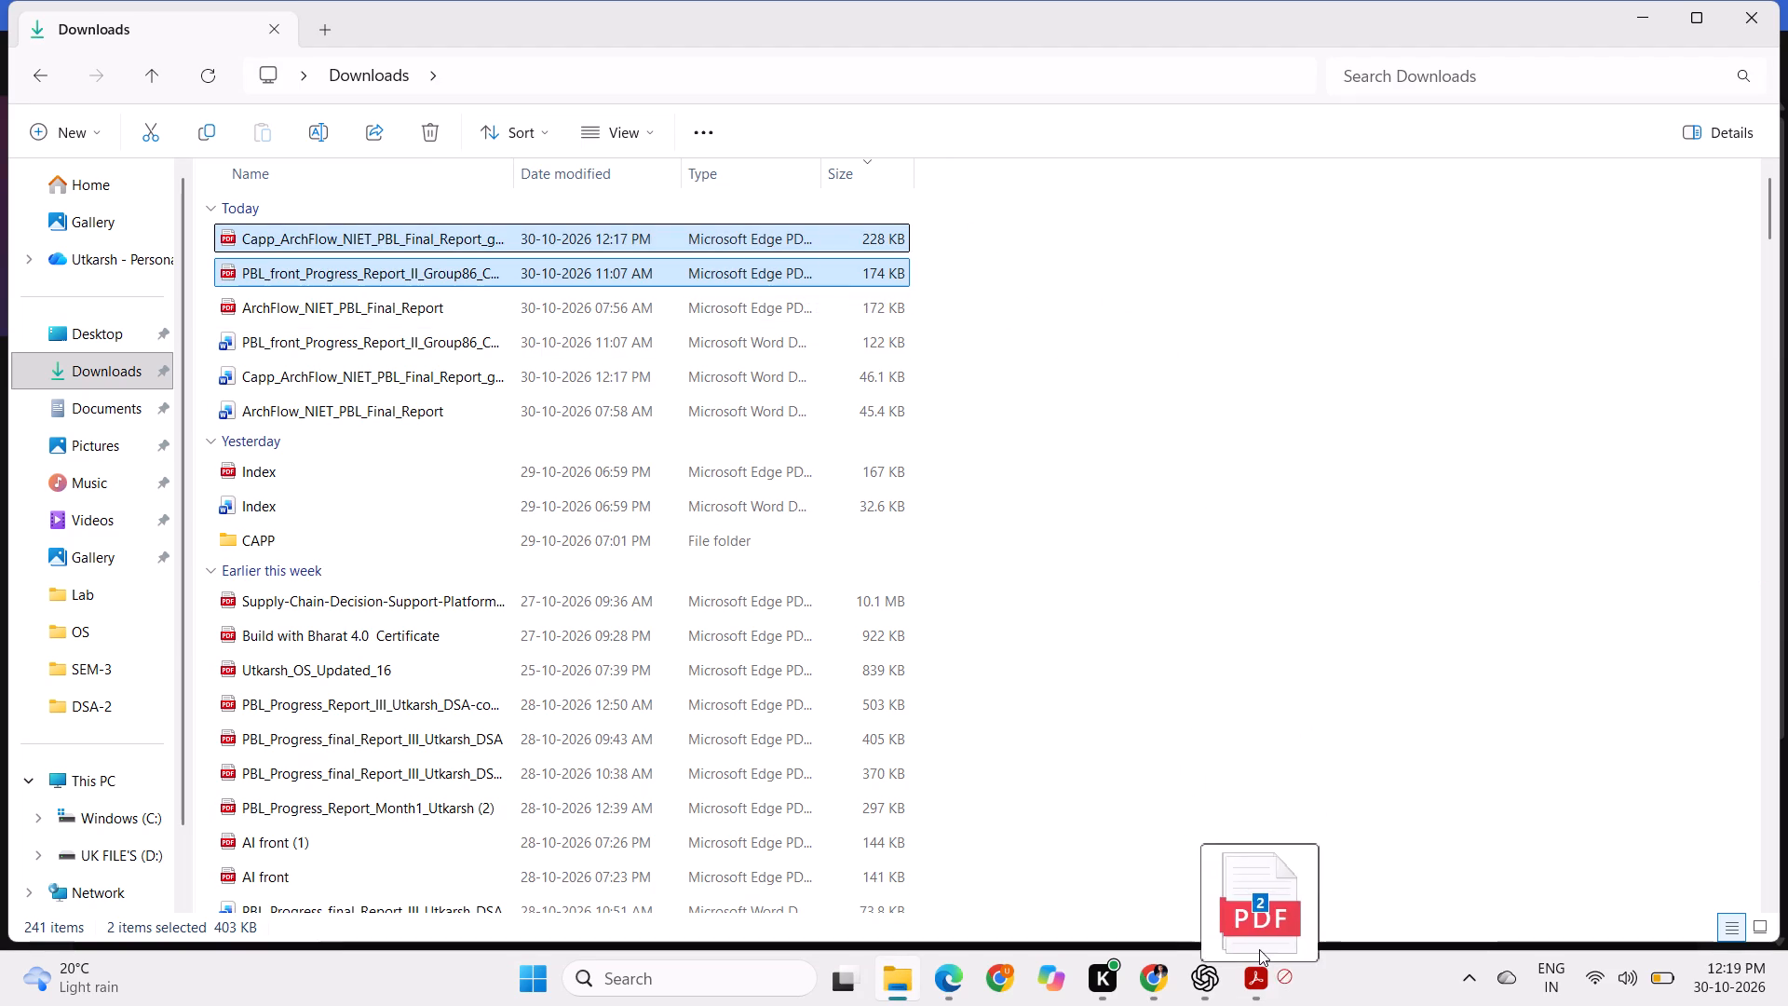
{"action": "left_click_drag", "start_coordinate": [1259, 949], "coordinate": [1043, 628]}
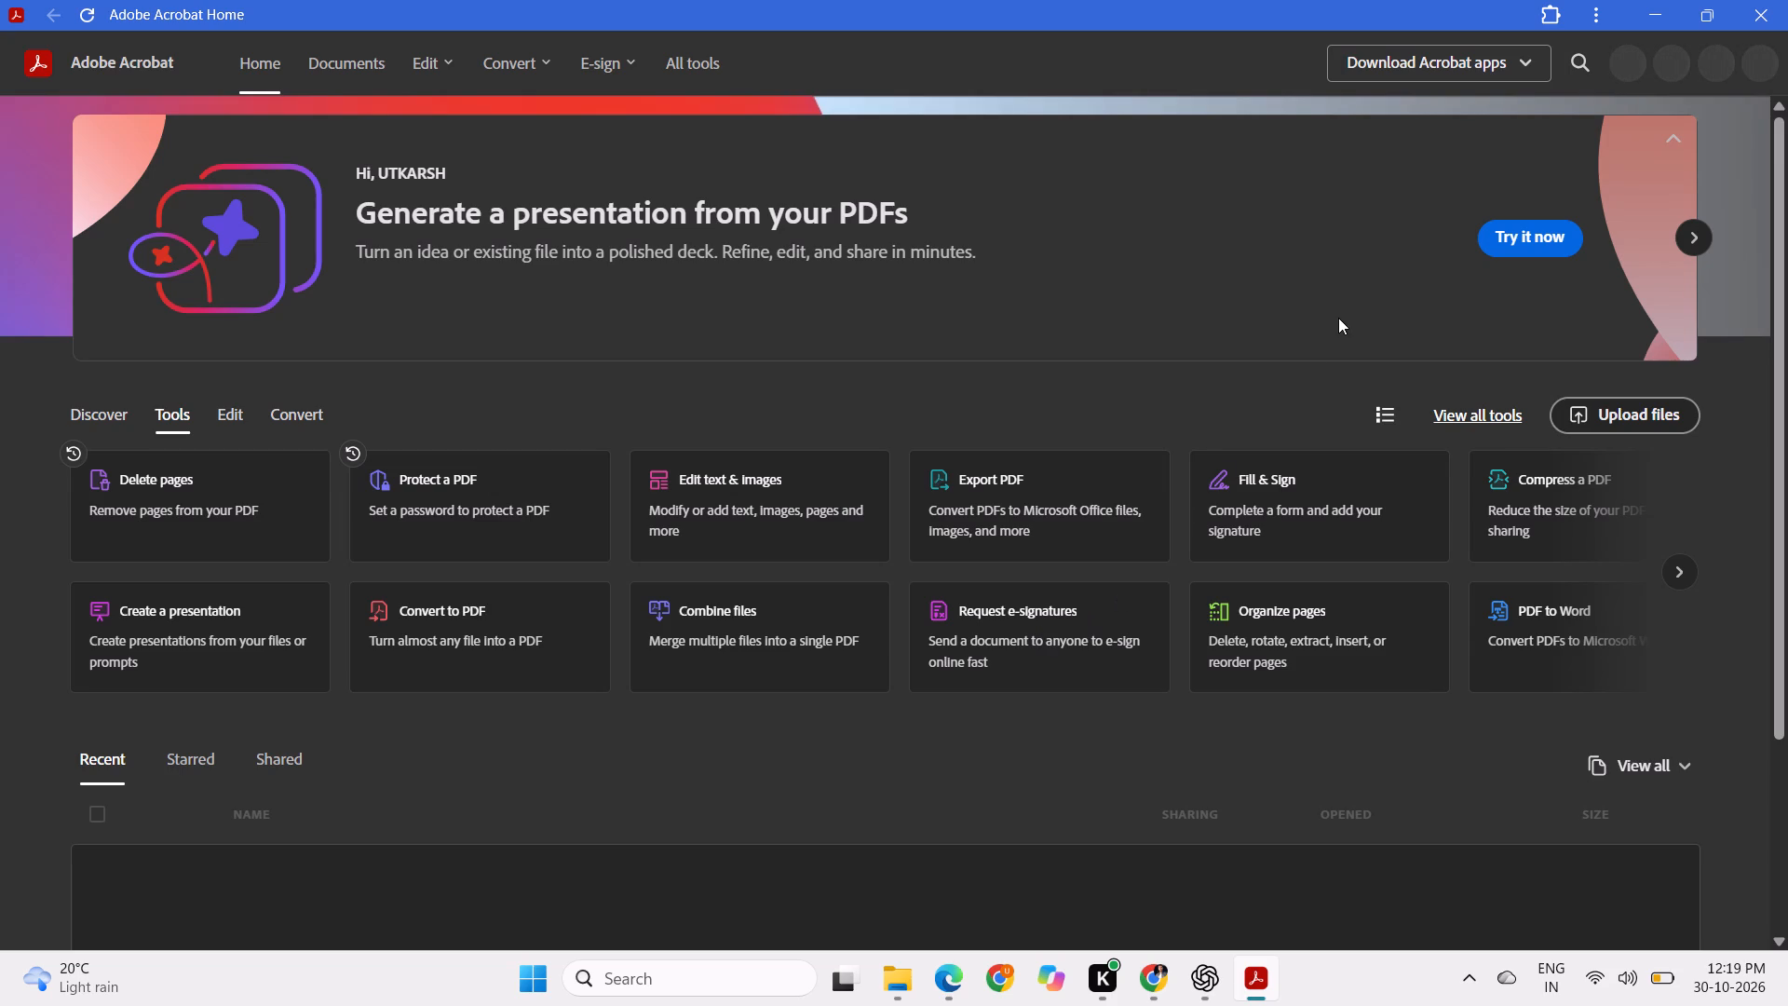
Add the Capp_ArchFlow_NIET_PBL_Final_Report_grp_88 and PBL_front_Progress_Report_II_Group86_CAPP PDFs from Downloads to Combine files by browsing the device.
{"action": "left_click", "coordinate": [711, 670]}
{"action": "left_click", "coordinate": [875, 619]}
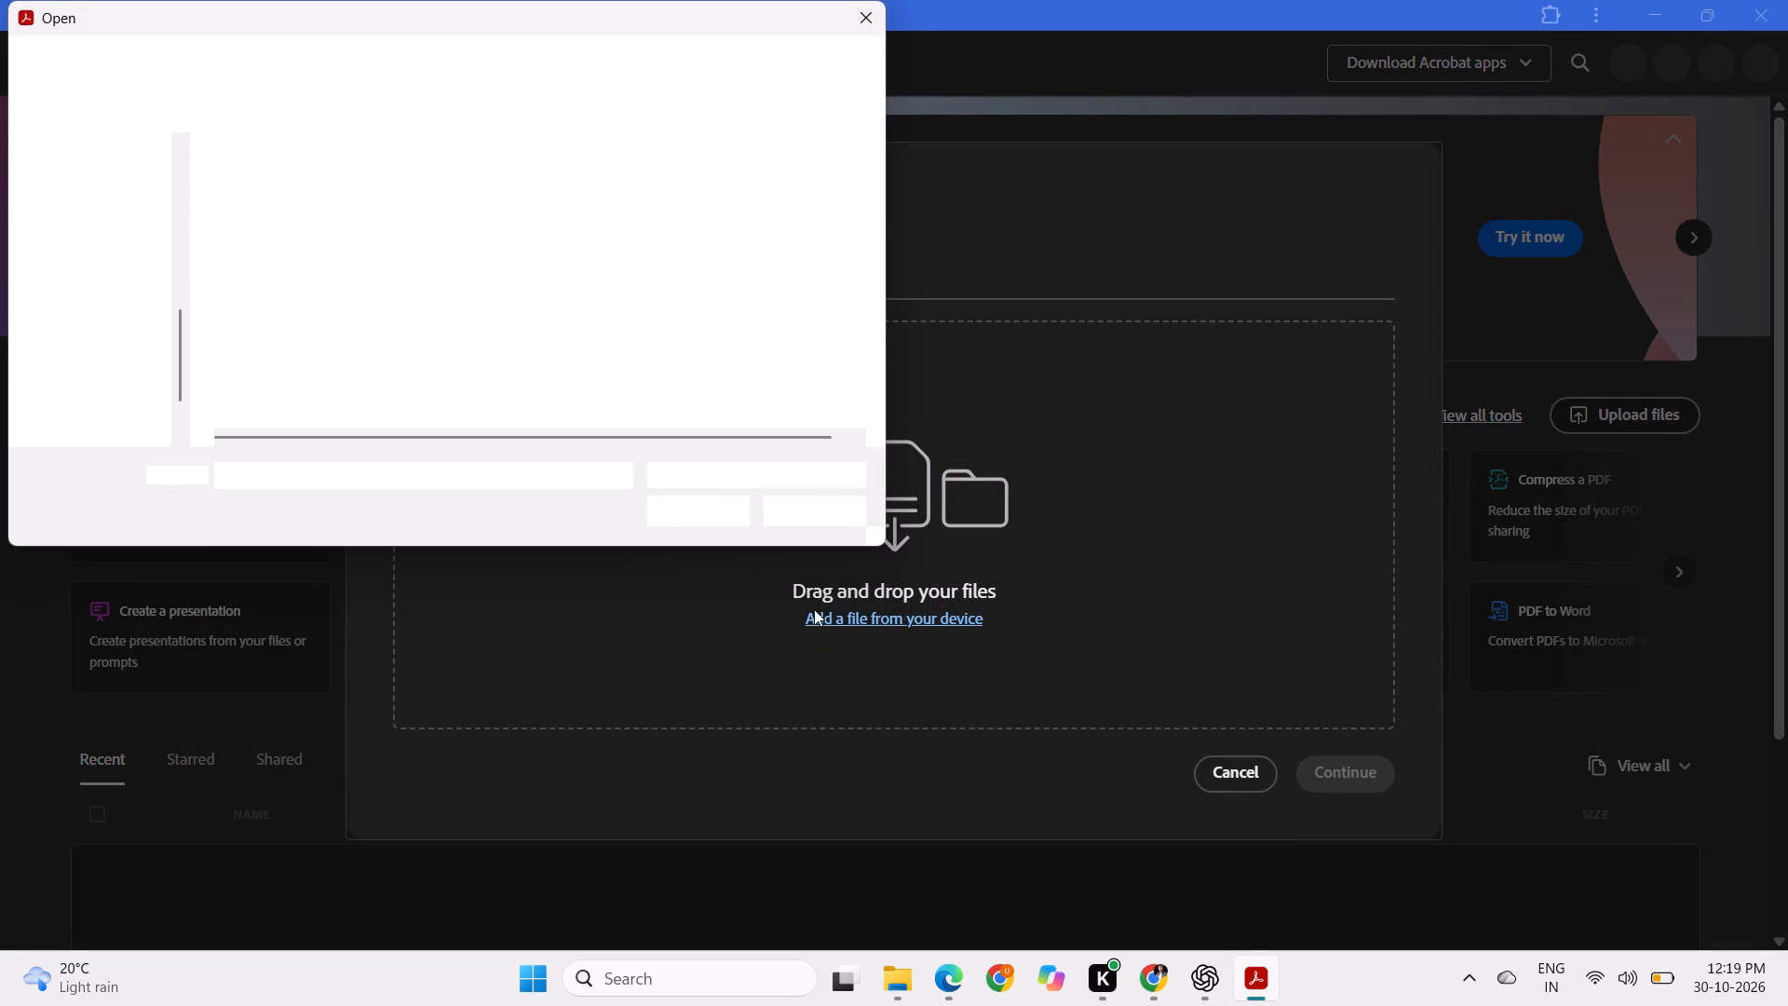
{"action": "scroll", "coordinate": [131, 228], "scroll_direction": "up", "scroll_amount": 3}
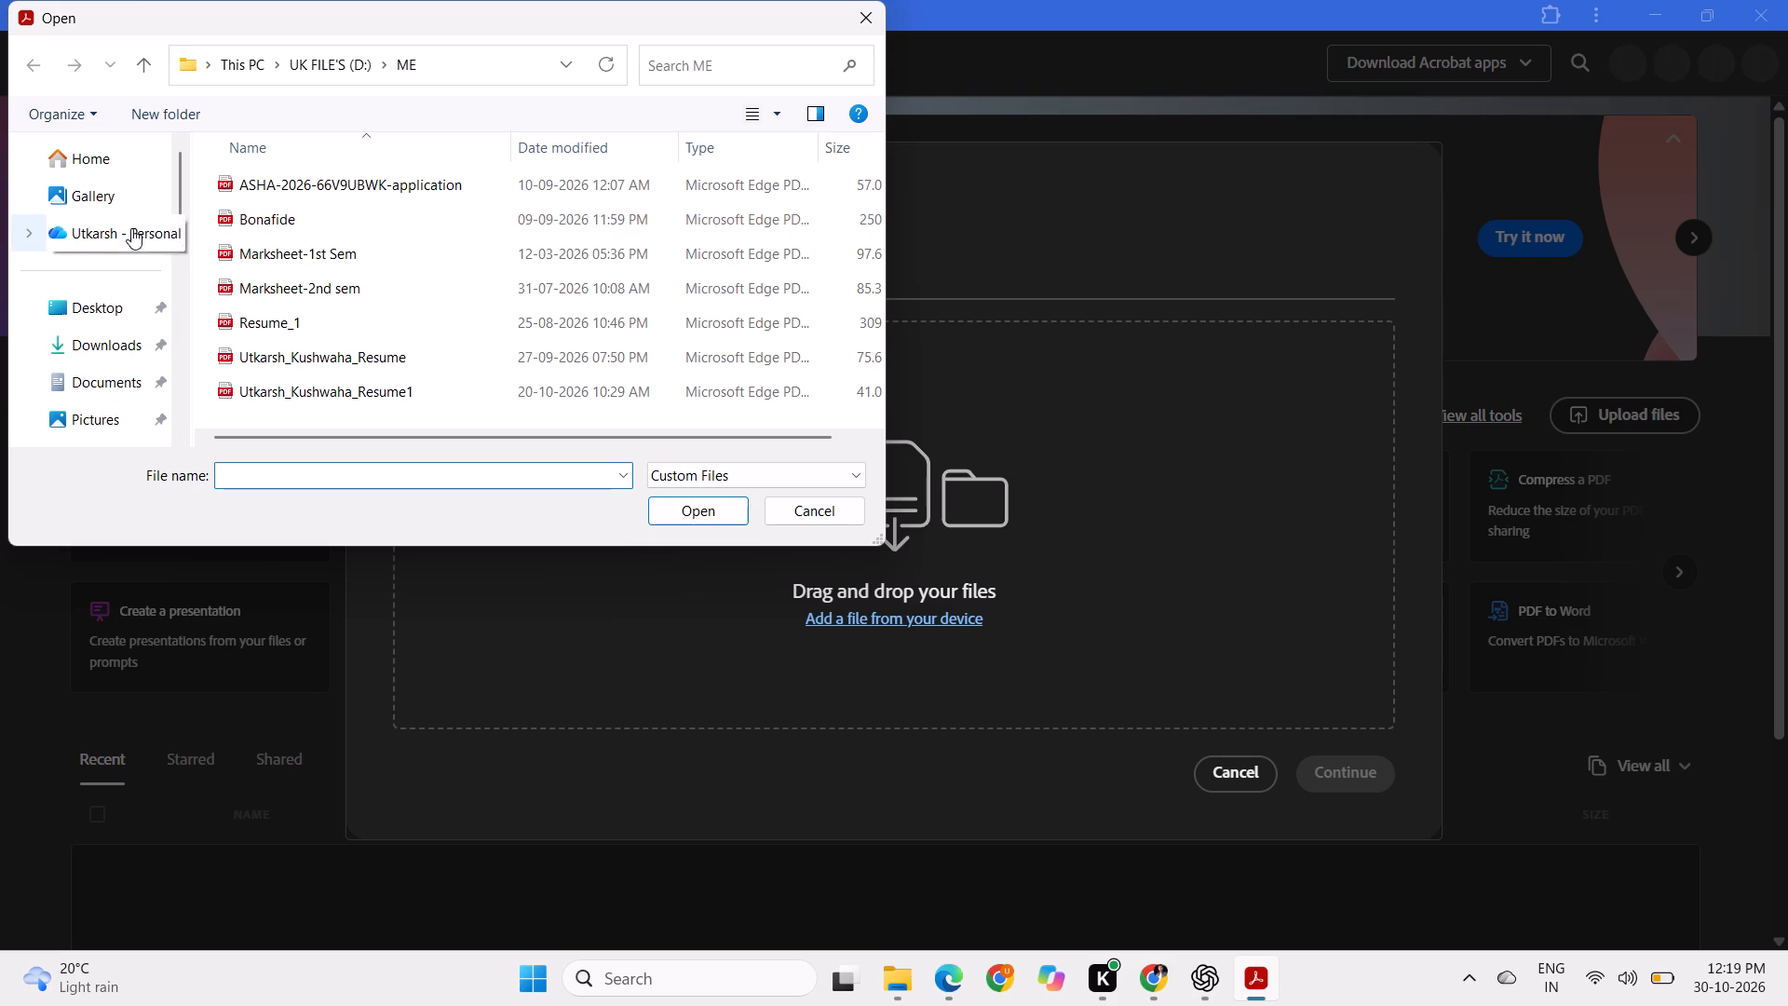
{"action": "left_click", "coordinate": [122, 352]}
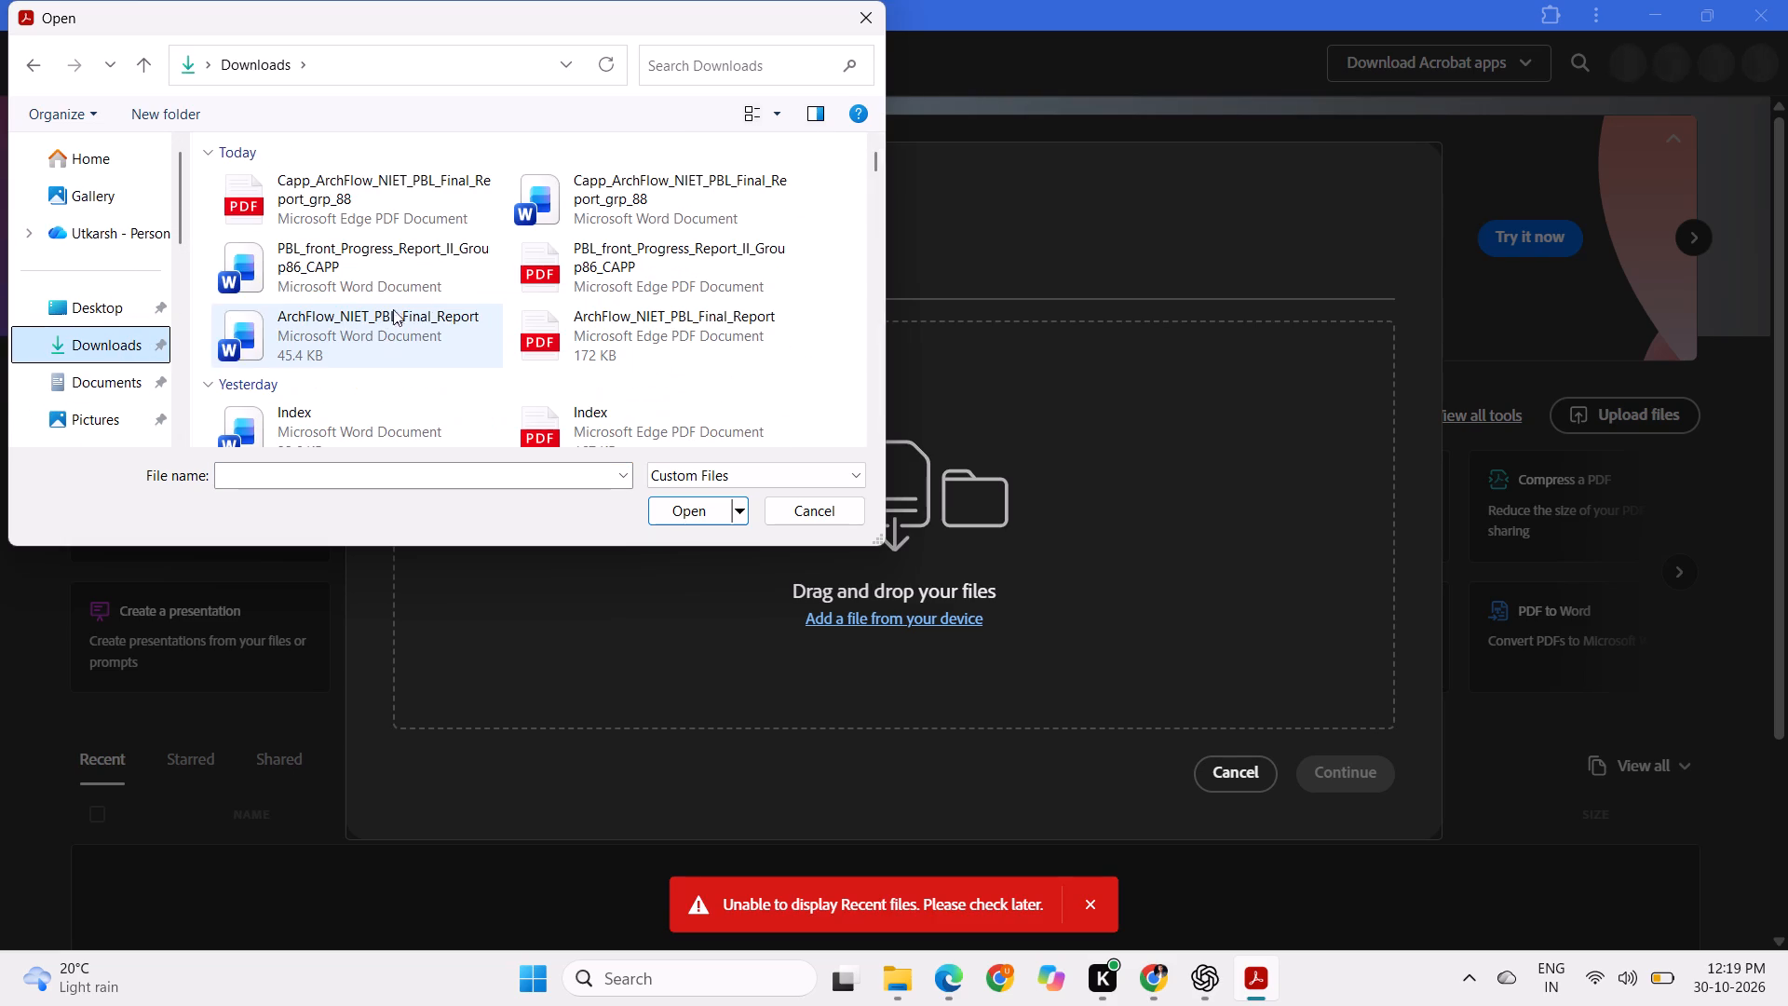
{"action": "left_click", "coordinate": [414, 207]}
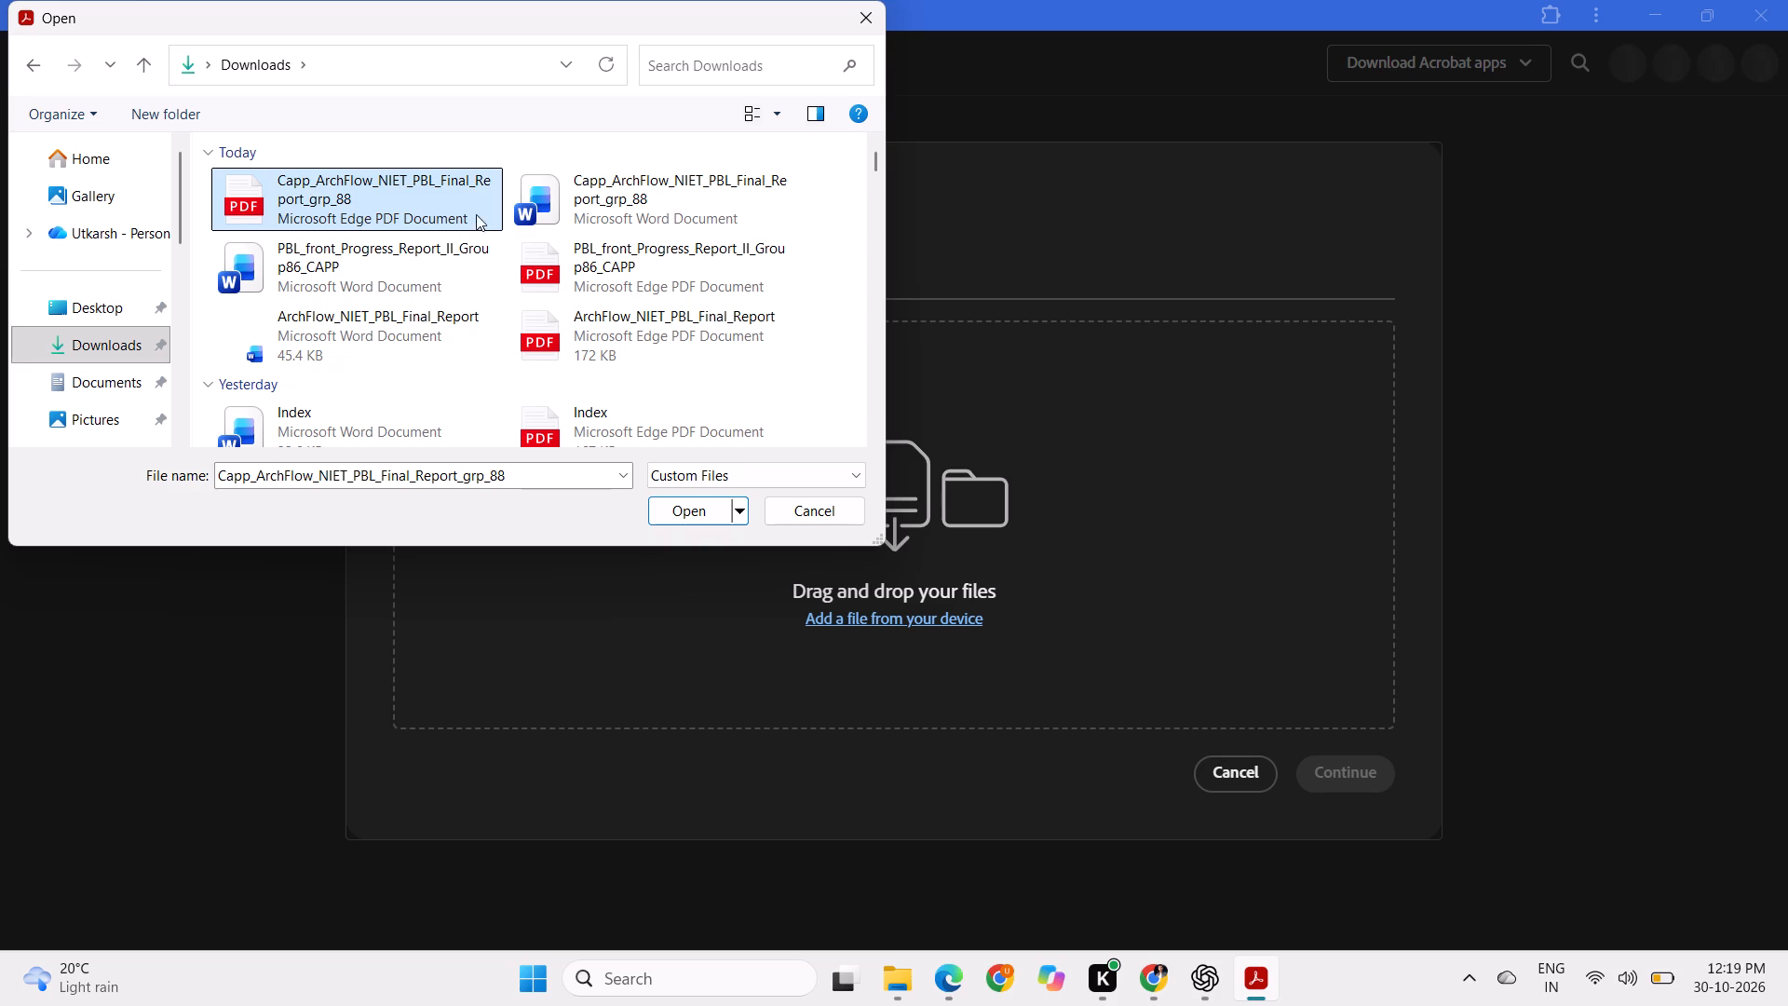
{"action": "left_click", "coordinate": [690, 291], "text": "ctrl"}
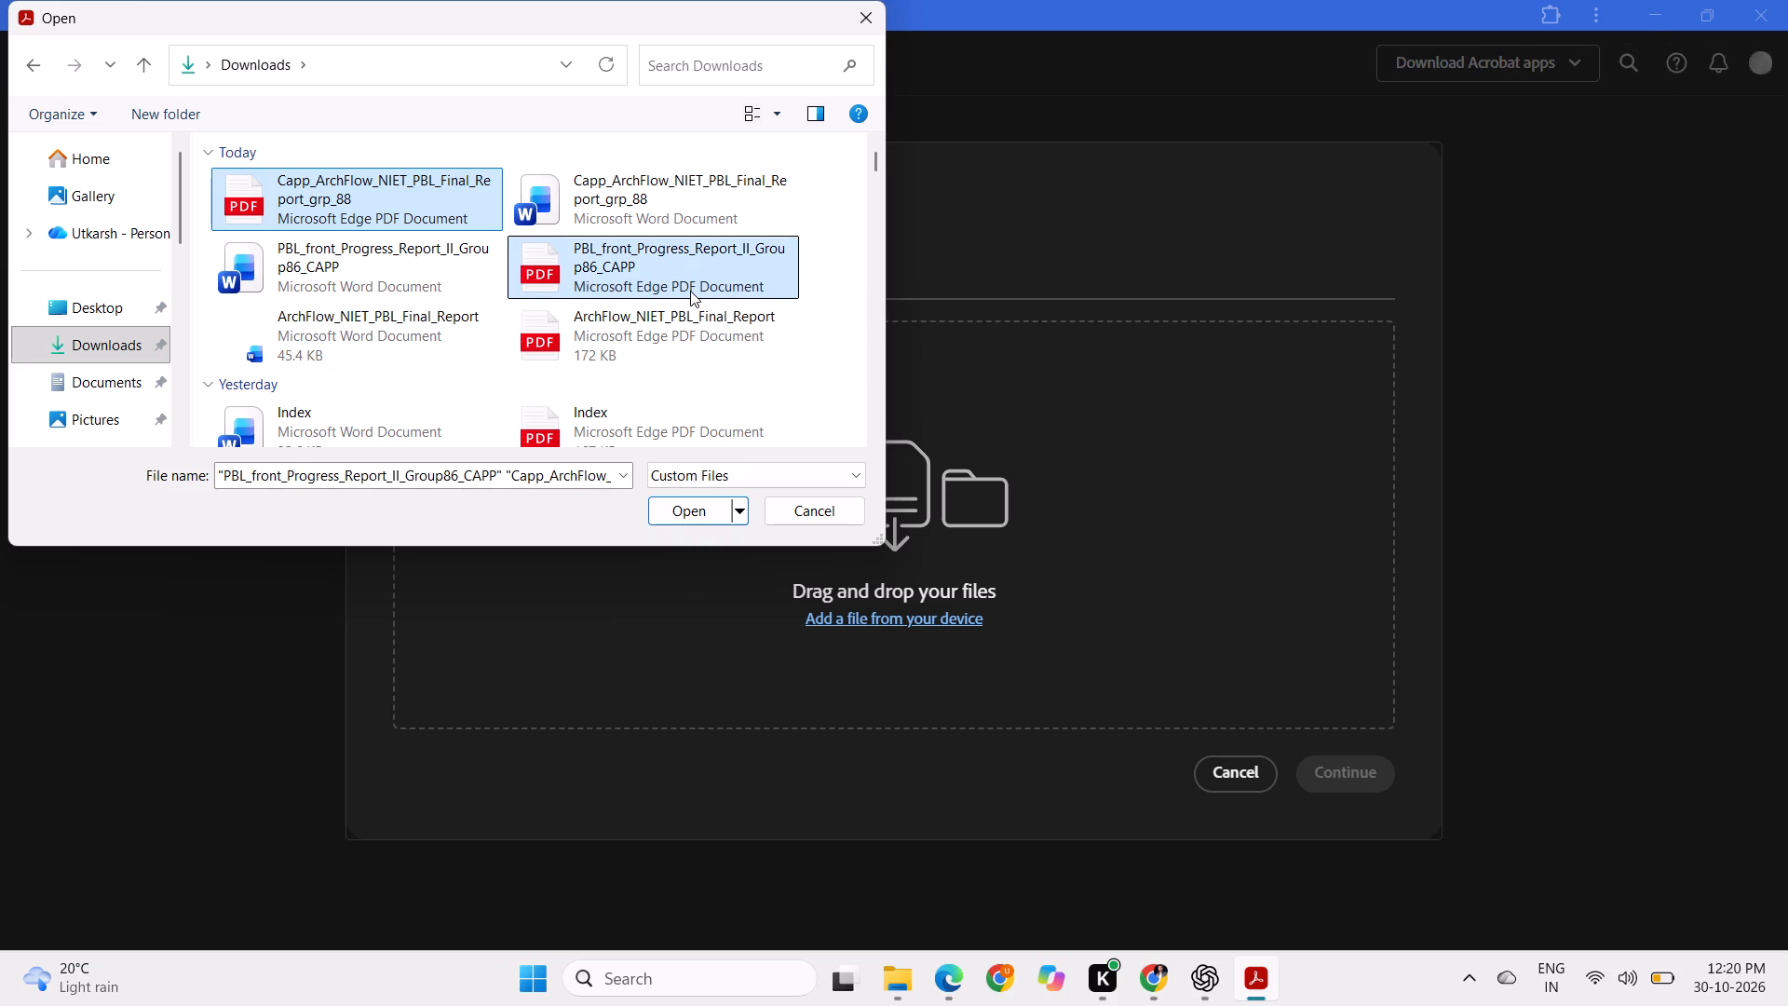
{"action": "left_click", "coordinate": [704, 511]}
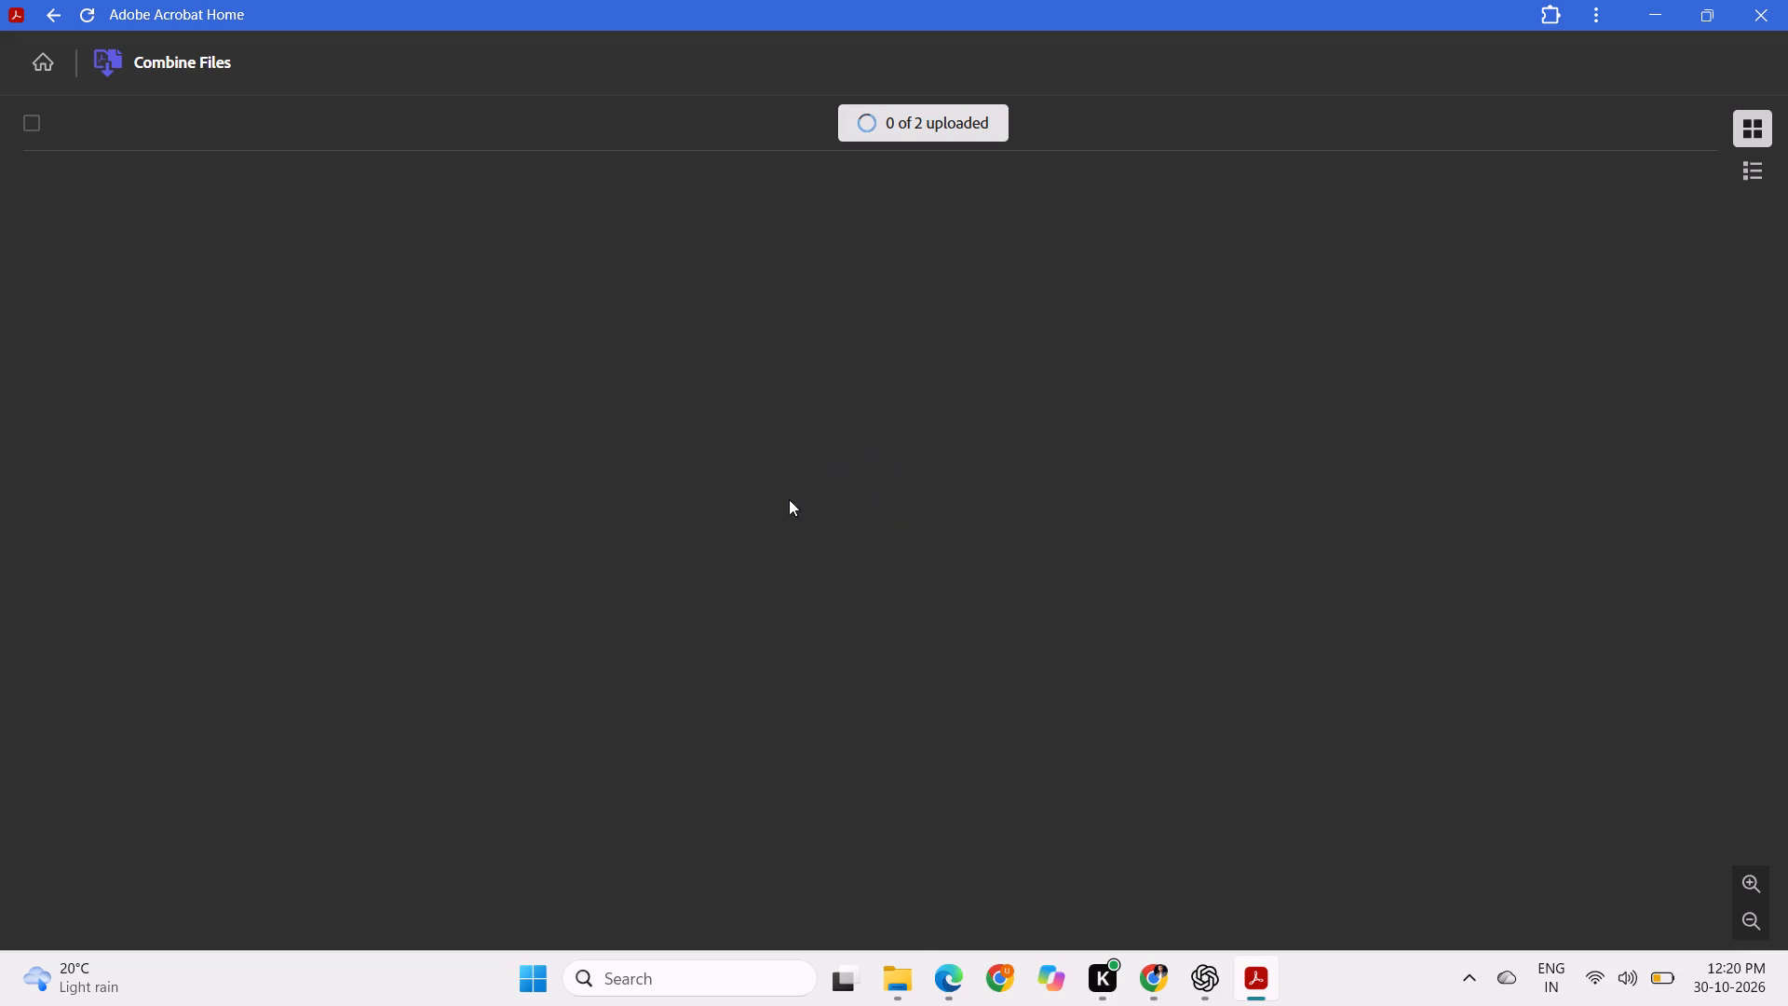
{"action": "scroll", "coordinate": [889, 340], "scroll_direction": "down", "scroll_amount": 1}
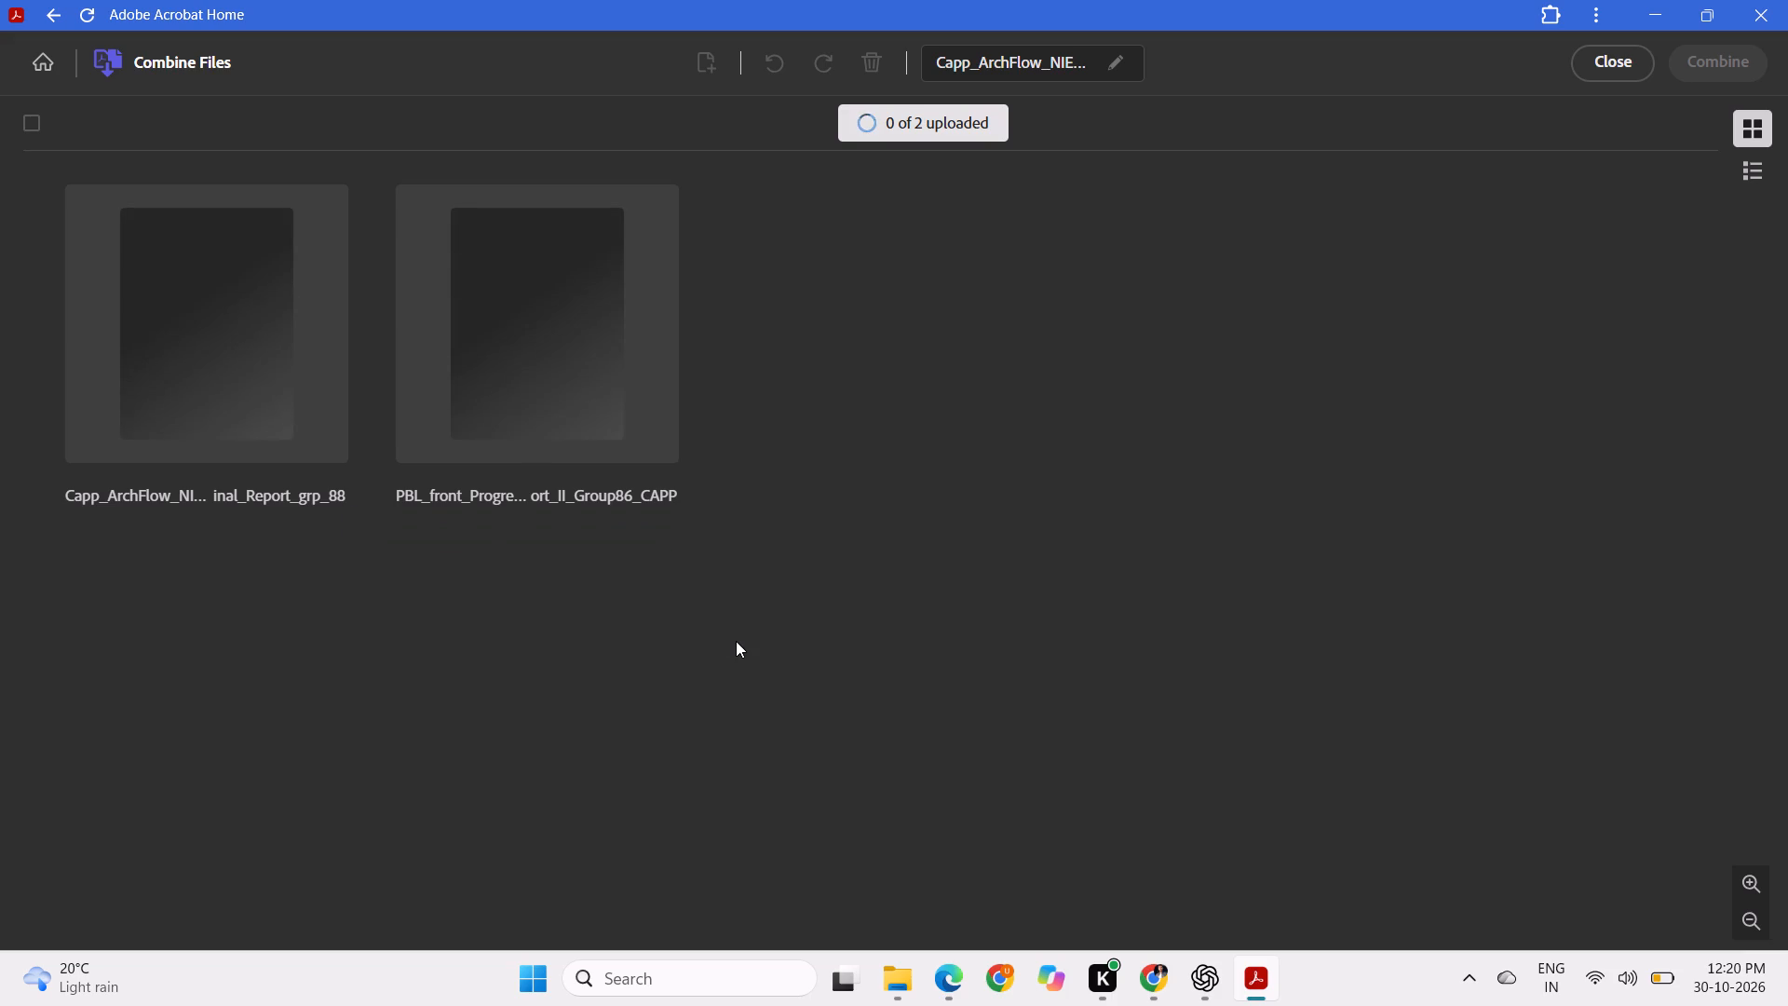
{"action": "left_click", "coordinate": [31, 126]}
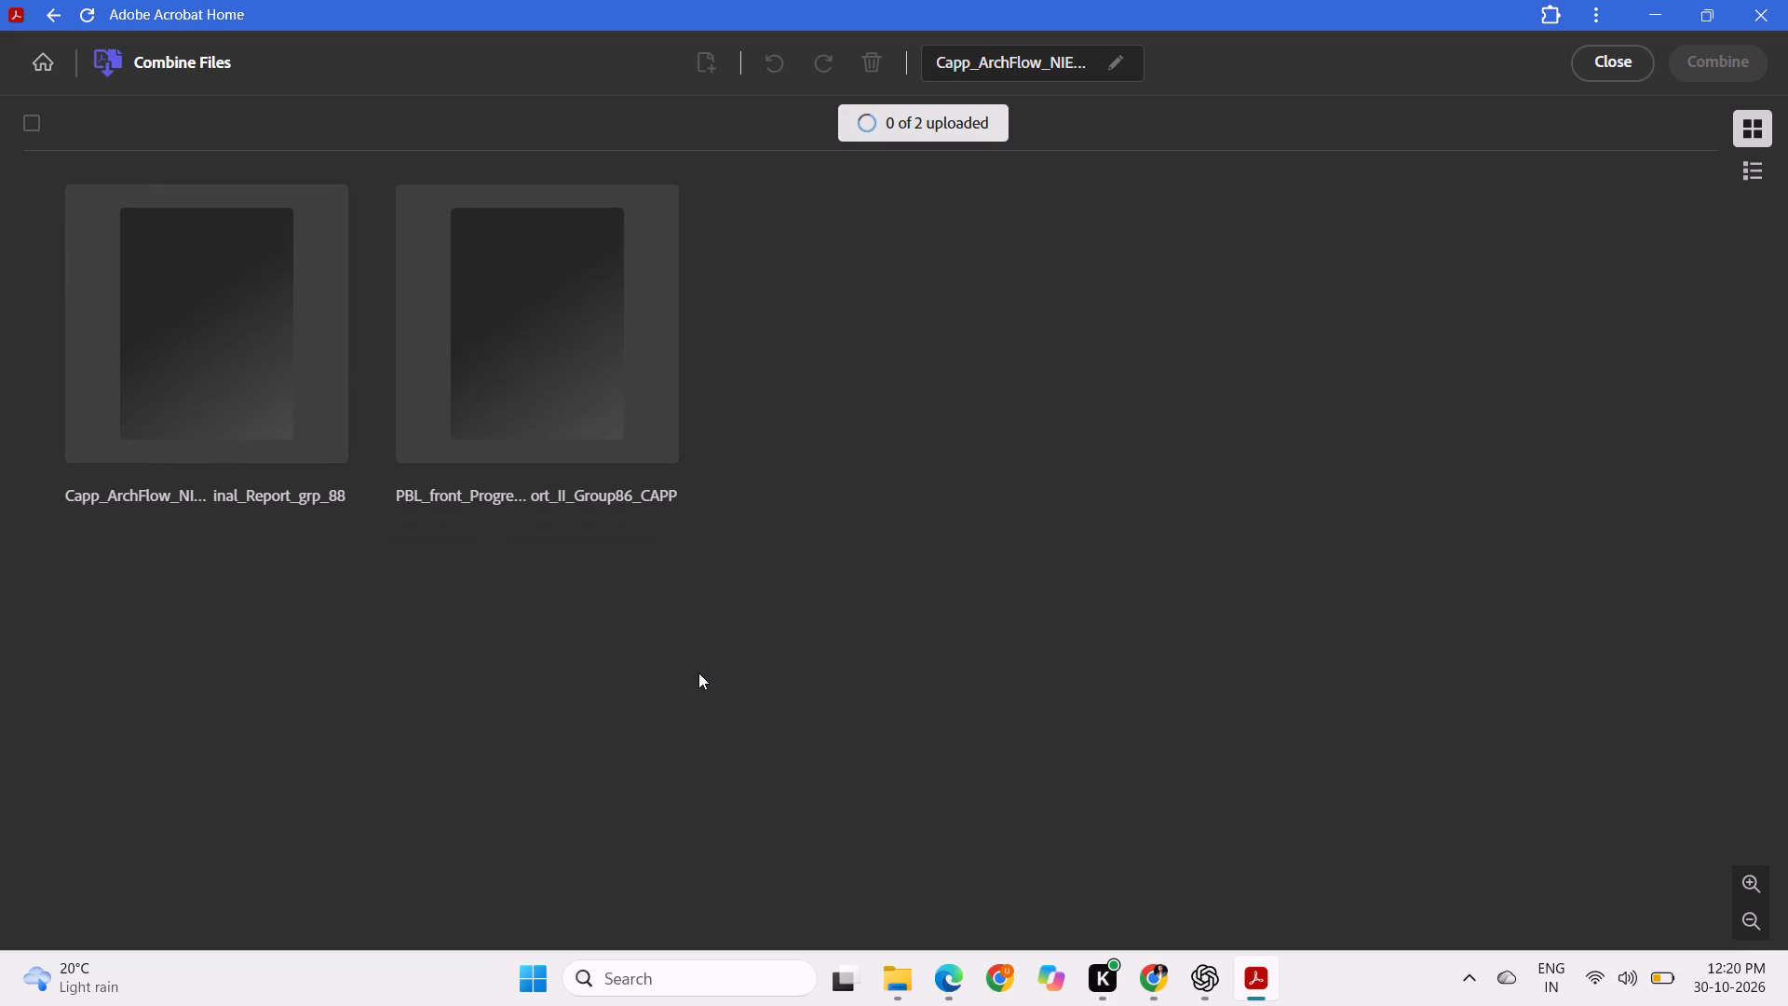
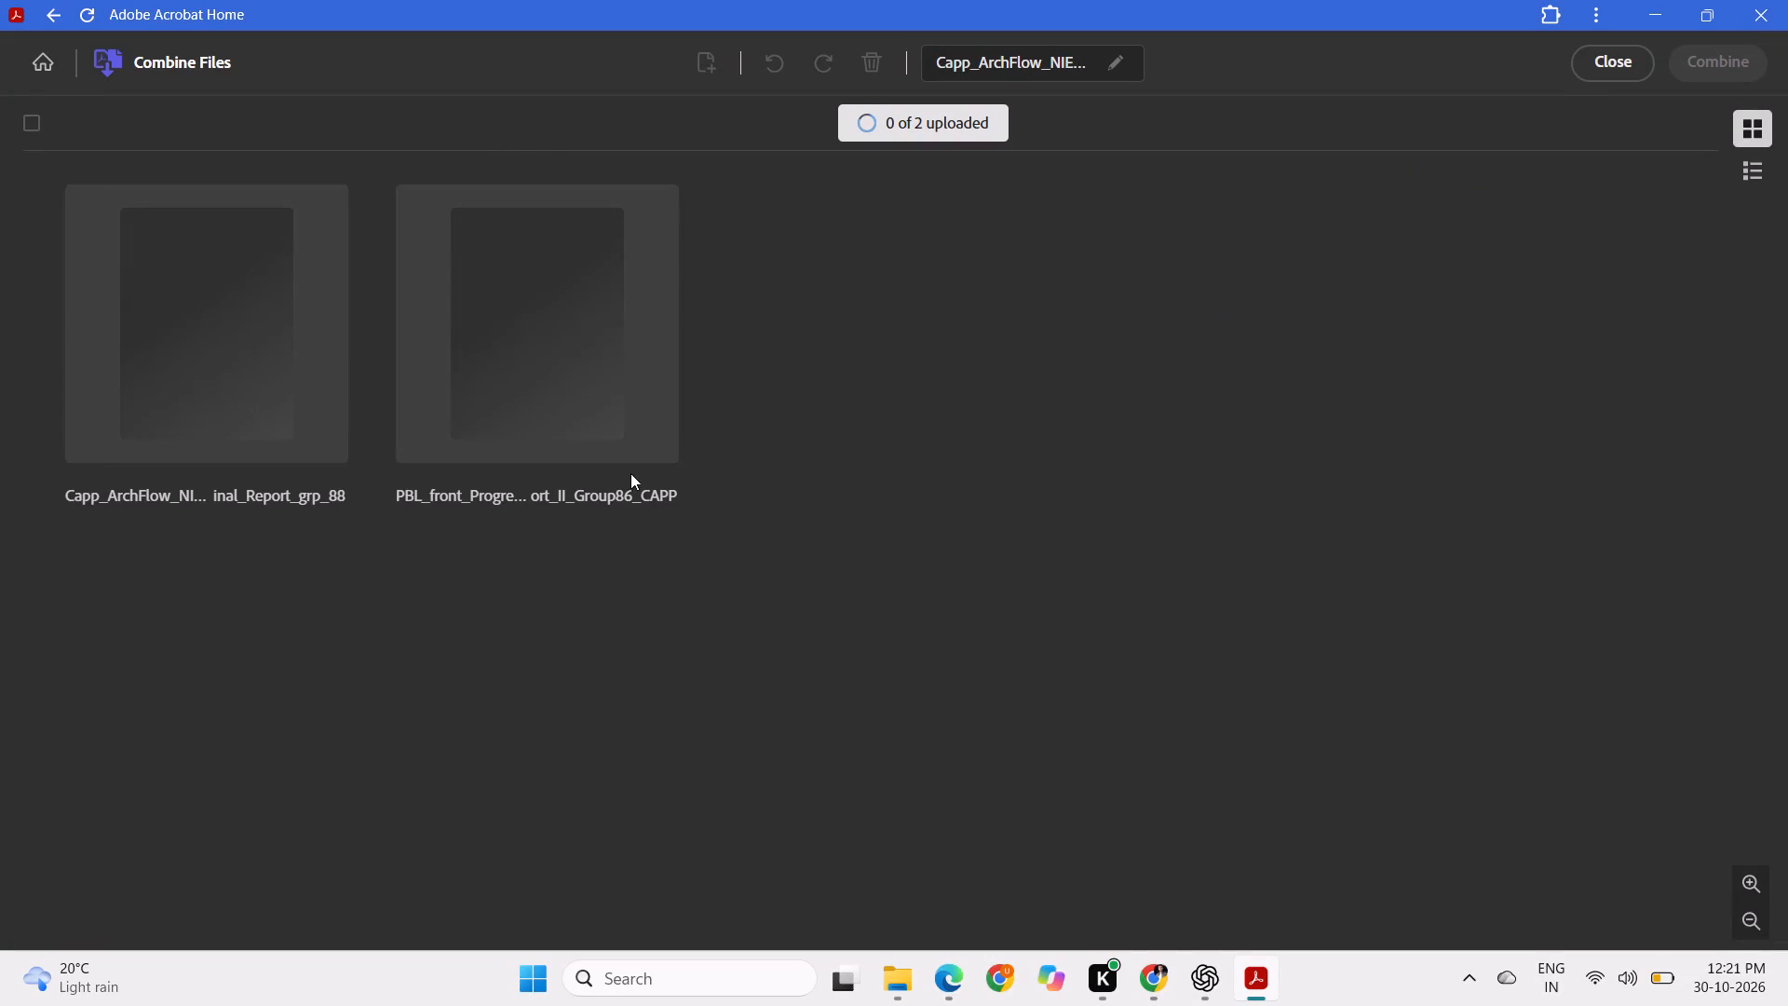
Abandon the Combine Files upload of the two report PDFs and close the Adobe Acrobat Home window.
{"action": "left_click", "coordinate": [501, 347]}
{"action": "left_click", "coordinate": [279, 374]}
{"action": "left_click", "coordinate": [1598, 68]}
{"action": "left_click", "coordinate": [1600, 68]}
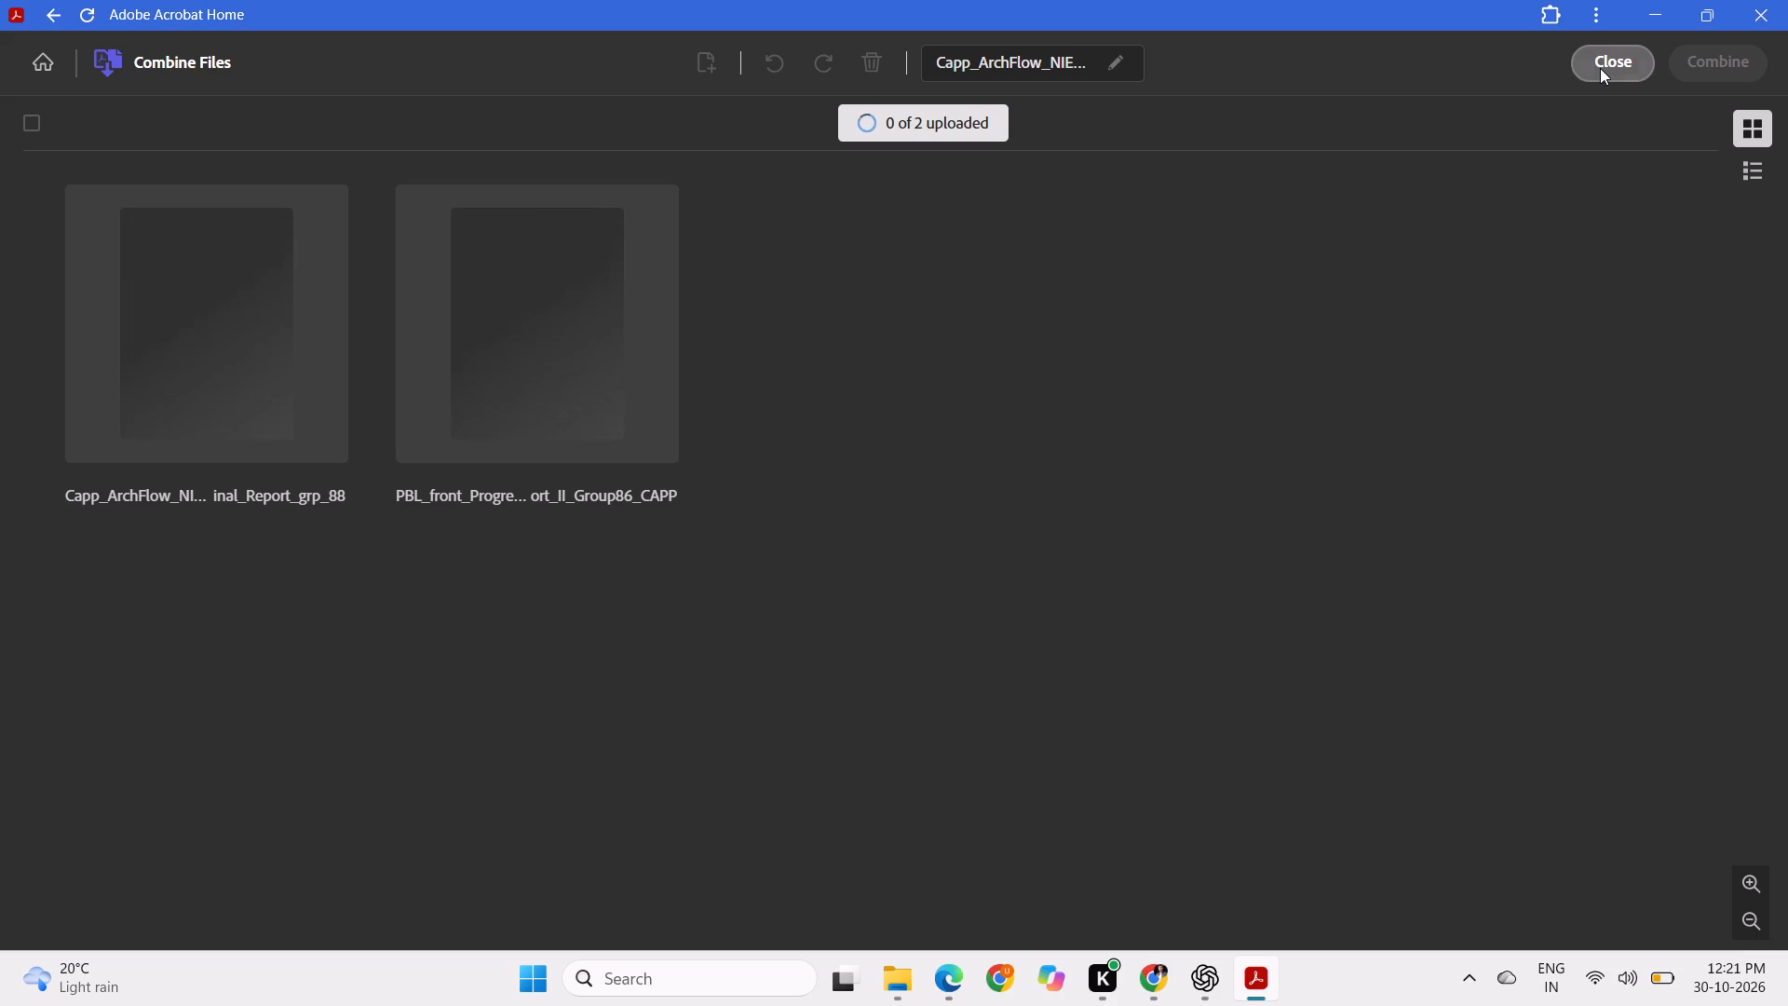
{"action": "left_click", "coordinate": [50, 11]}
{"action": "left_click", "coordinate": [83, 11]}
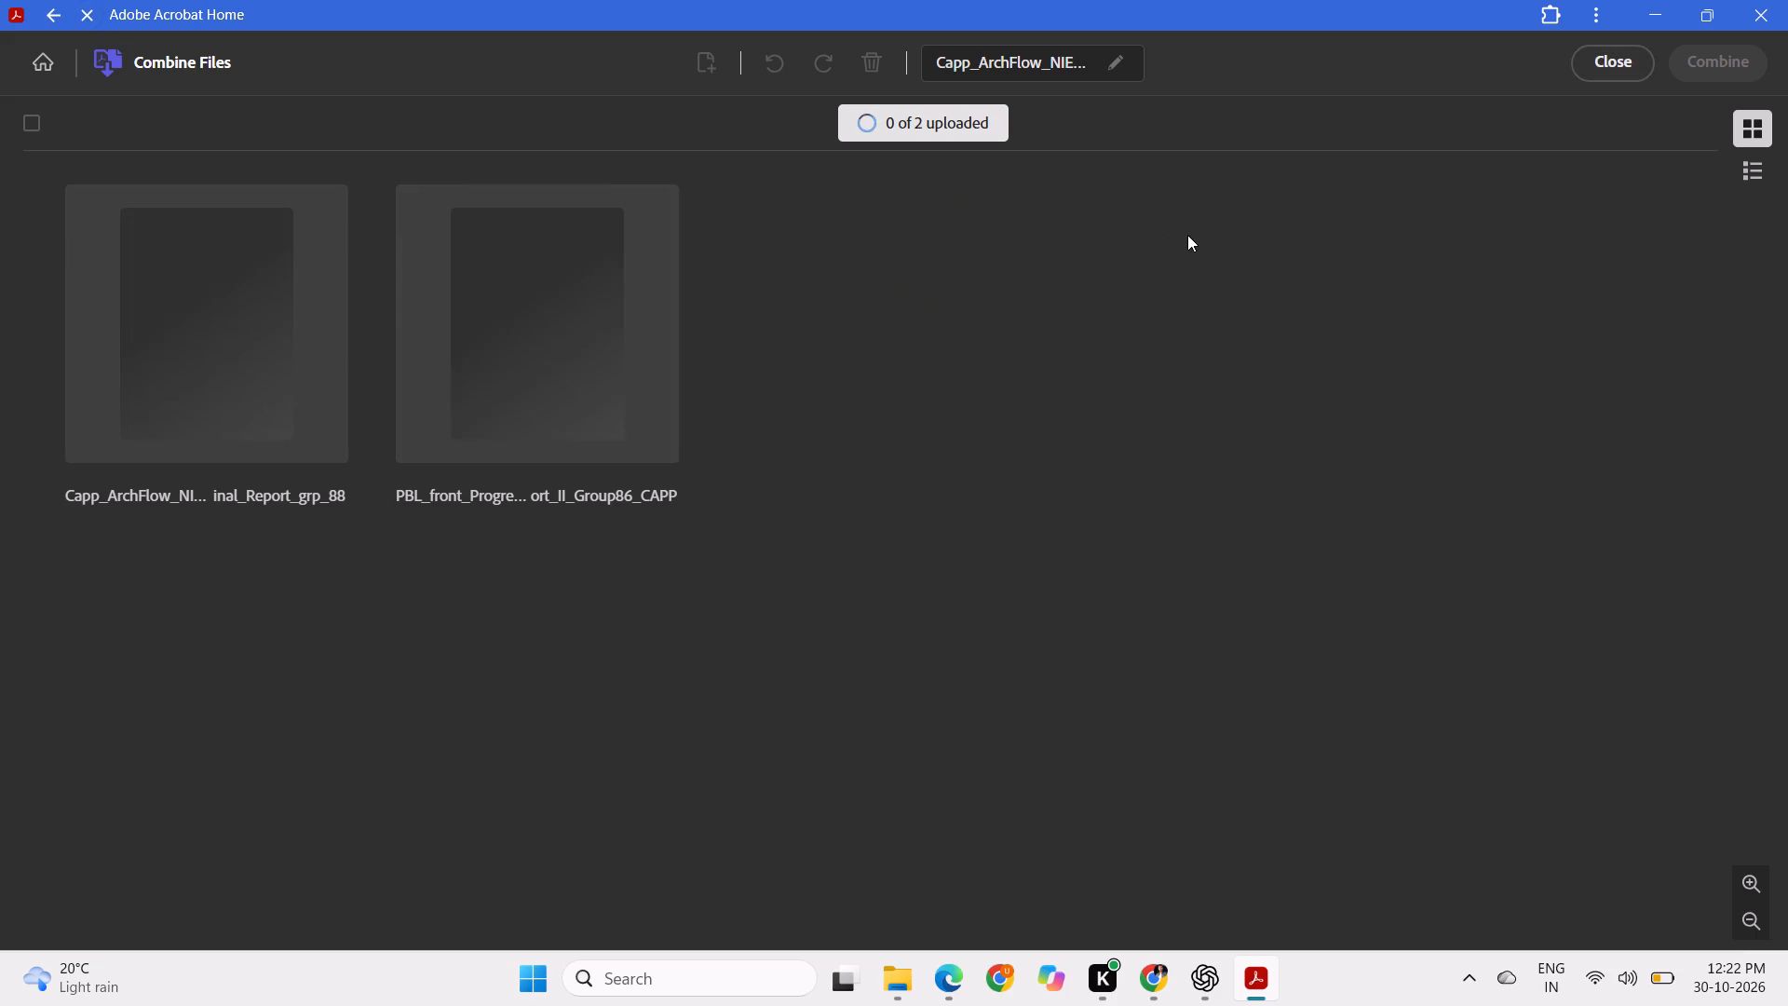
{"action": "left_click", "coordinate": [1755, 10]}
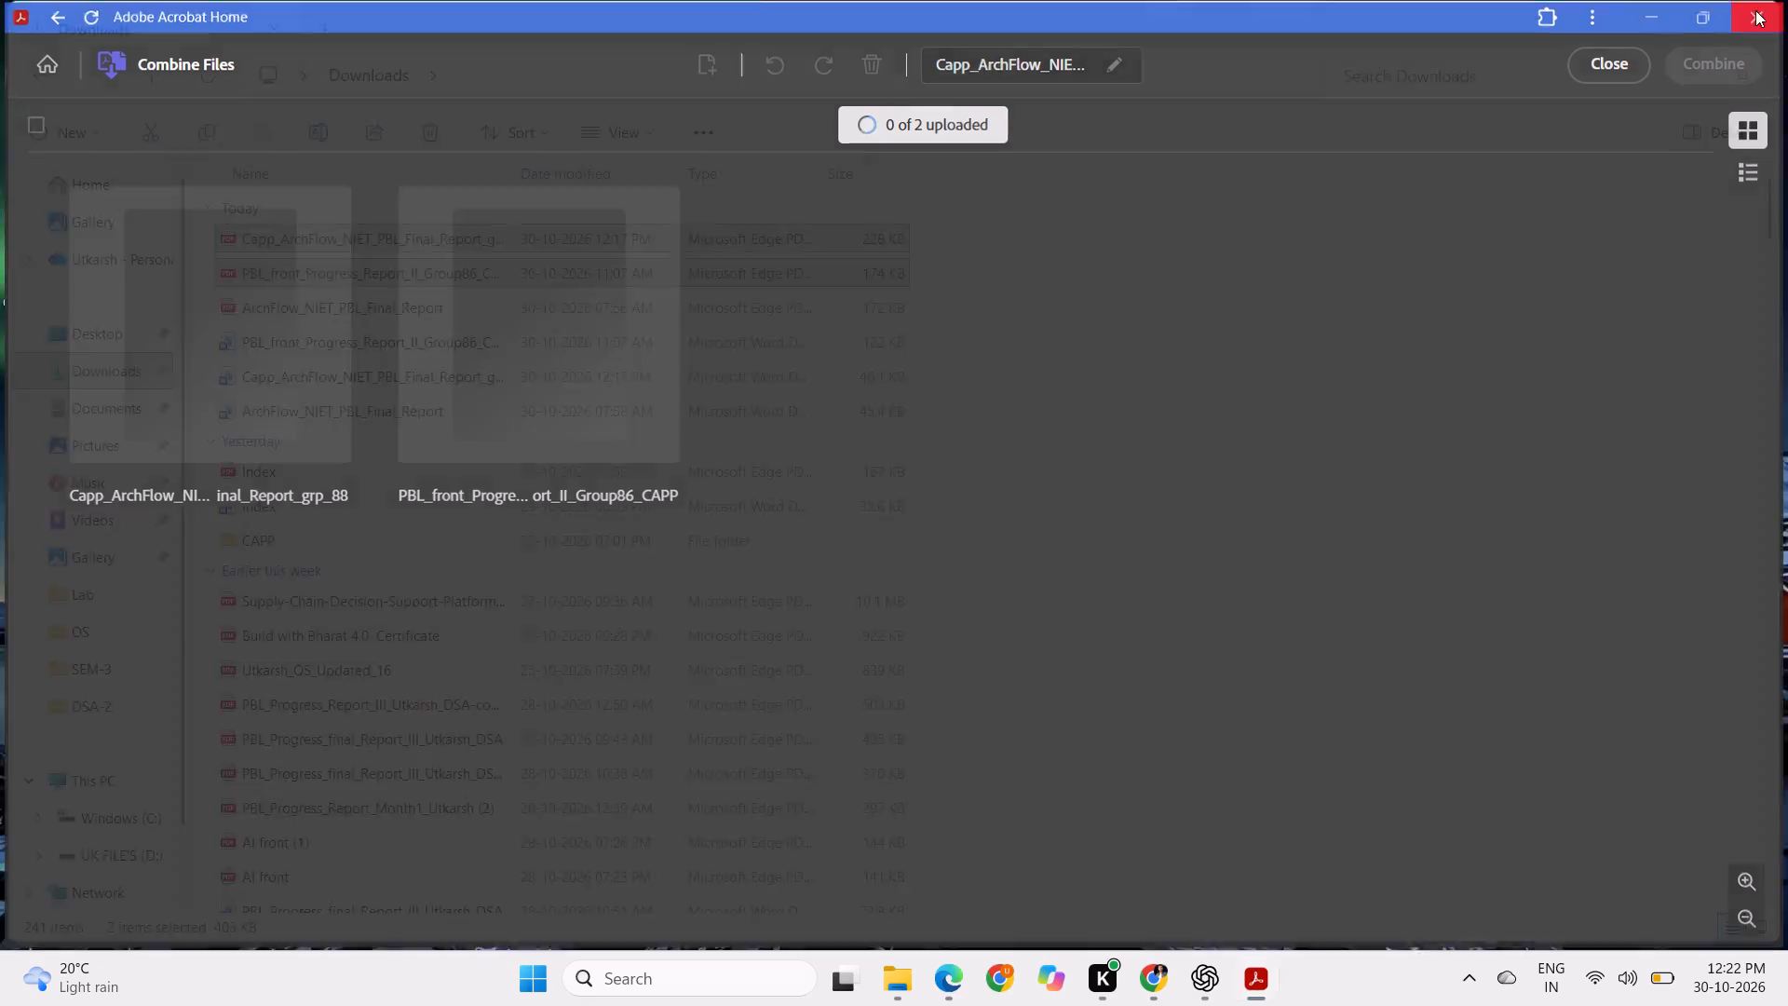
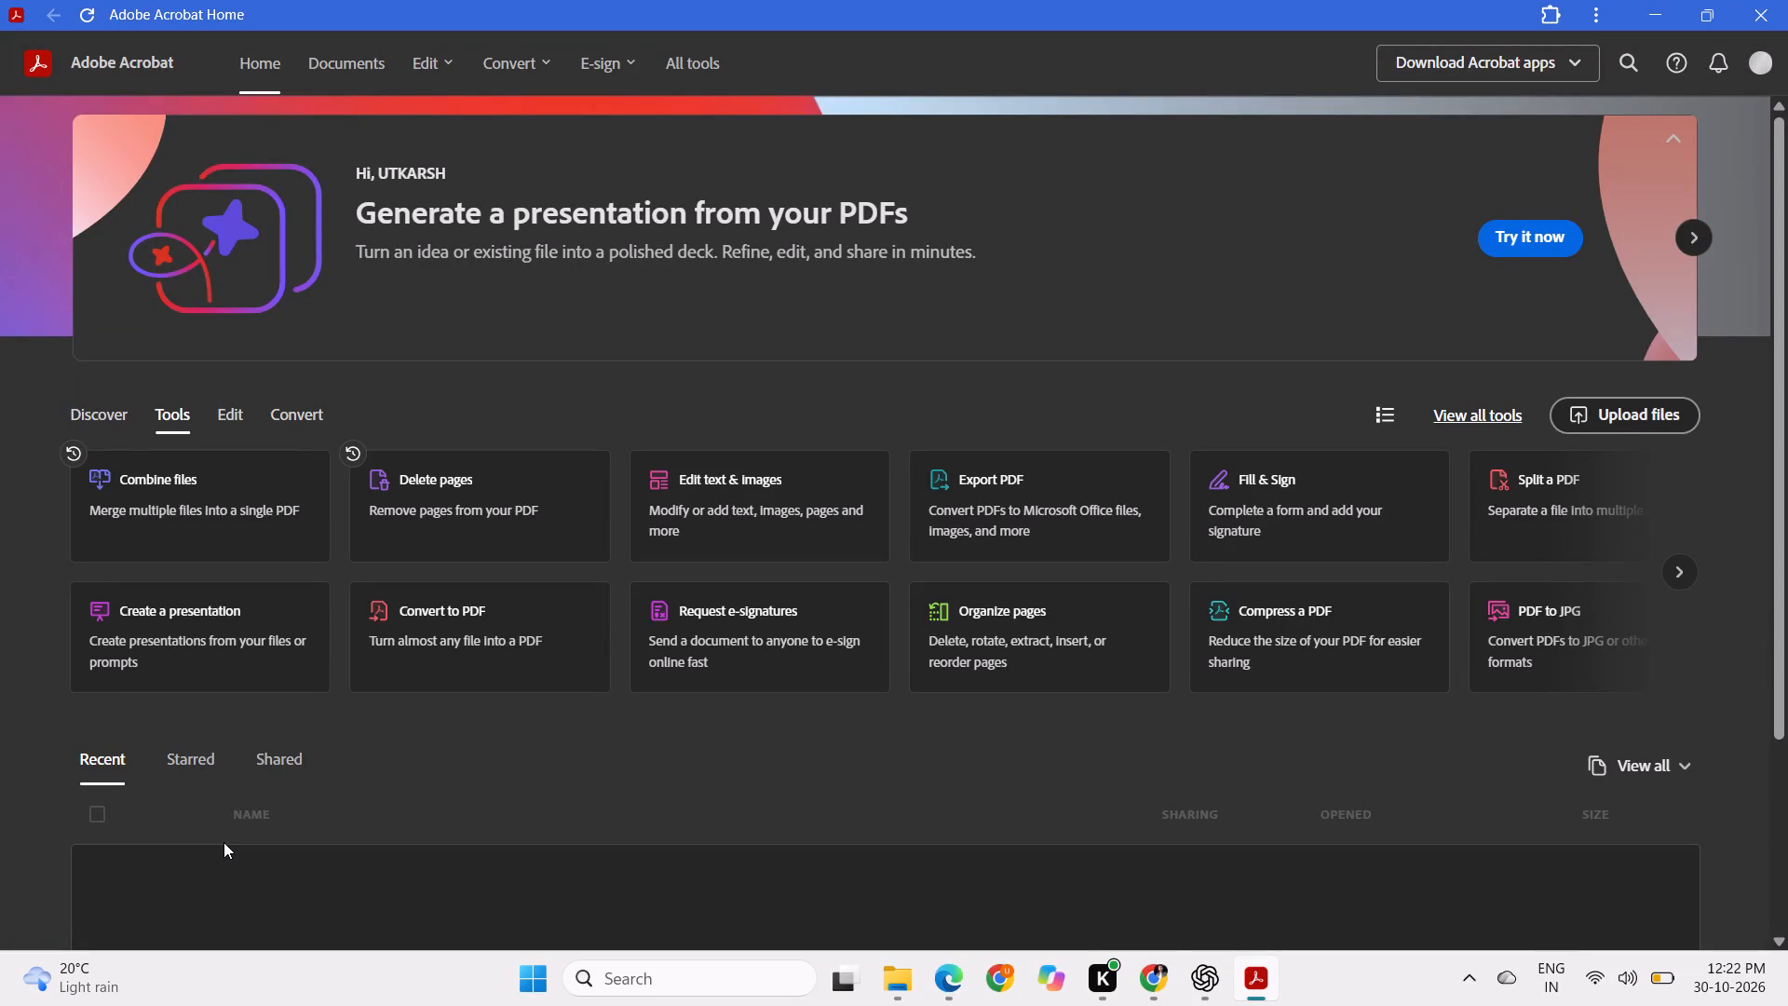
Add Capp_ArchFlow_NIET_PBL_Final_Report_grp_88 and PBL_front_Progress_Report_II_Group86_CAPP PDFs from Downloads to Combine files.
{"action": "scroll", "coordinate": [223, 842], "scroll_direction": "down", "scroll_amount": 1}
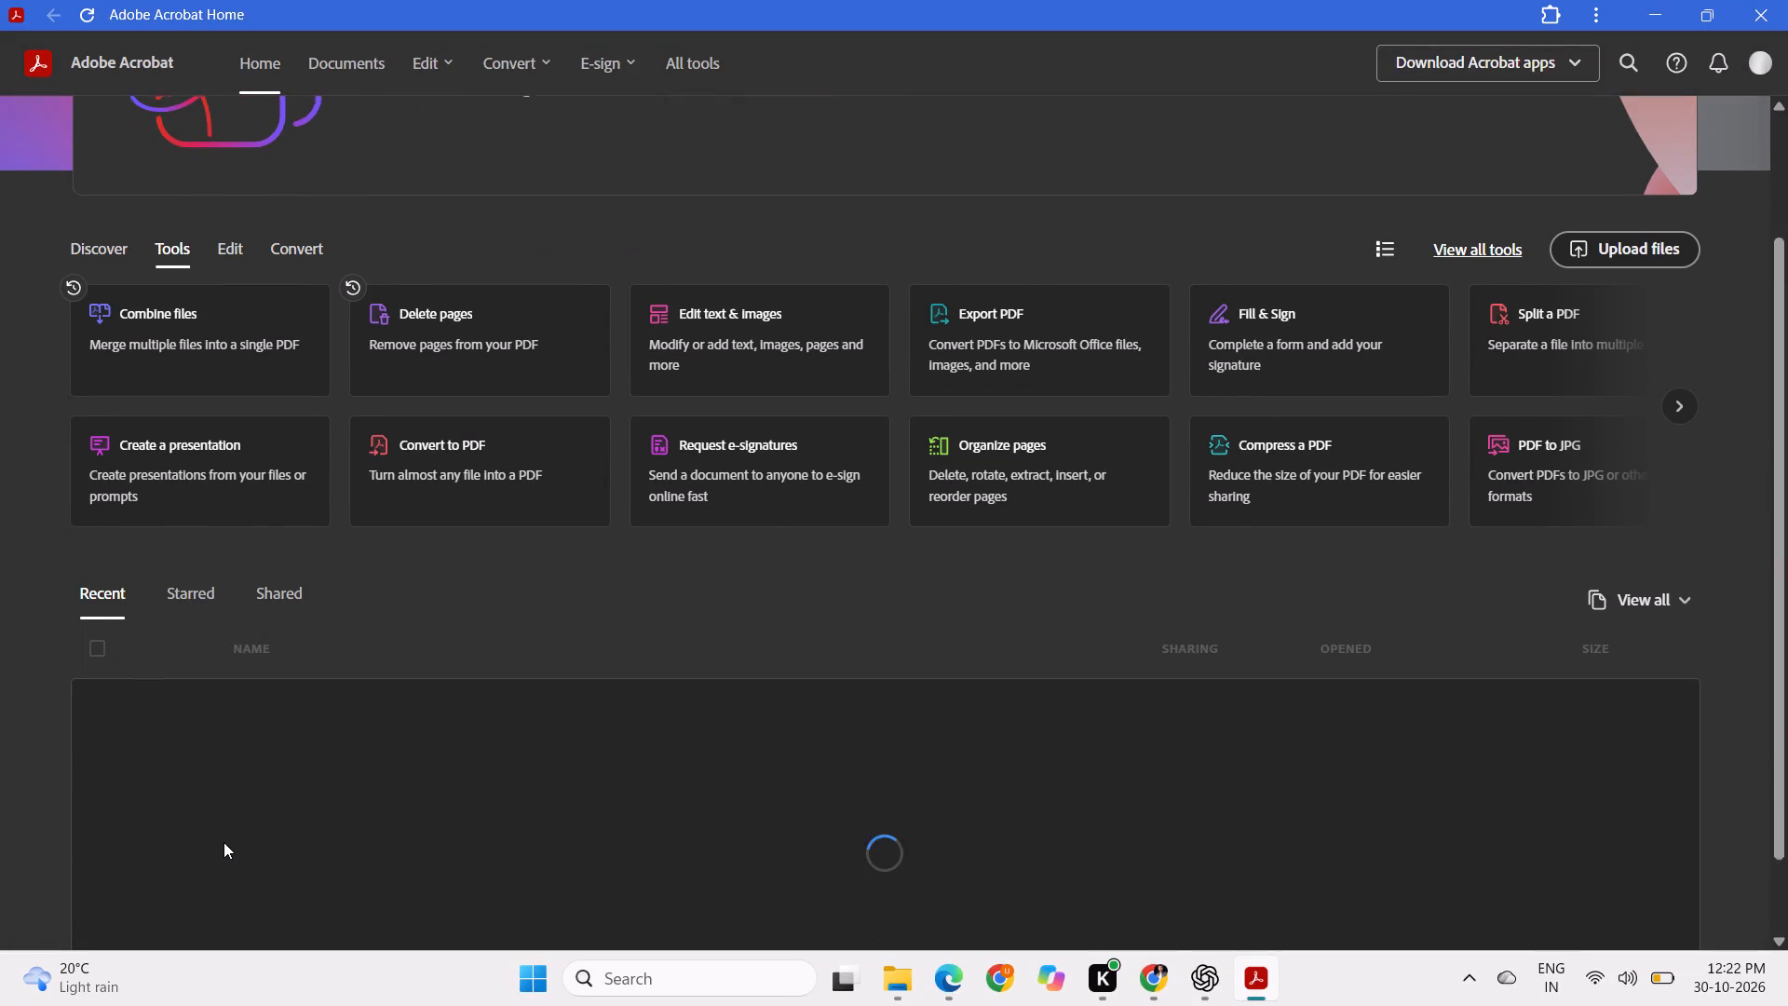
{"action": "scroll", "coordinate": [223, 842], "scroll_direction": "down", "scroll_amount": 1}
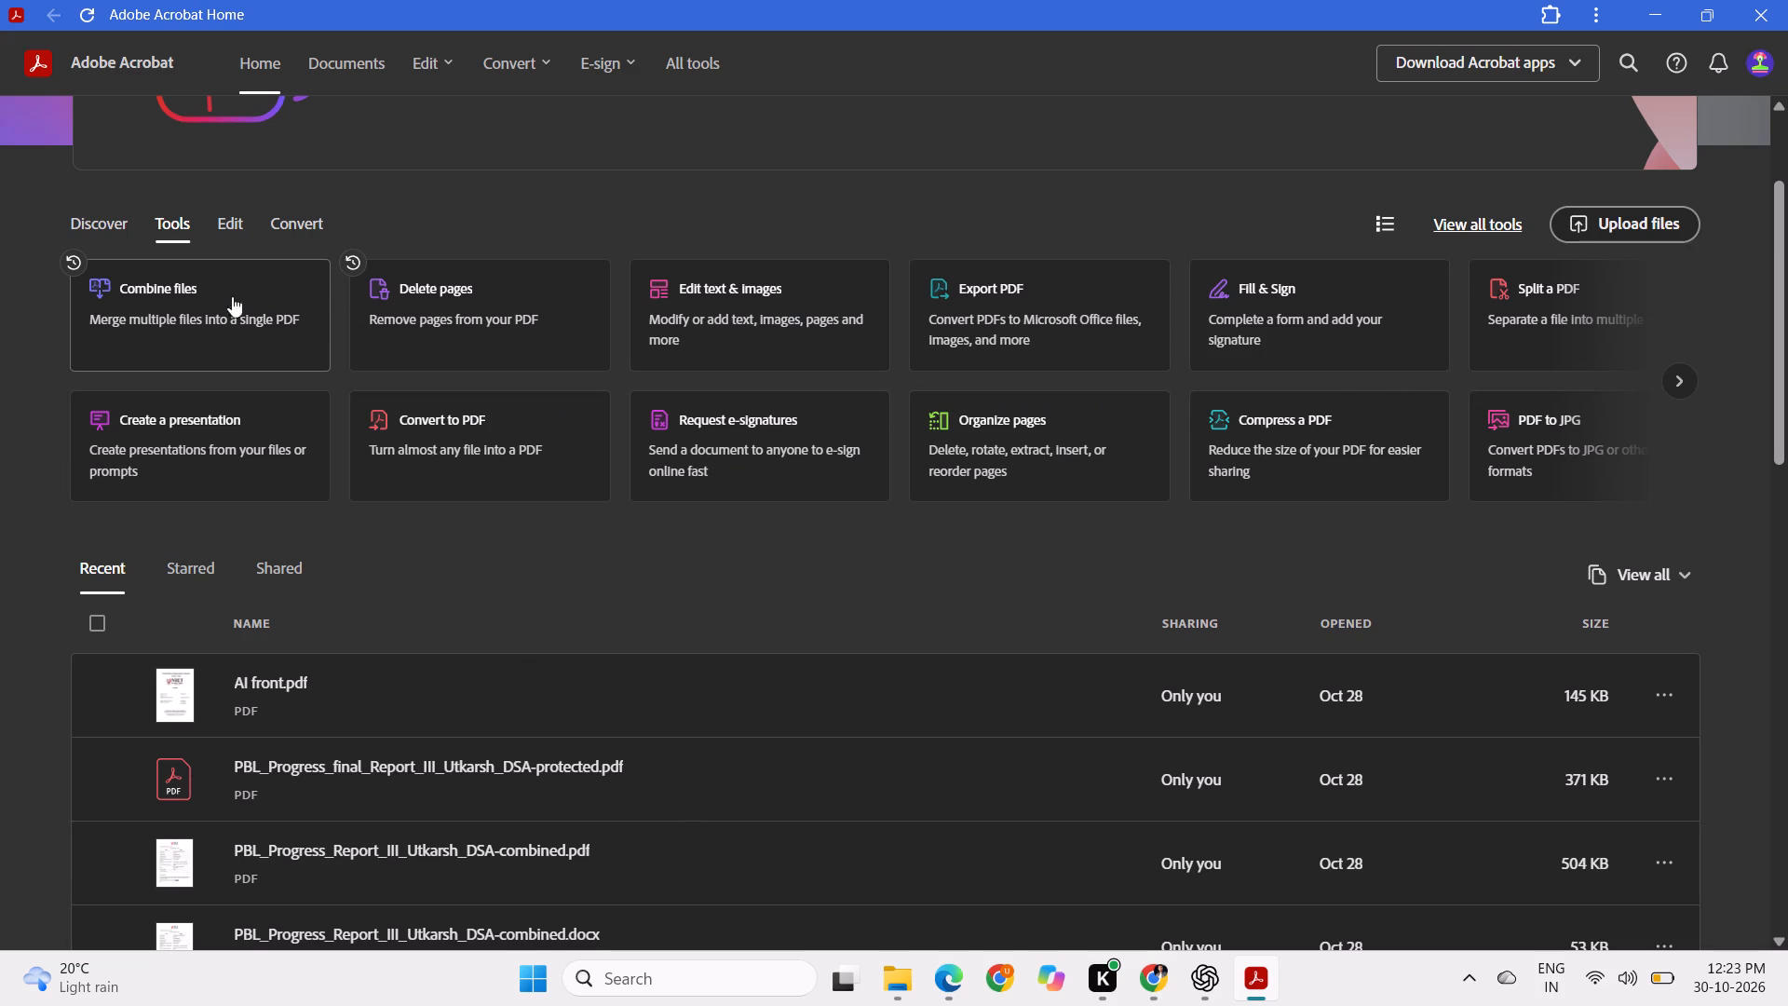
{"action": "left_click", "coordinate": [180, 280]}
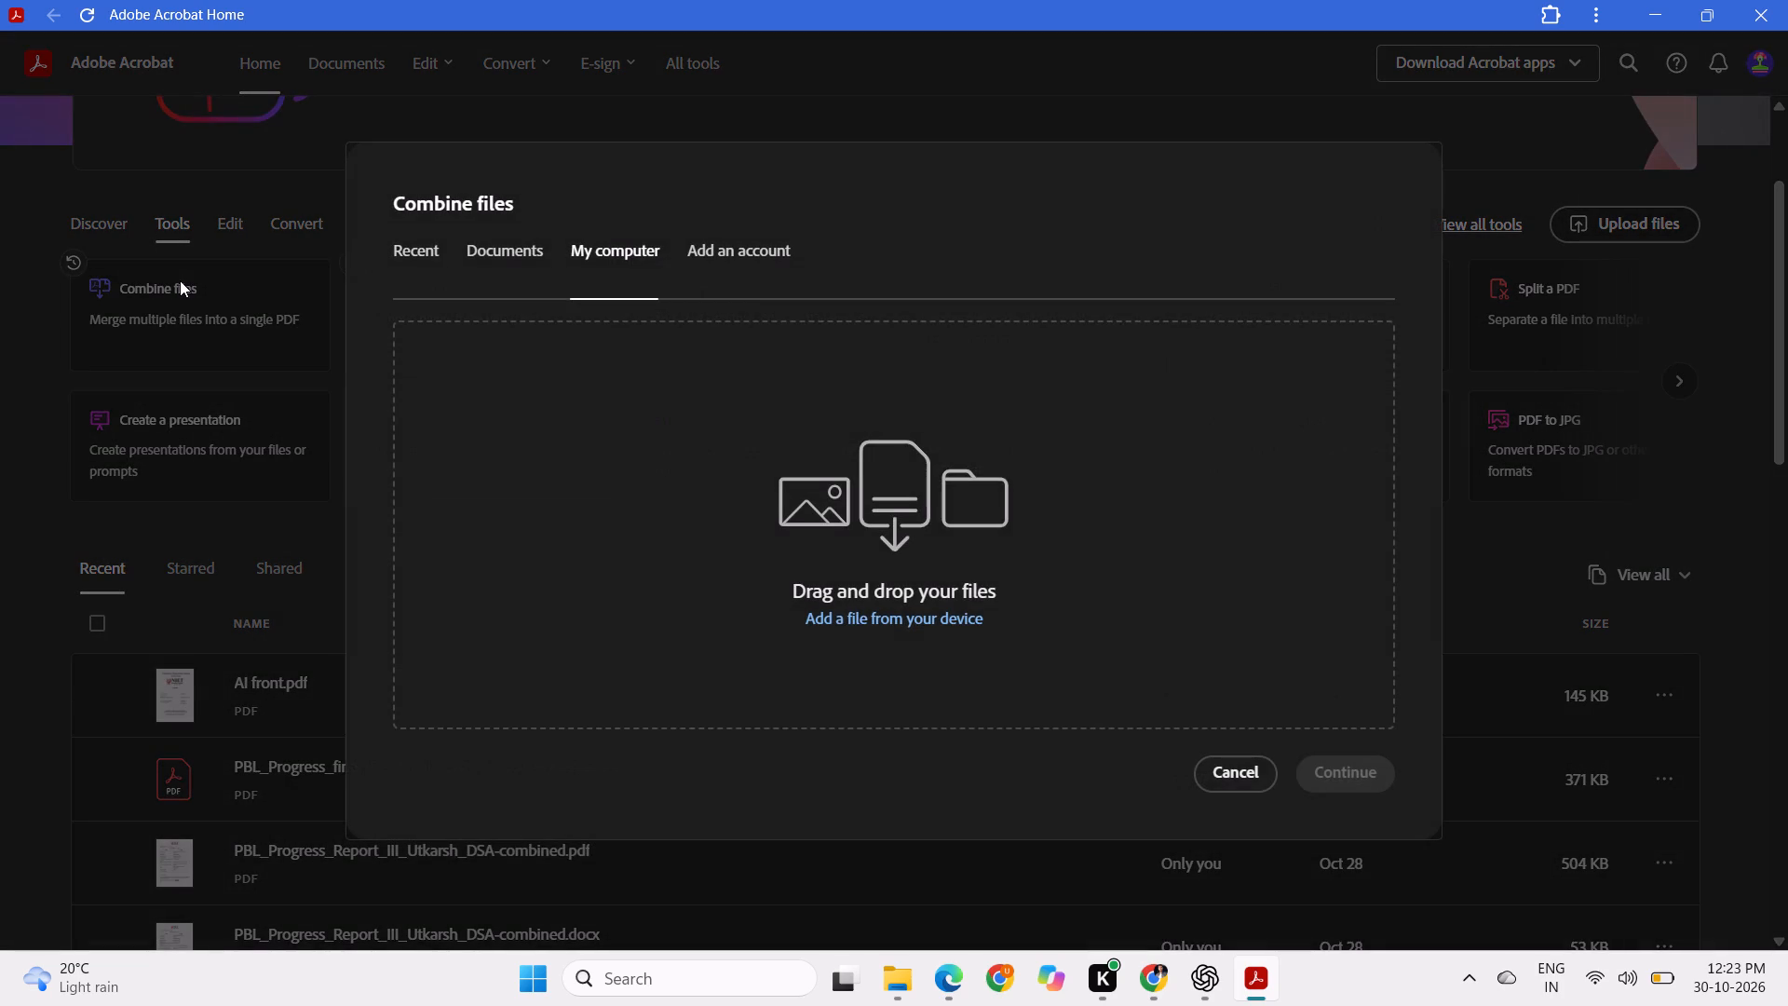
{"action": "left_click", "coordinate": [871, 610]}
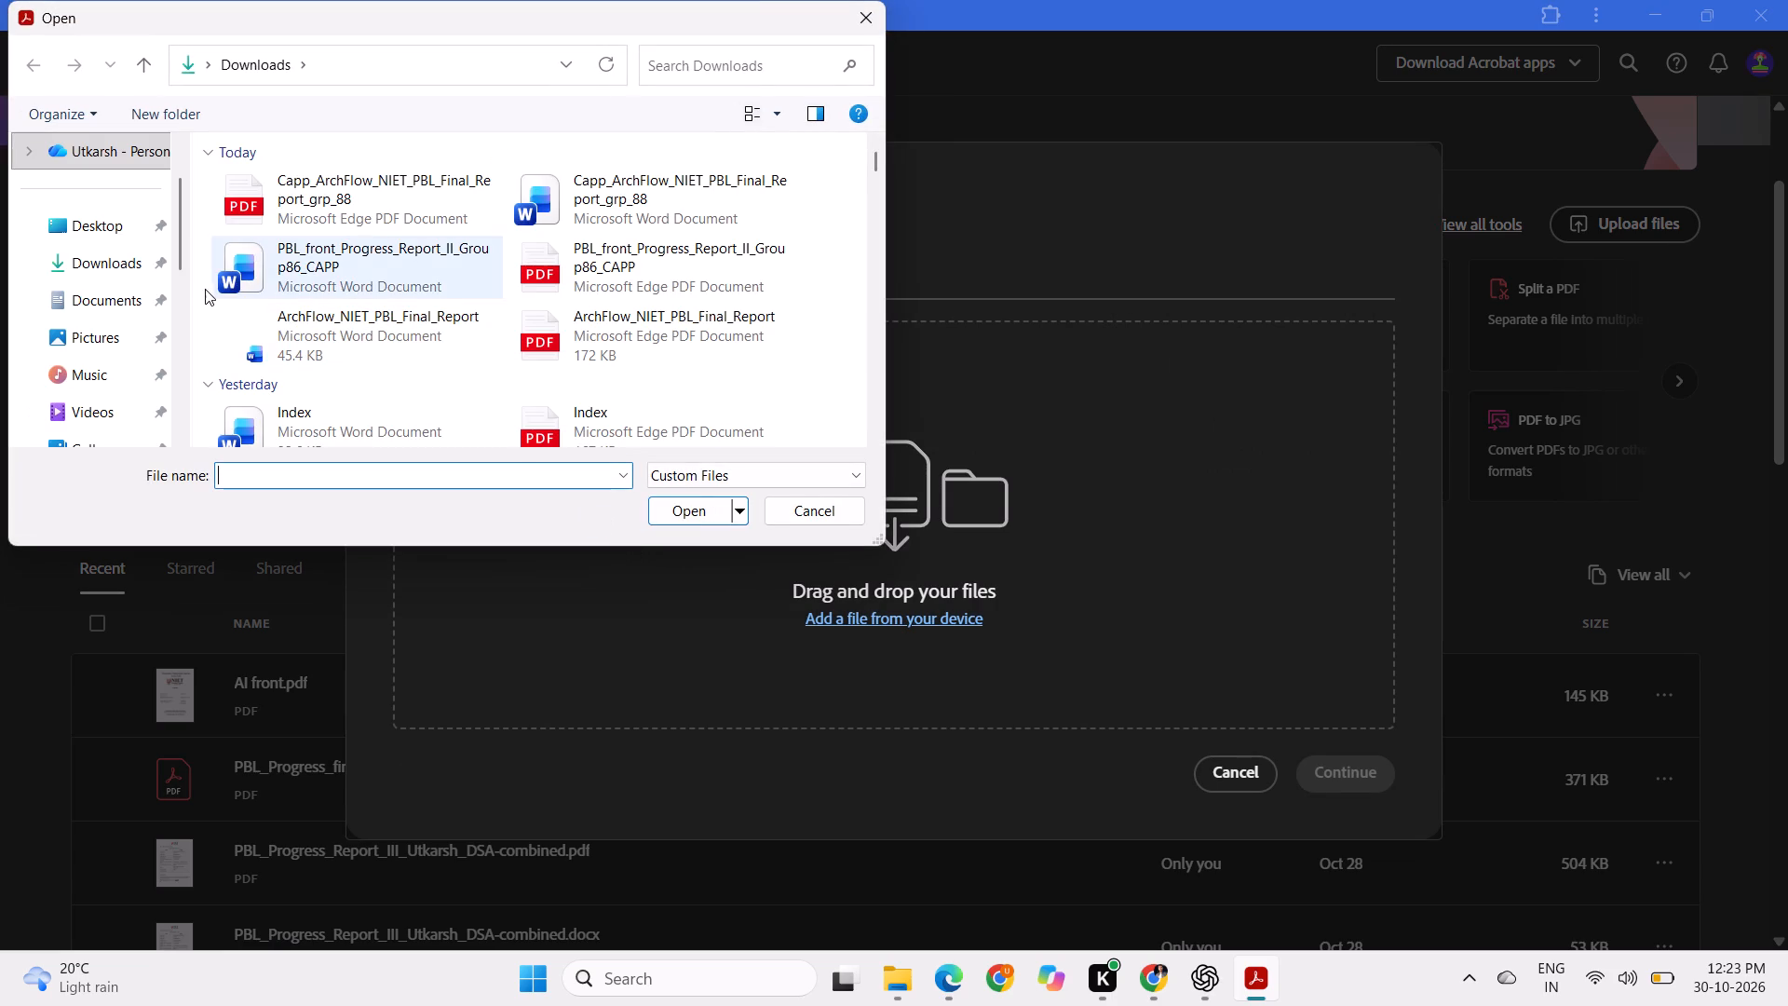
{"action": "left_click", "coordinate": [332, 188]}
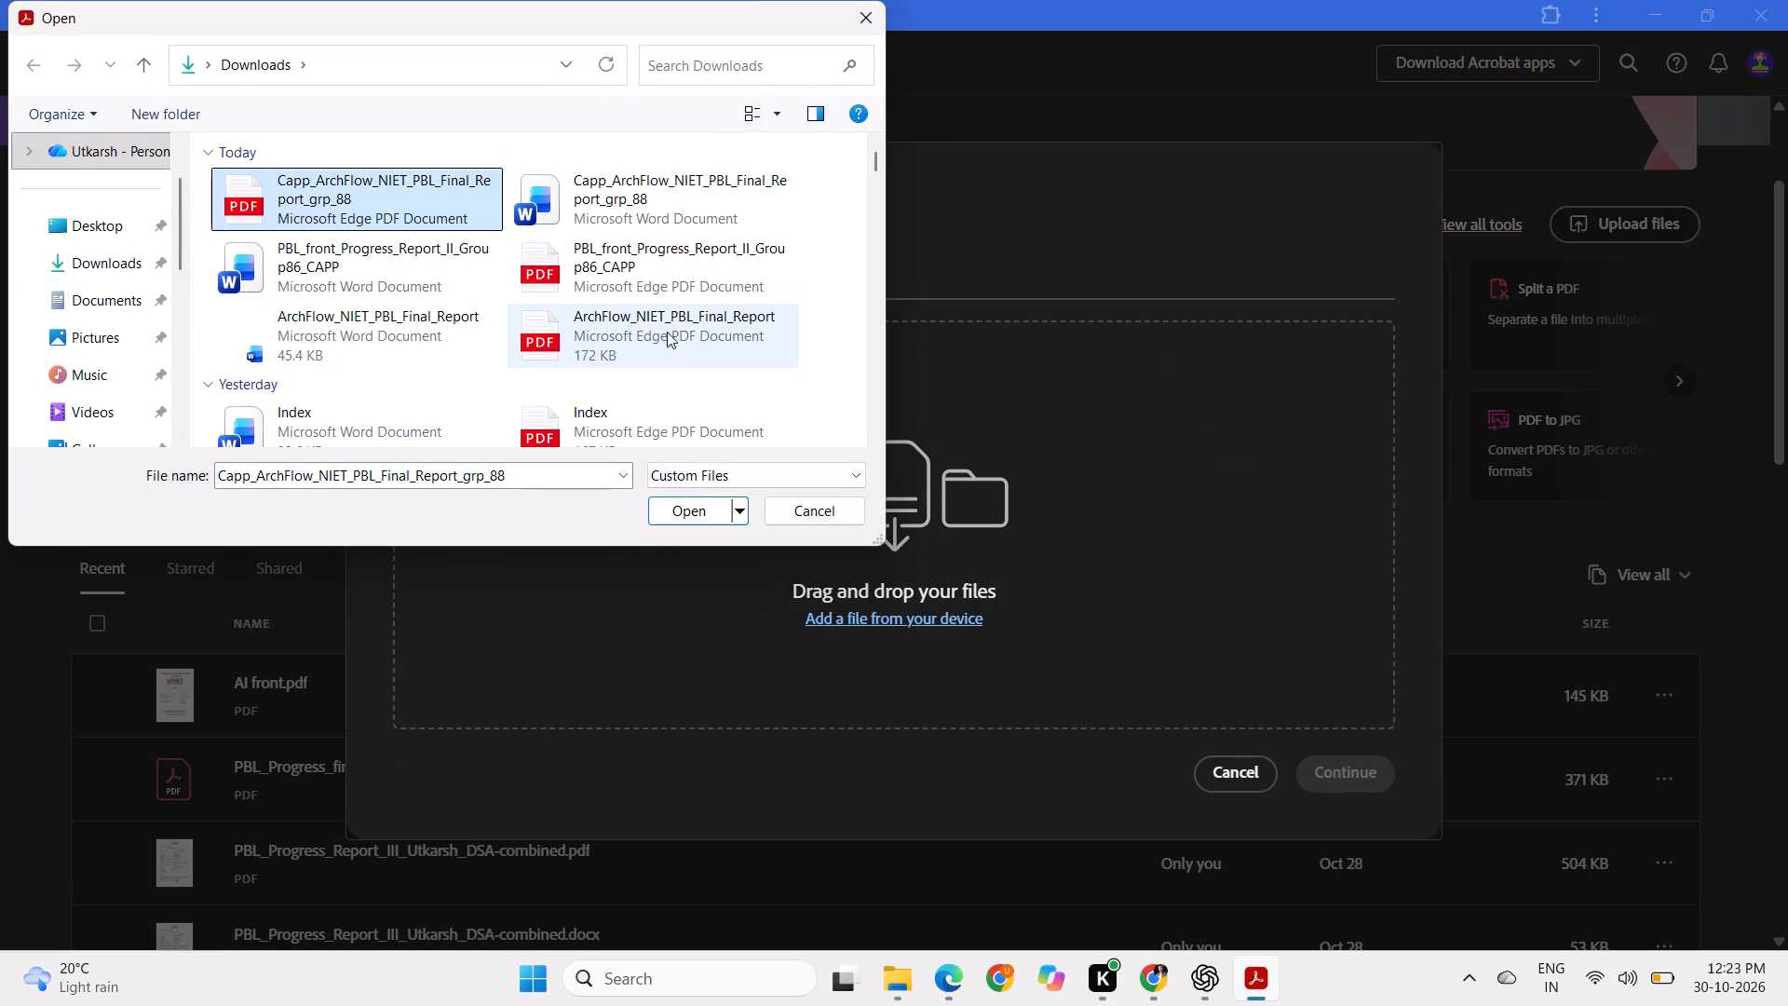
{"action": "left_click", "coordinate": [696, 275], "text": "ctrl"}
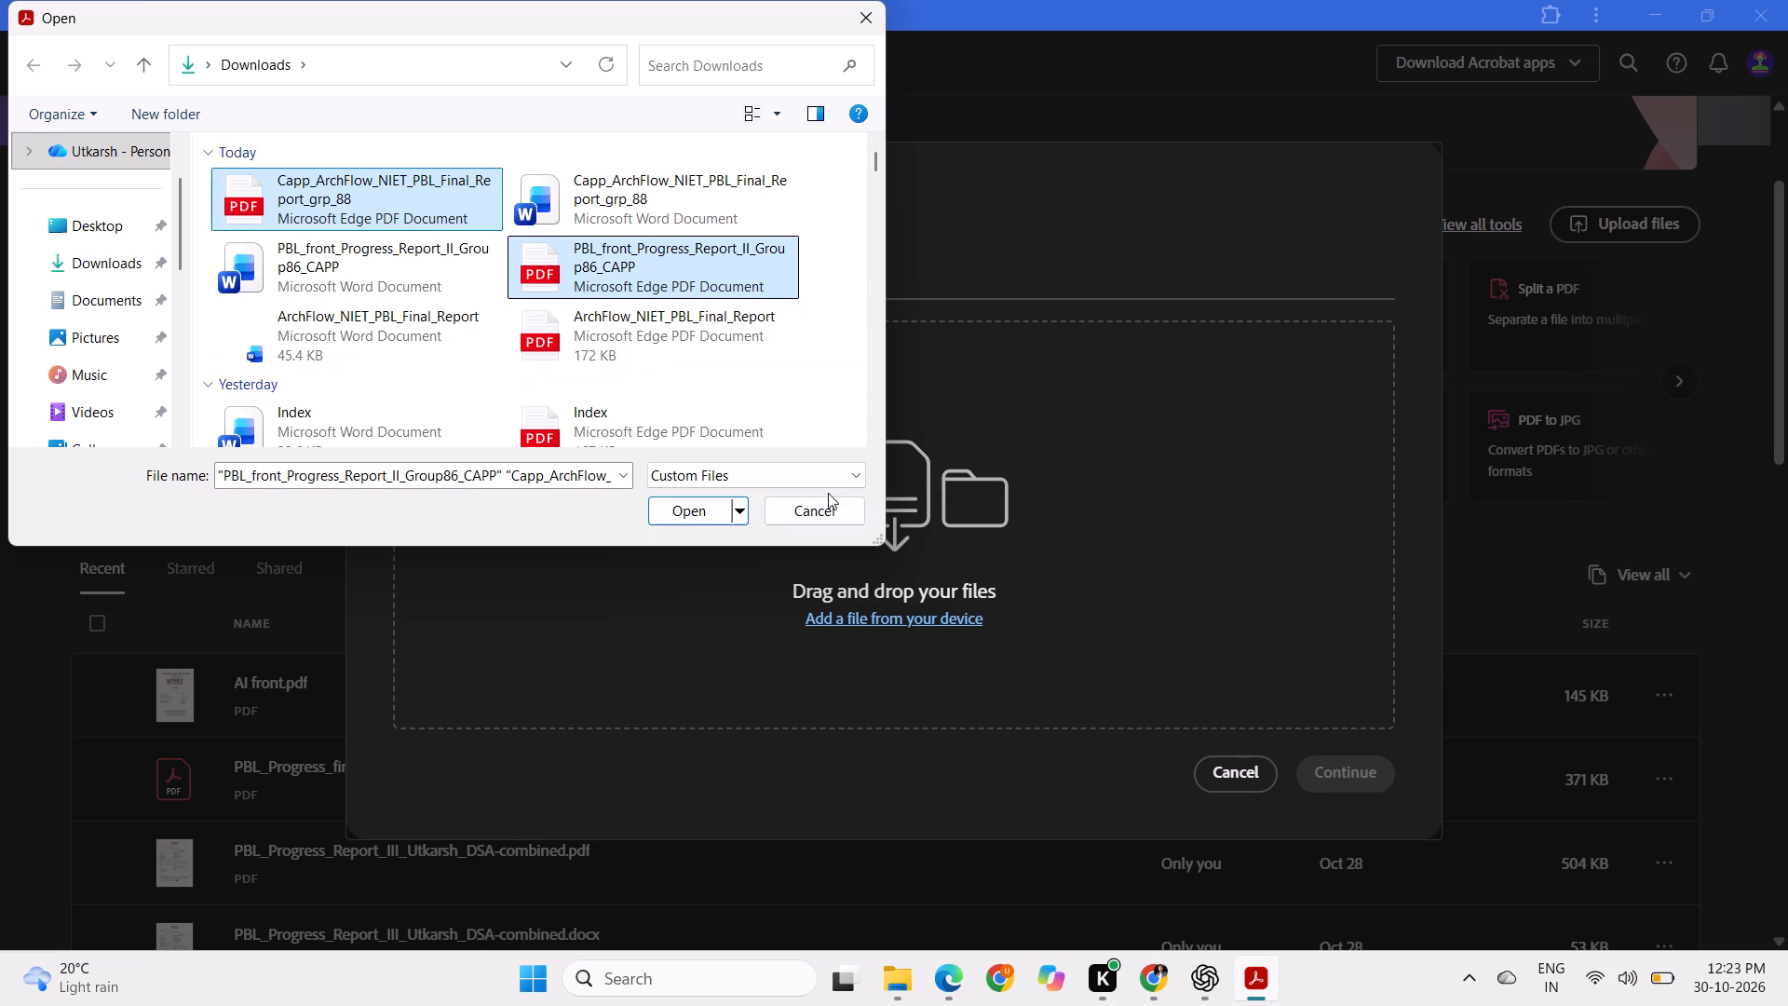
{"action": "left_click", "coordinate": [706, 513]}
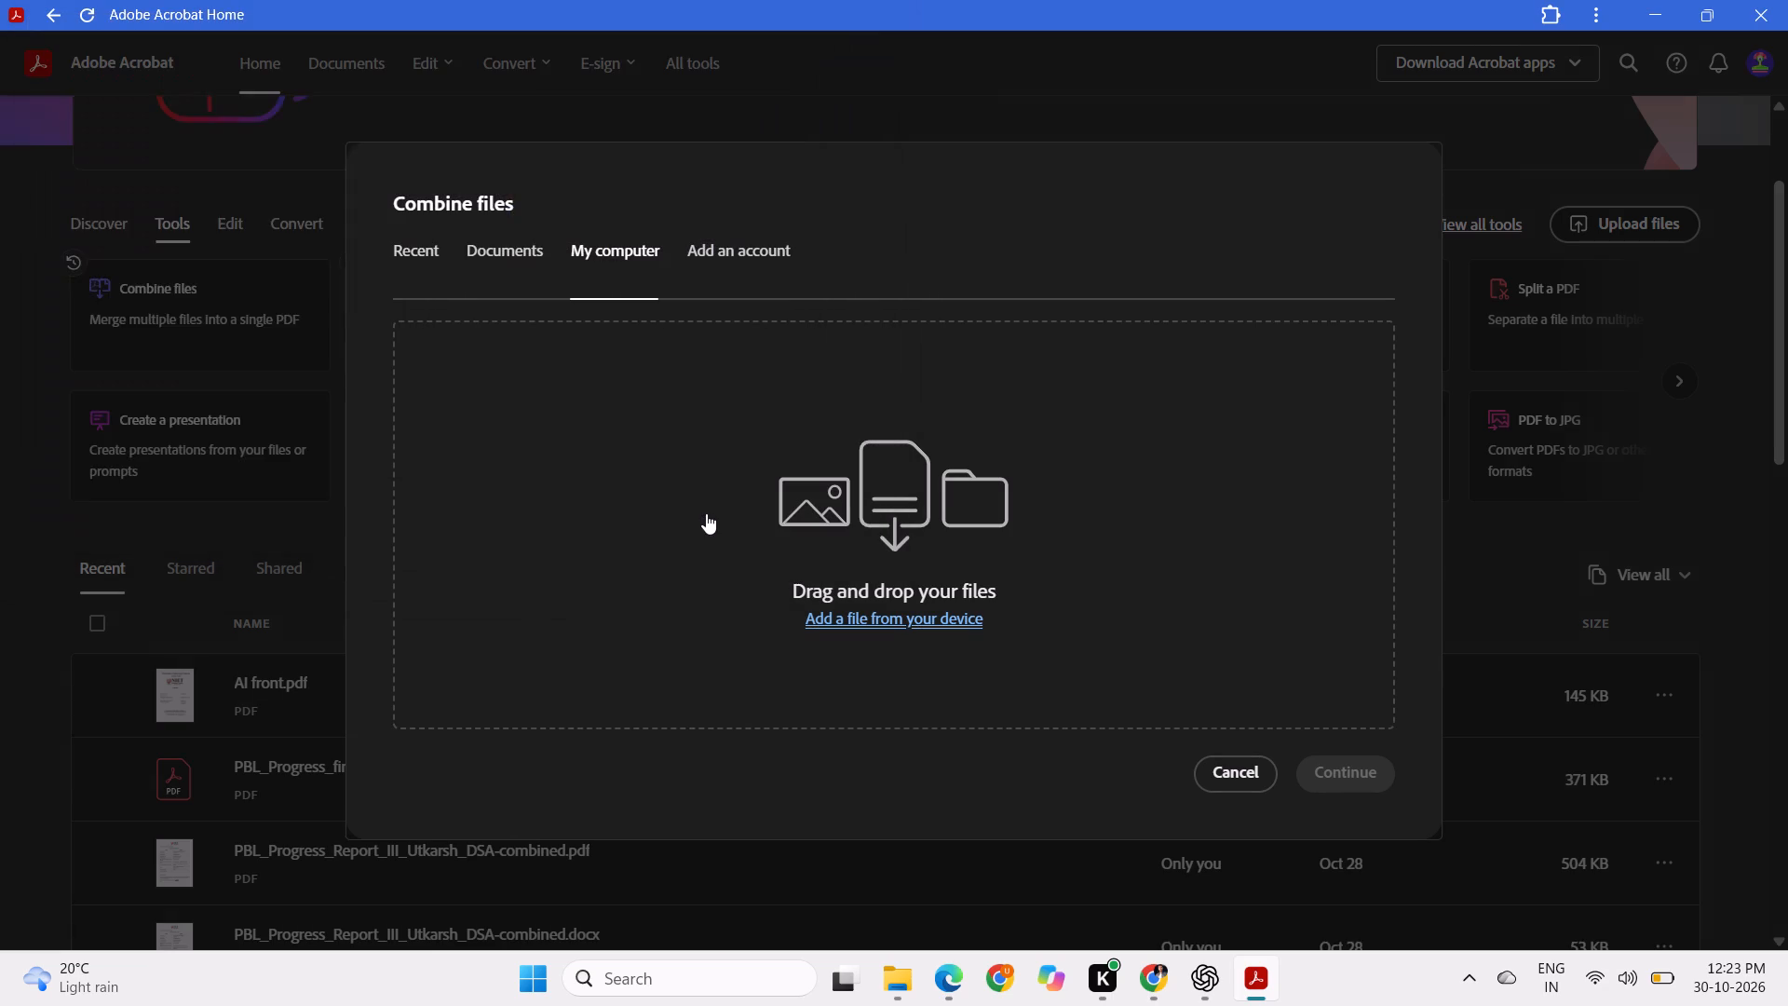
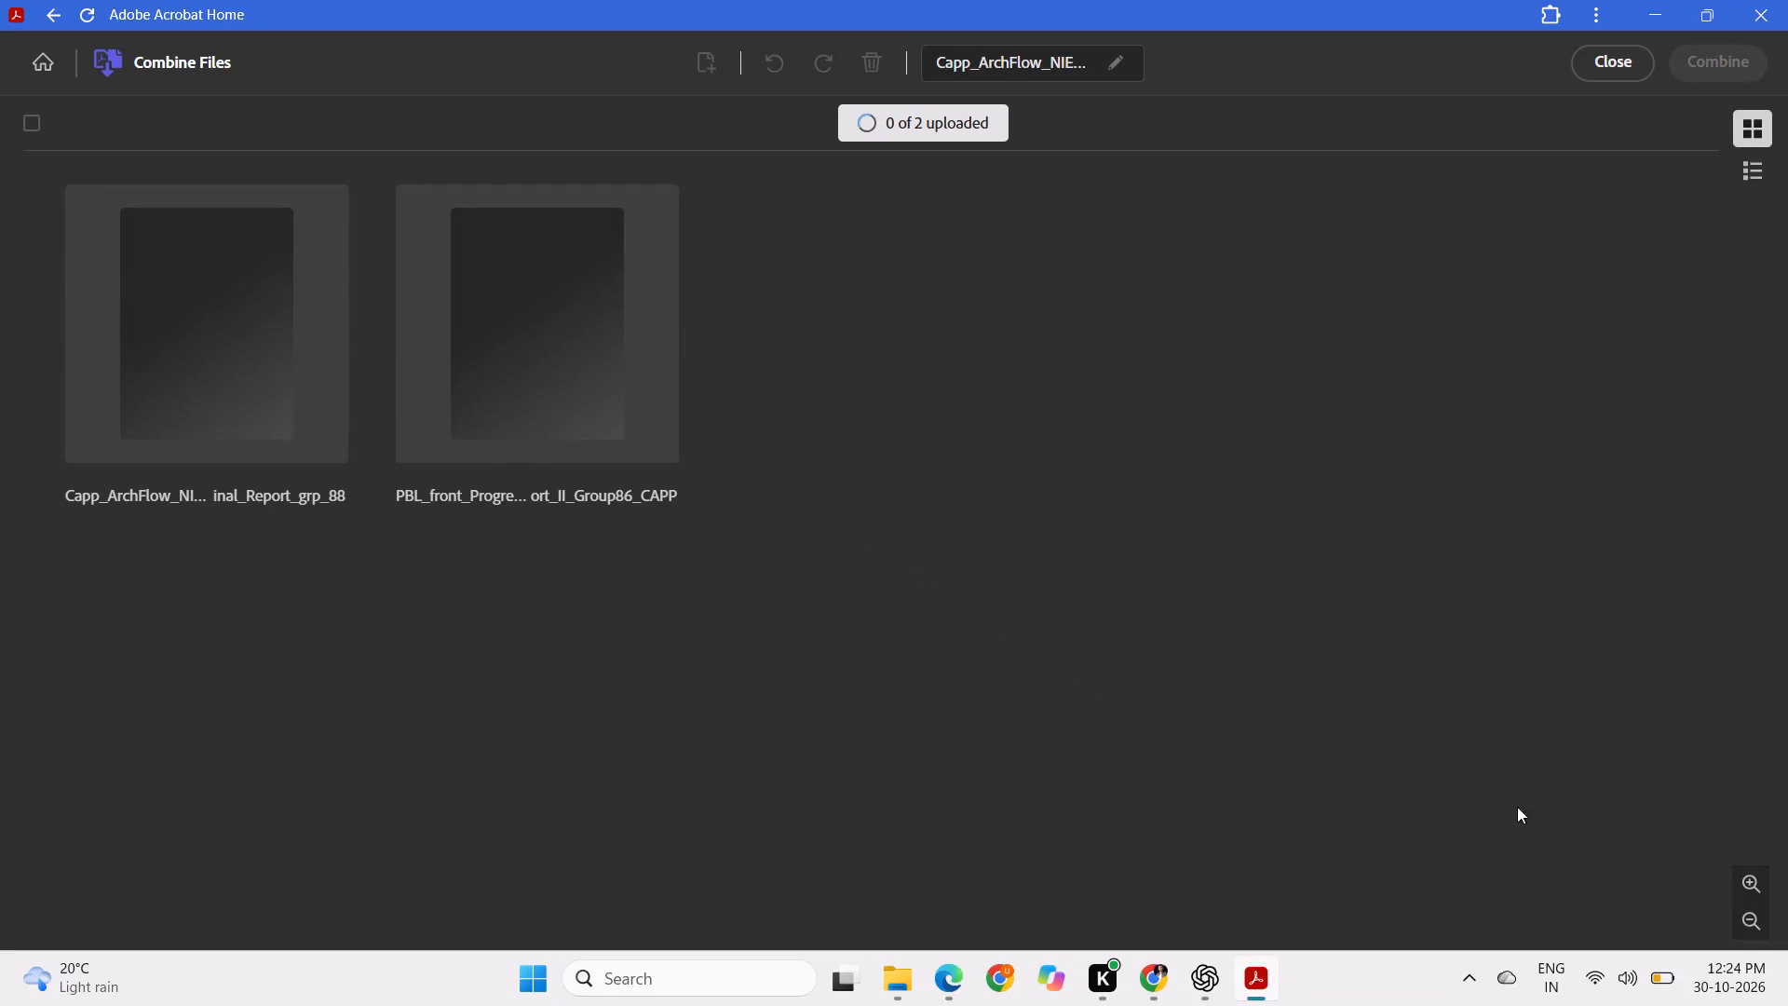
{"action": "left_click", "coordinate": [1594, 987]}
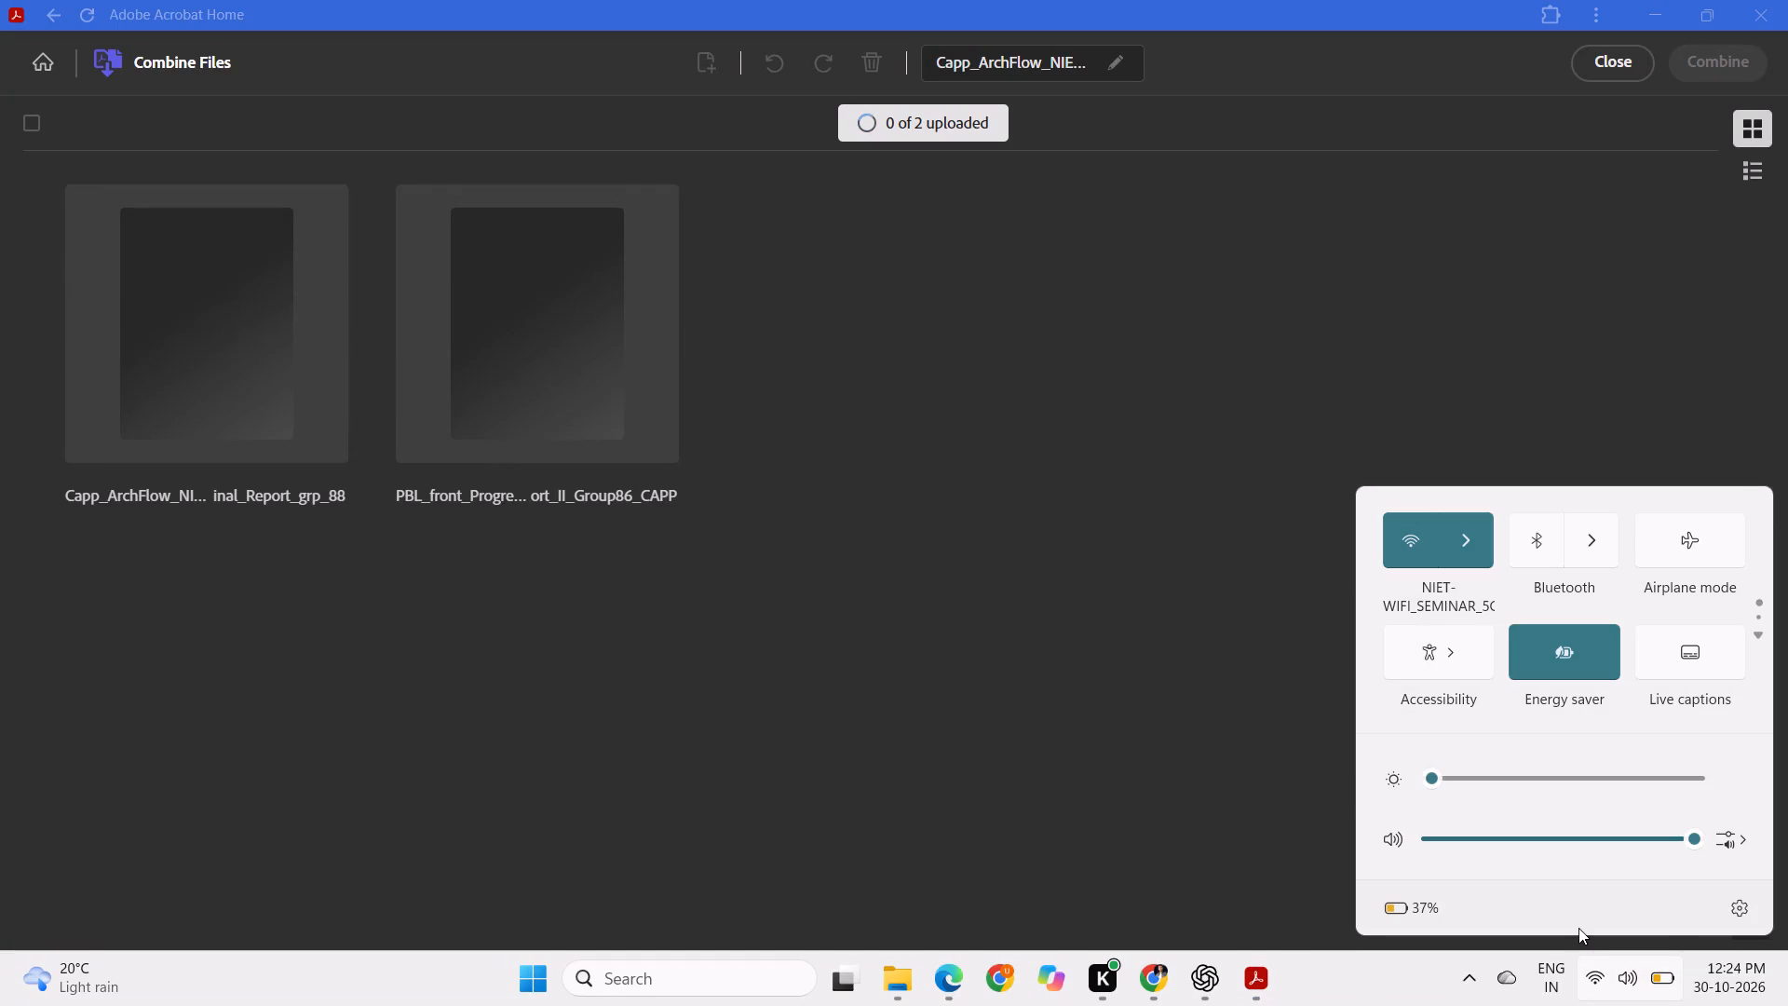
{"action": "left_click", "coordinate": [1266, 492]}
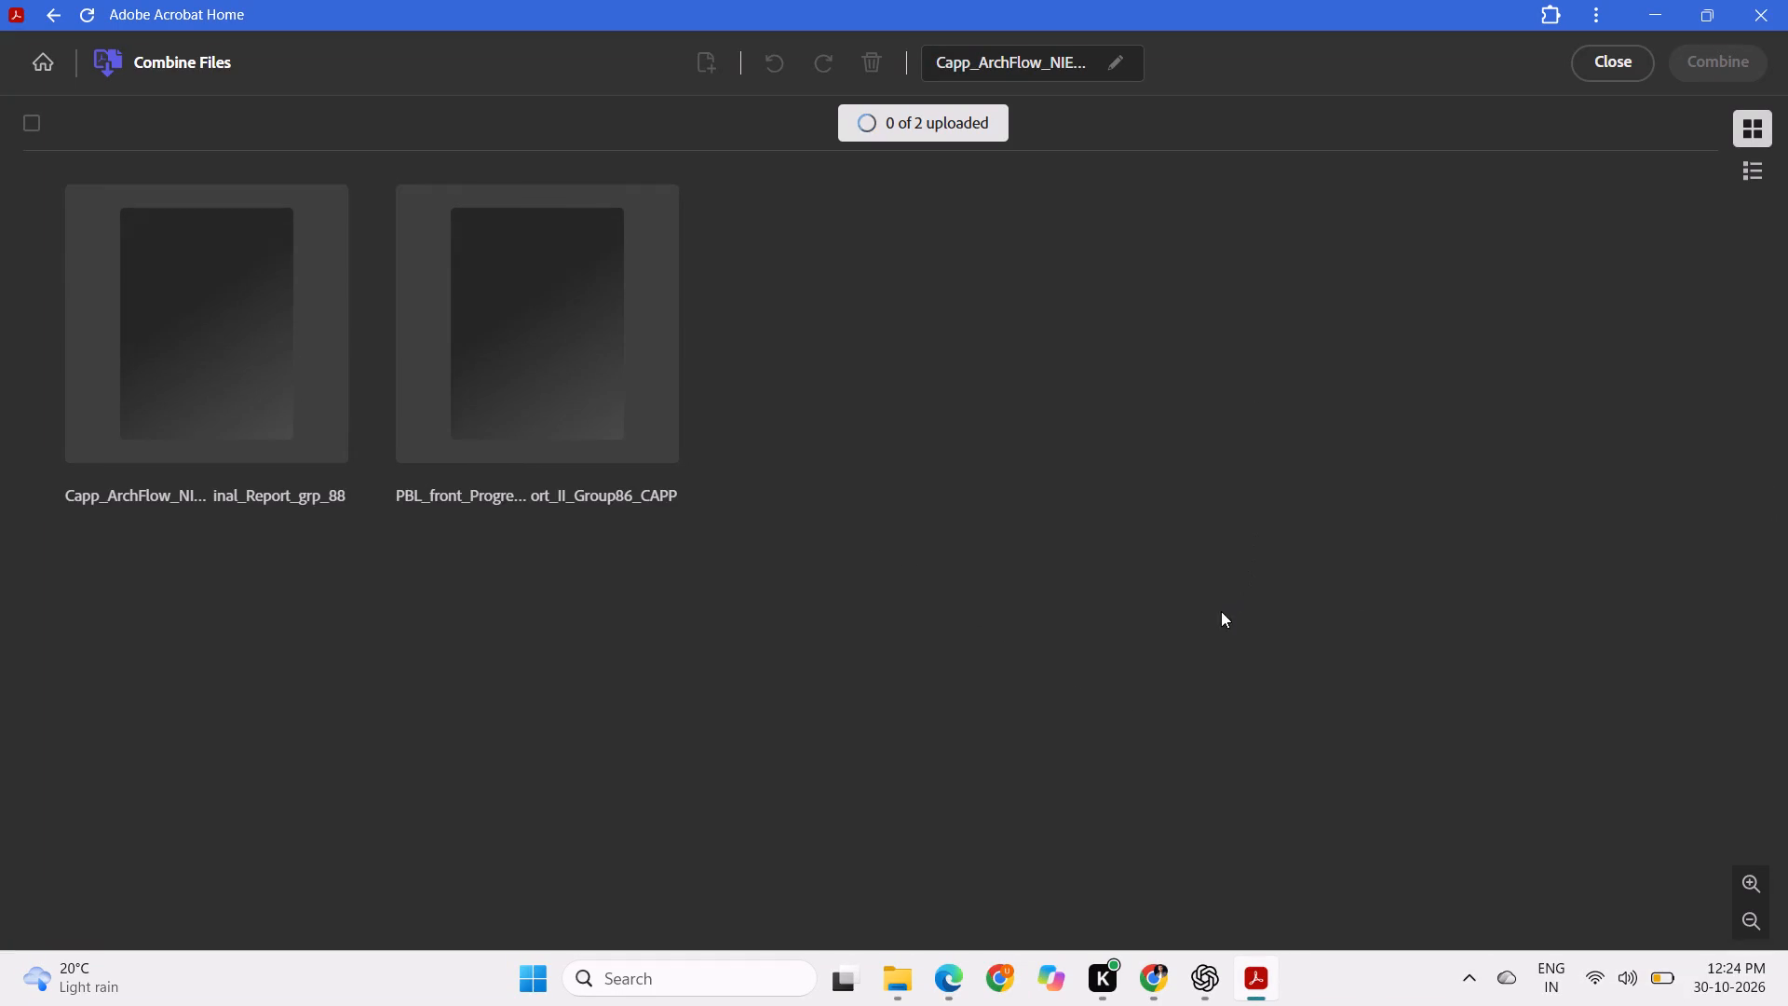
Switch to Chrome, search for i love pdf in a new tab and open iLovePDF's Merge PDF tool.
{"action": "left_click", "coordinate": [1152, 964]}
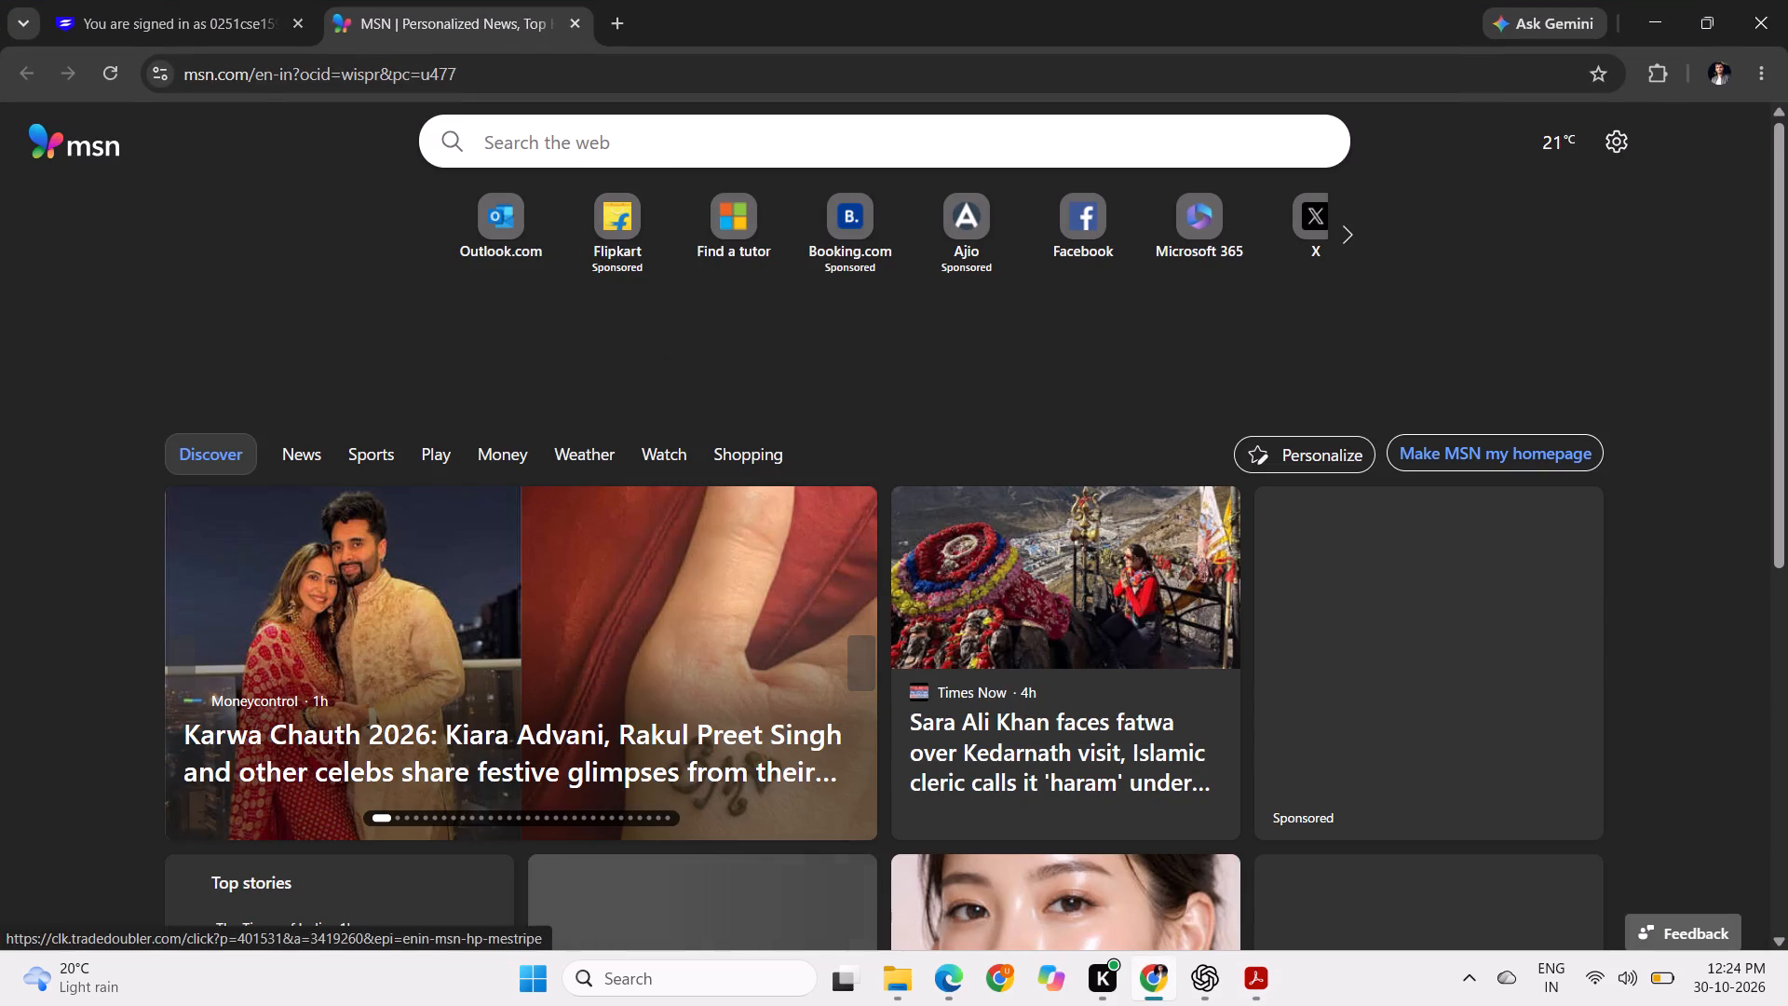
{"action": "left_click", "coordinate": [605, 26]}
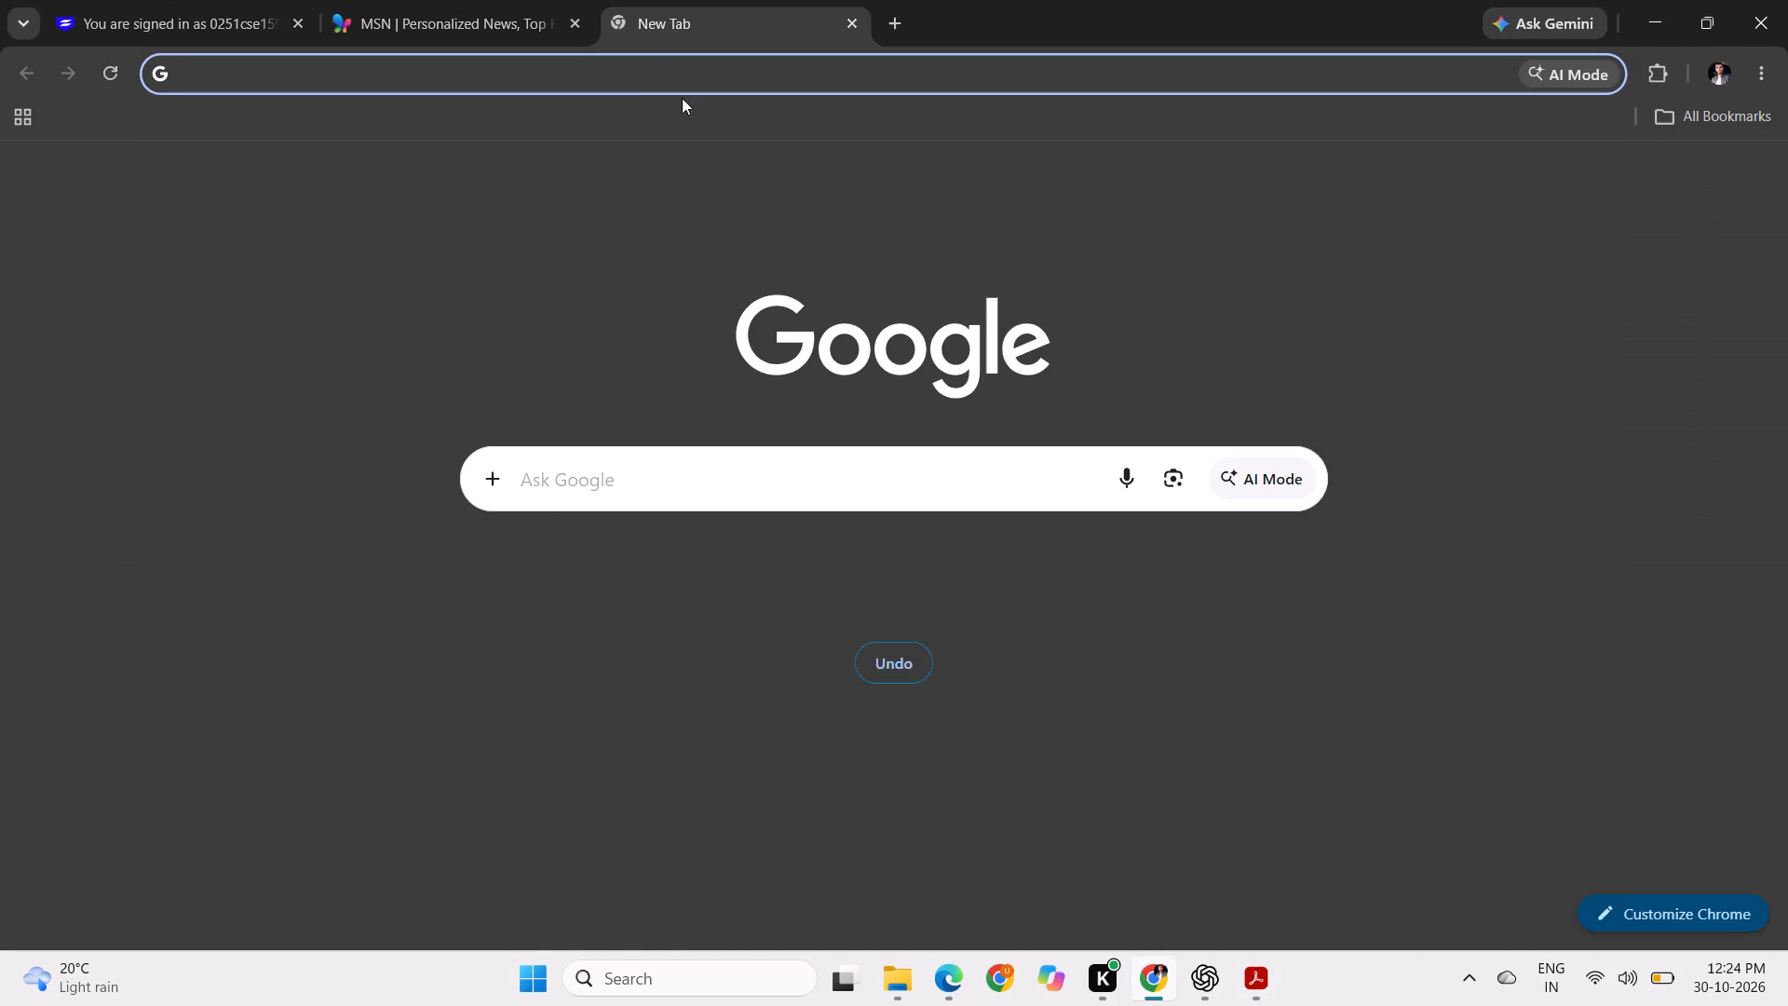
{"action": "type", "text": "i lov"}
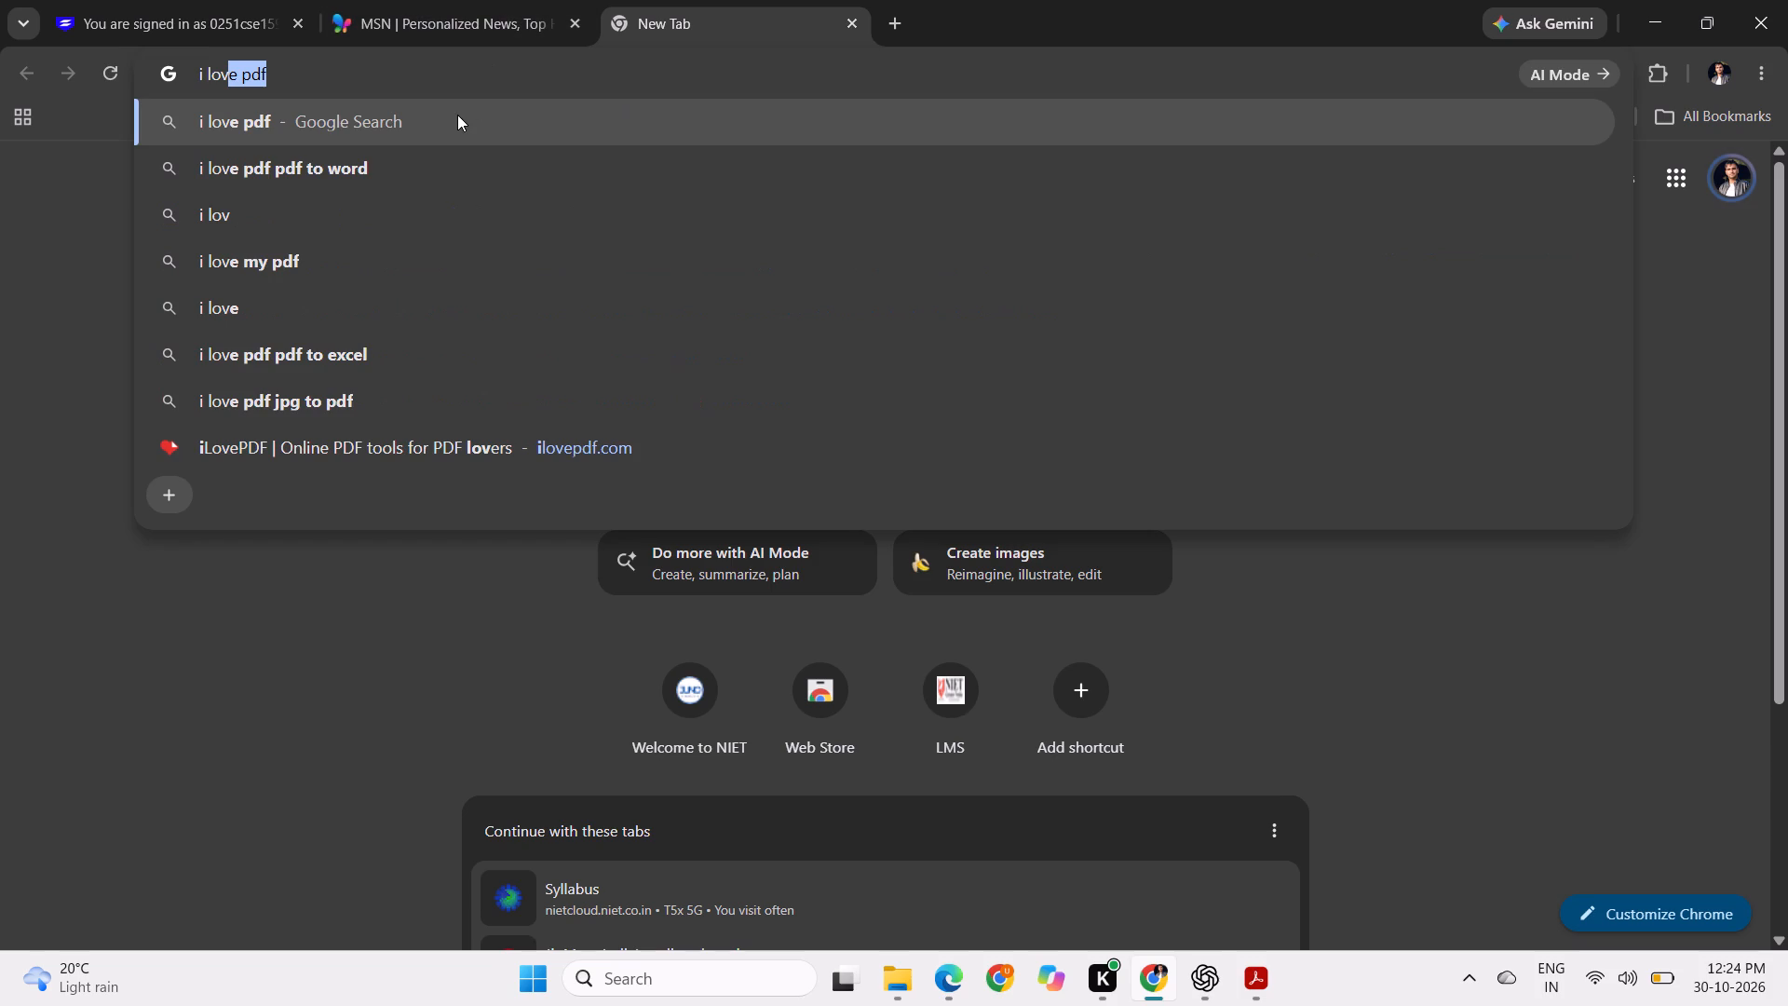
{"action": "left_click", "coordinate": [457, 115]}
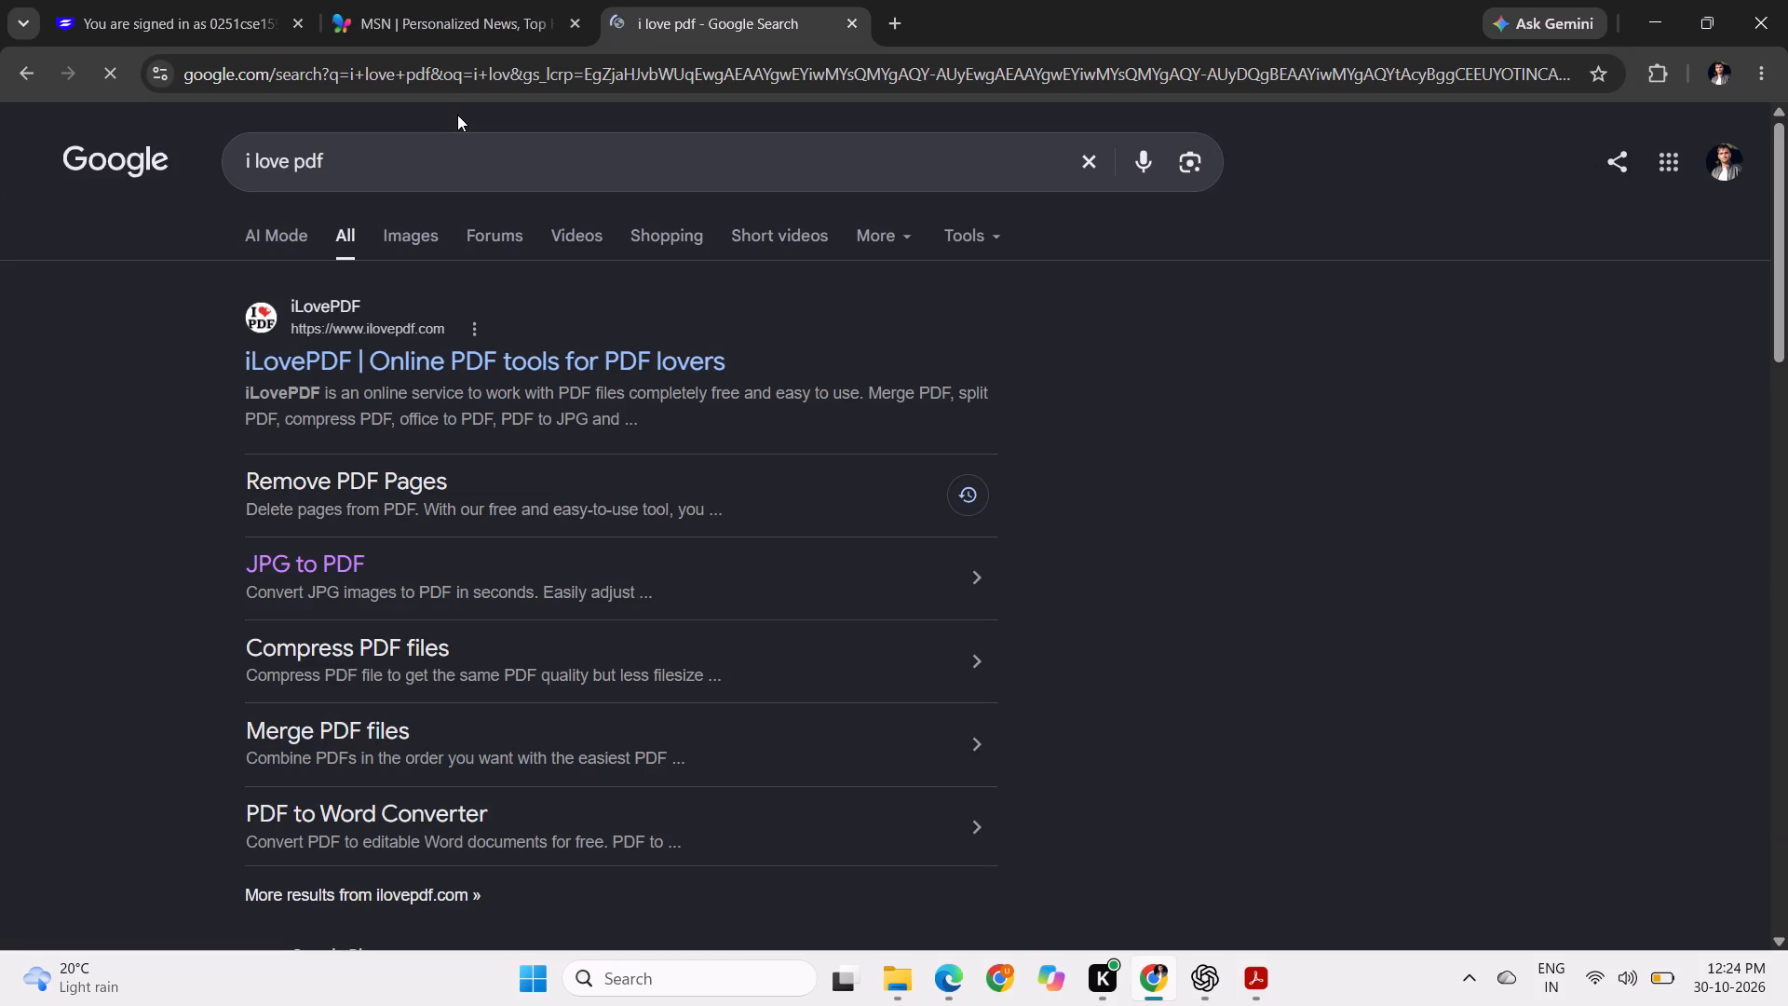
{"action": "left_click", "coordinate": [481, 378]}
{"action": "left_click", "coordinate": [514, 339]}
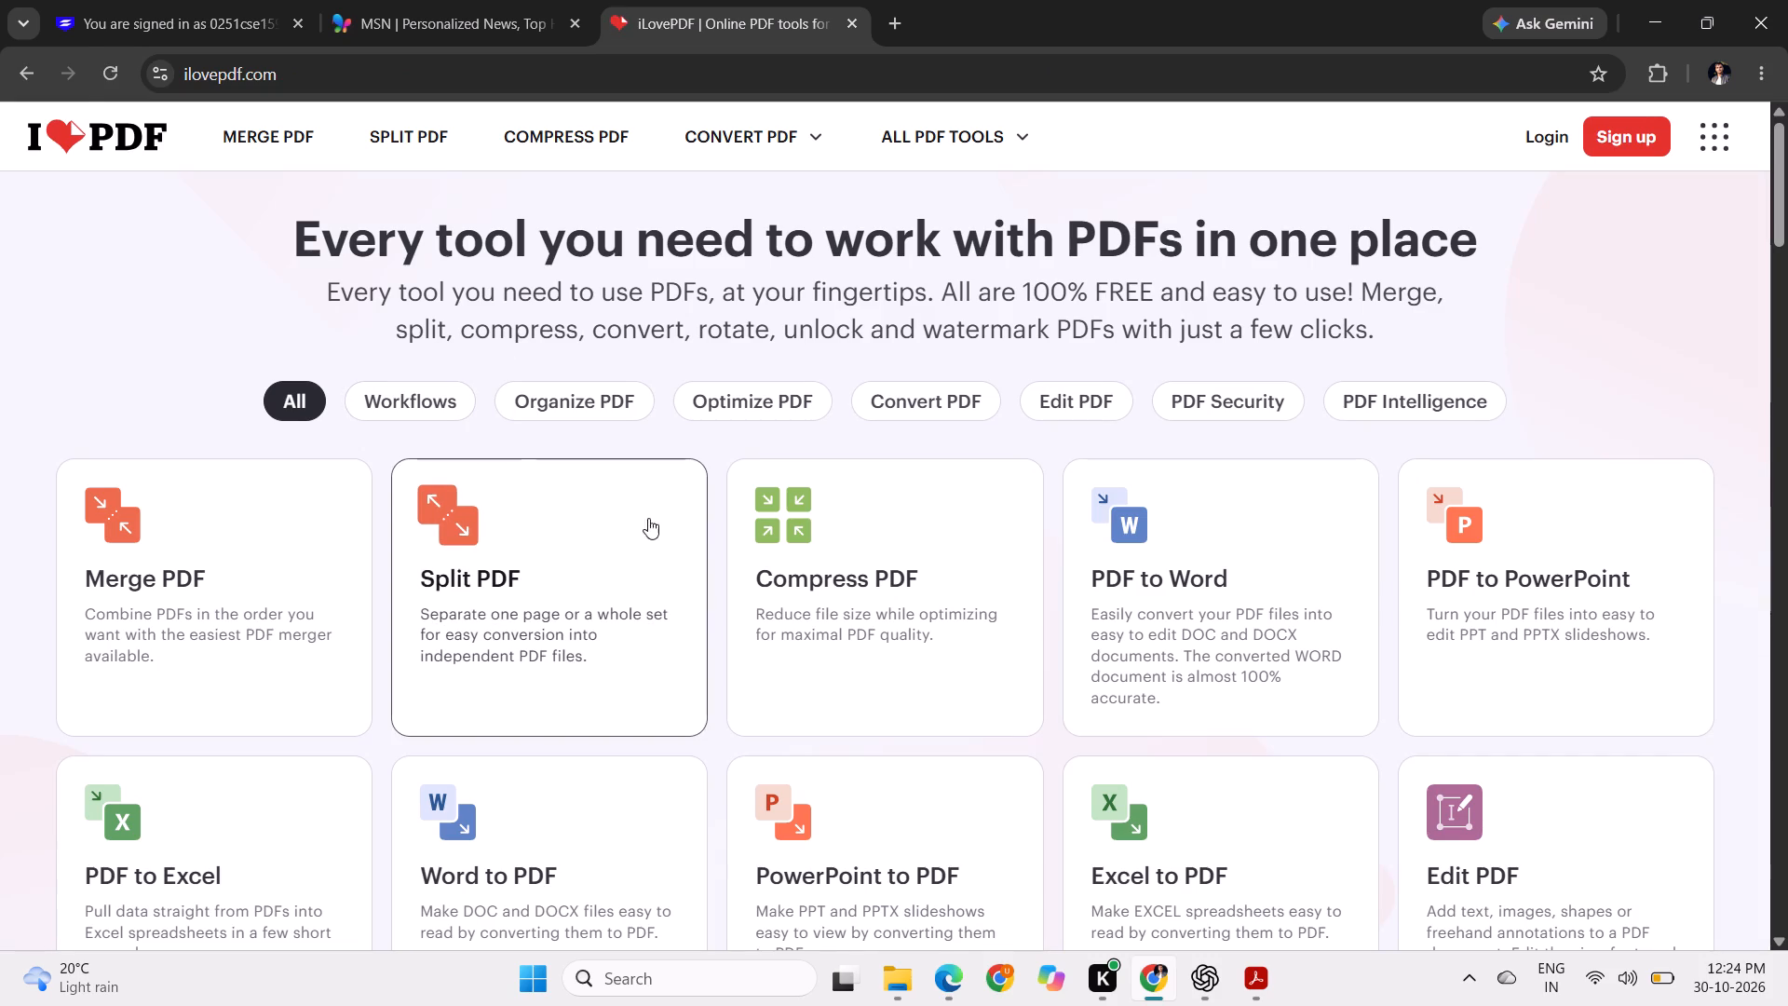
{"action": "left_click", "coordinate": [184, 596]}
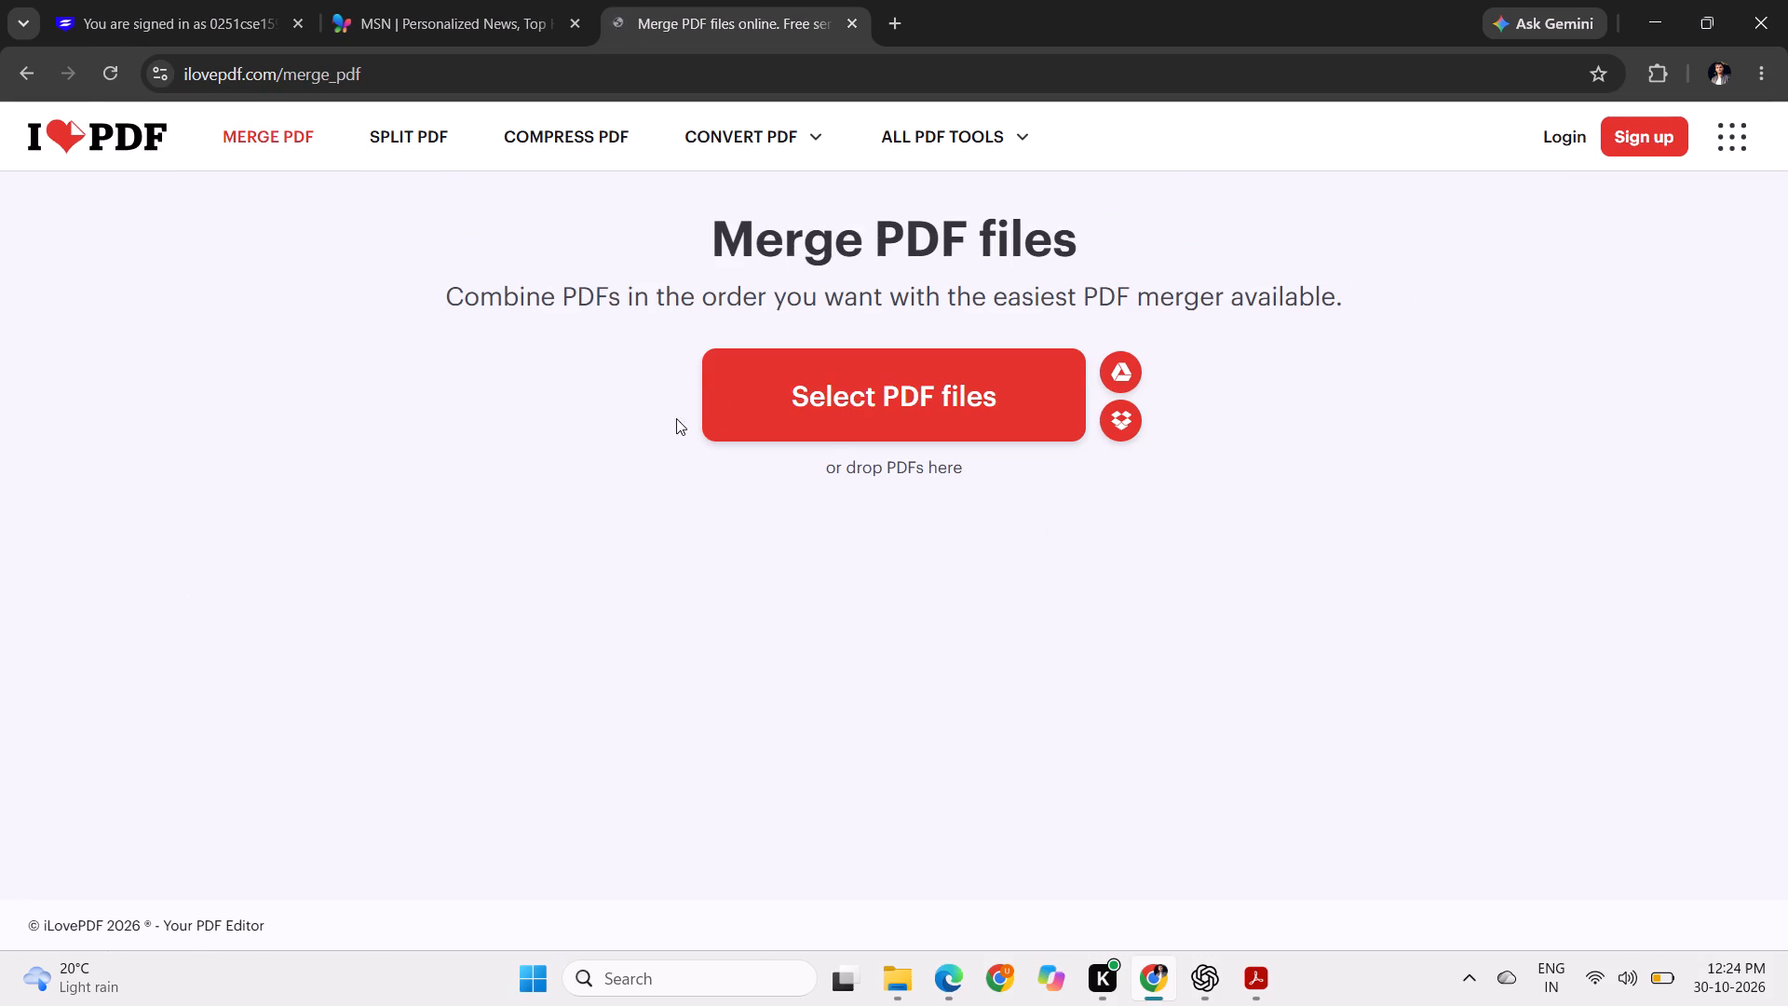
Start selecting PDF files from the device for the iLovePDF merge.
{"action": "left_click", "coordinate": [773, 401]}
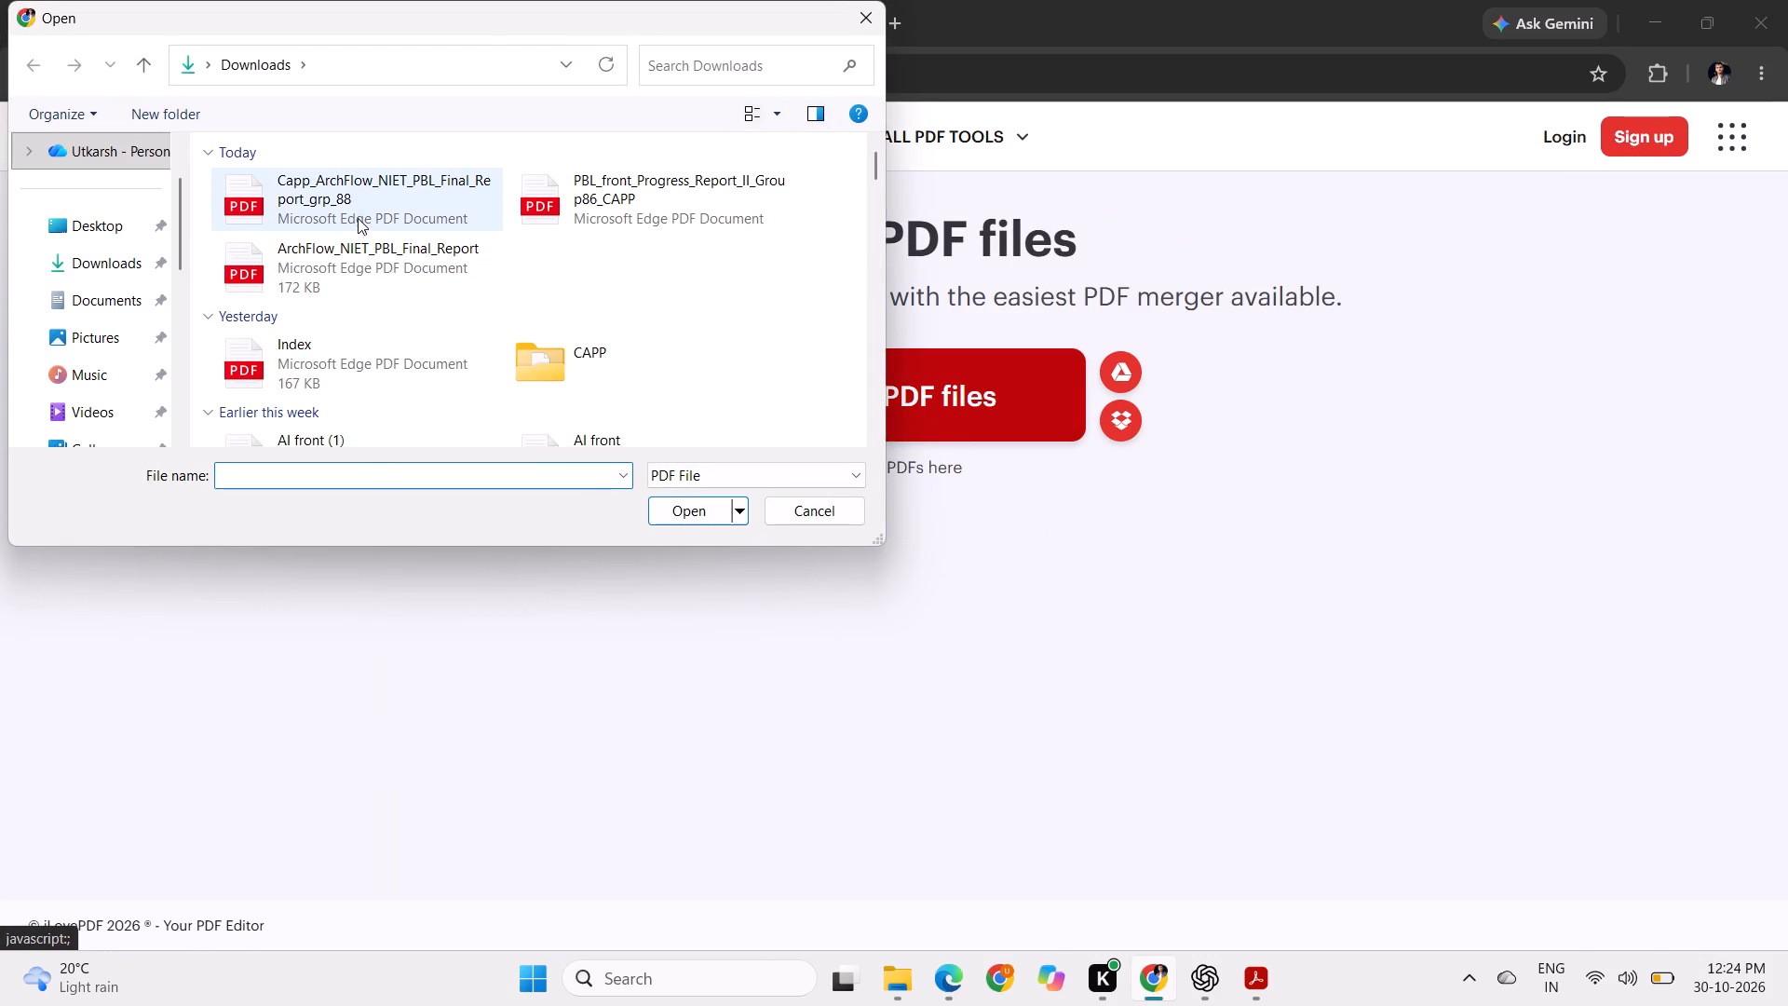
Merge Capp_ArchFlow_NIET_PBL_Final_Report_grp_88 and PBL_front_Progress_Report_II_Group86_CAPP from Downloads with iLovePDF's Merge PDF tool.
{"action": "left_click", "coordinate": [368, 208]}
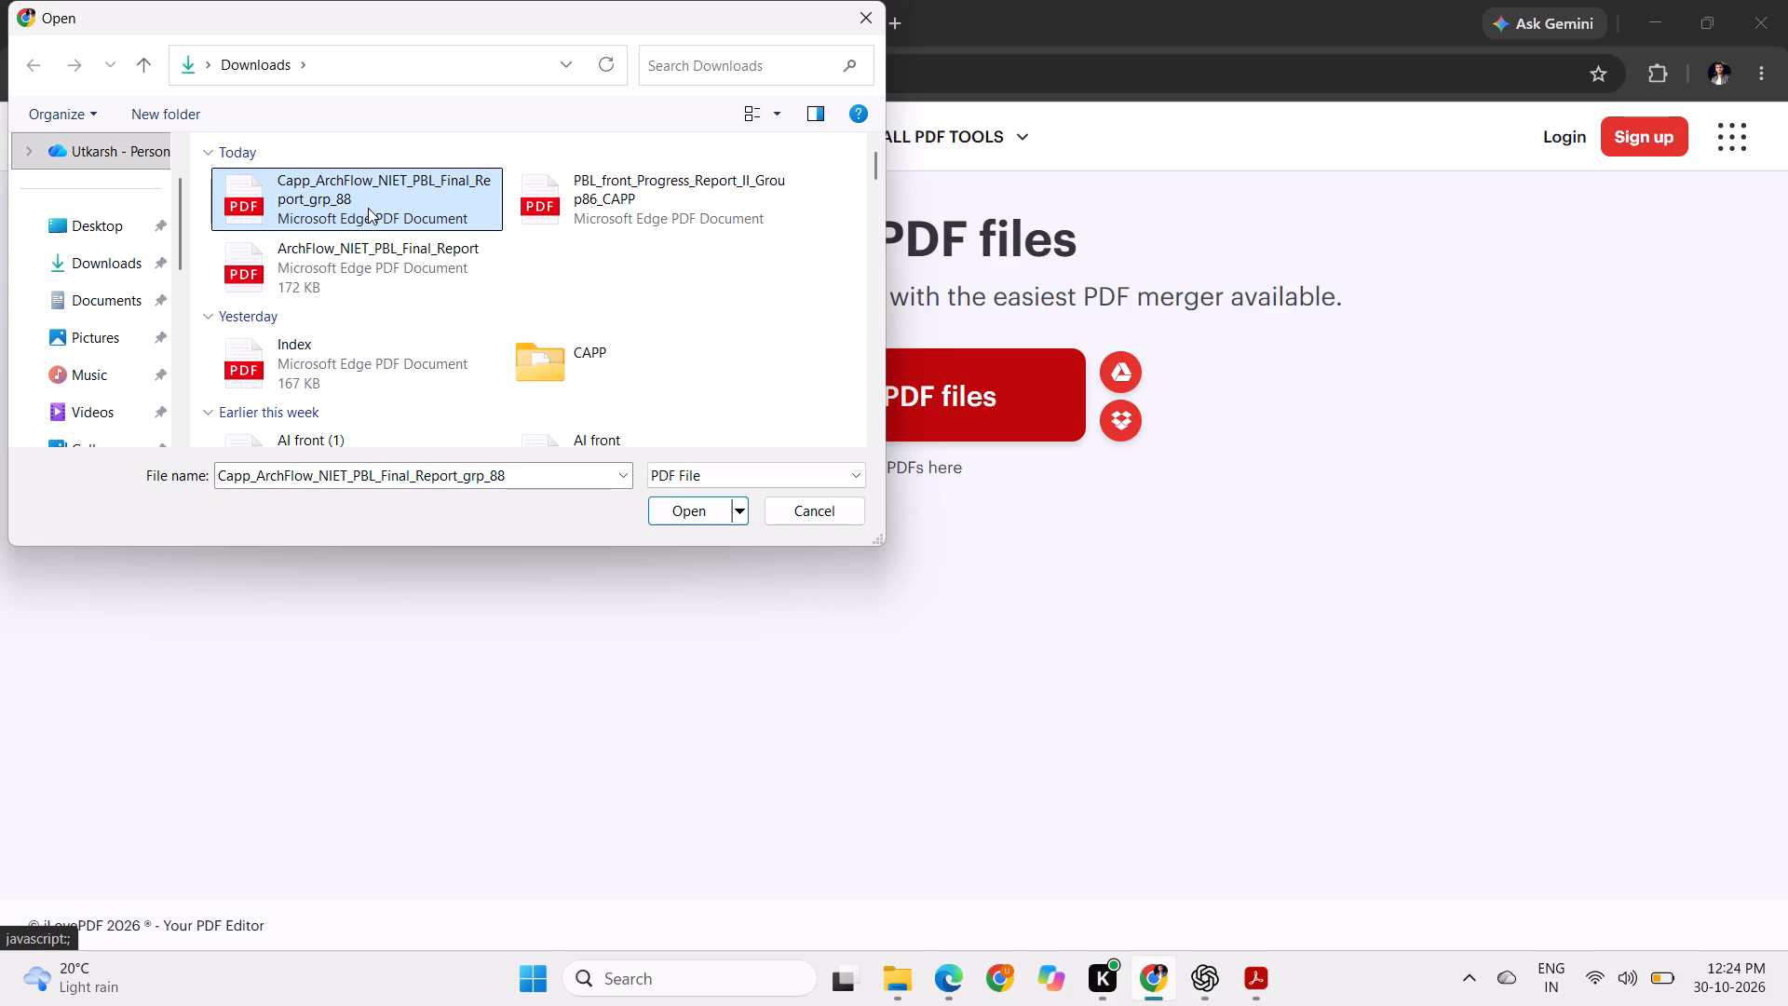
{"action": "key", "text": "shift+Right"}
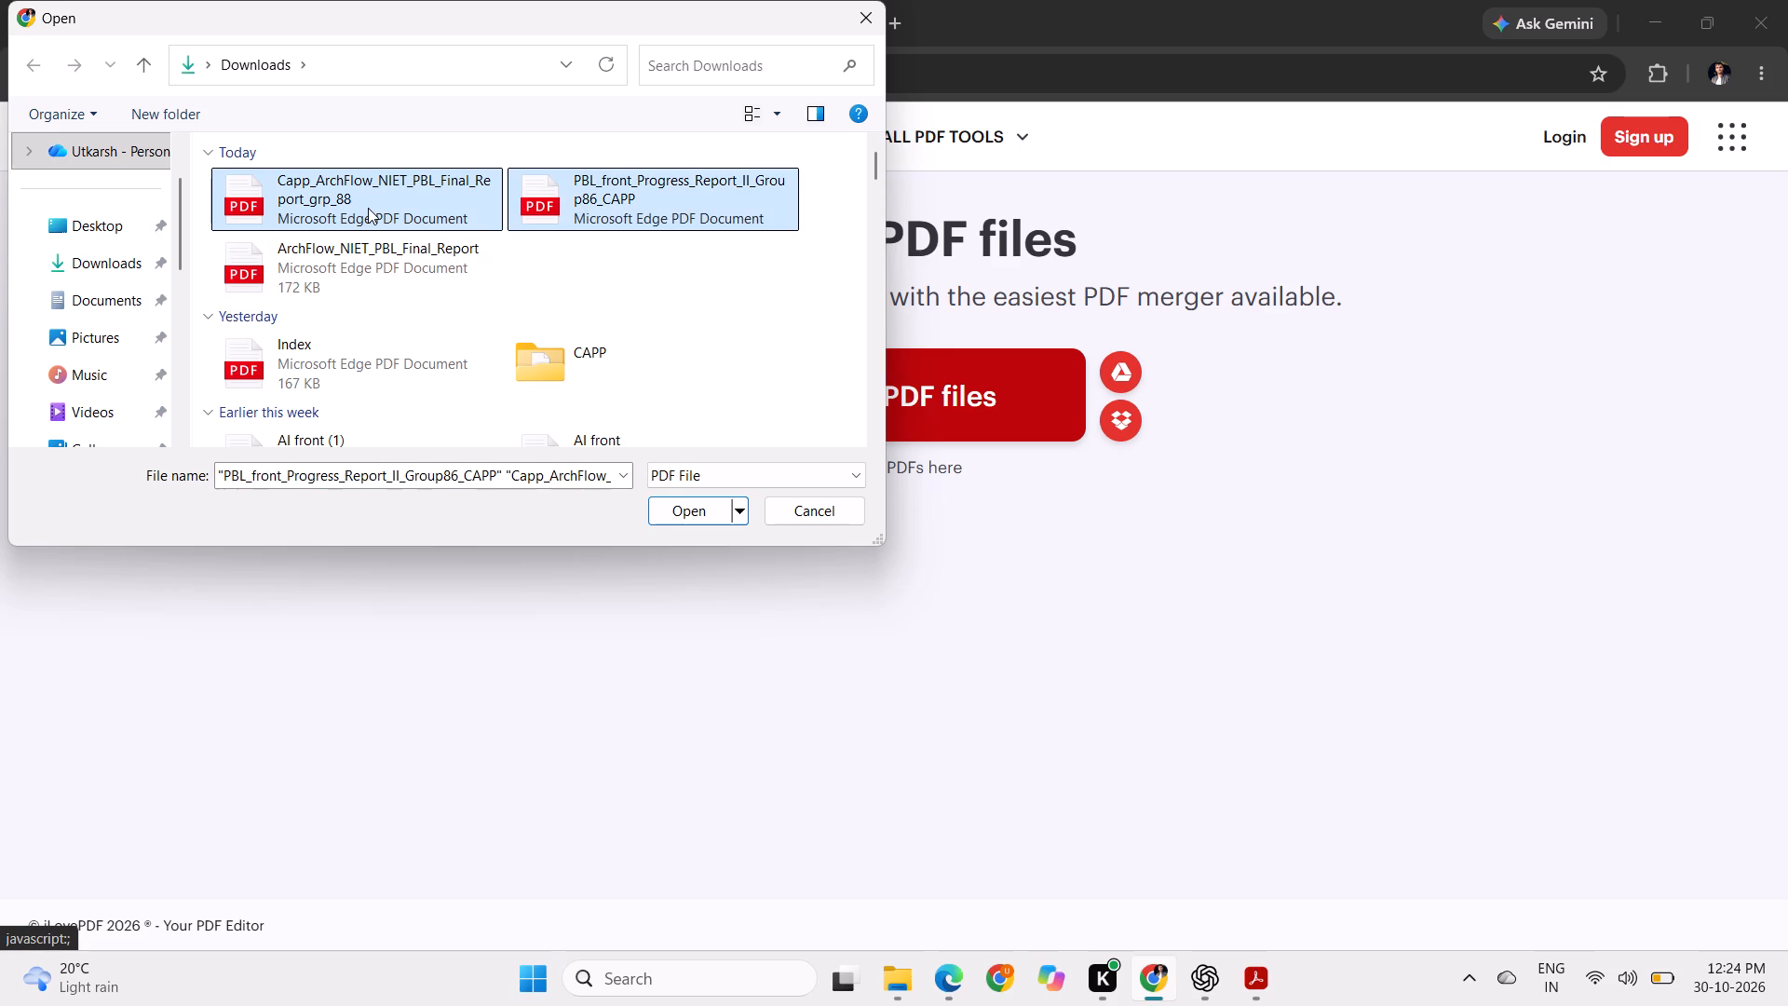
{"action": "left_click", "coordinate": [704, 512]}
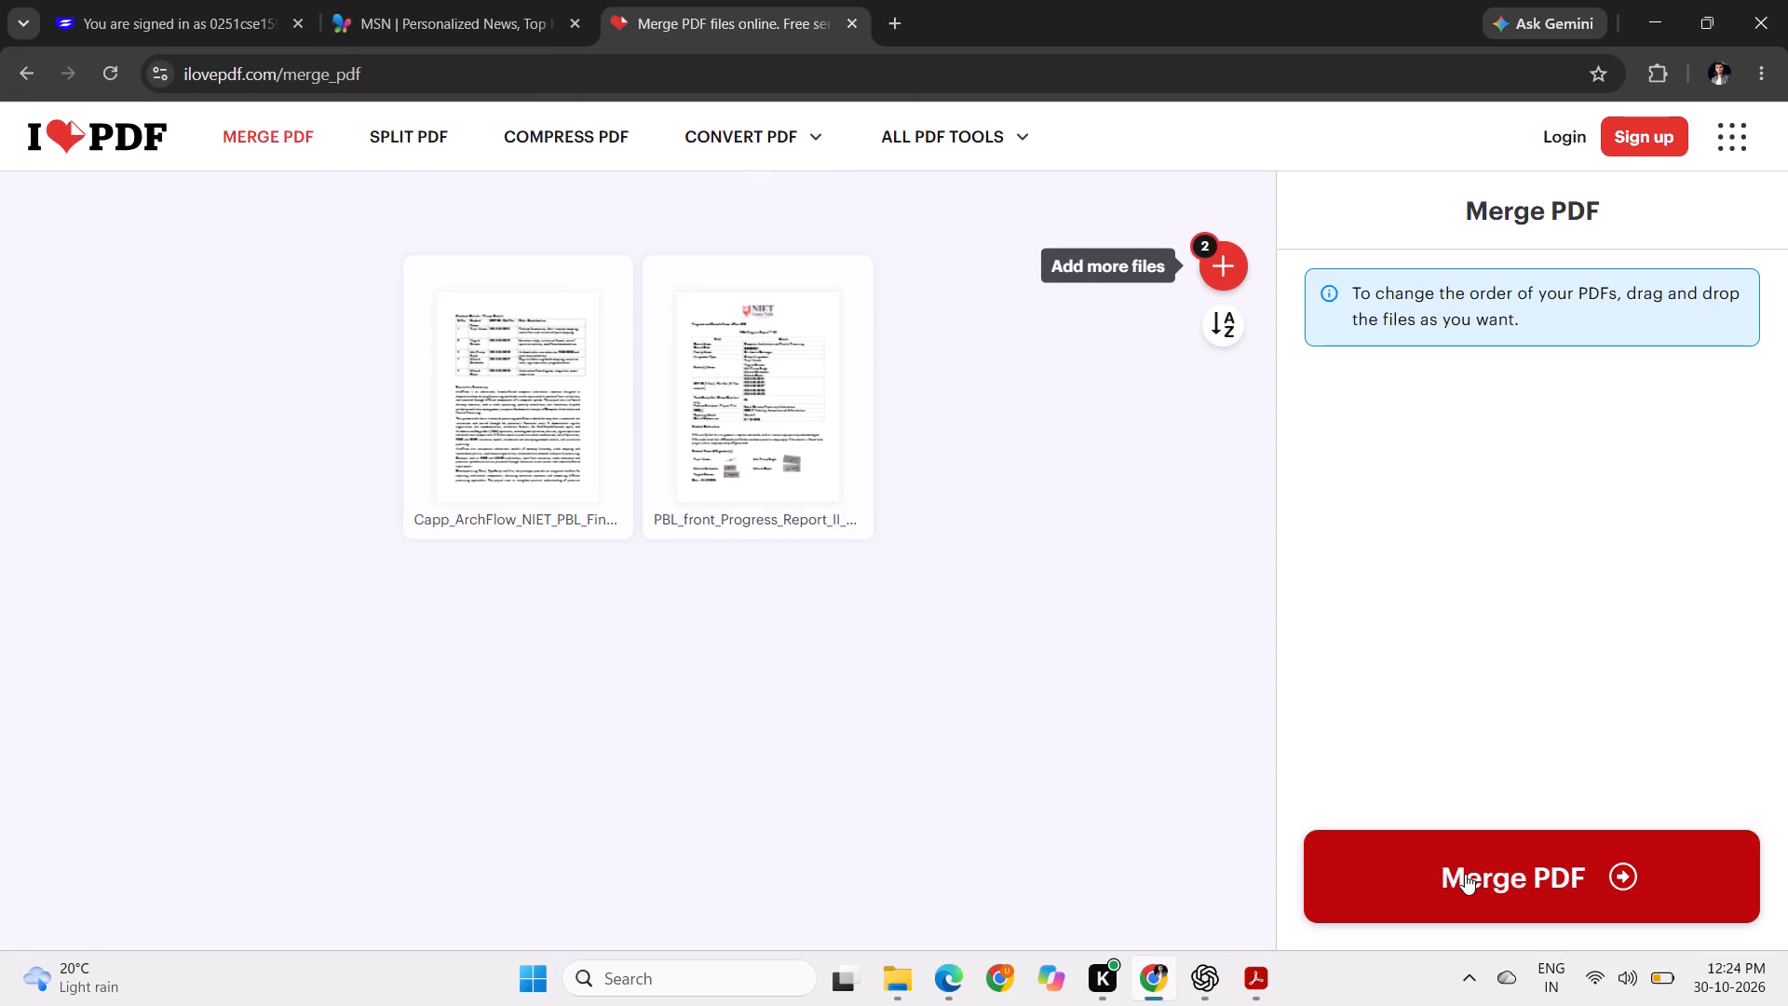
{"action": "left_click", "coordinate": [1465, 874]}
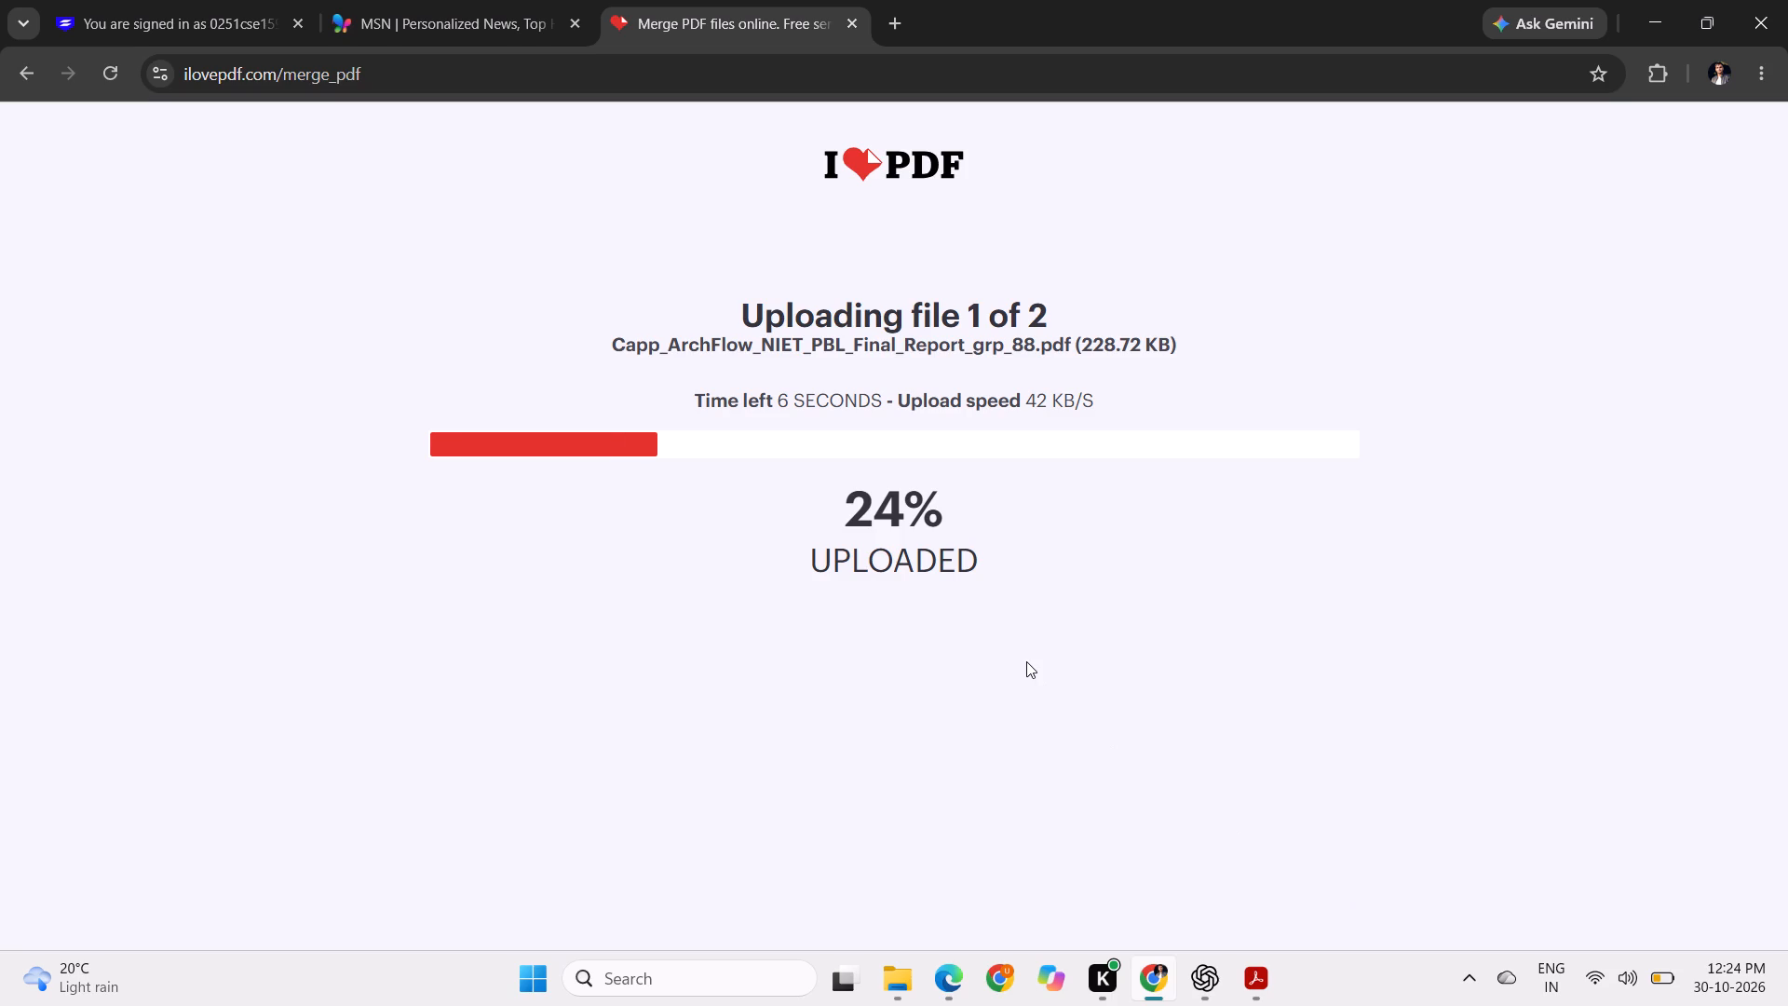
Switch to Adobe Acrobat, select both the group 88 report and the PBL front-page file, and combine them.
{"action": "left_click", "coordinate": [1258, 970]}
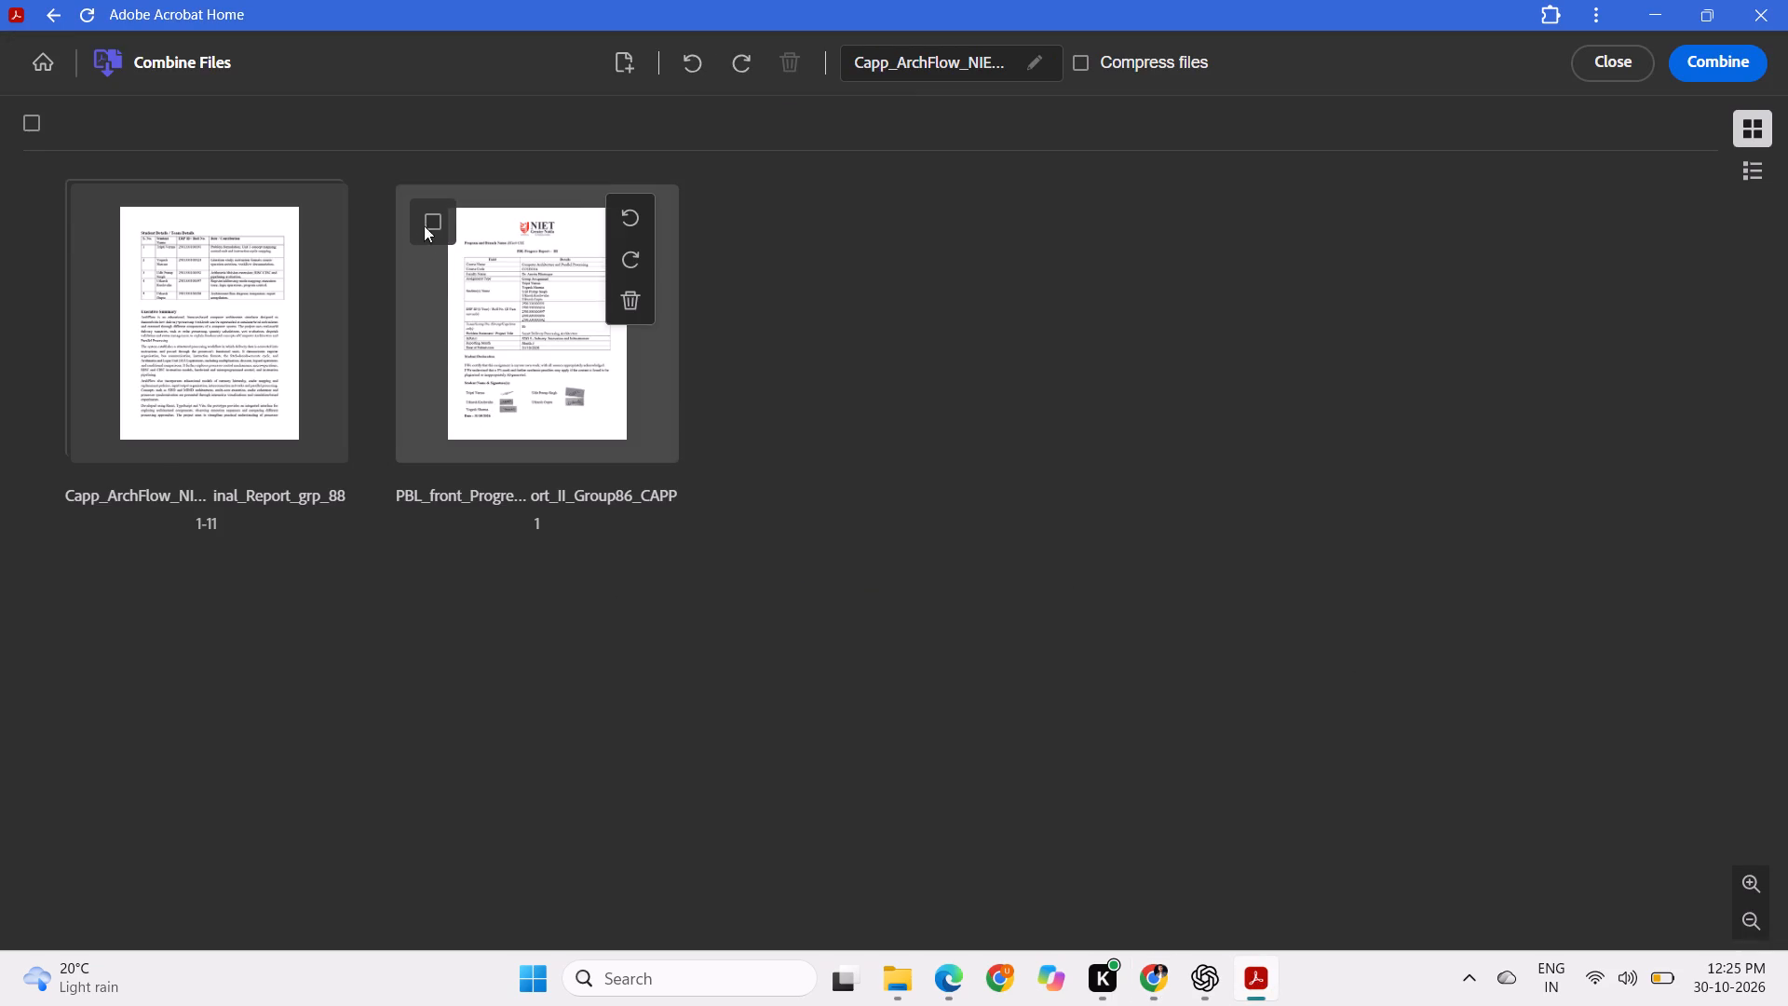
{"action": "left_click", "coordinate": [427, 213]}
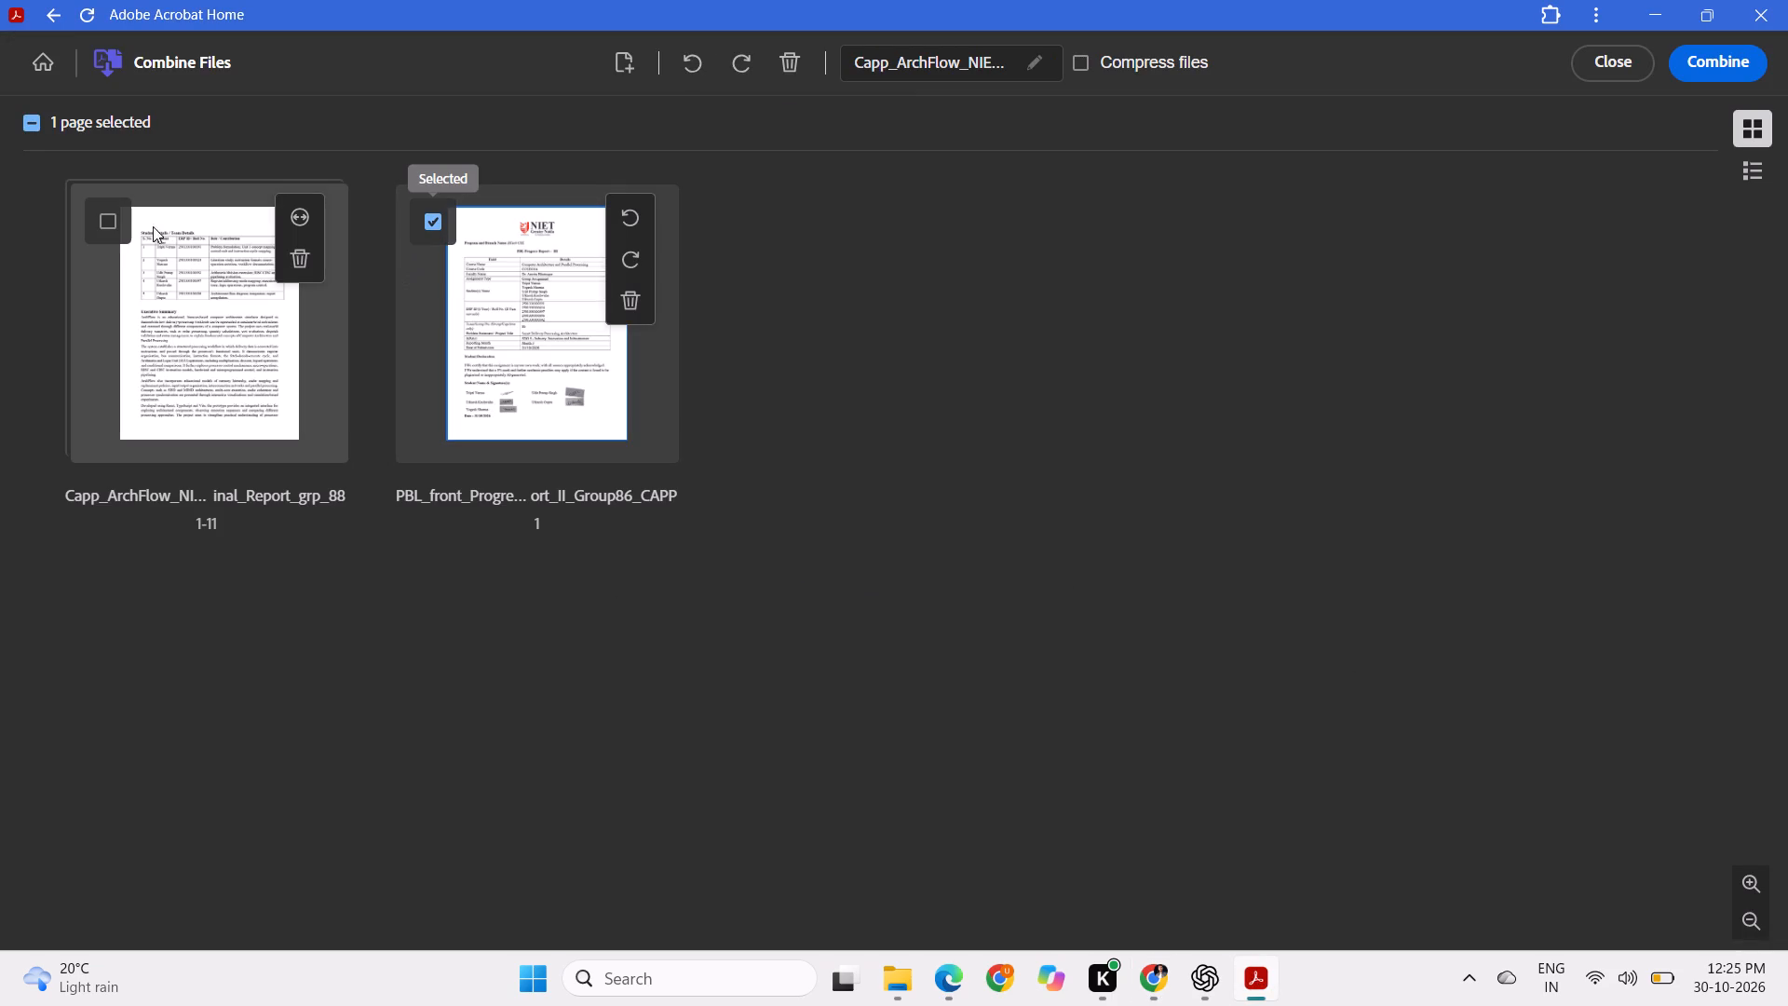
{"action": "left_click", "coordinate": [113, 224]}
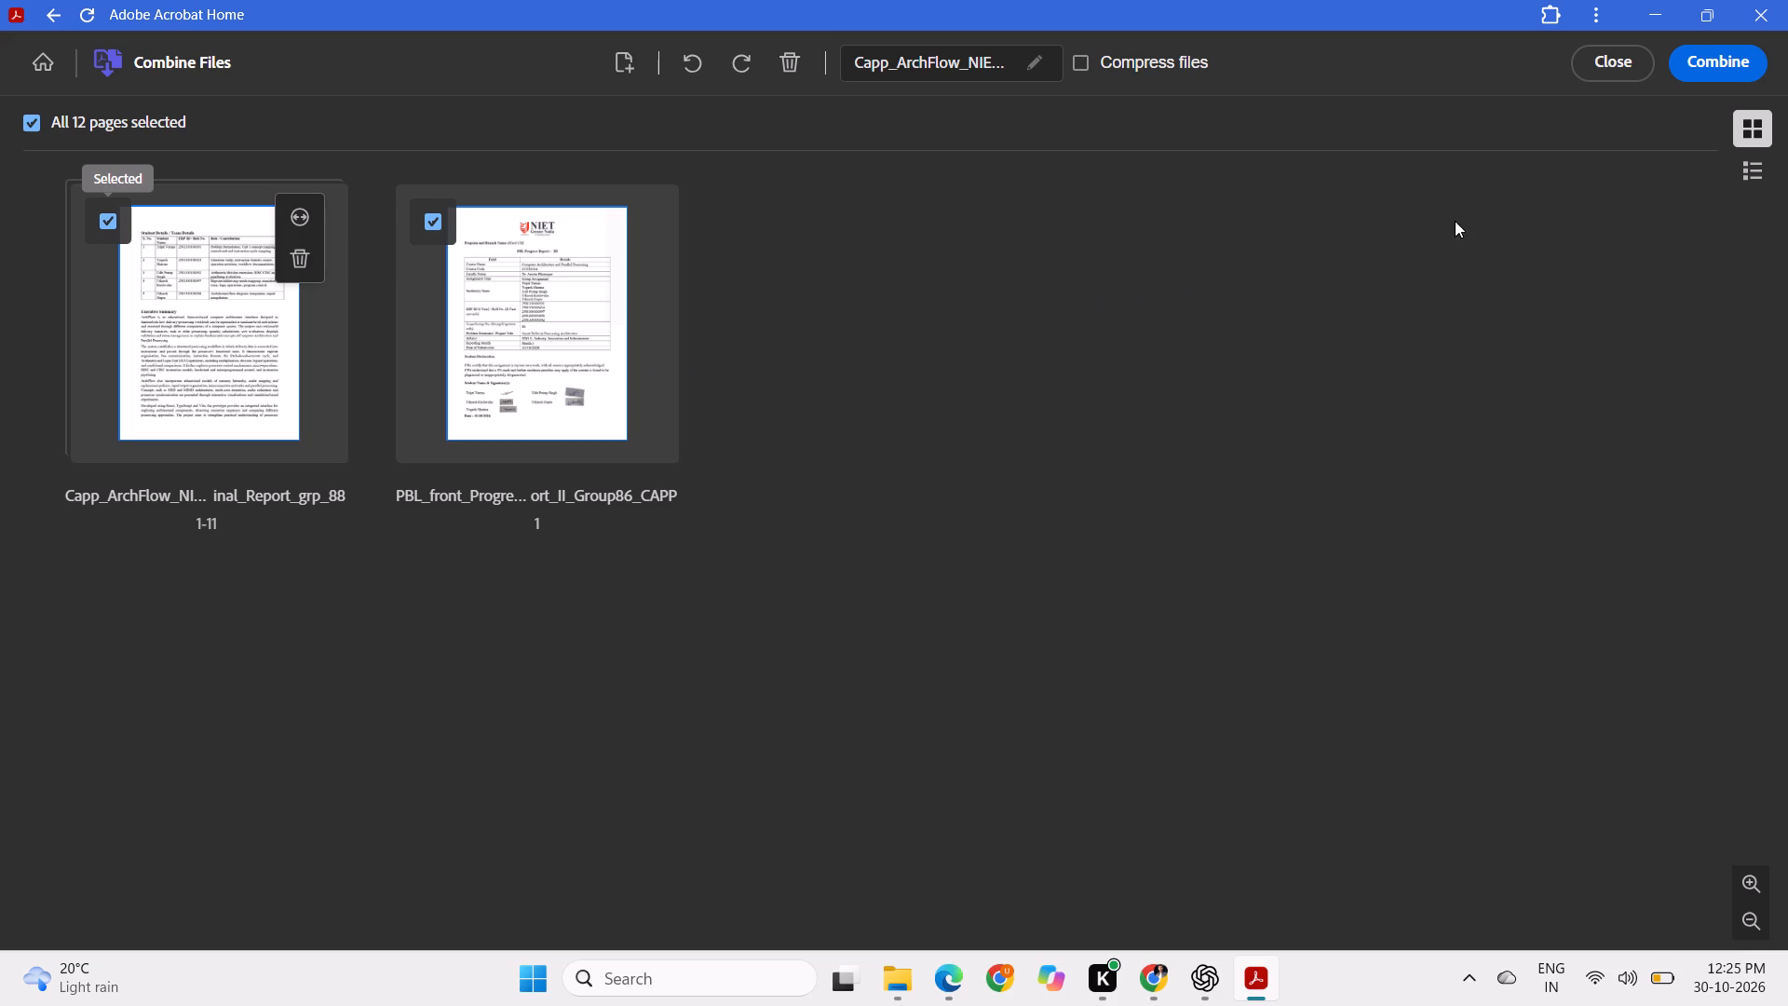
{"action": "left_click", "coordinate": [1699, 58]}
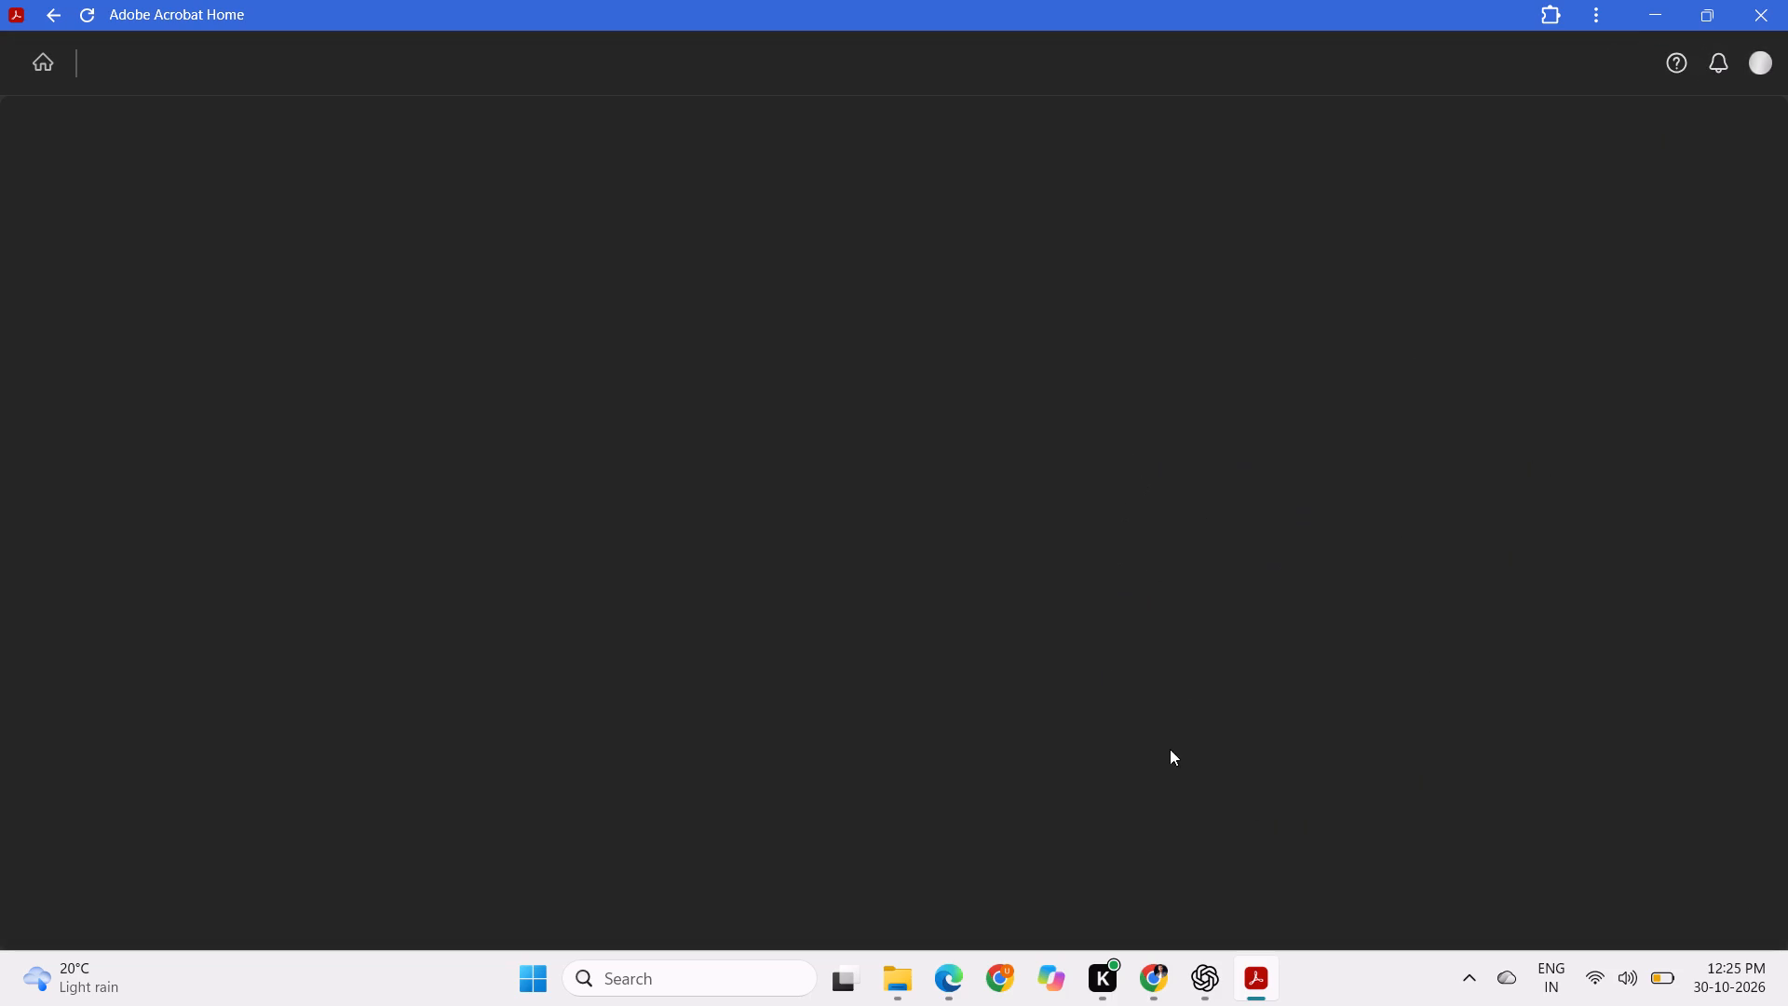
Switch back to iLovePDF in Chrome, check on the merge, and download the merged PDF.
{"action": "left_click", "coordinate": [1146, 968]}
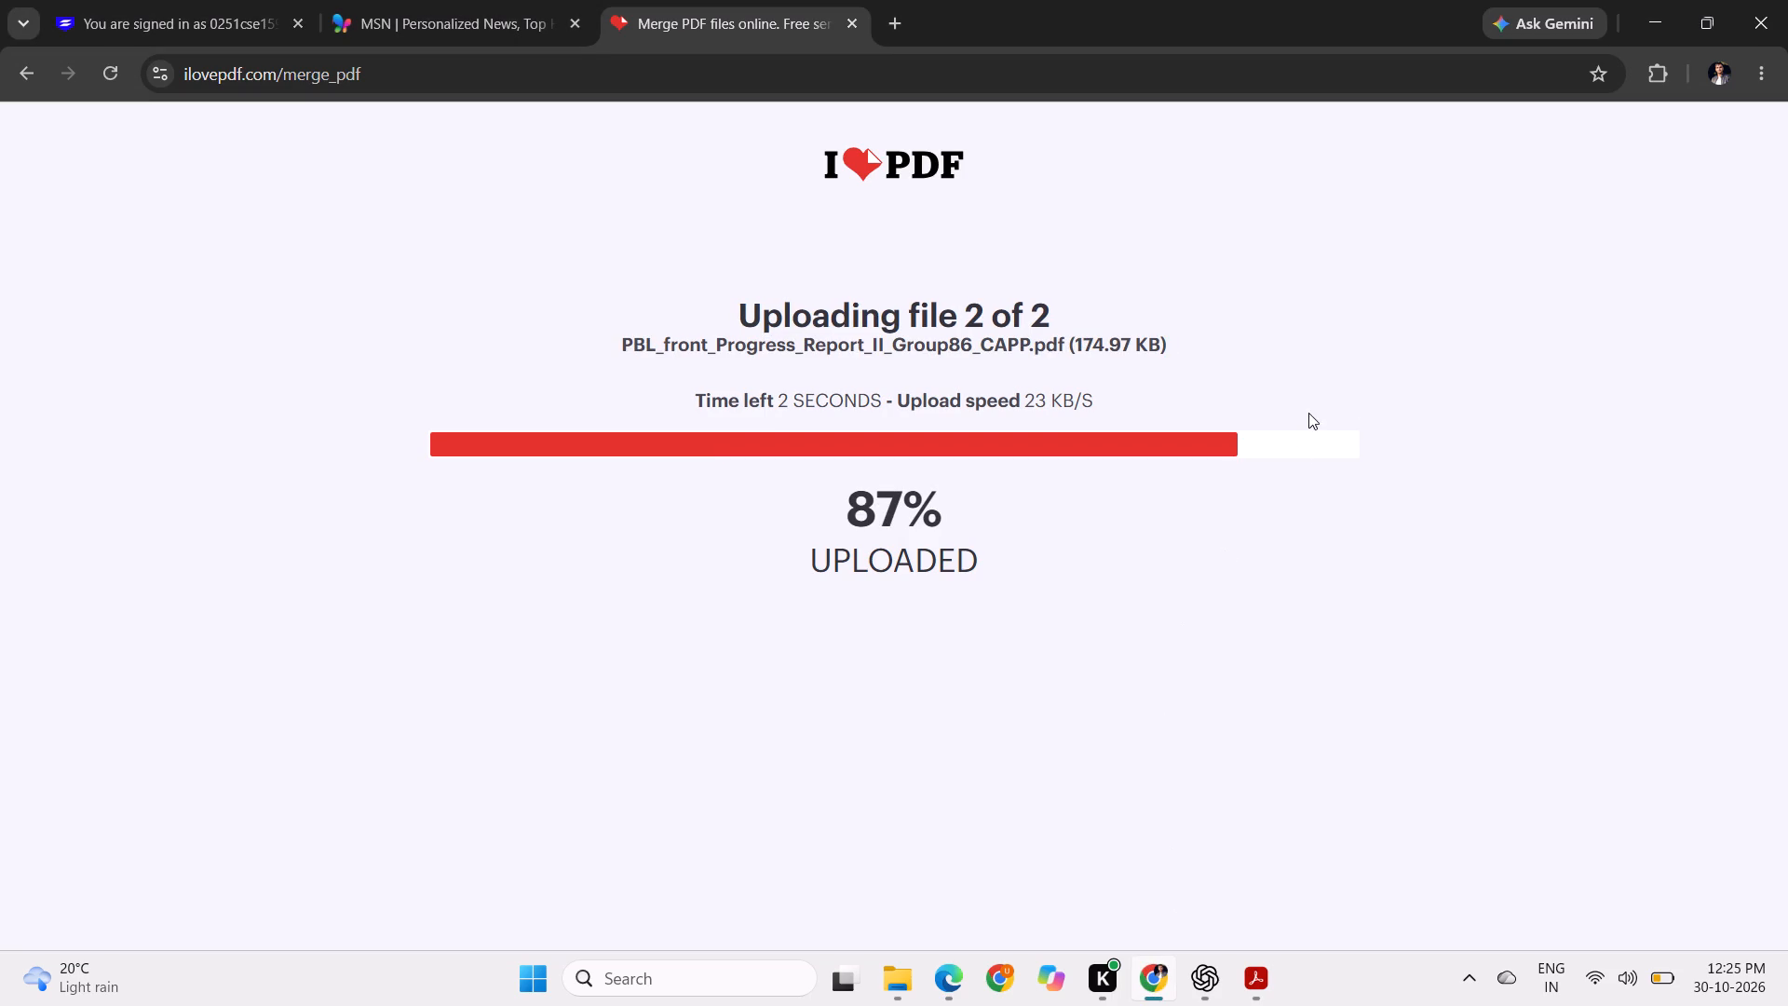
{"action": "left_click", "coordinate": [1643, 33]}
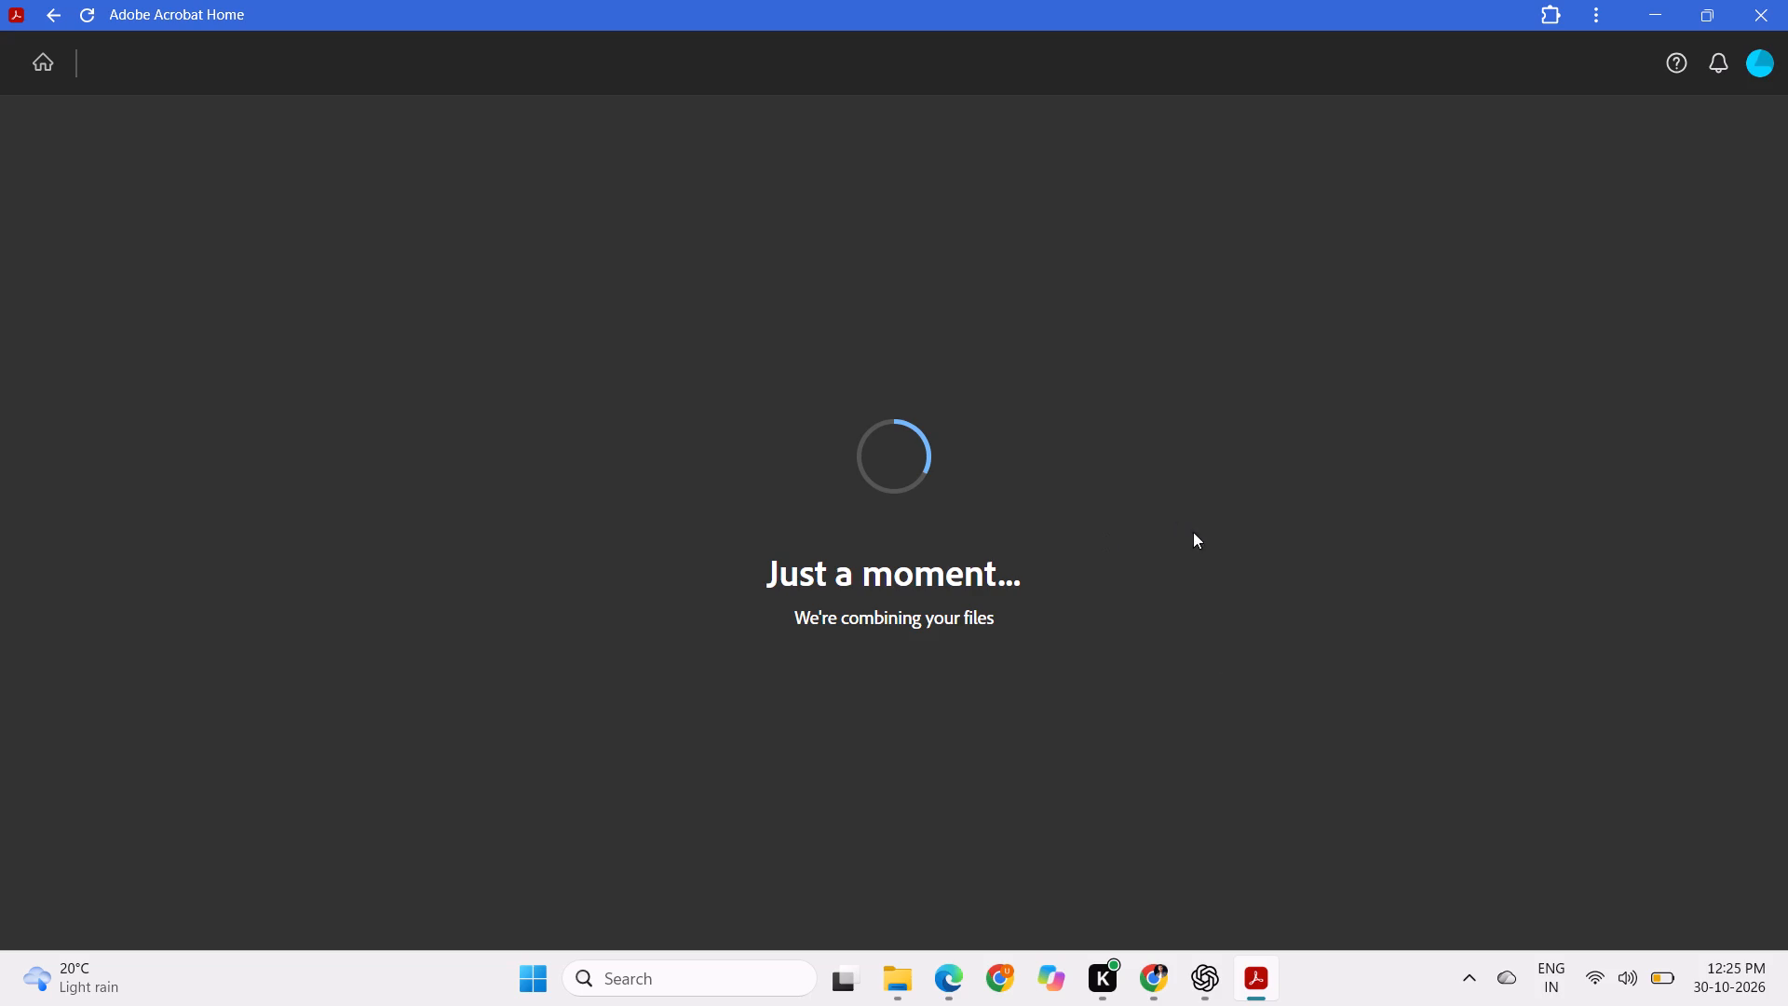
{"action": "left_click", "coordinate": [1153, 955]}
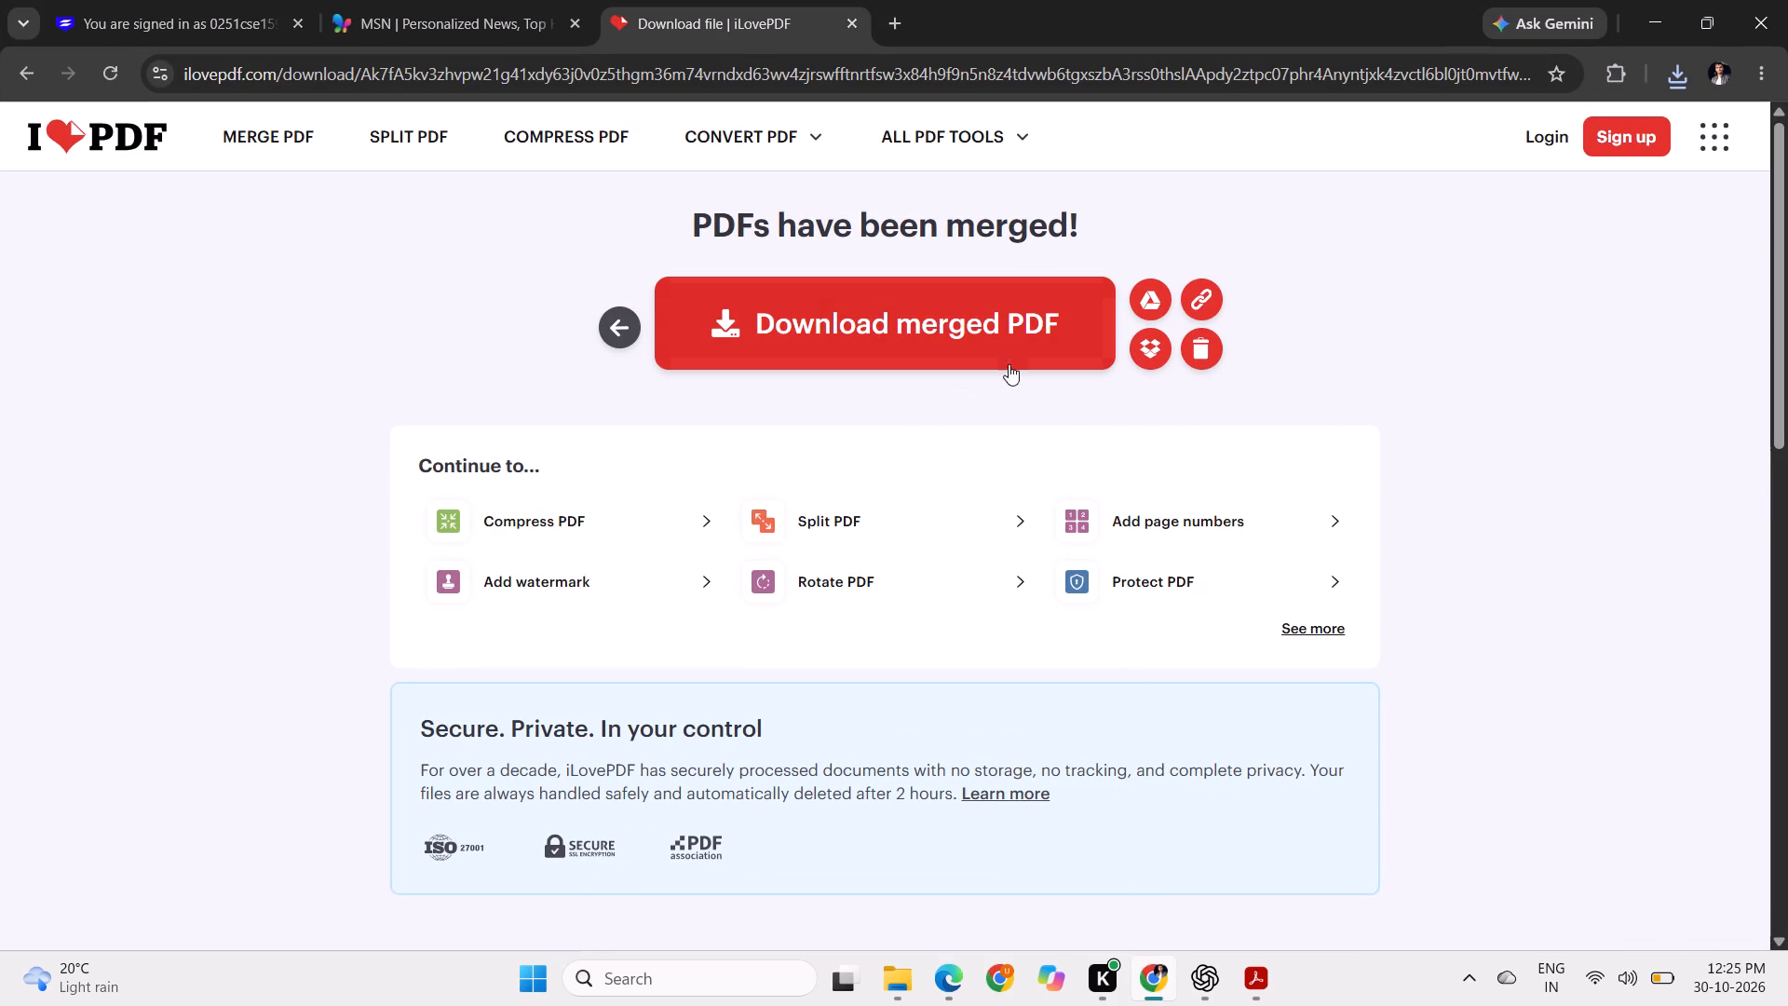
{"action": "left_click", "coordinate": [1663, 7]}
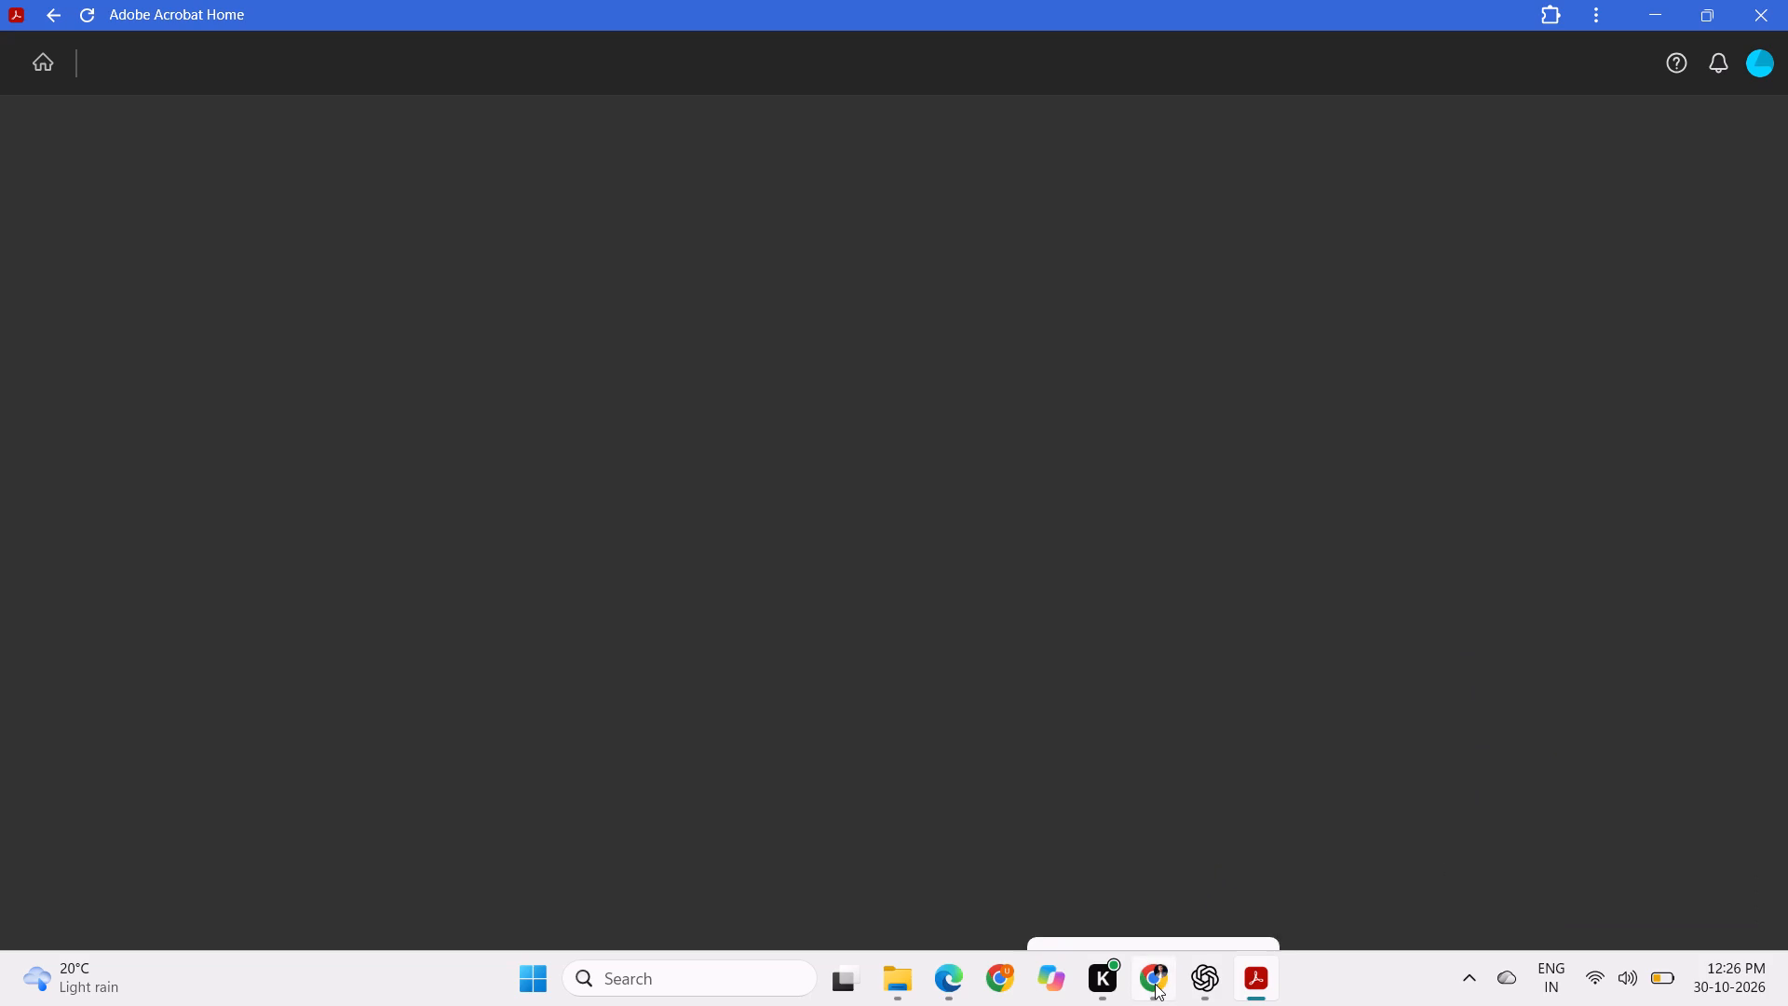
{"action": "left_click", "coordinate": [1171, 918]}
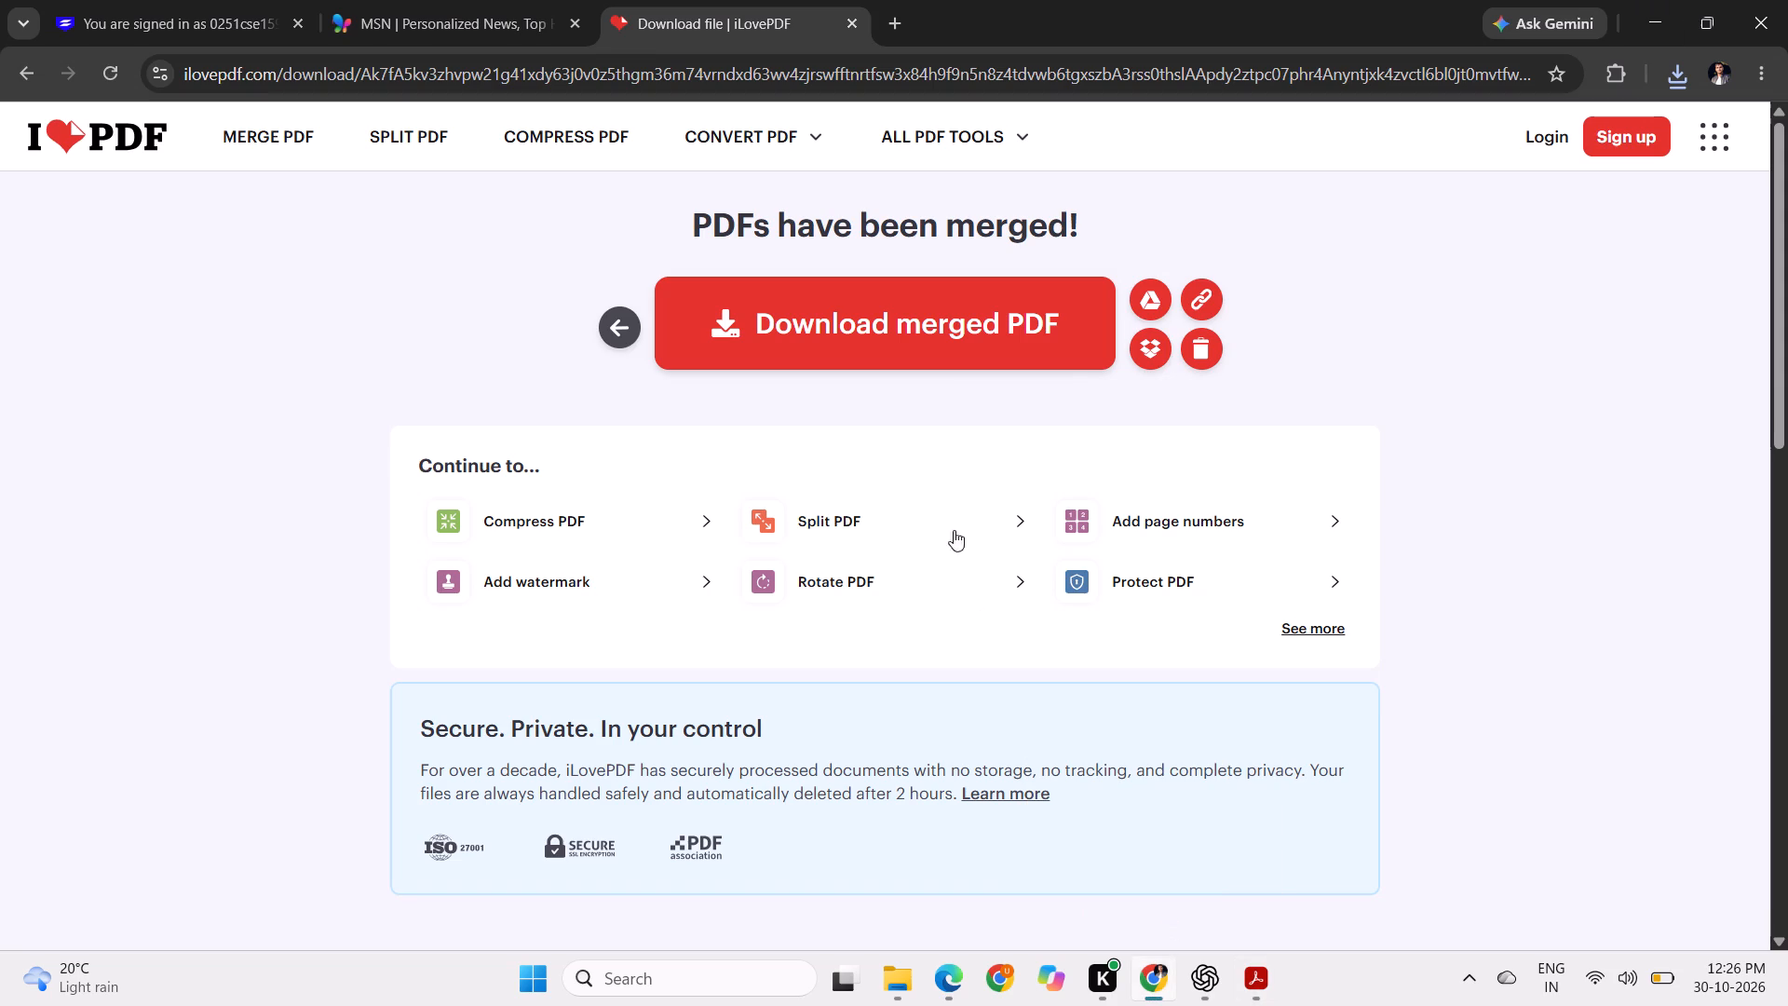
{"action": "left_click", "coordinate": [947, 359]}
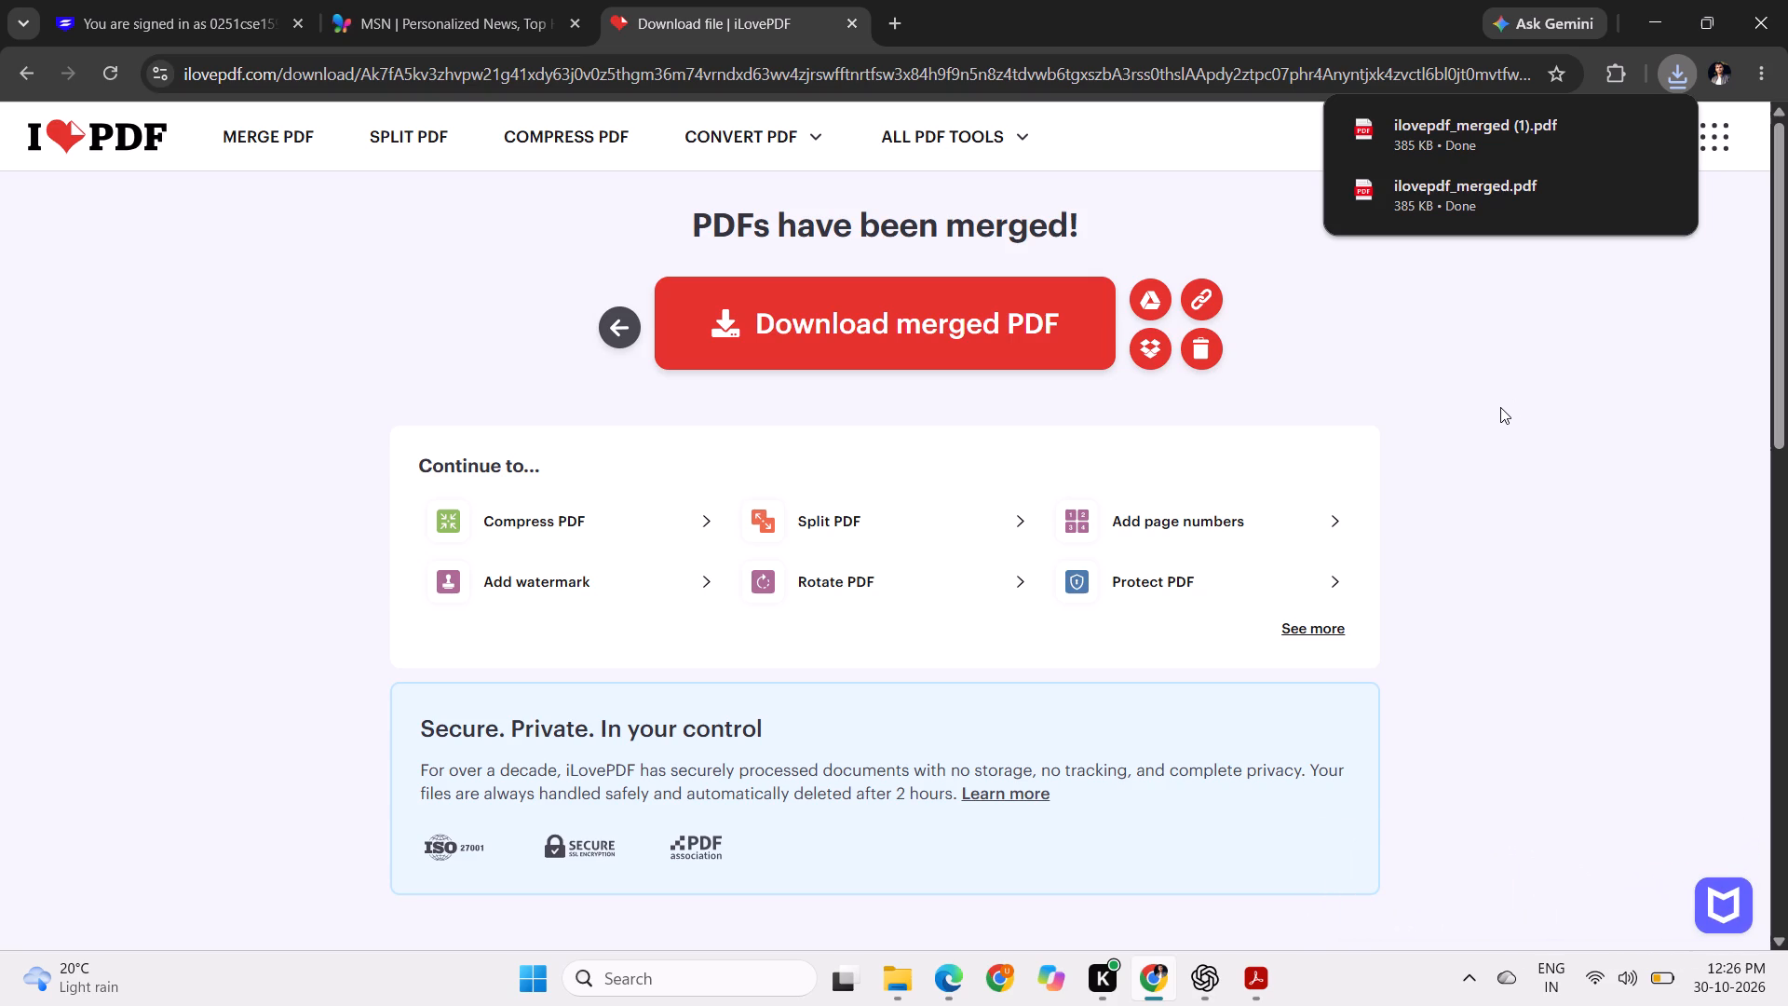
Load ilovepdf_merged from Downloads into iLovePDF's Organize PDF tool.
{"action": "left_click", "coordinate": [624, 307]}
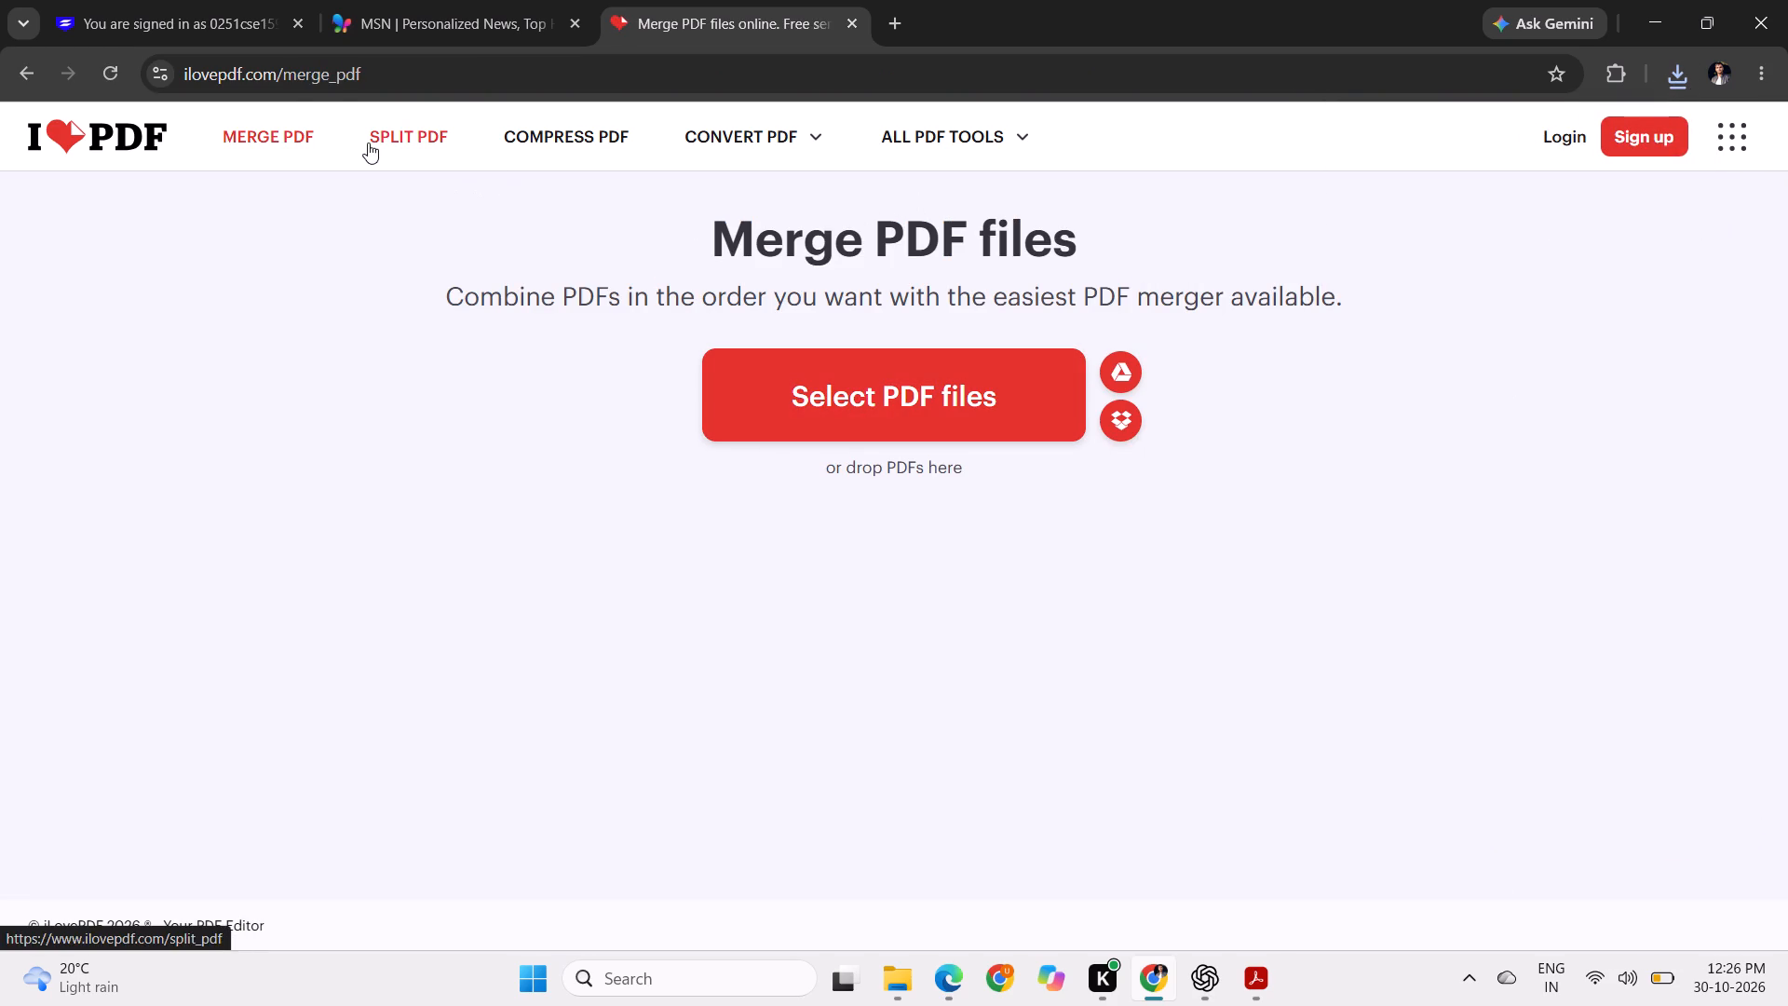
{"action": "left_click", "coordinate": [16, 66]}
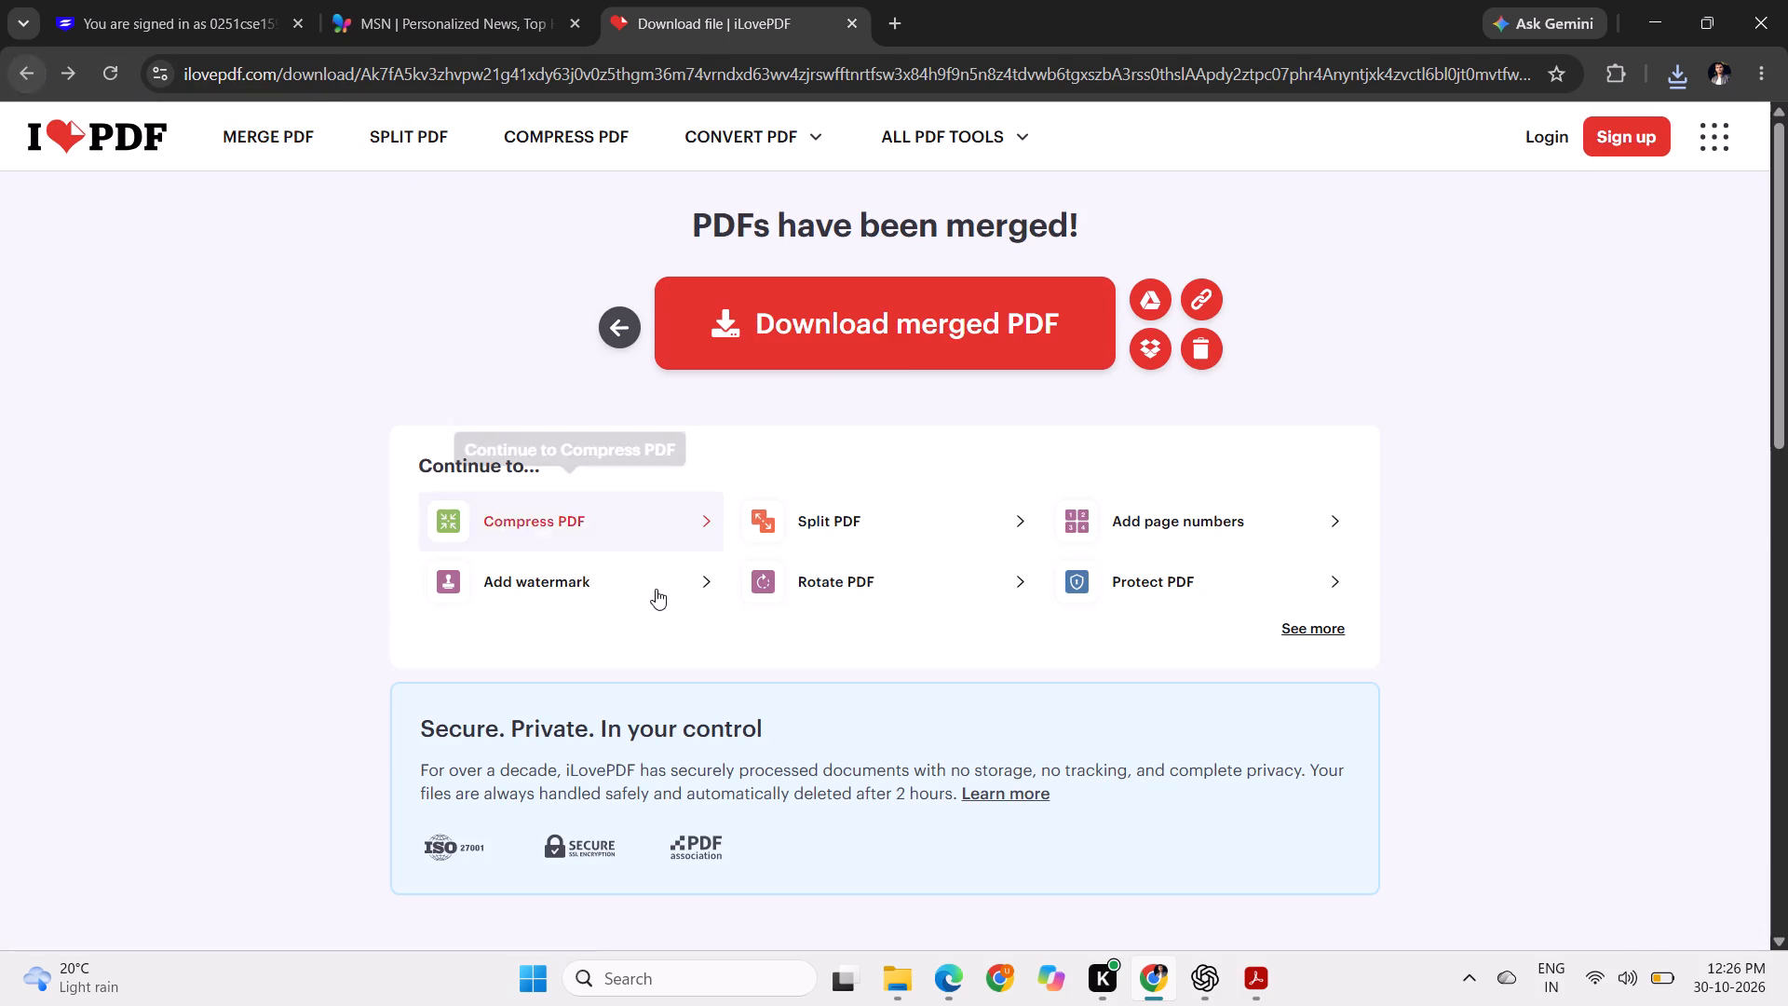
{"action": "left_click", "coordinate": [31, 58]}
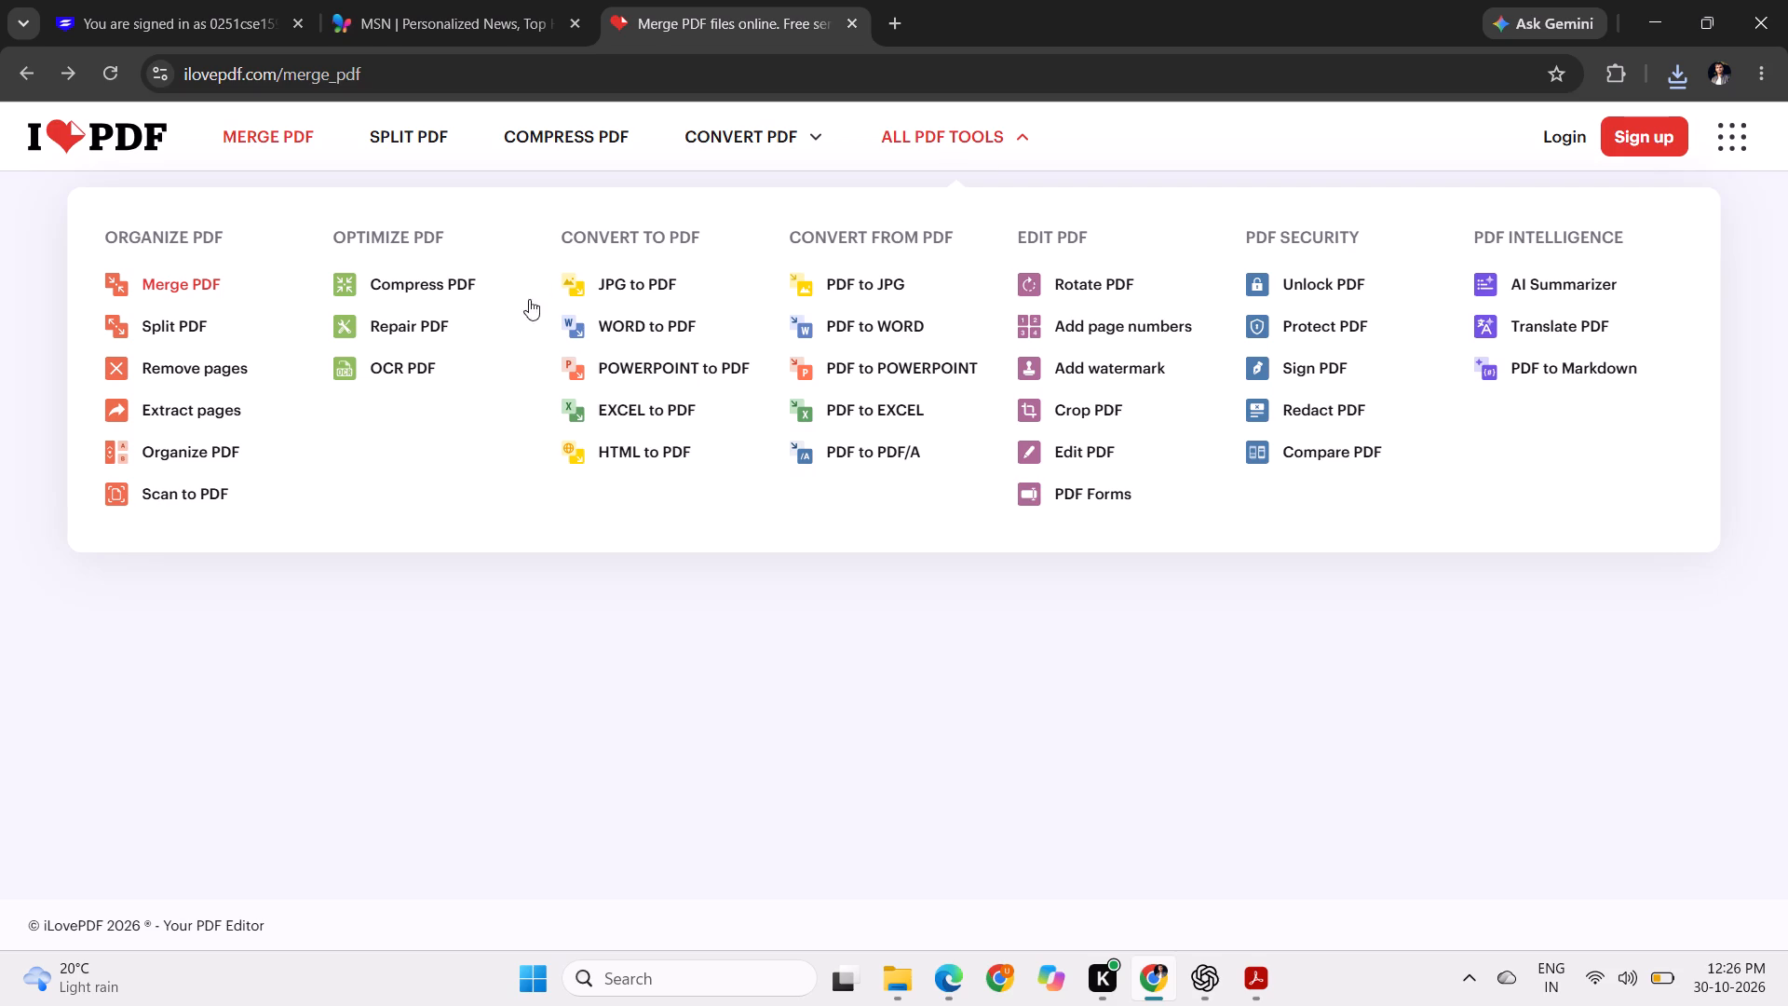
{"action": "left_click", "coordinate": [225, 451]}
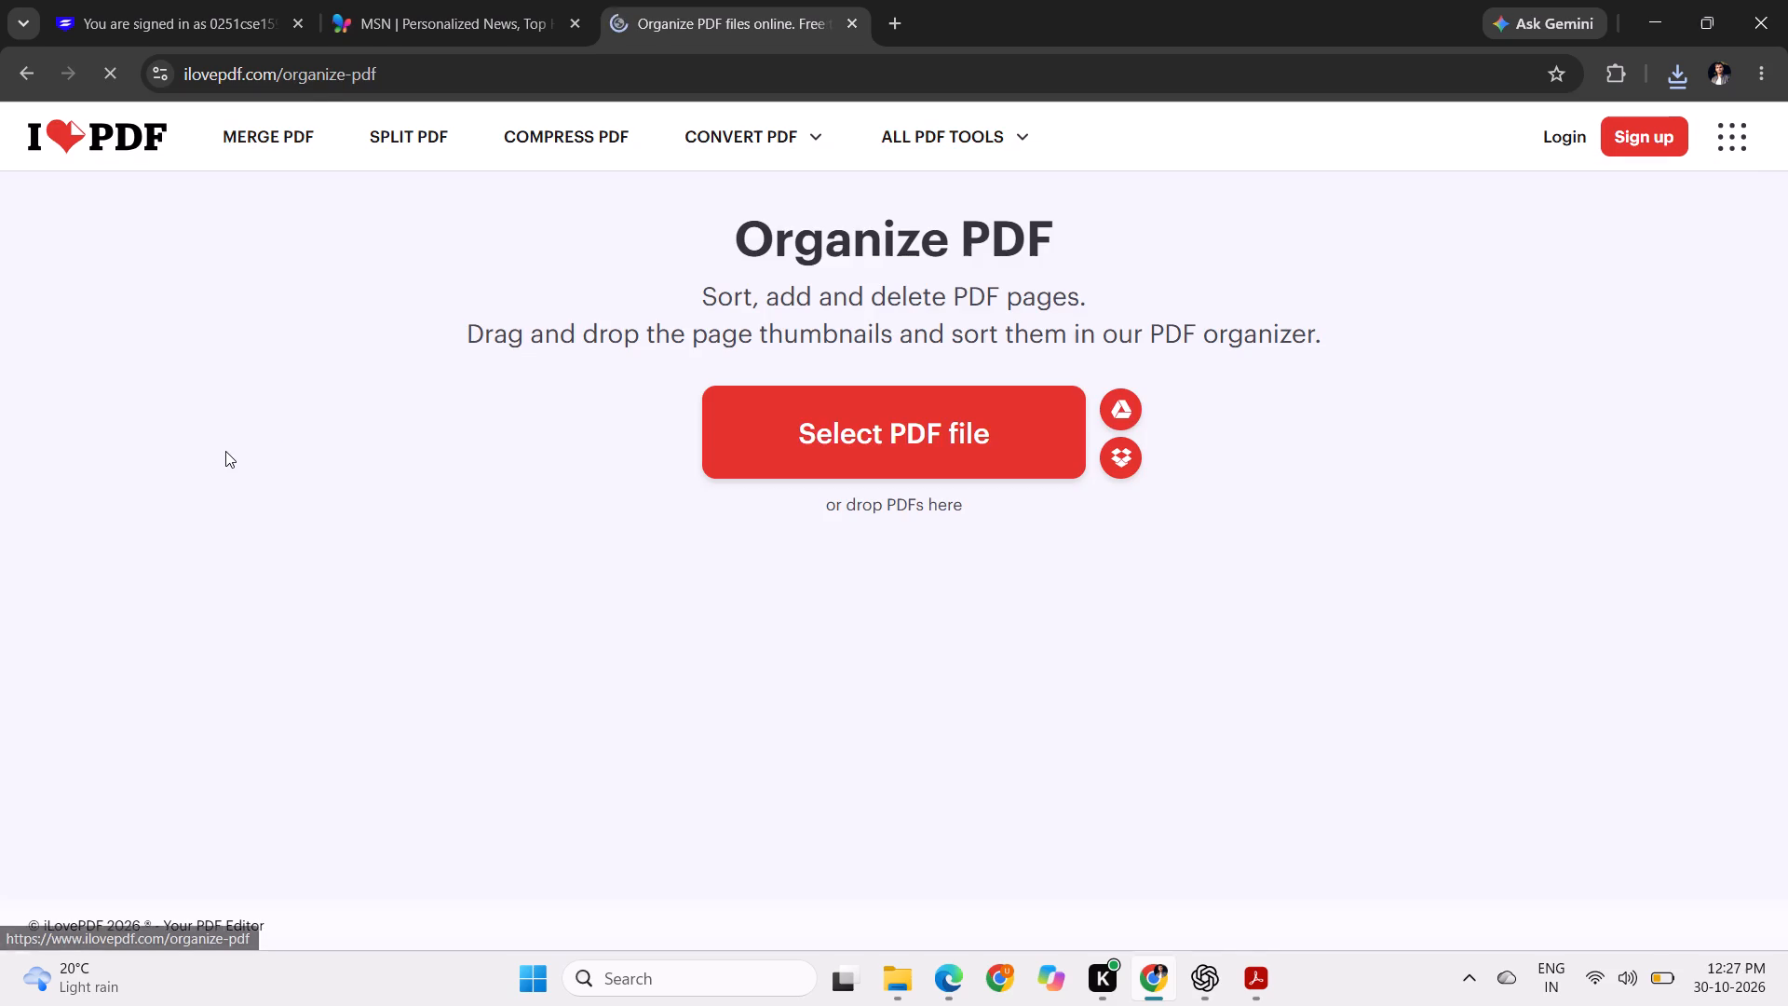
{"action": "left_click", "coordinate": [977, 392]}
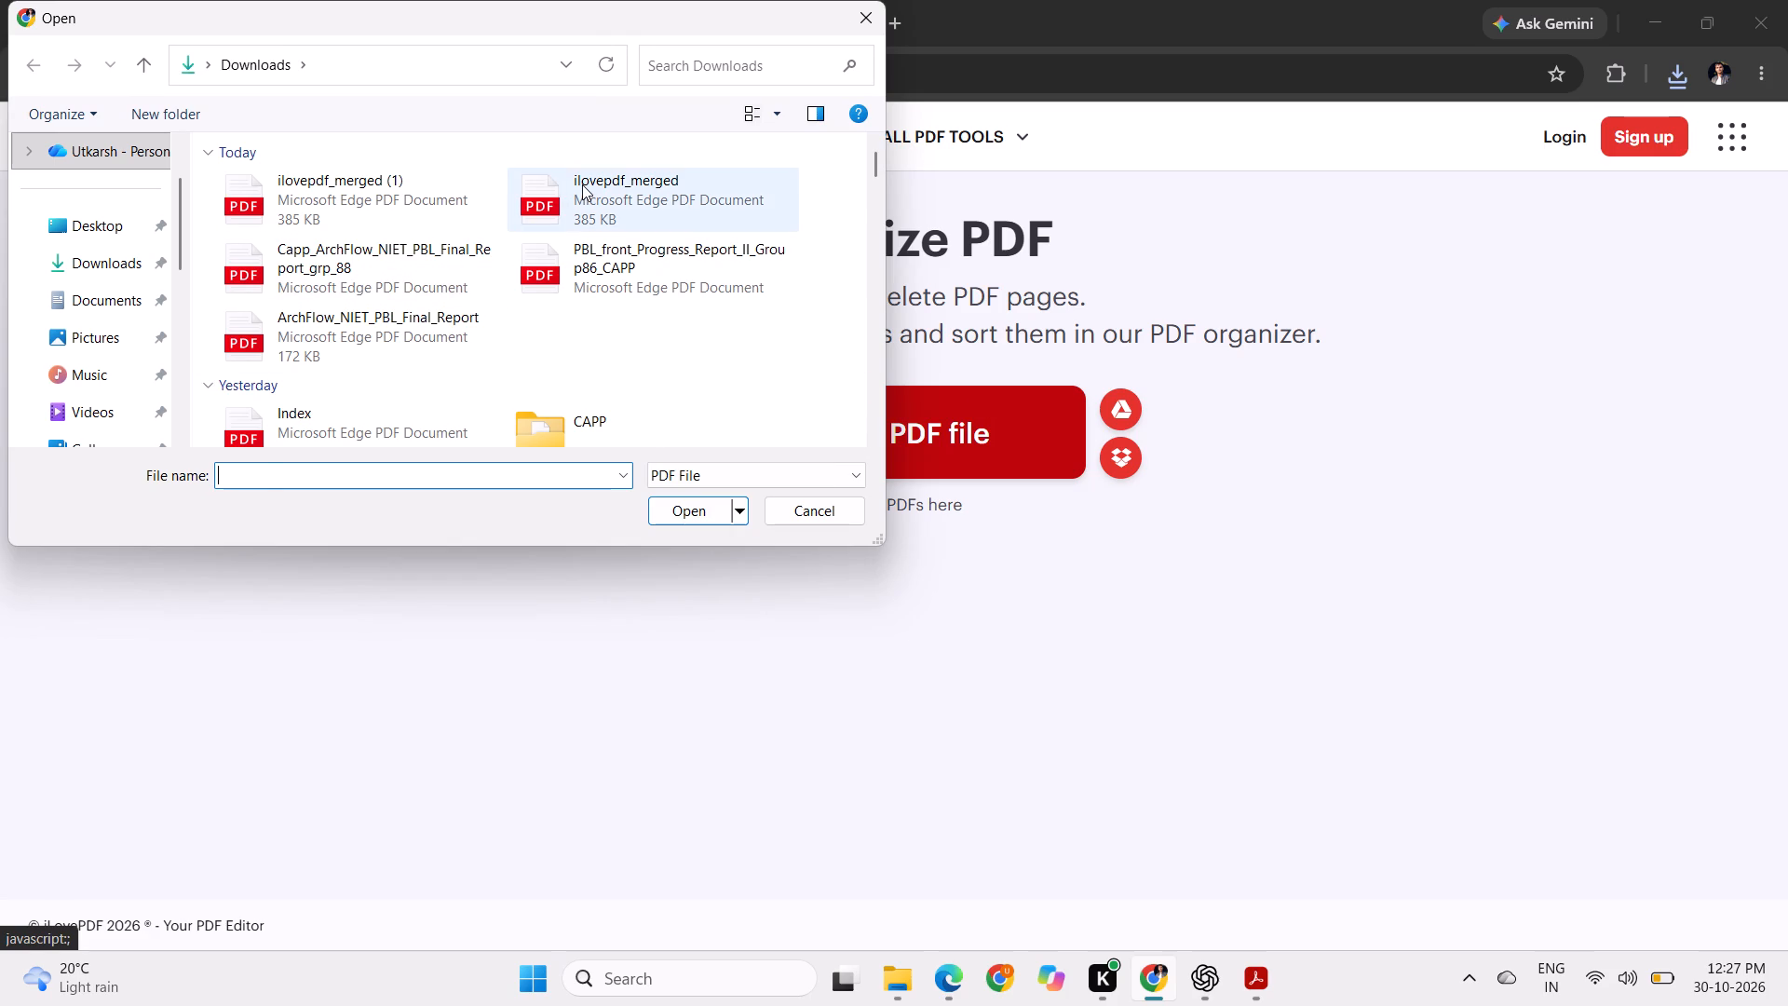
{"action": "left_click", "coordinate": [582, 184]}
{"action": "left_click", "coordinate": [701, 503]}
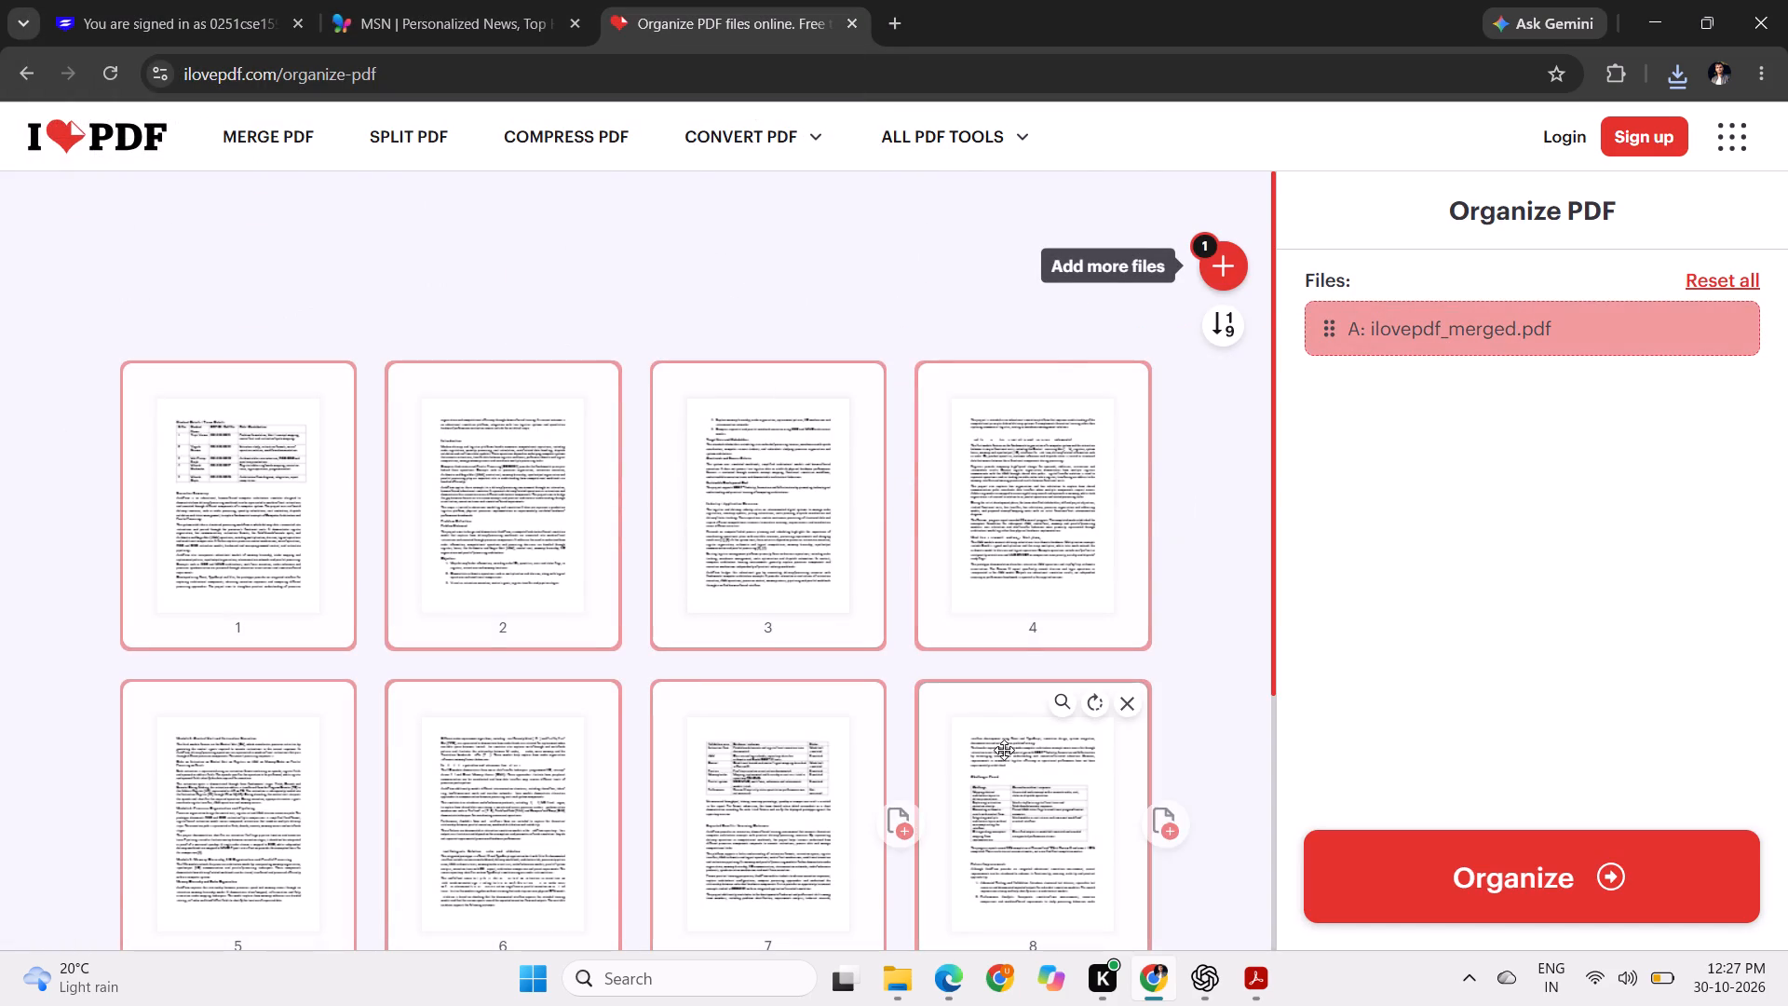
Move the NIET front page, page 12, ahead of page 1 and process the reorganized PDF.
{"action": "scroll", "coordinate": [1004, 750], "scroll_direction": "down", "scroll_amount": 7}
{"action": "left_click_drag", "start_coordinate": [1023, 793], "coordinate": [384, 503]}
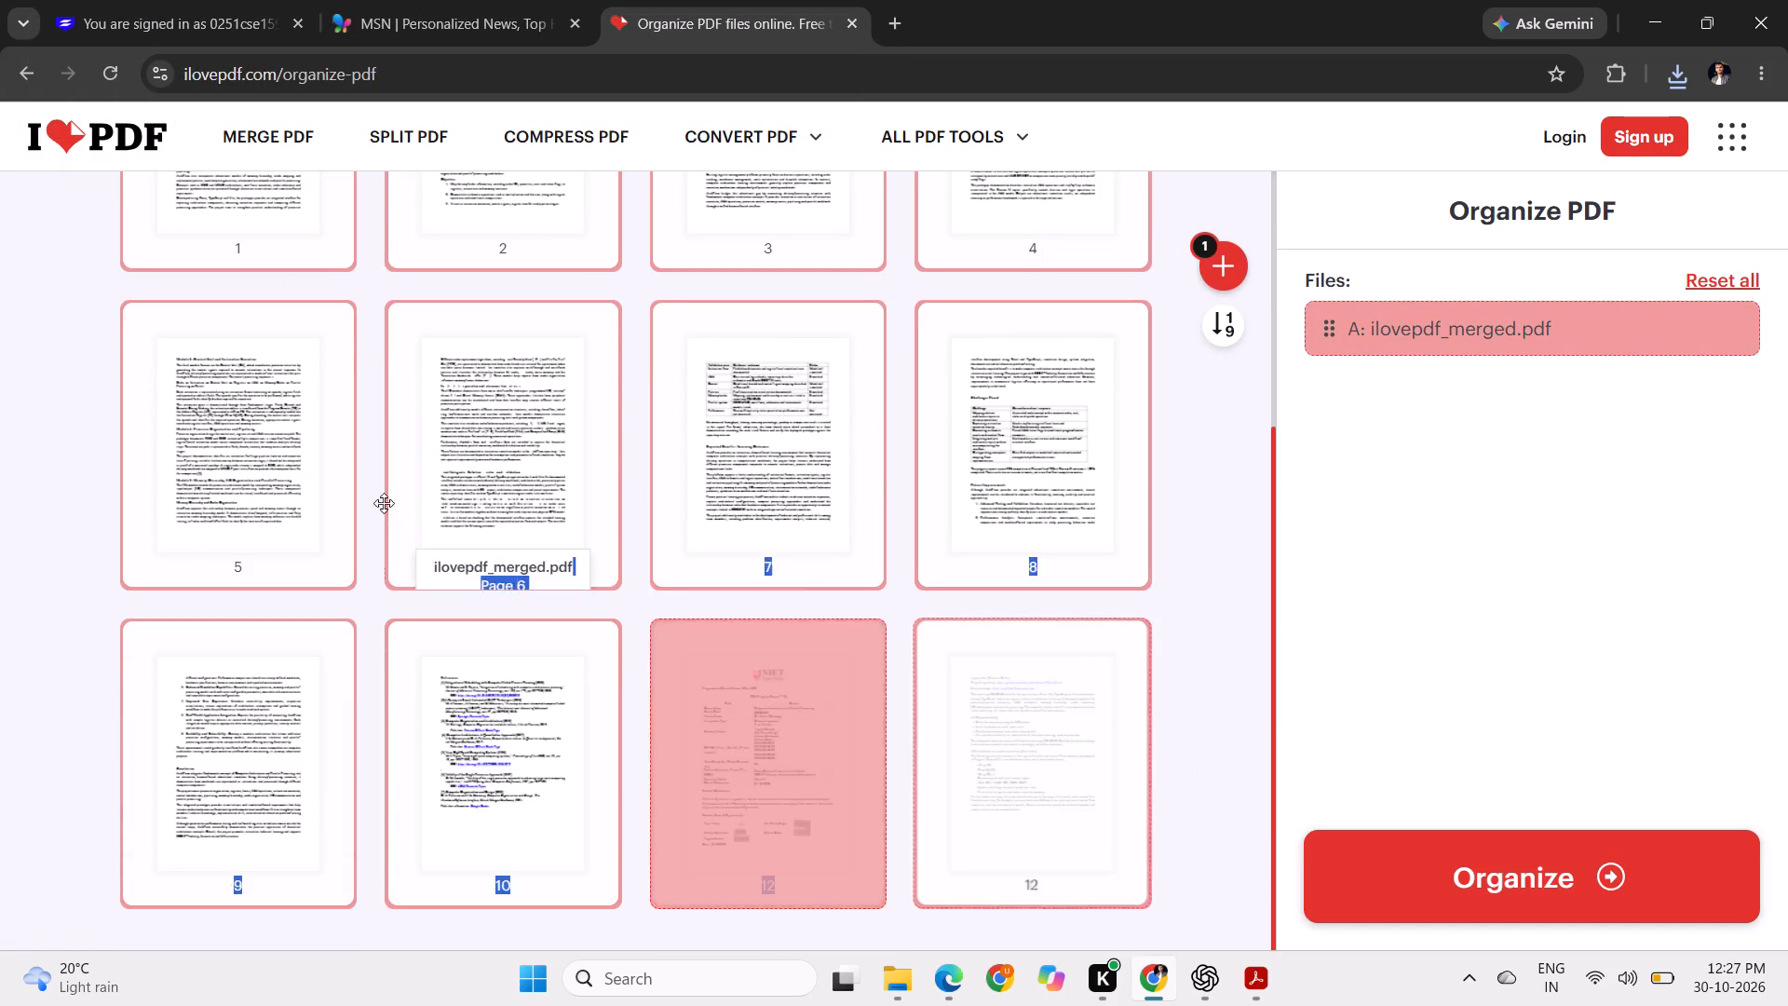
{"action": "left_click_drag", "start_coordinate": [384, 503], "coordinate": [243, 457]}
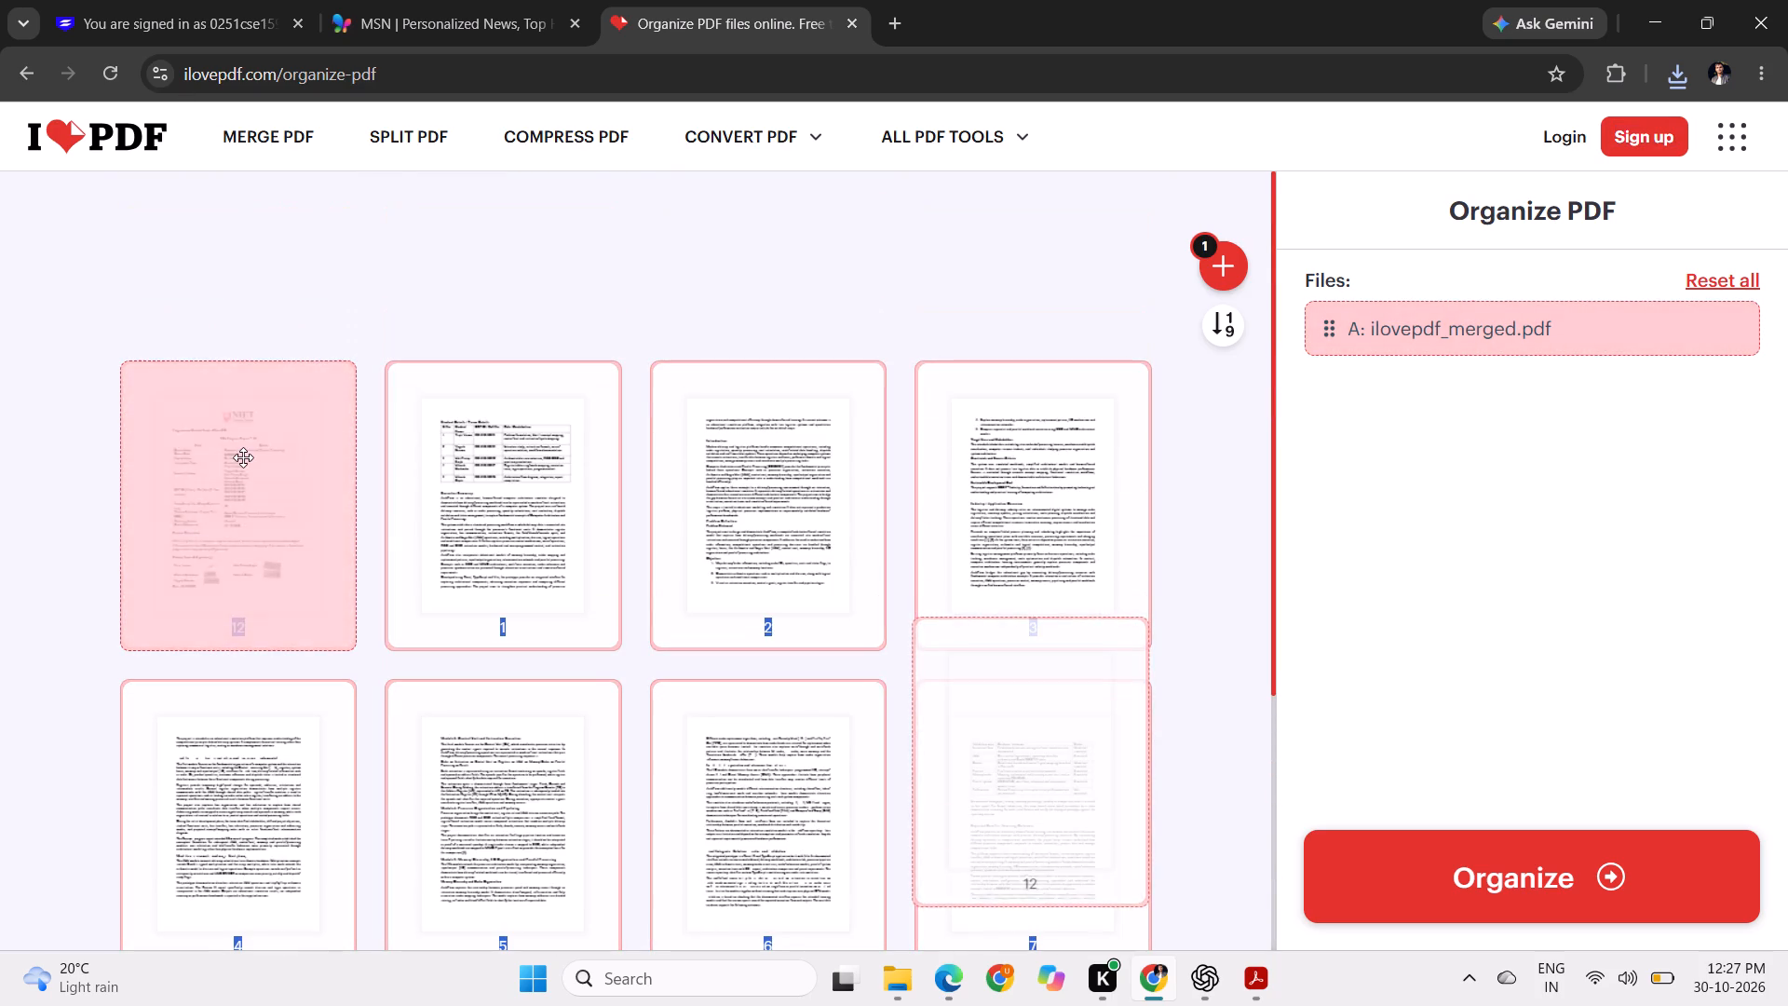
{"action": "left_click_drag", "start_coordinate": [243, 457], "coordinate": [243, 460]}
{"action": "left_click", "coordinate": [721, 306]}
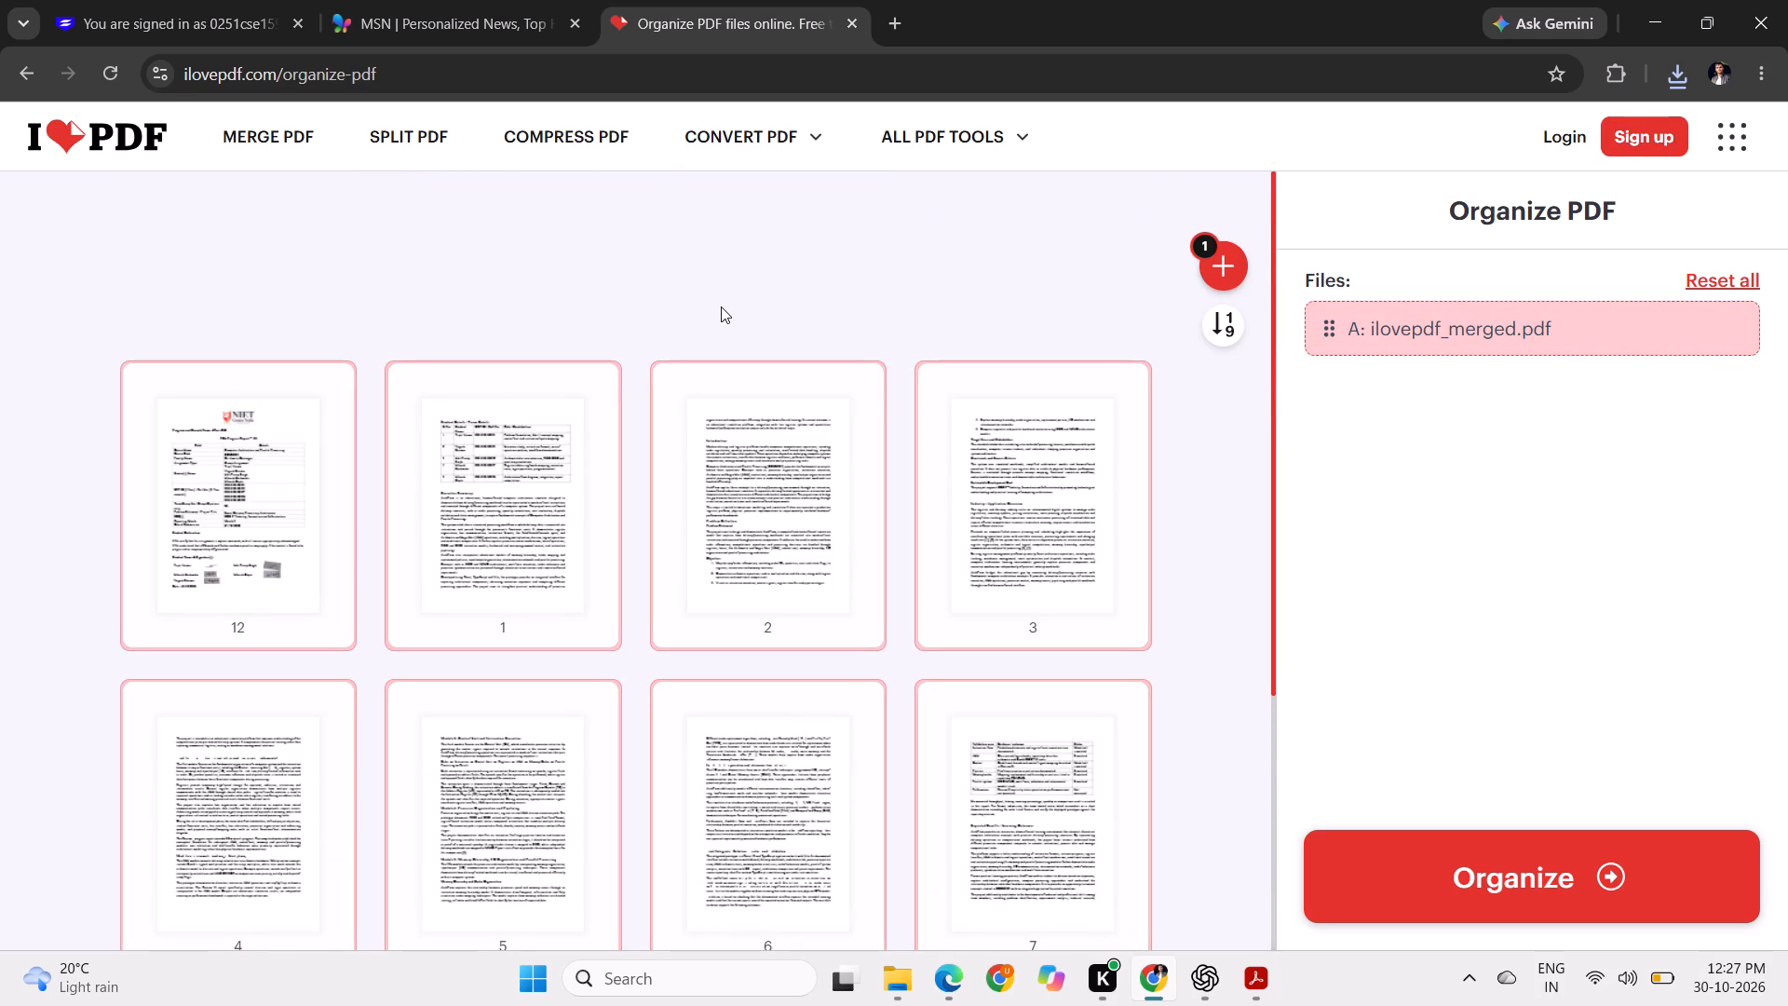
{"action": "left_click", "coordinate": [1489, 874]}
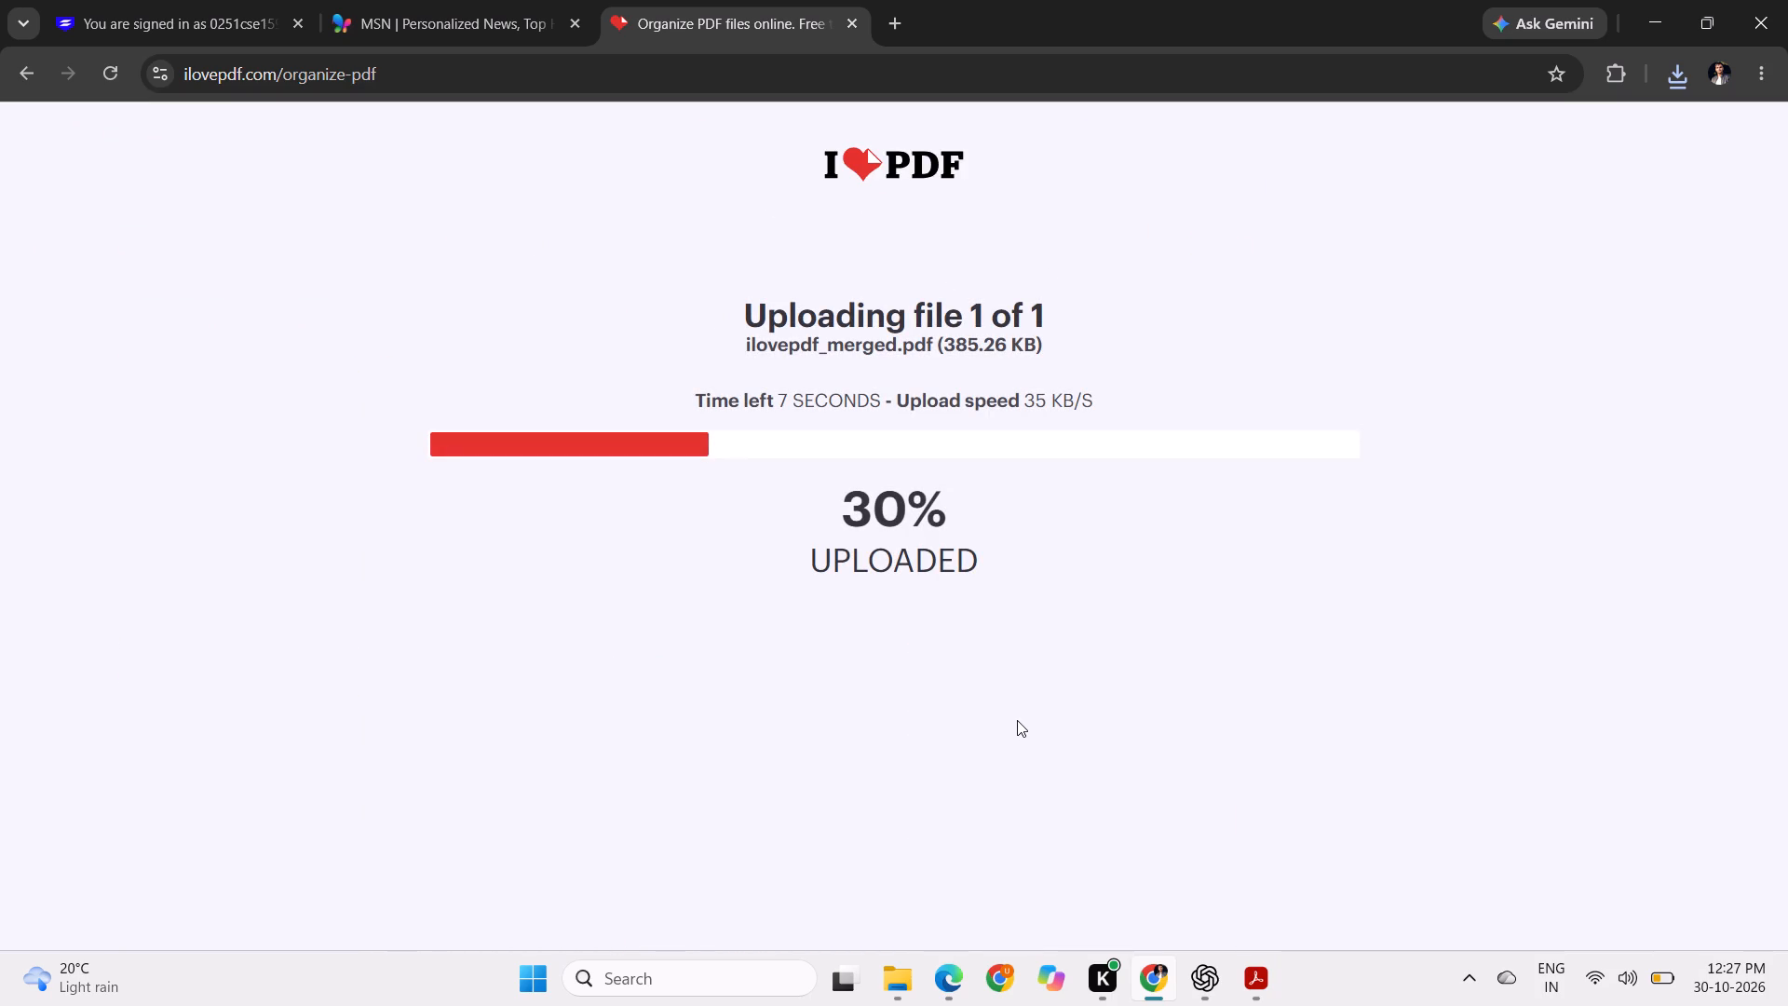
Switch to Adobe Acrobat to check the combined report and try to open its tools.
{"action": "left_click", "coordinate": [1247, 990]}
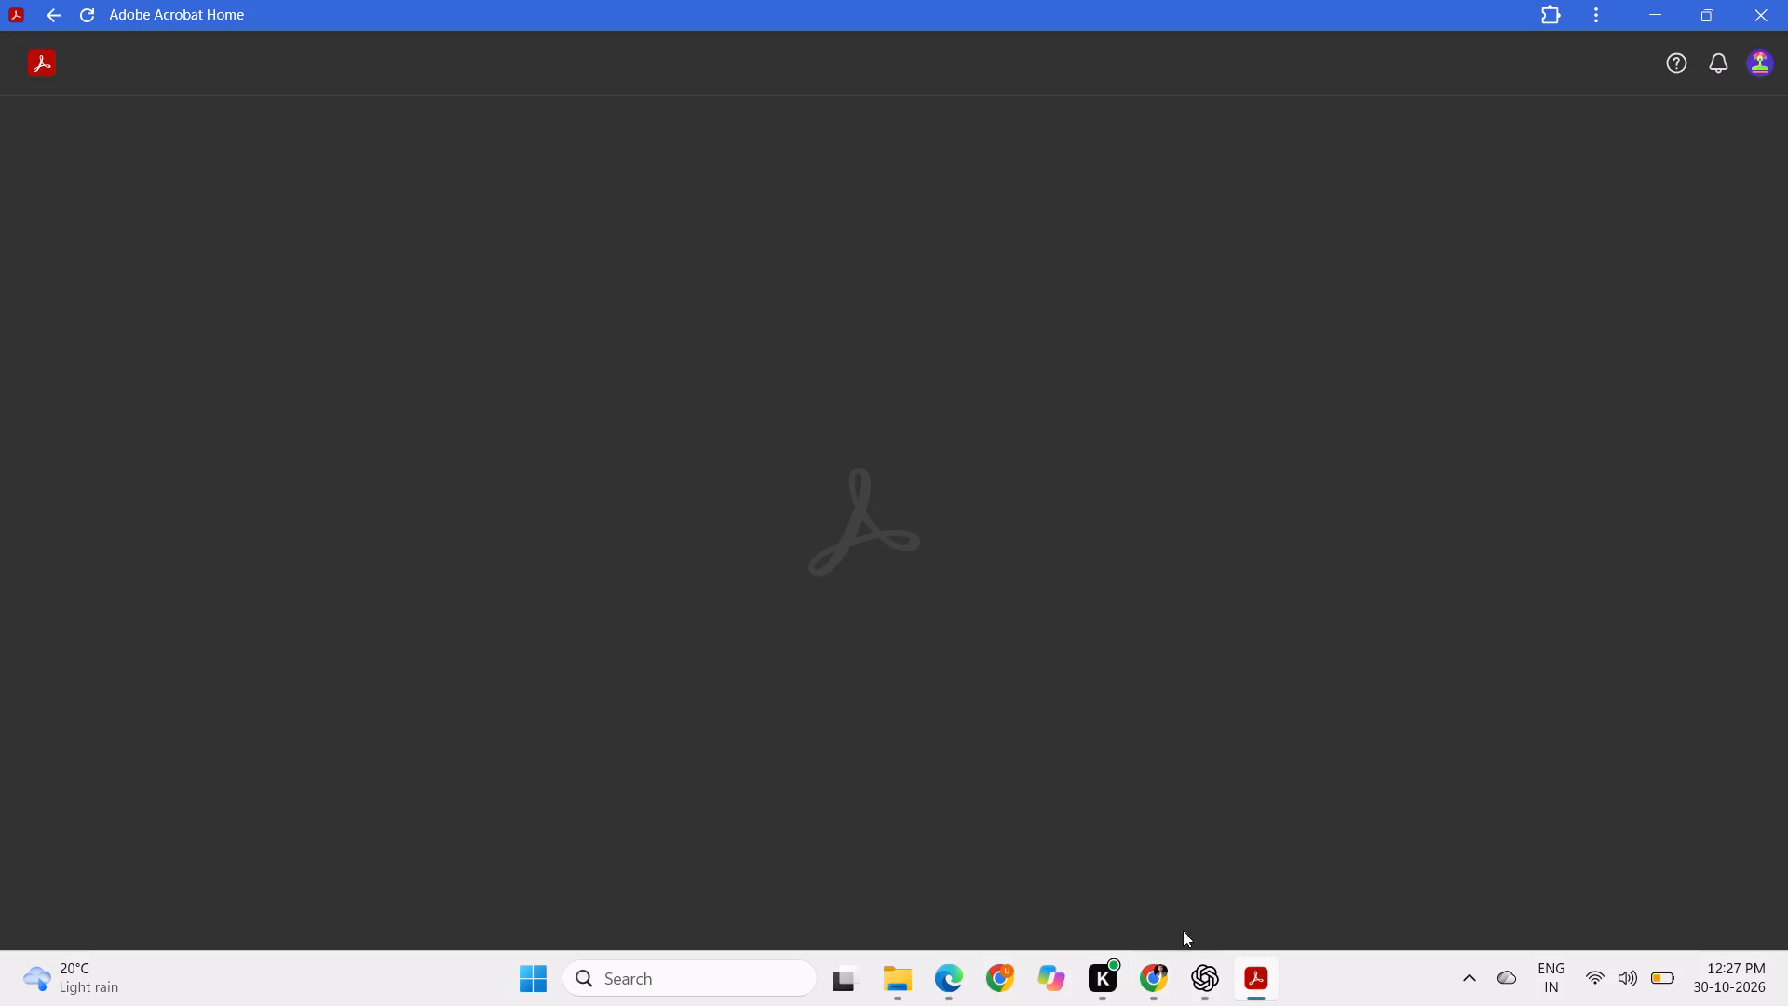
{"action": "left_click", "coordinate": [1162, 964]}
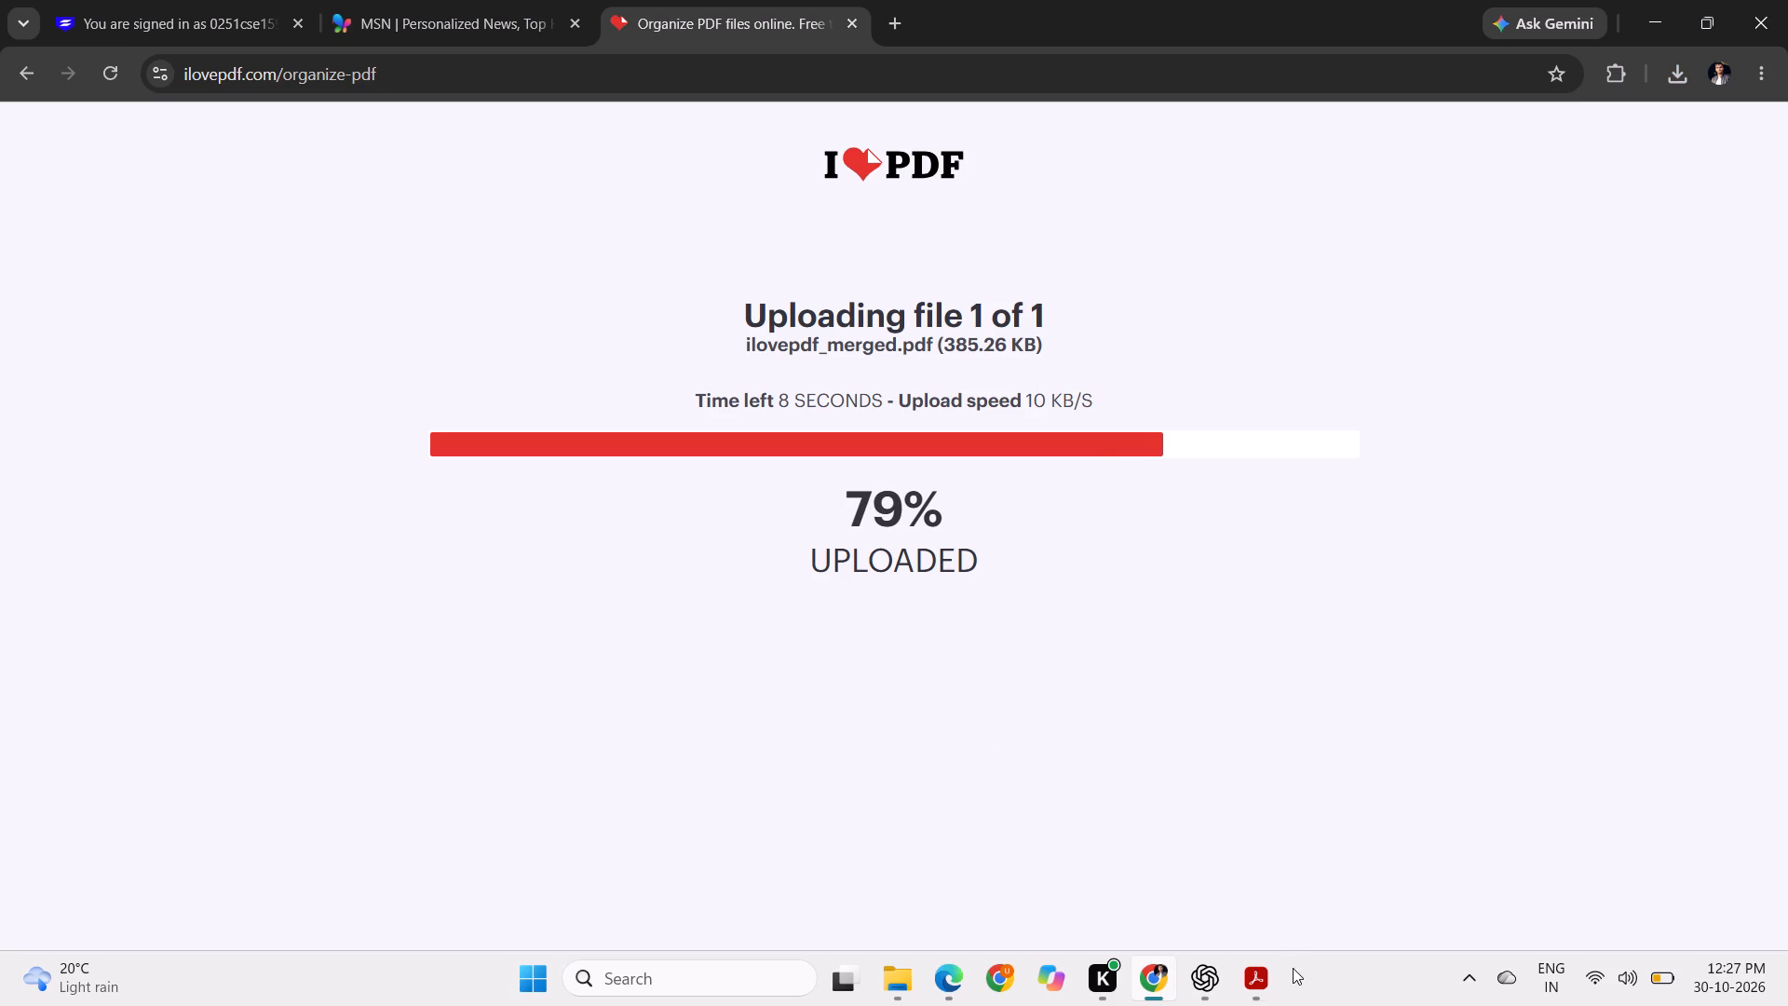
{"action": "left_click", "coordinate": [1268, 975]}
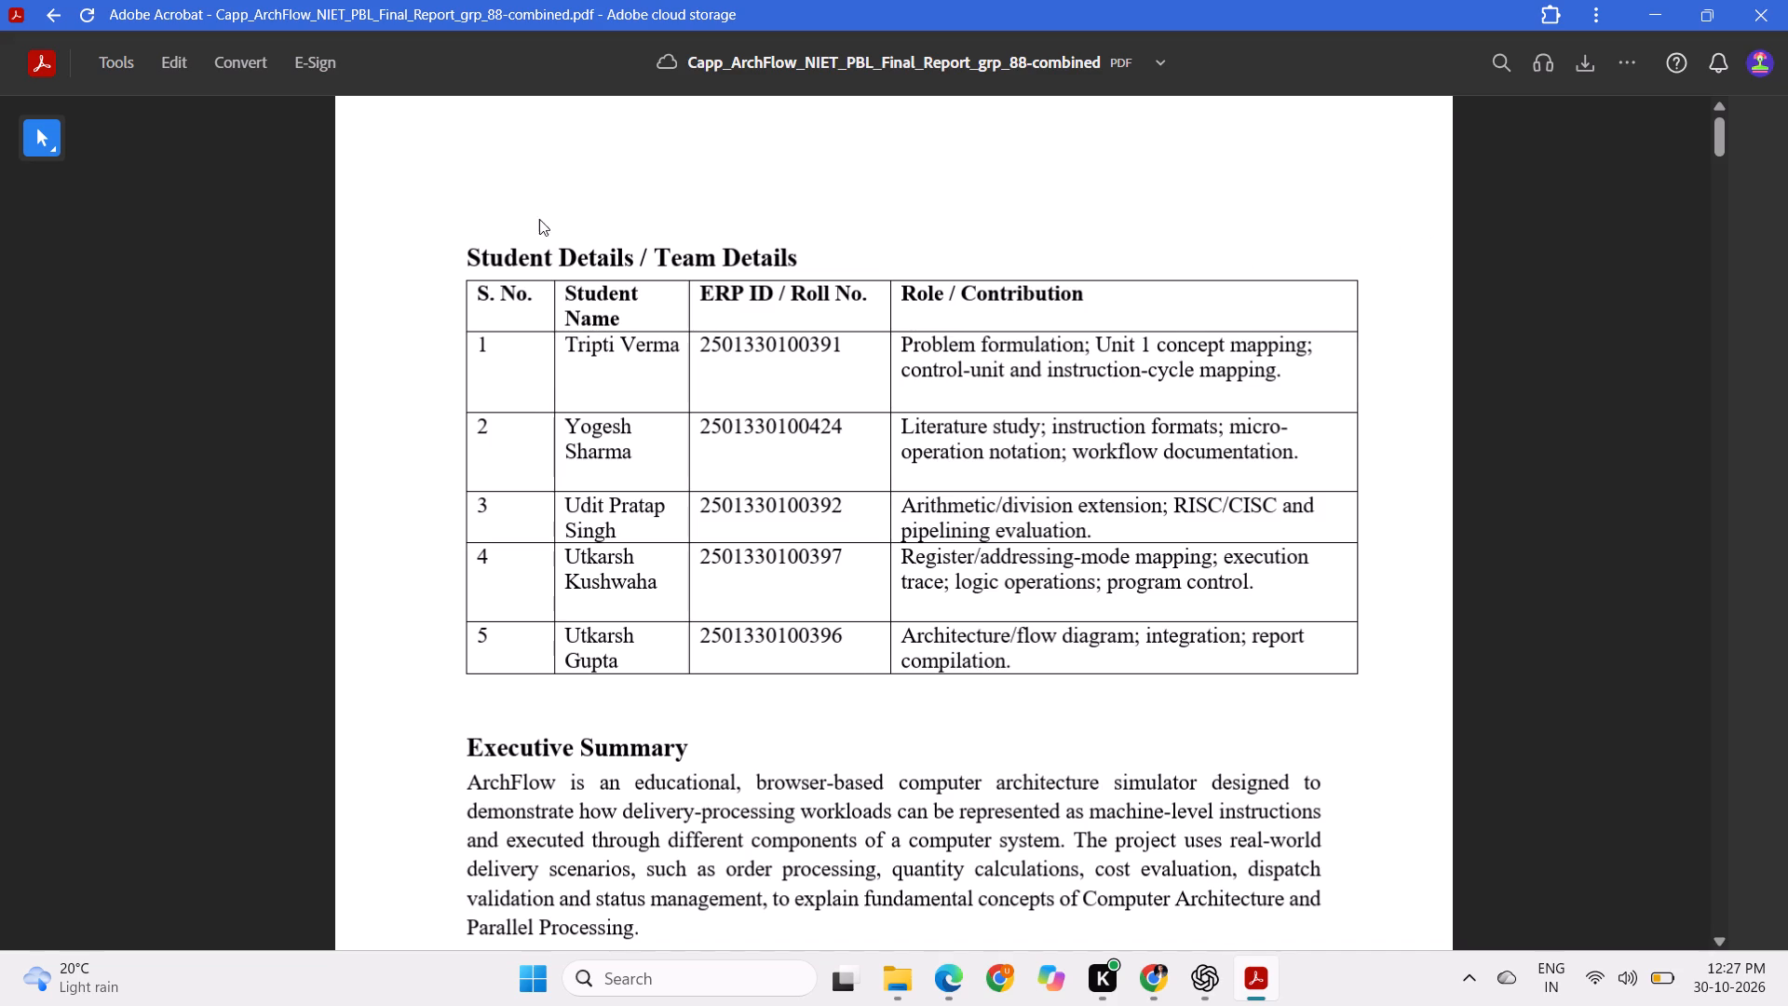
{"action": "left_click", "coordinate": [122, 64]}
{"action": "left_click", "coordinate": [105, 66]}
Switch to Chrome and try to open the downloaded ilovepdf_merged_organized.pdf, retrying from the recent downloads.
{"action": "left_click", "coordinate": [1158, 972]}
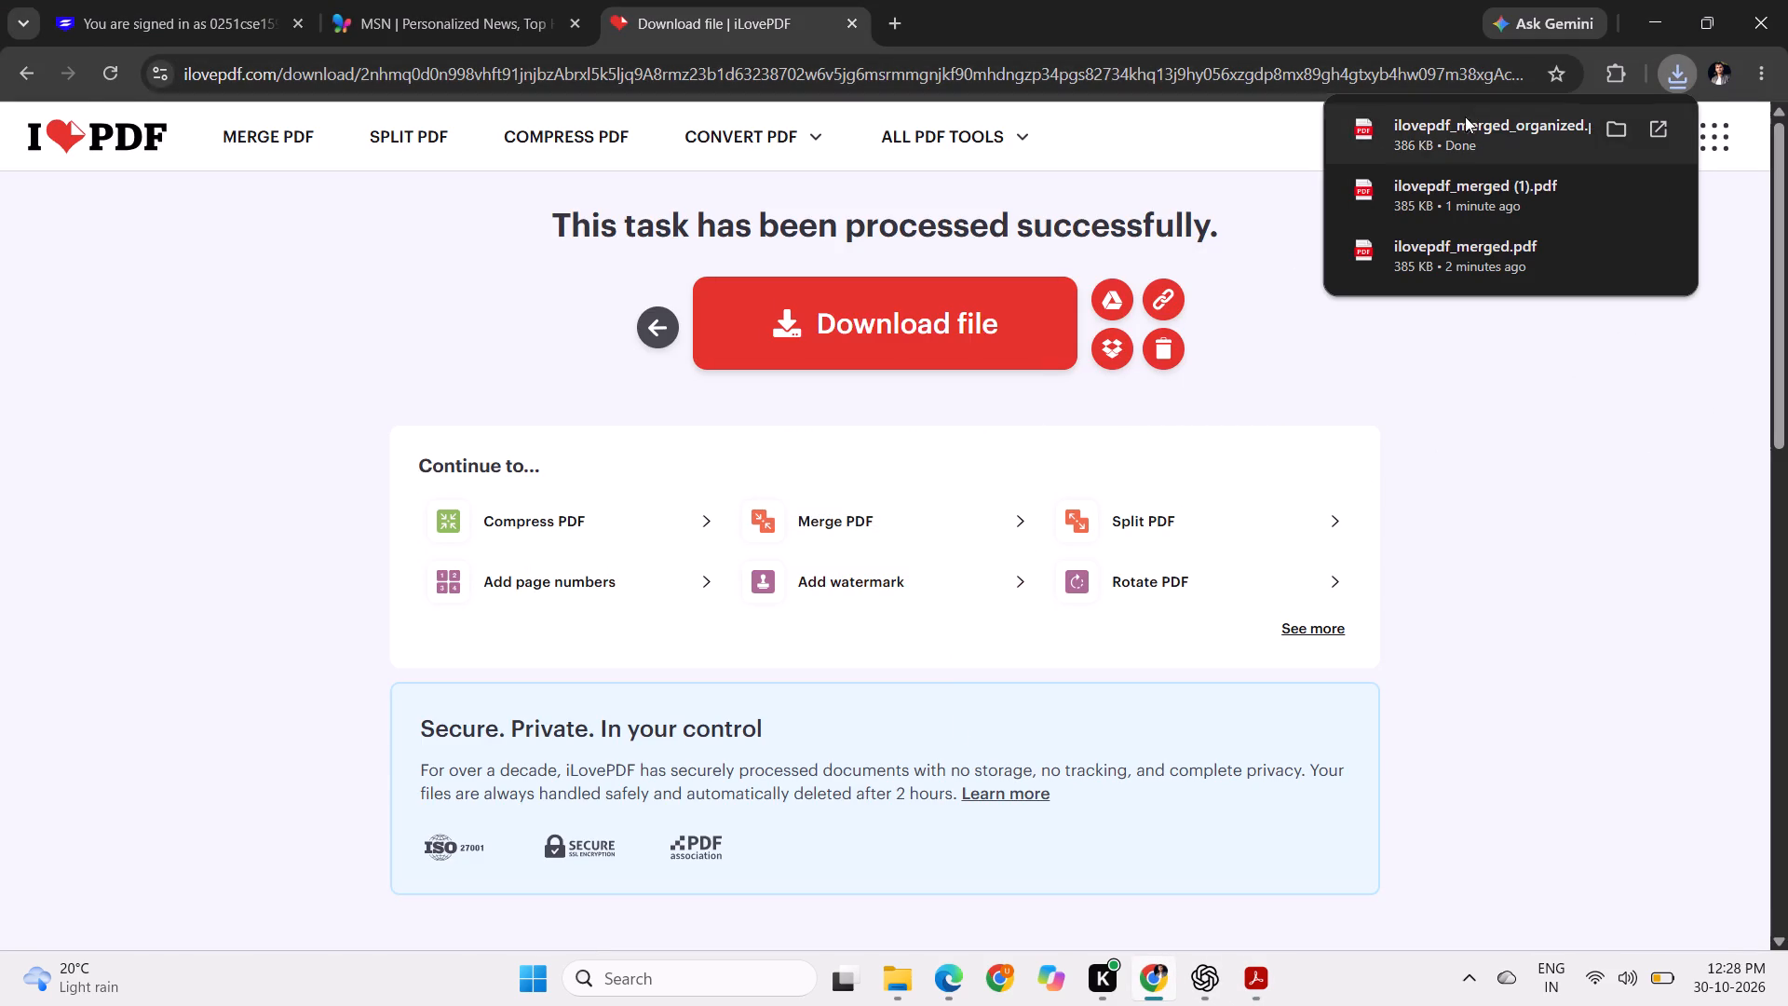
{"action": "double_click", "coordinate": [1460, 128]}
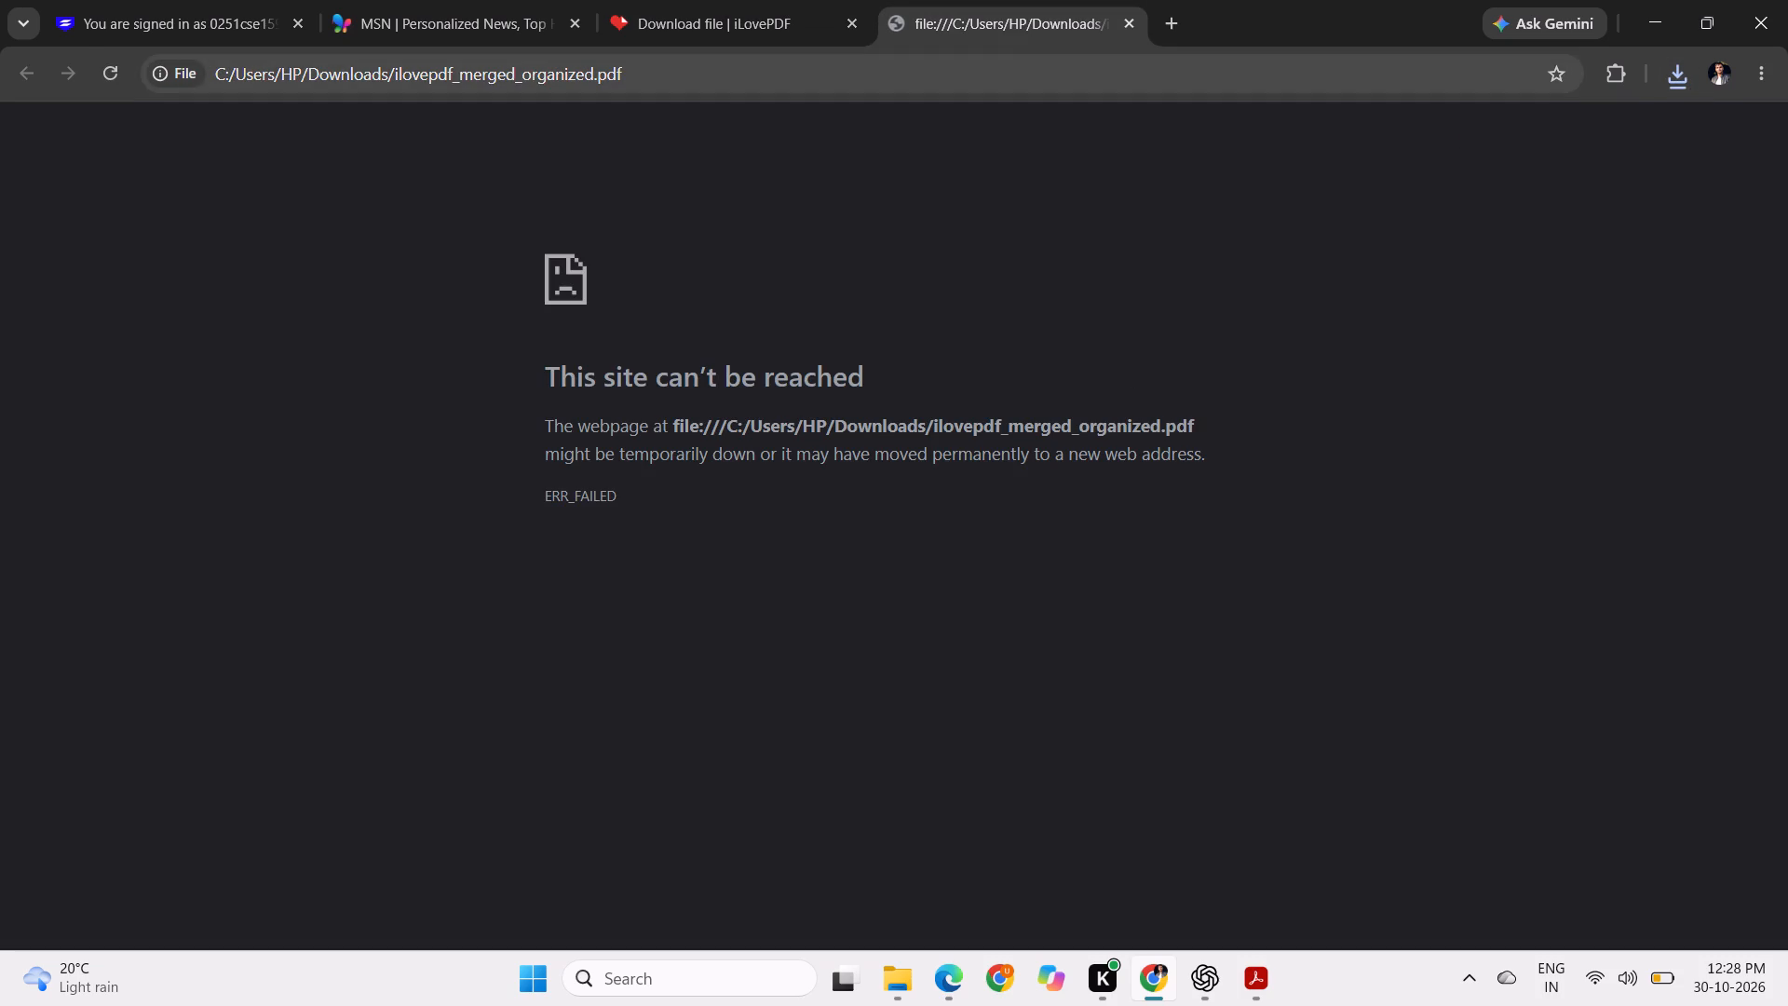
{"action": "left_click", "coordinate": [1130, 19]}
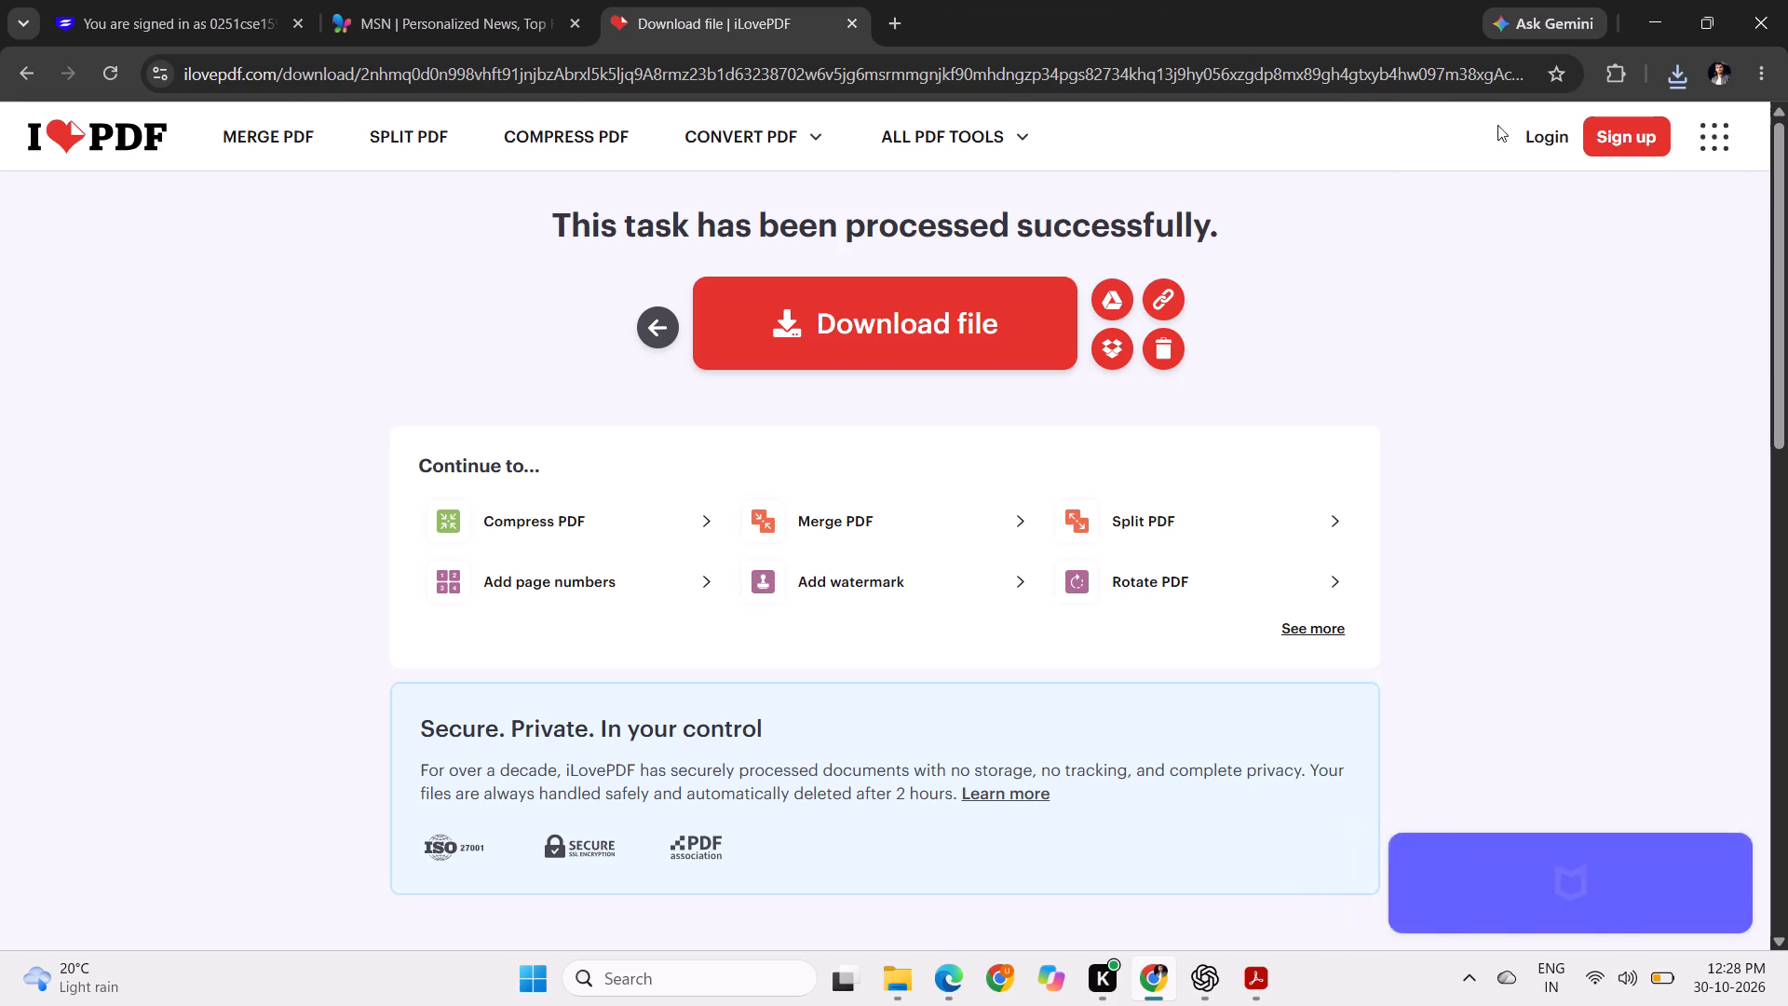
{"action": "left_click", "coordinate": [1662, 73]}
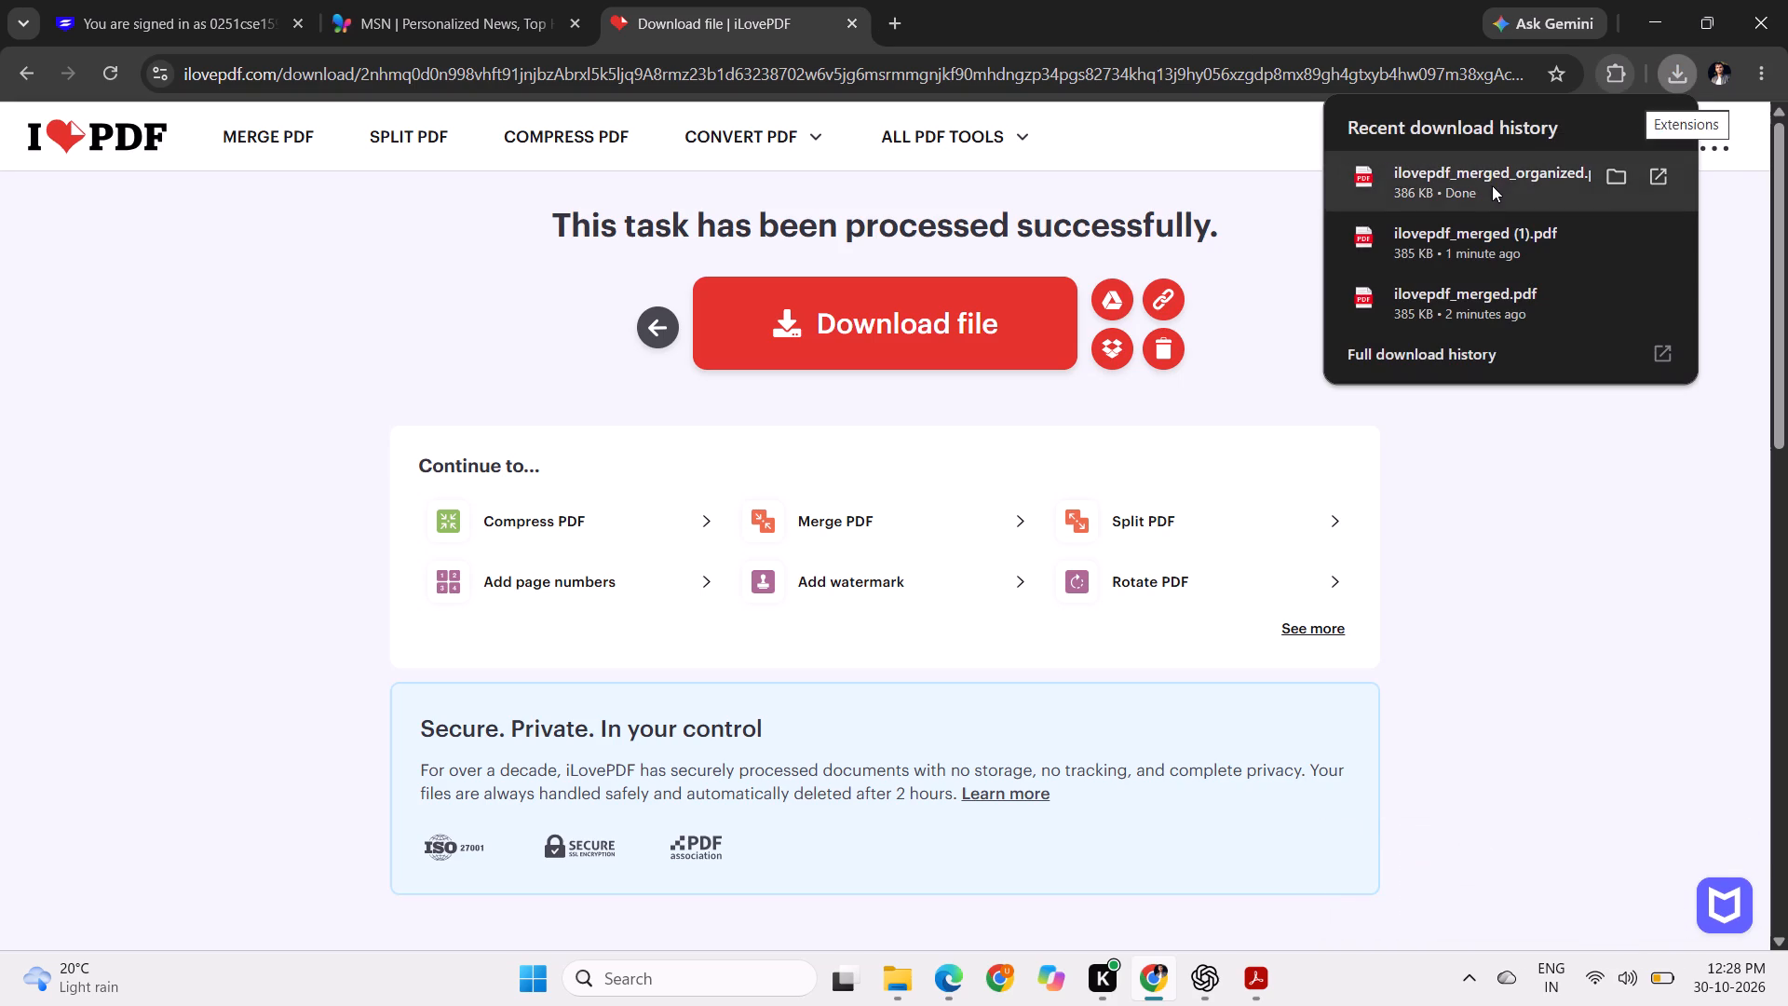
{"action": "left_click", "coordinate": [1492, 185]}
{"action": "left_click", "coordinate": [1131, 28]}
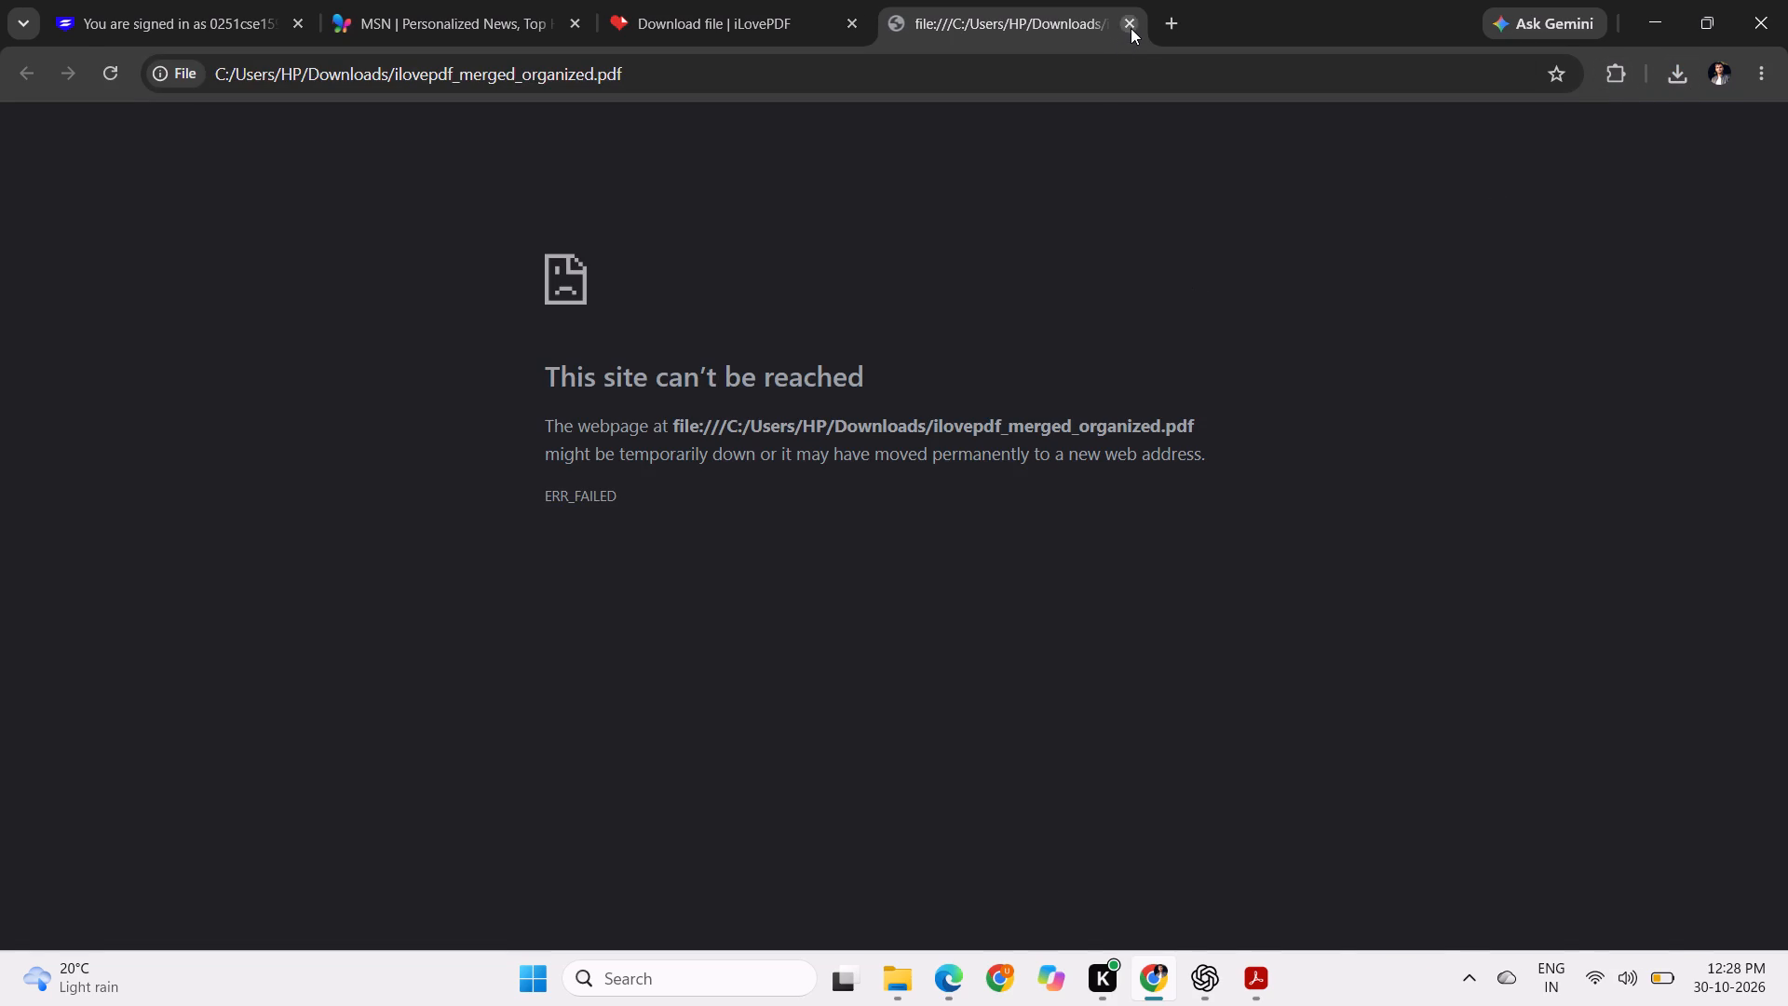
{"action": "left_click", "coordinate": [1673, 71]}
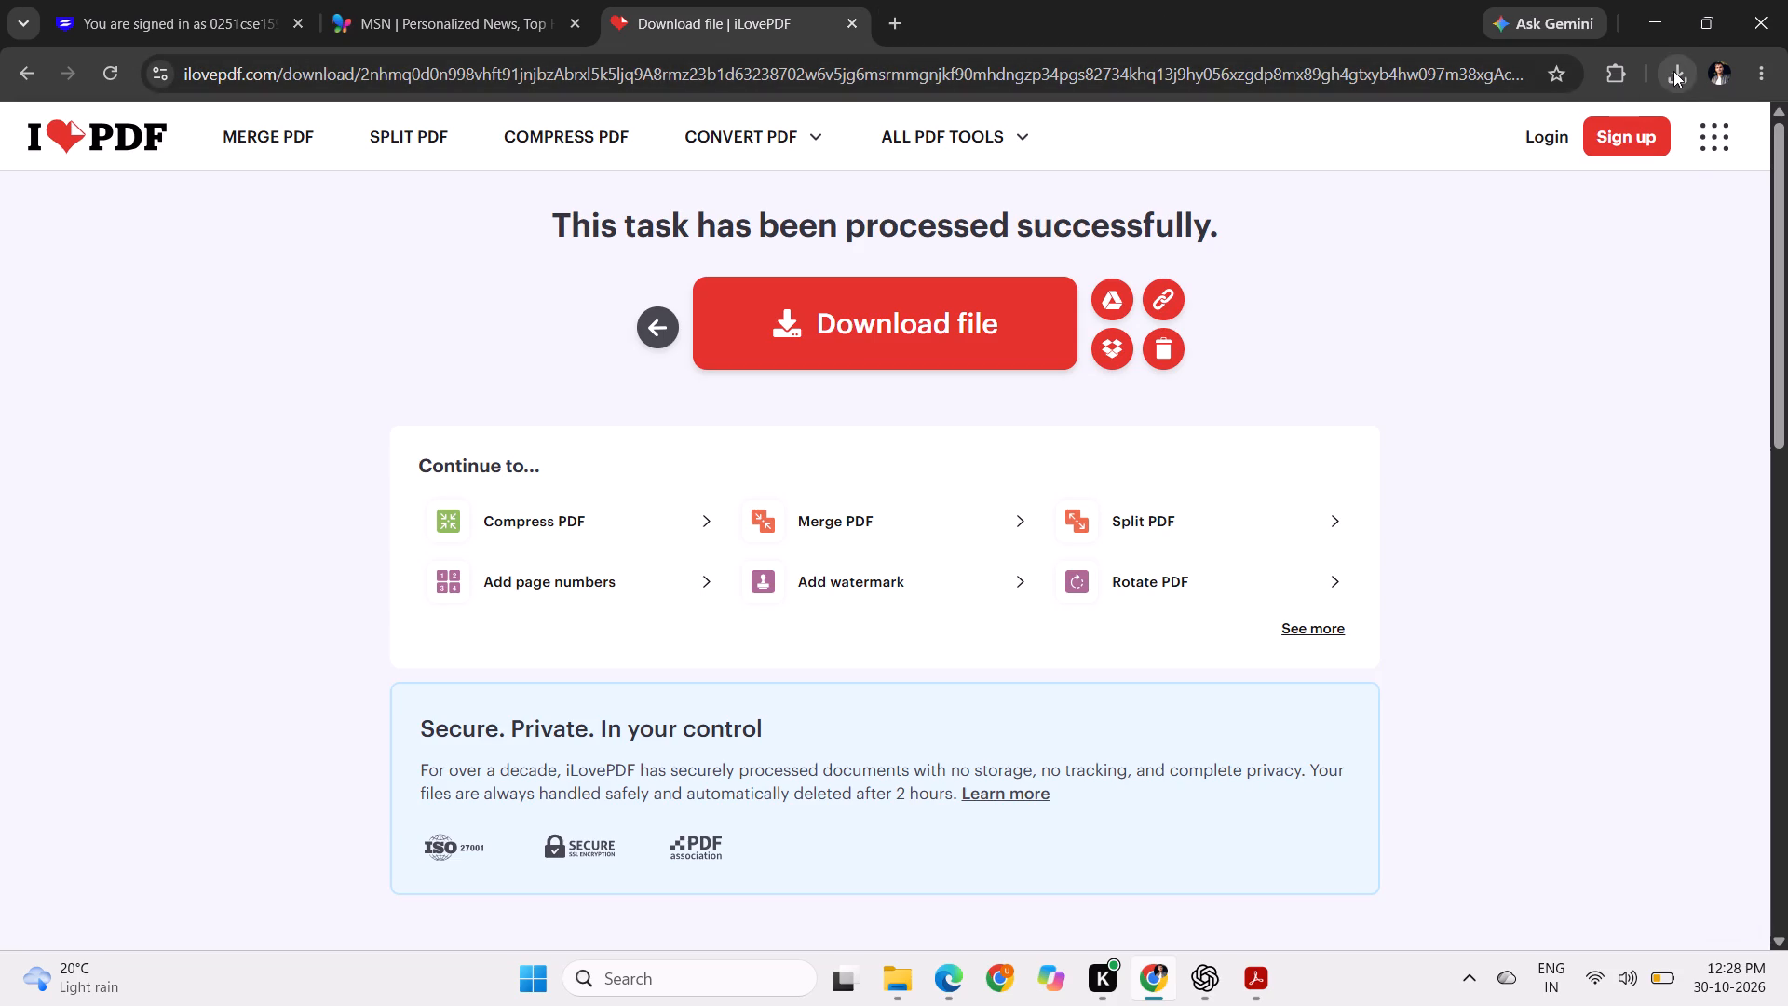
{"action": "left_click", "coordinate": [1549, 177]}
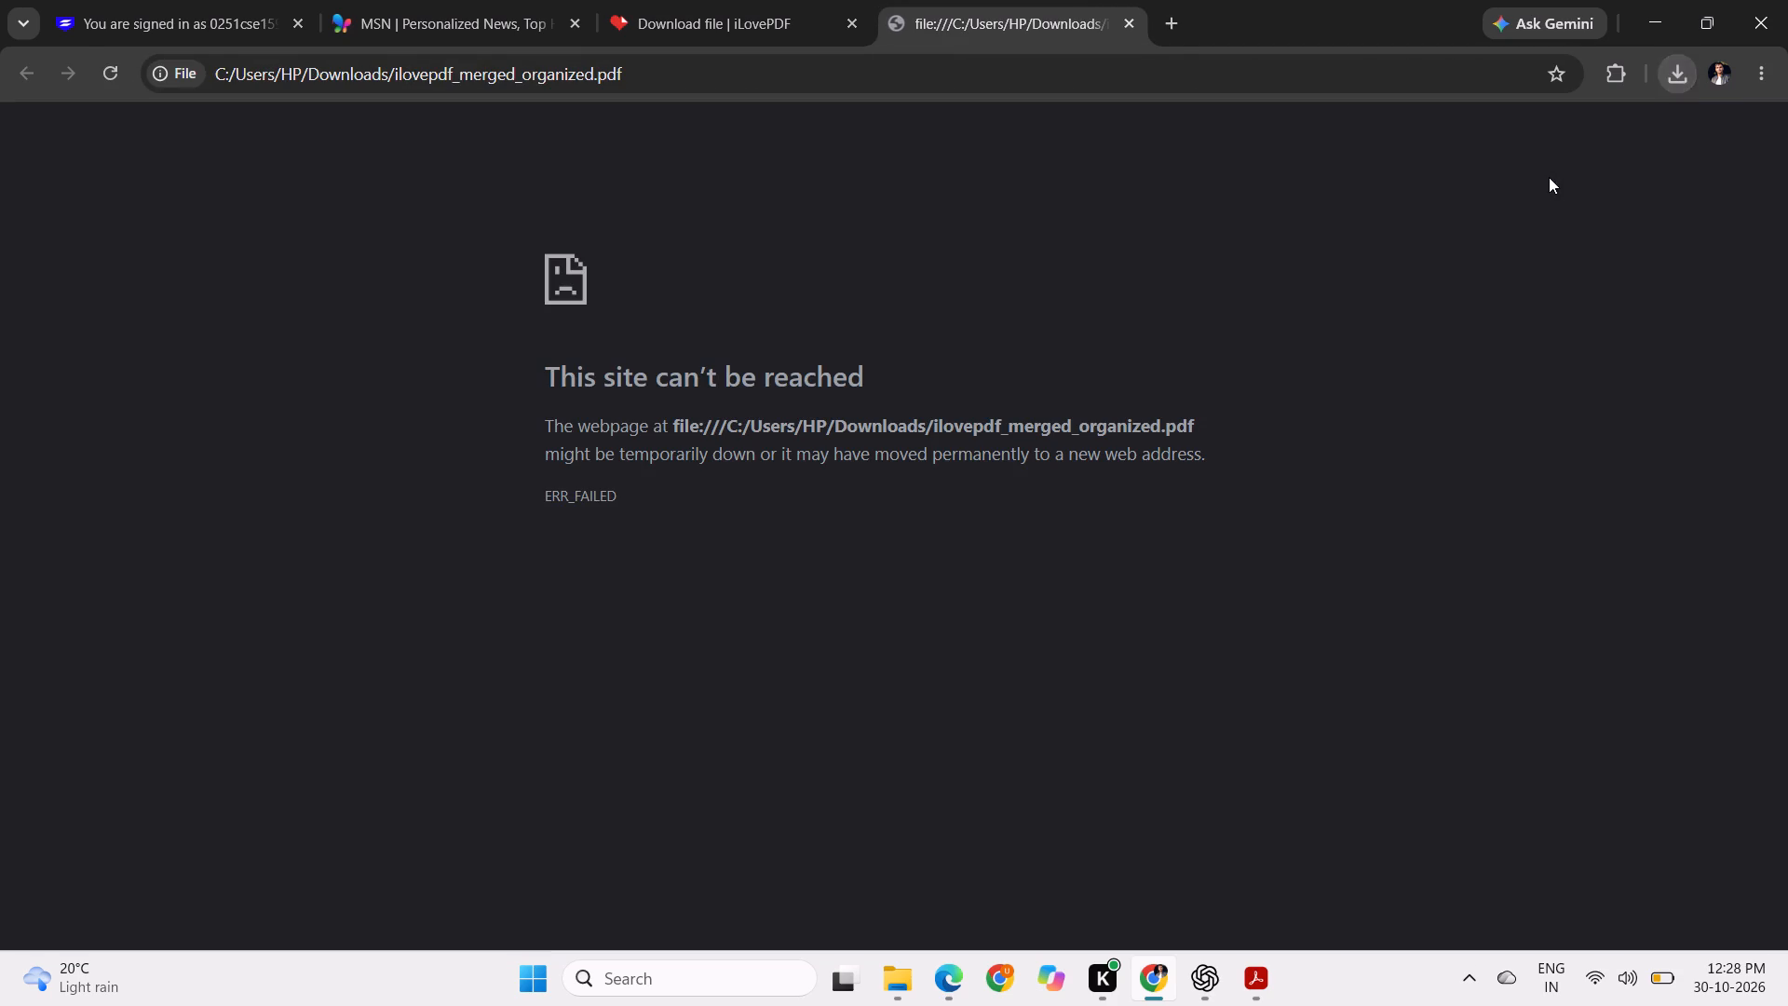
{"action": "left_click", "coordinate": [1131, 19]}
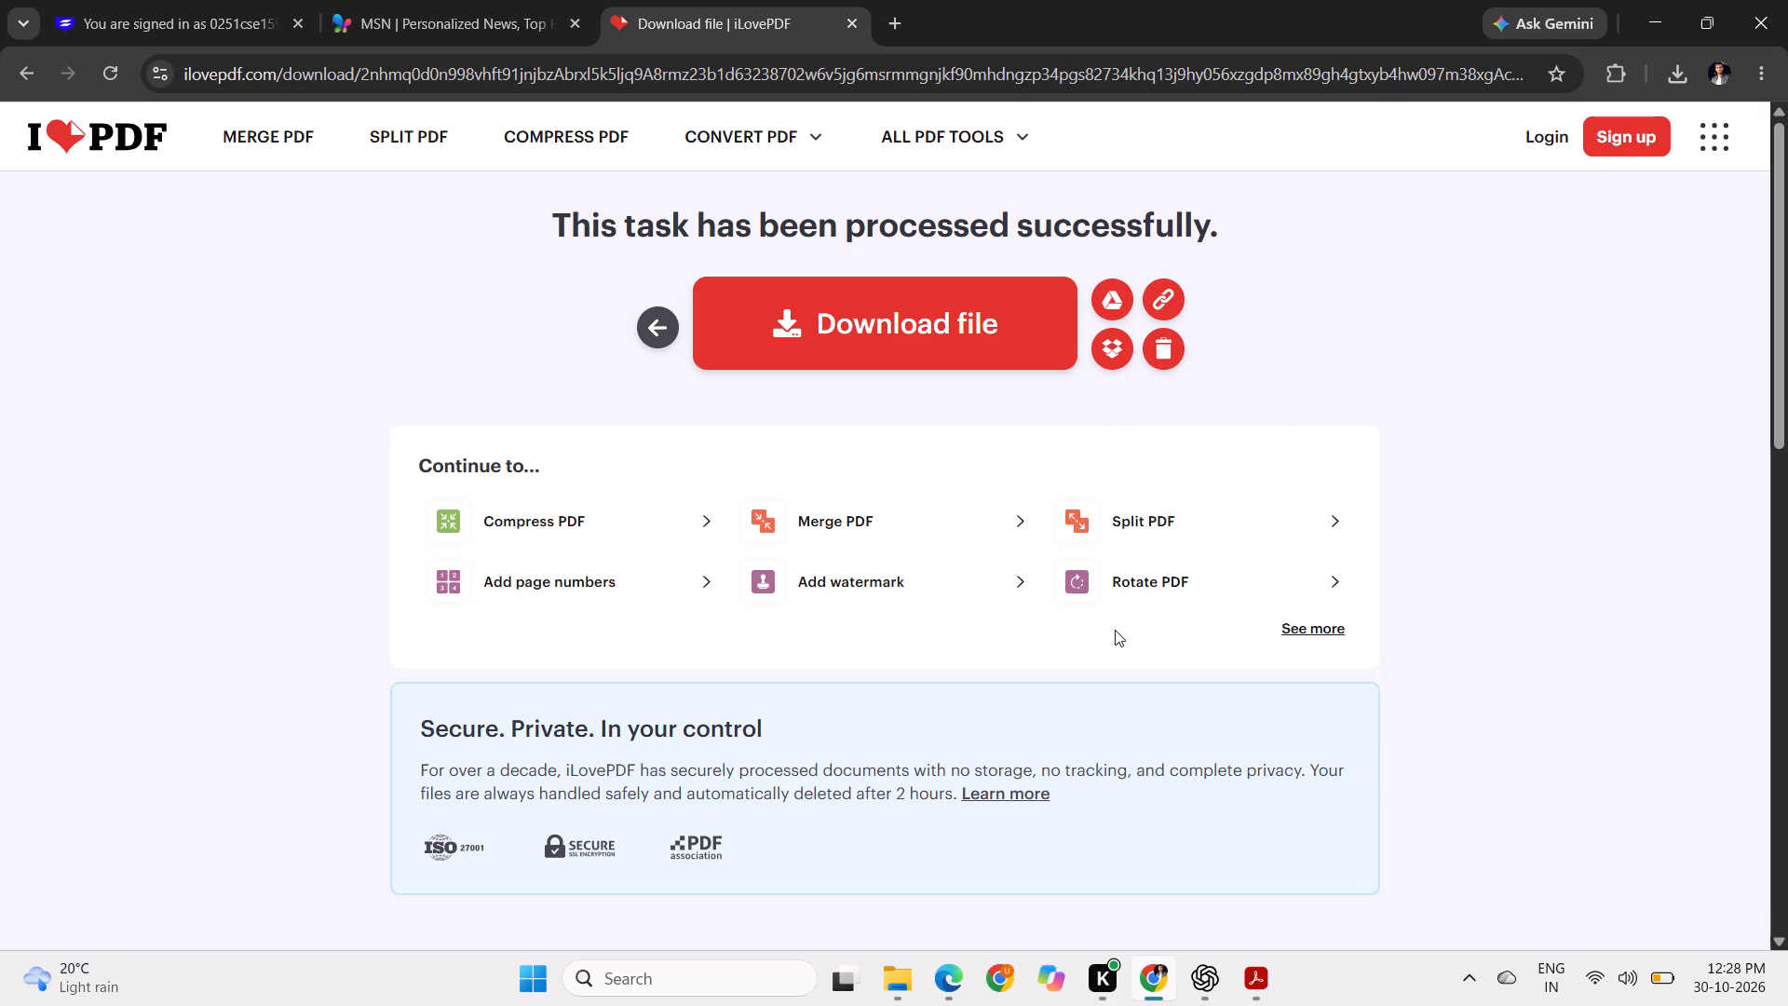
Switch to File Explorer and try to open ilovepdf_merged_organized from the Downloads folder.
{"action": "left_click", "coordinate": [901, 964]}
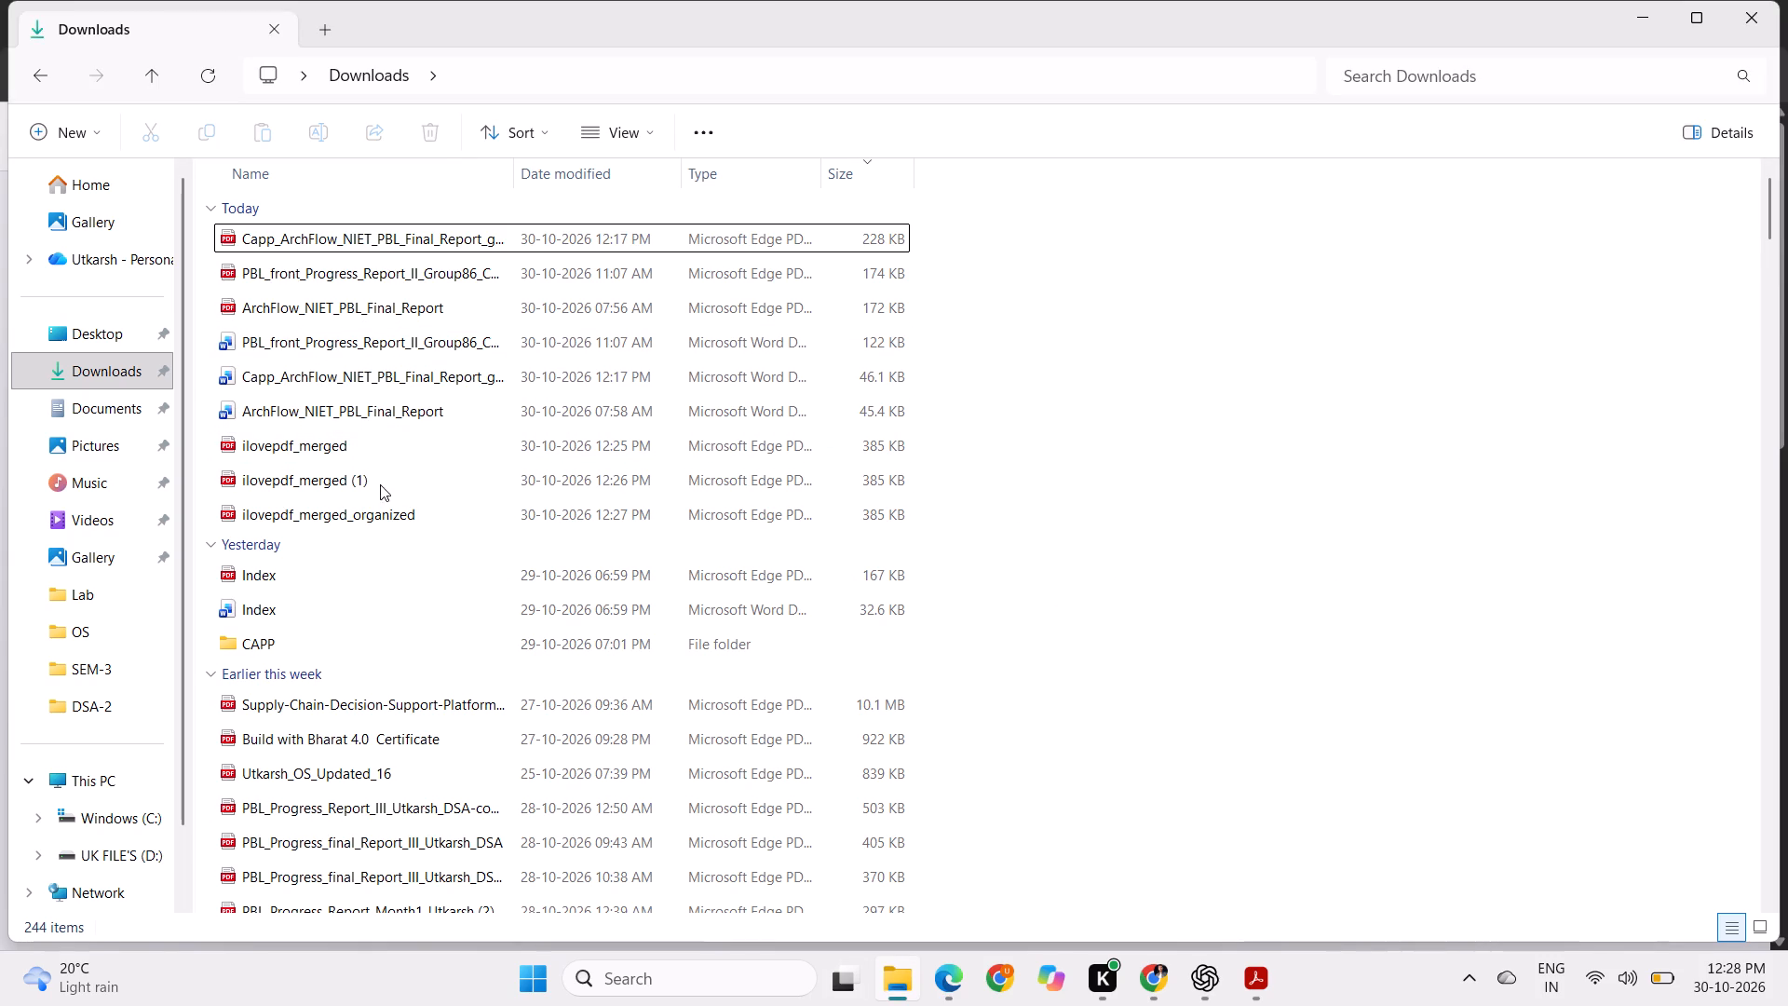
{"action": "double_click", "coordinate": [402, 512]}
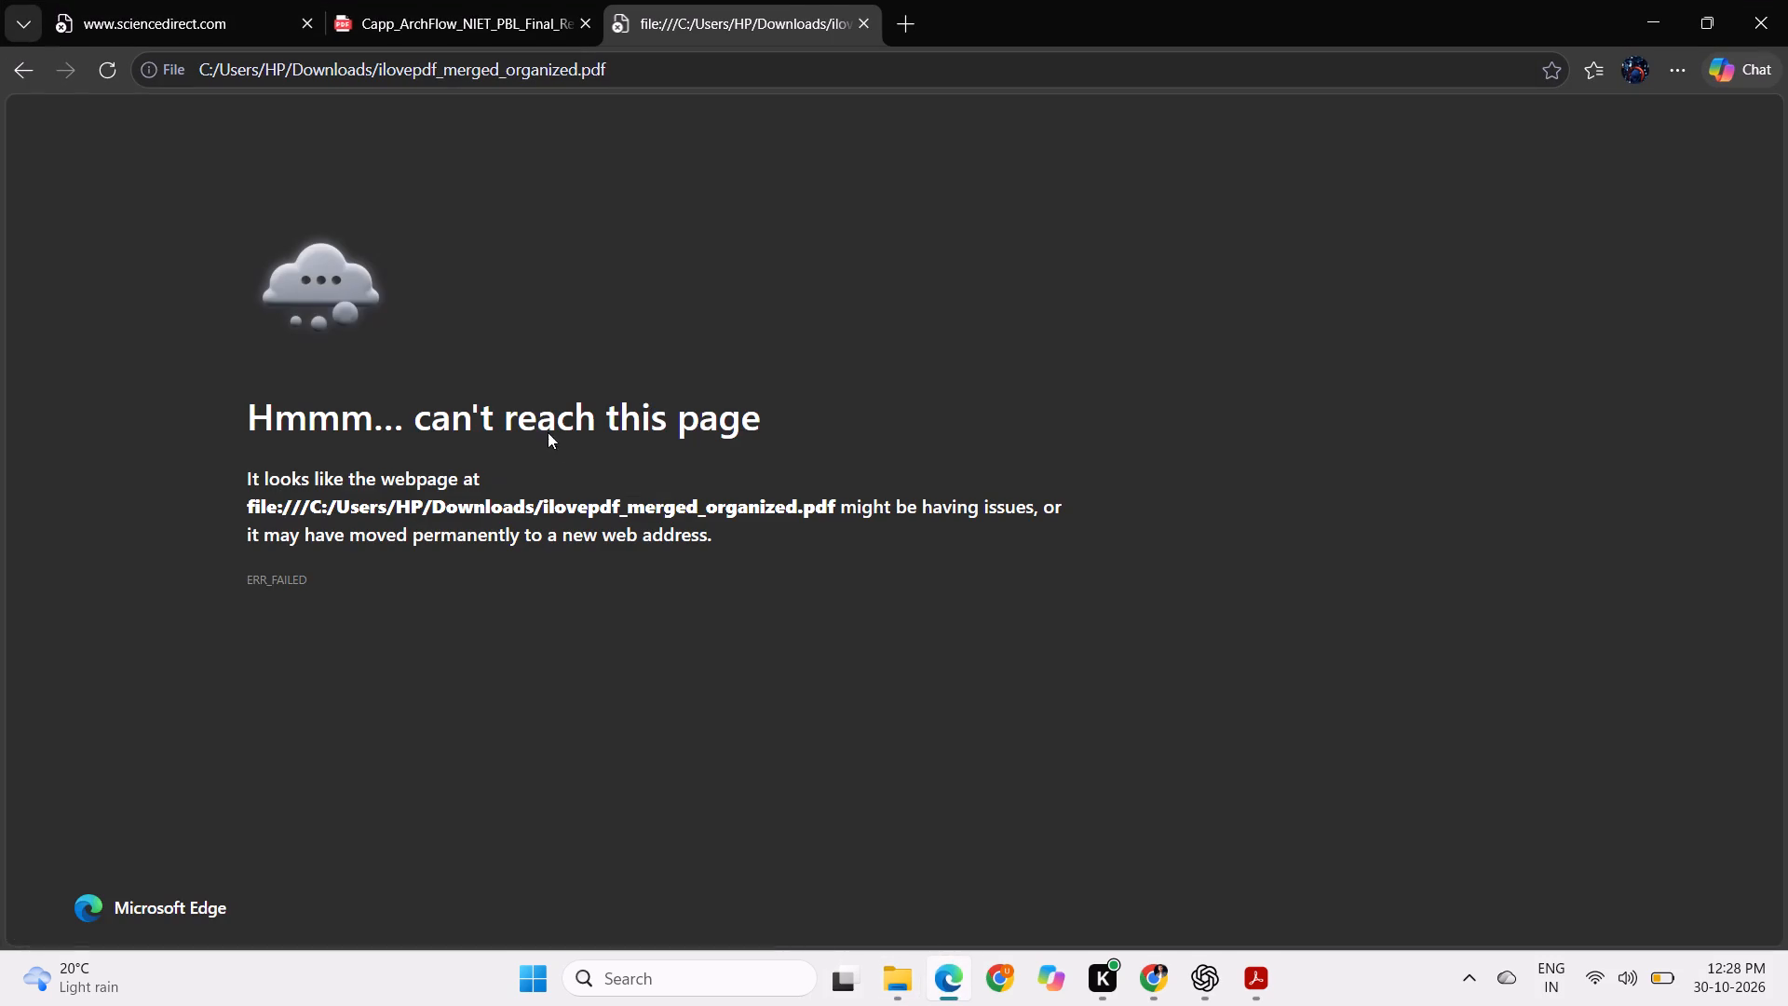
{"action": "left_click", "coordinate": [858, 19]}
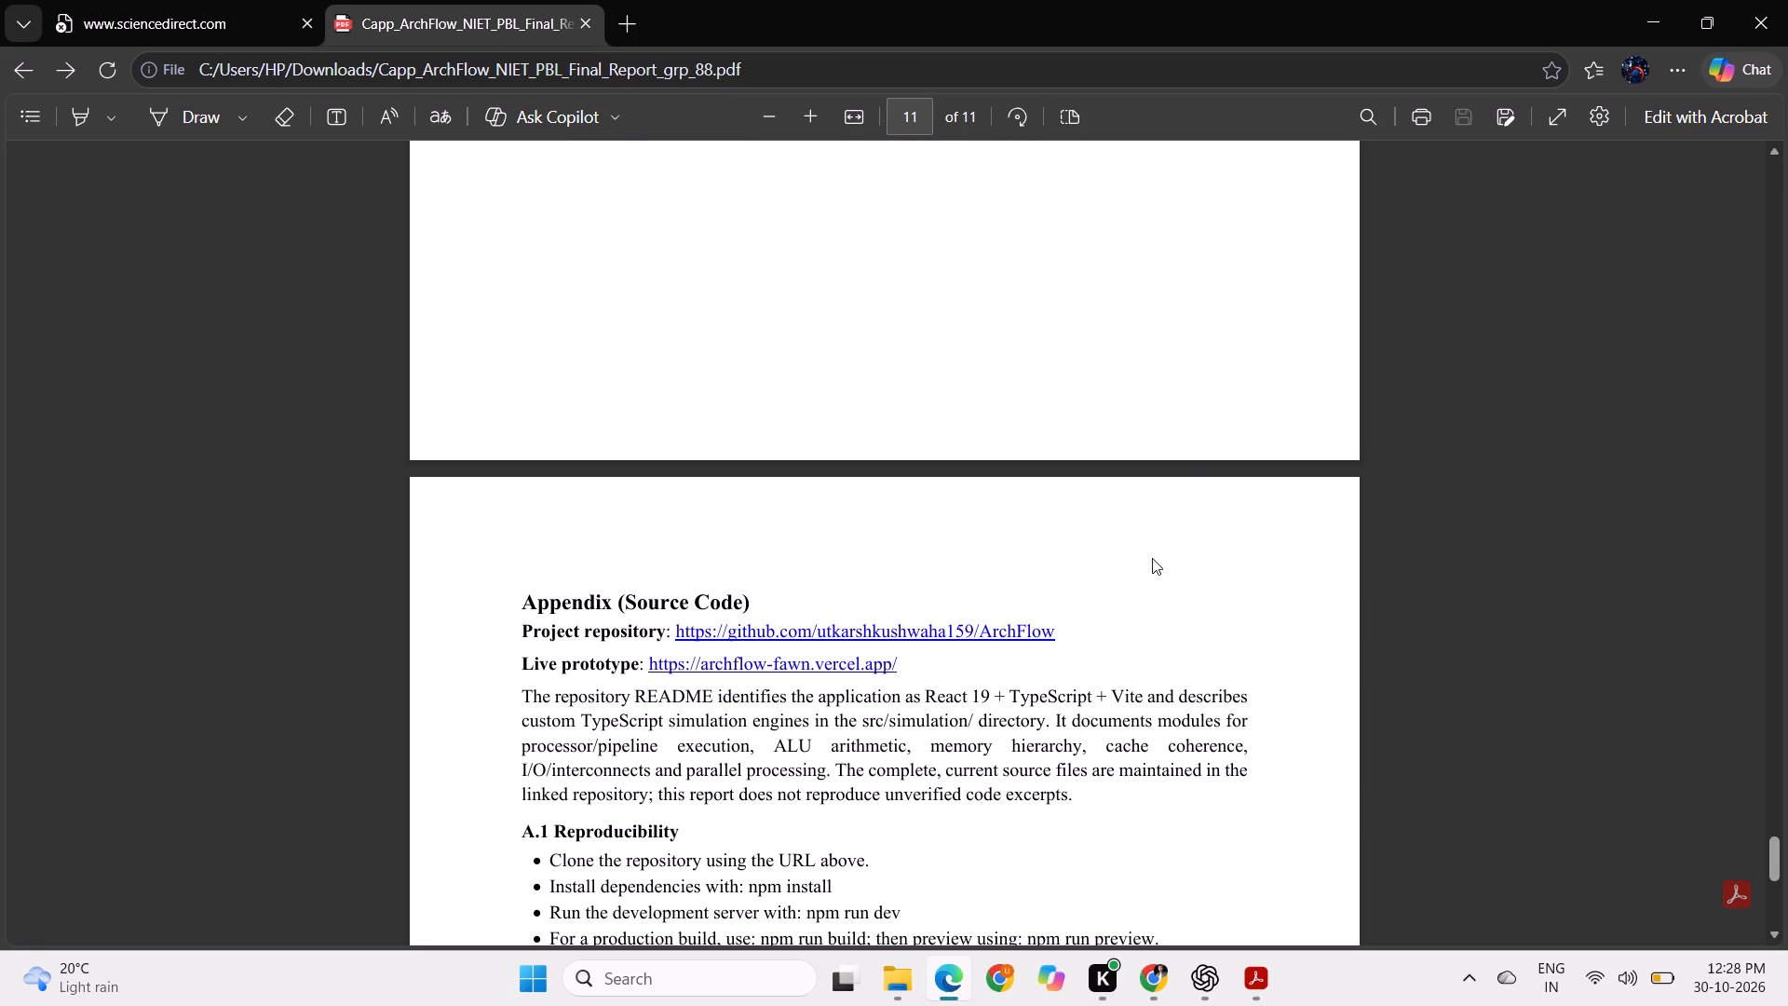
Switch back to iLovePDF in Chrome, download the organized PDF again, and try to open the new copy.
{"action": "left_click", "coordinate": [1164, 961]}
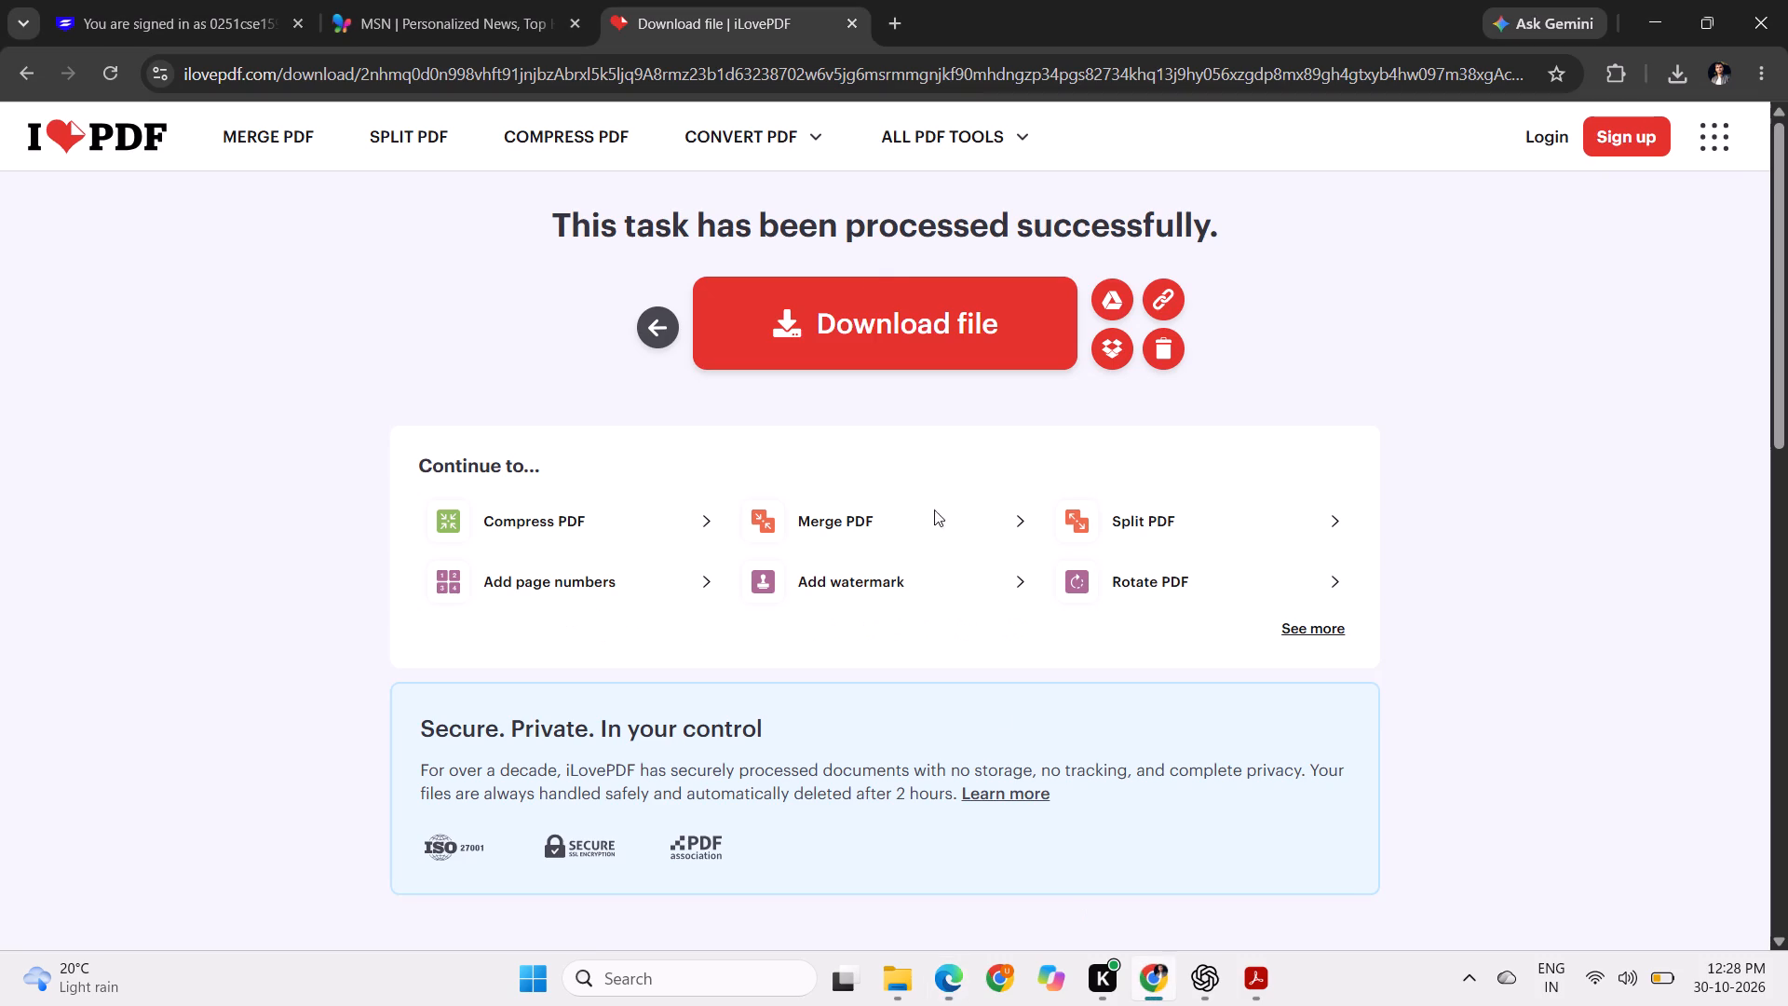
{"action": "left_click", "coordinate": [854, 308]}
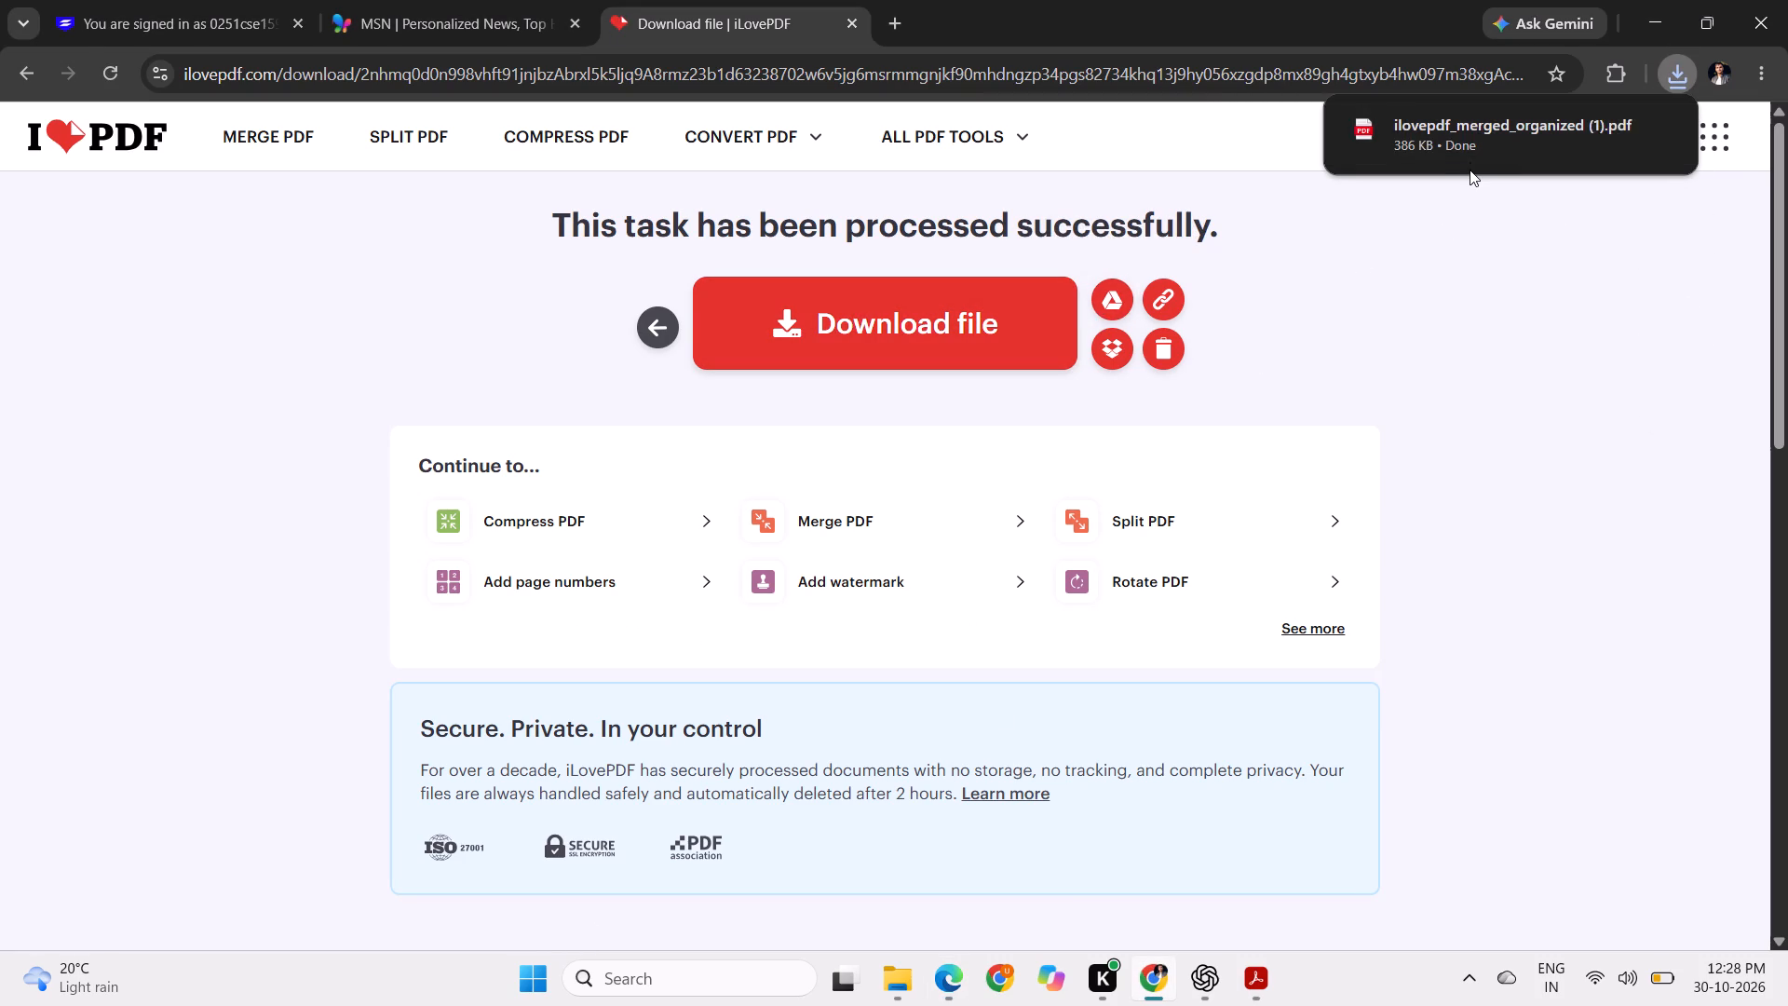
{"action": "left_click", "coordinate": [1470, 170]}
{"action": "left_click", "coordinate": [1452, 134]}
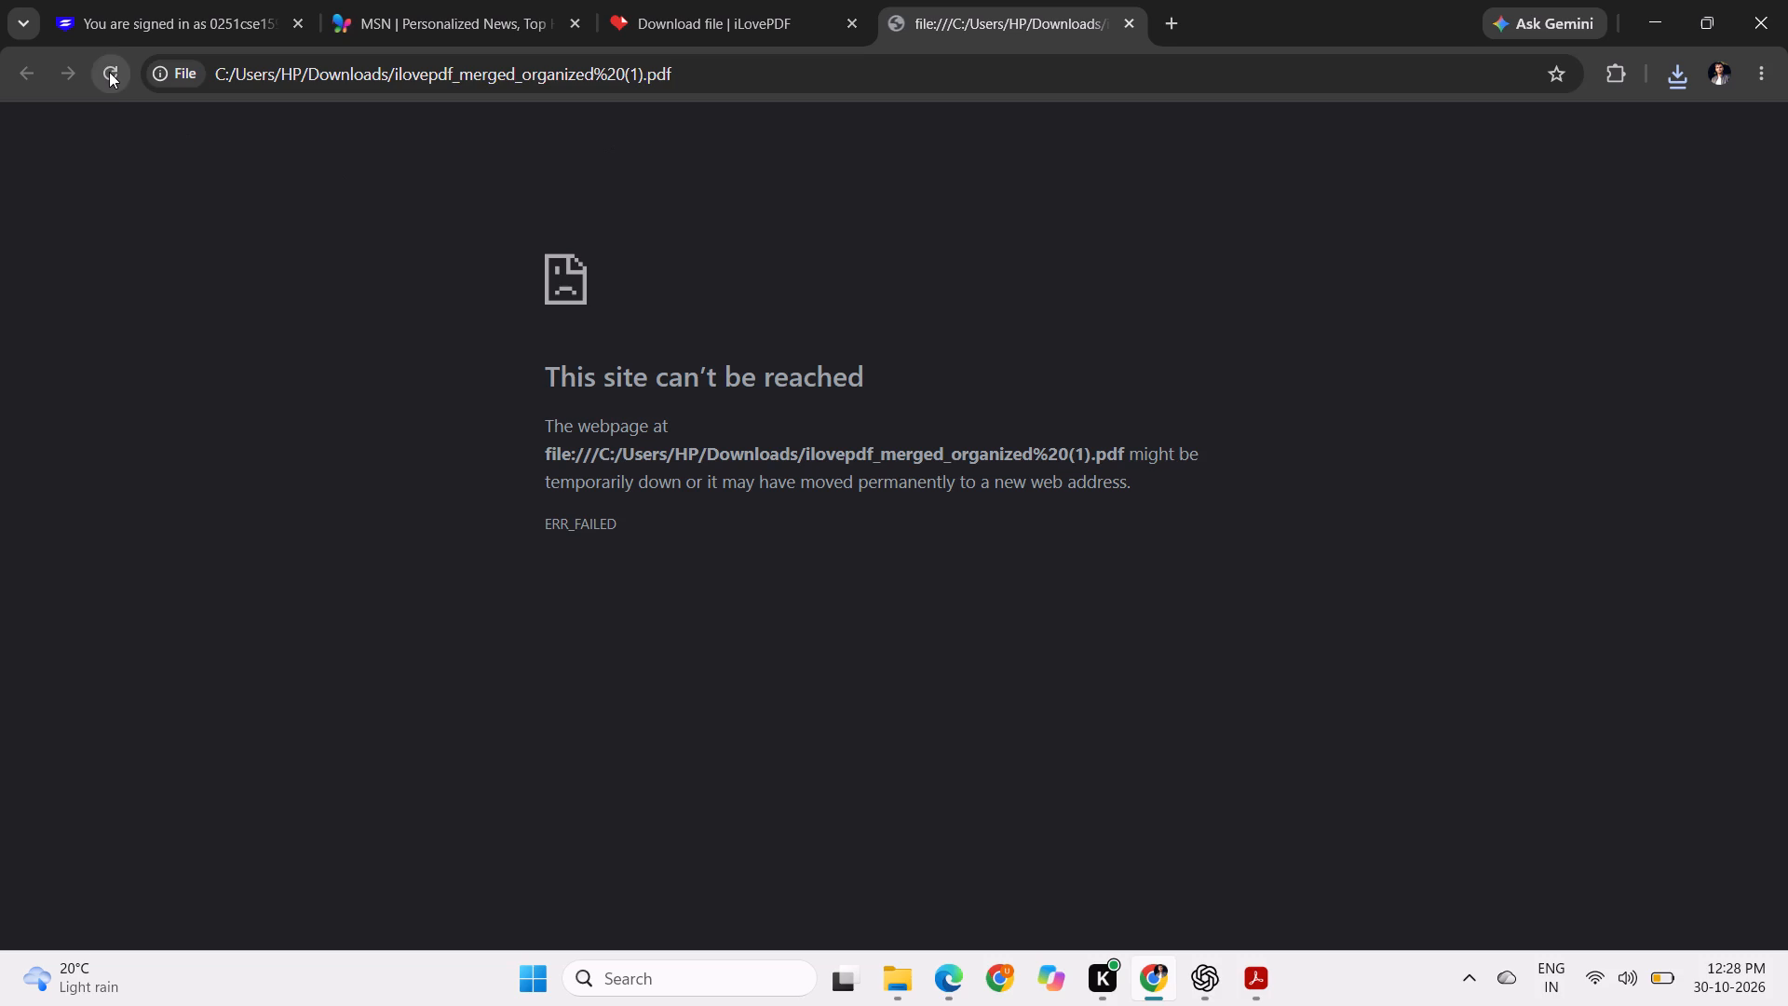
{"action": "left_click", "coordinate": [109, 72]}
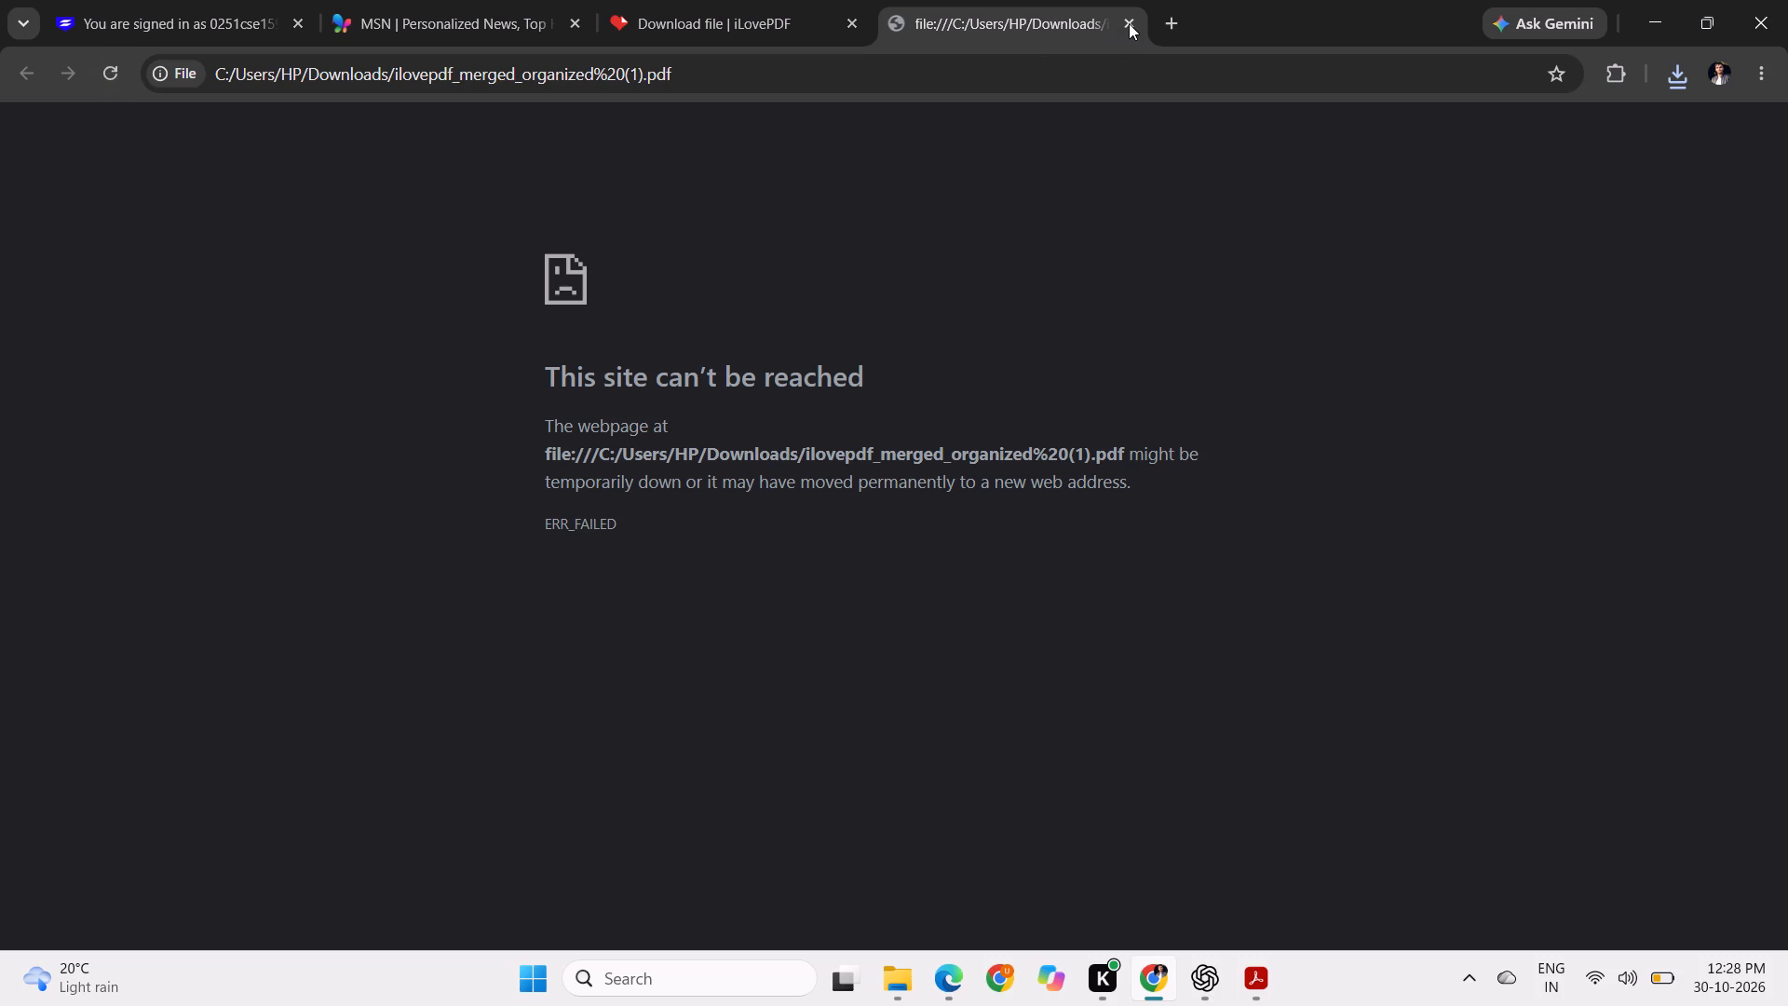
{"action": "left_click", "coordinate": [1129, 21]}
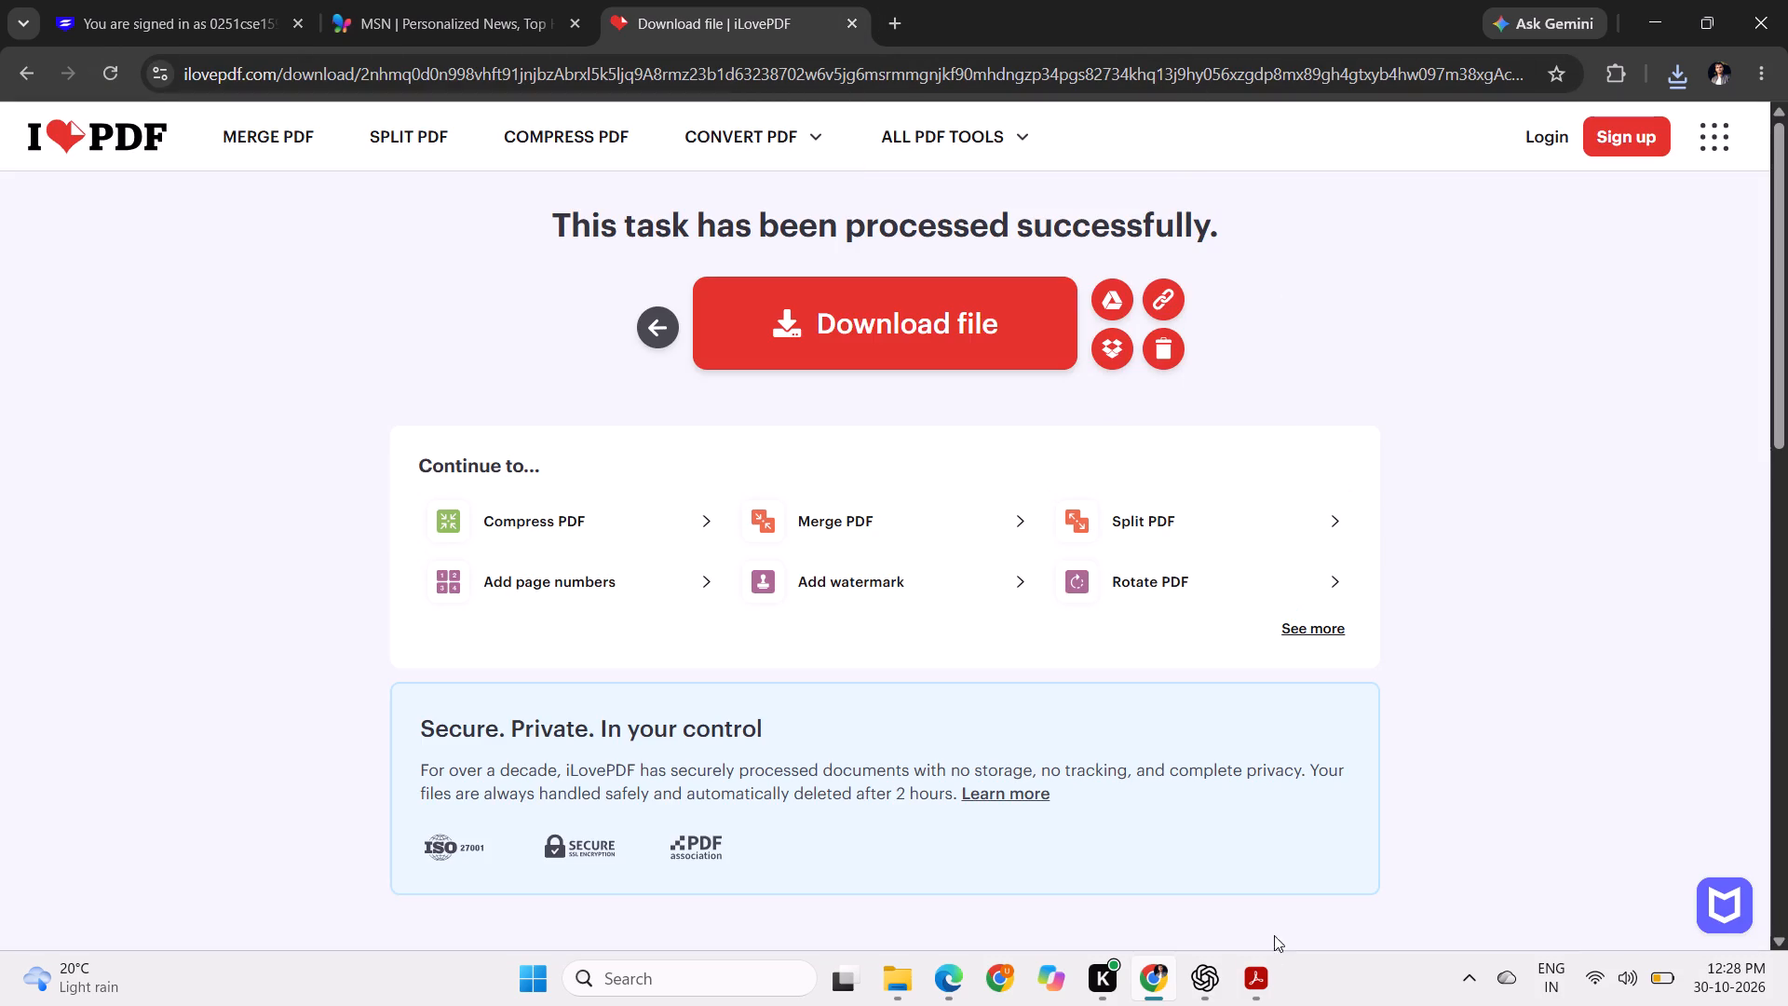
Switch to Adobe Acrobat and display the page thumbnails of the group 88 combined report.
{"action": "left_click", "coordinate": [1264, 996]}
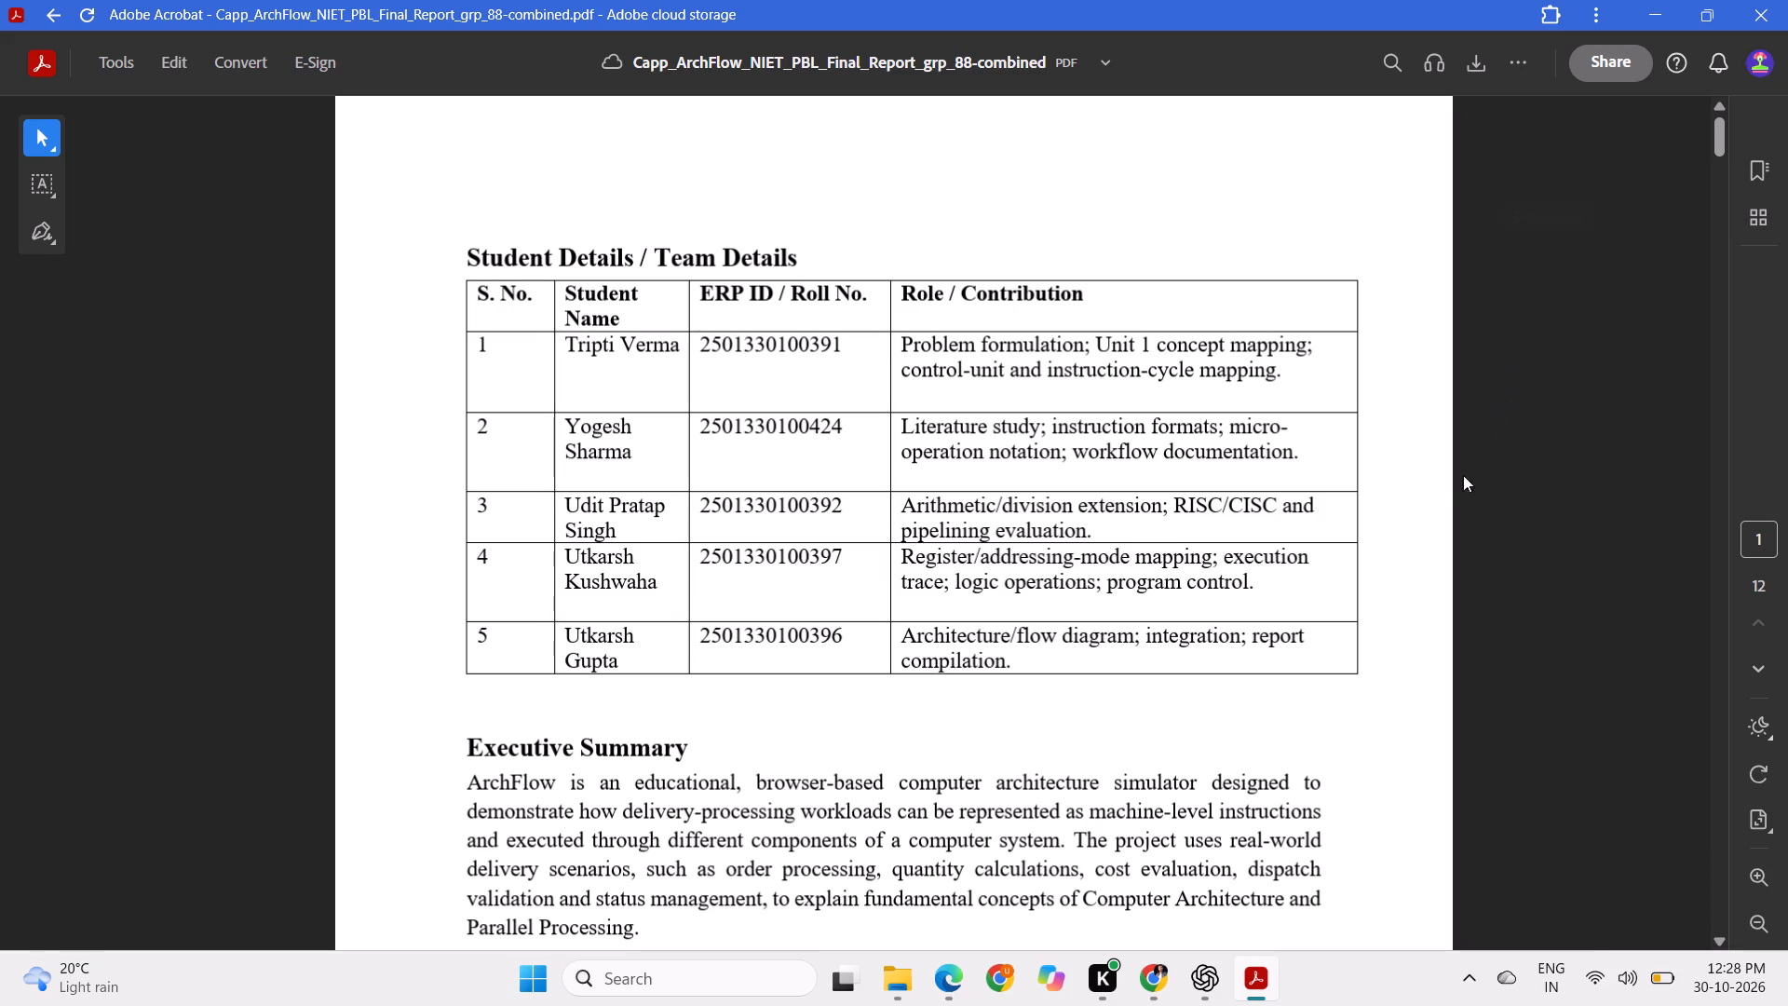
{"action": "scroll", "coordinate": [1343, 662], "scroll_direction": "down", "scroll_amount": 6}
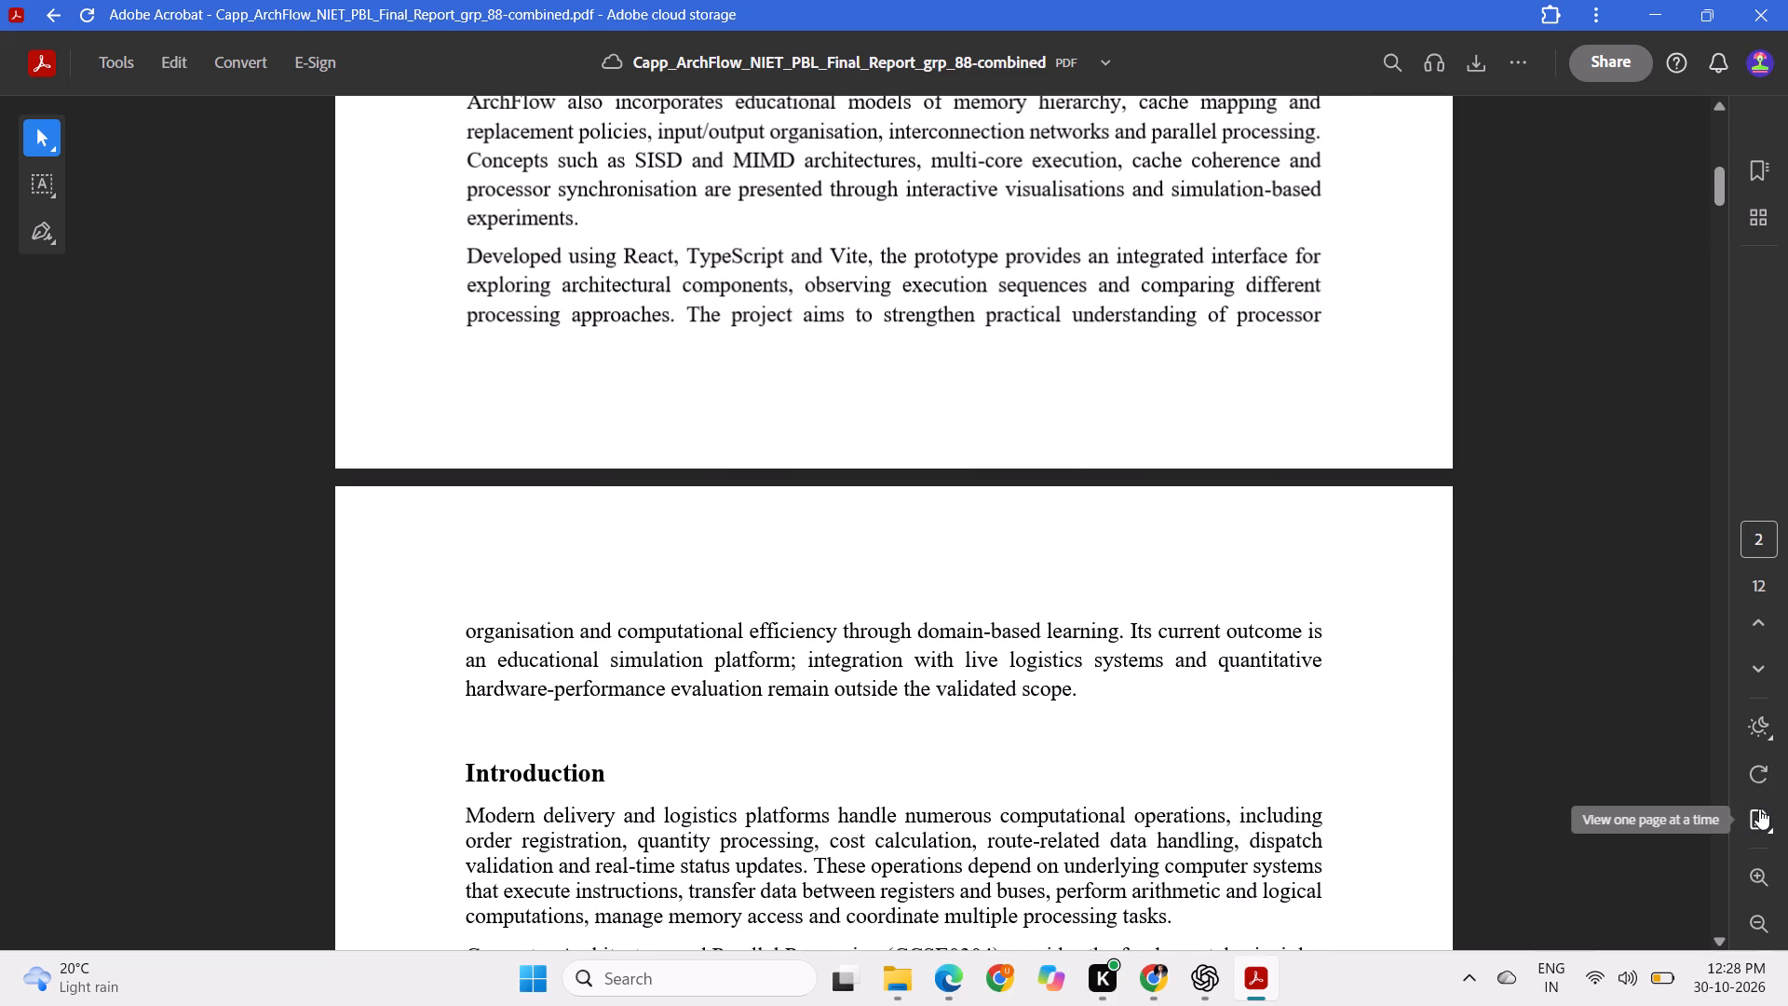
{"action": "left_click", "coordinate": [1766, 821]}
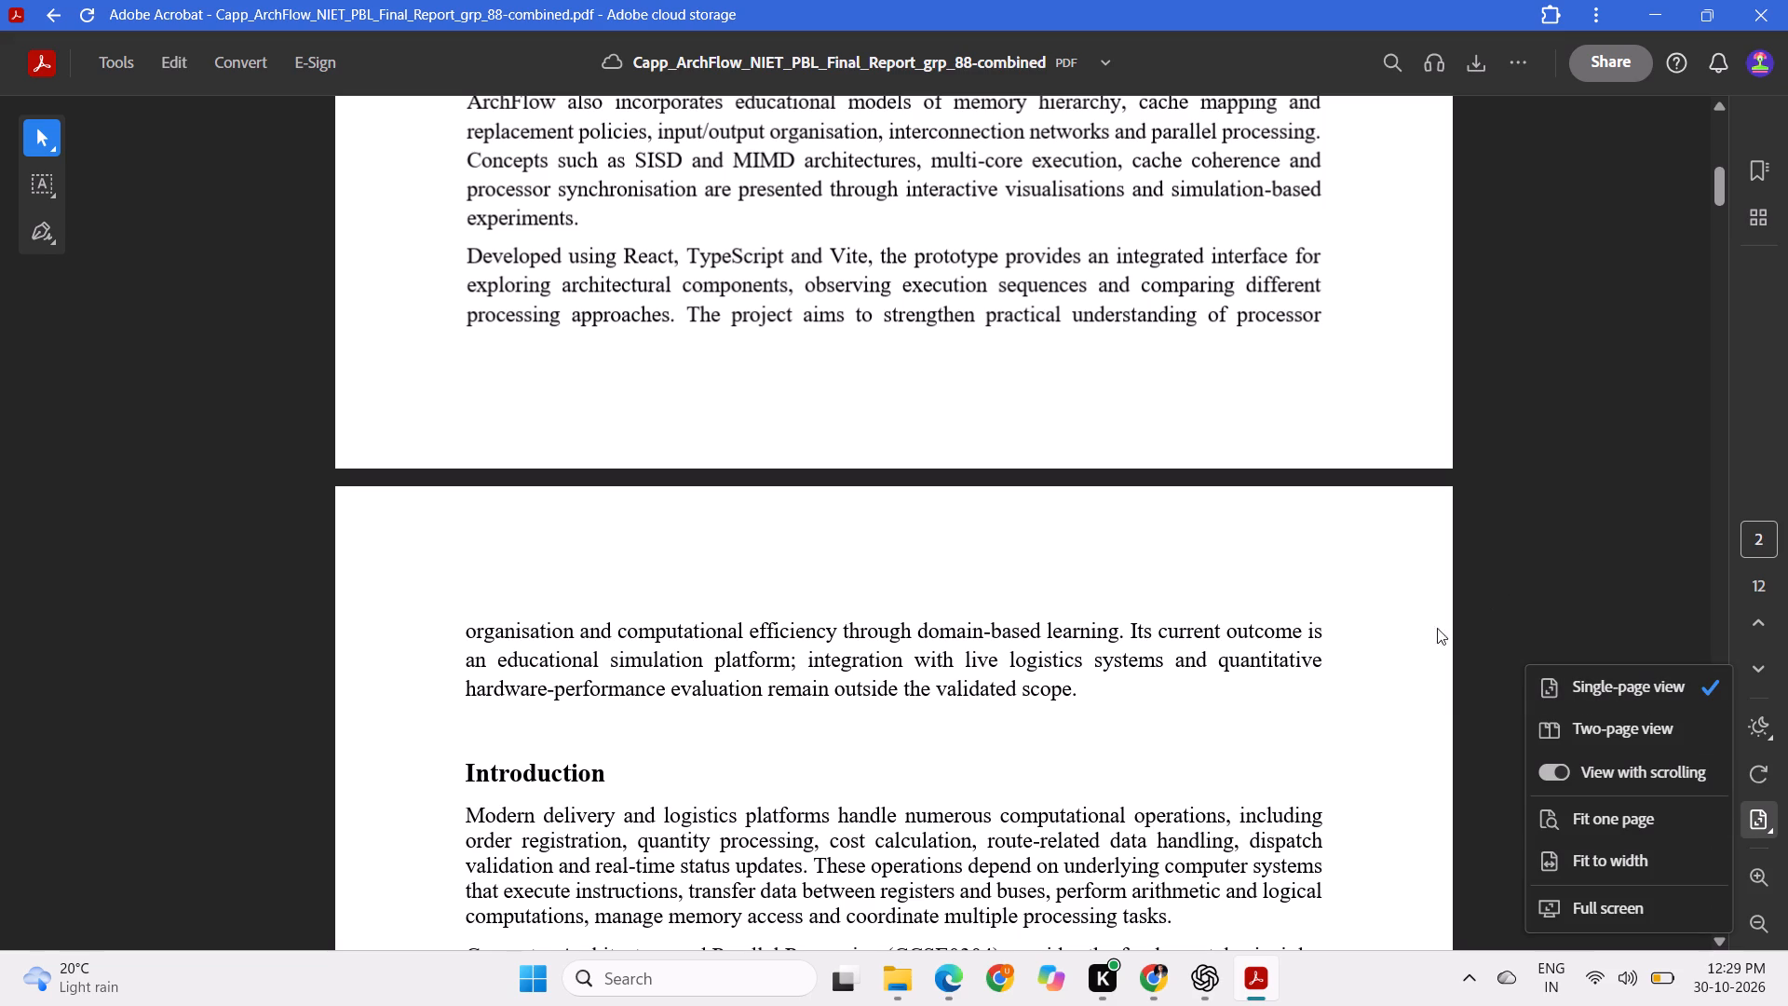
{"action": "left_click", "coordinate": [1591, 499]}
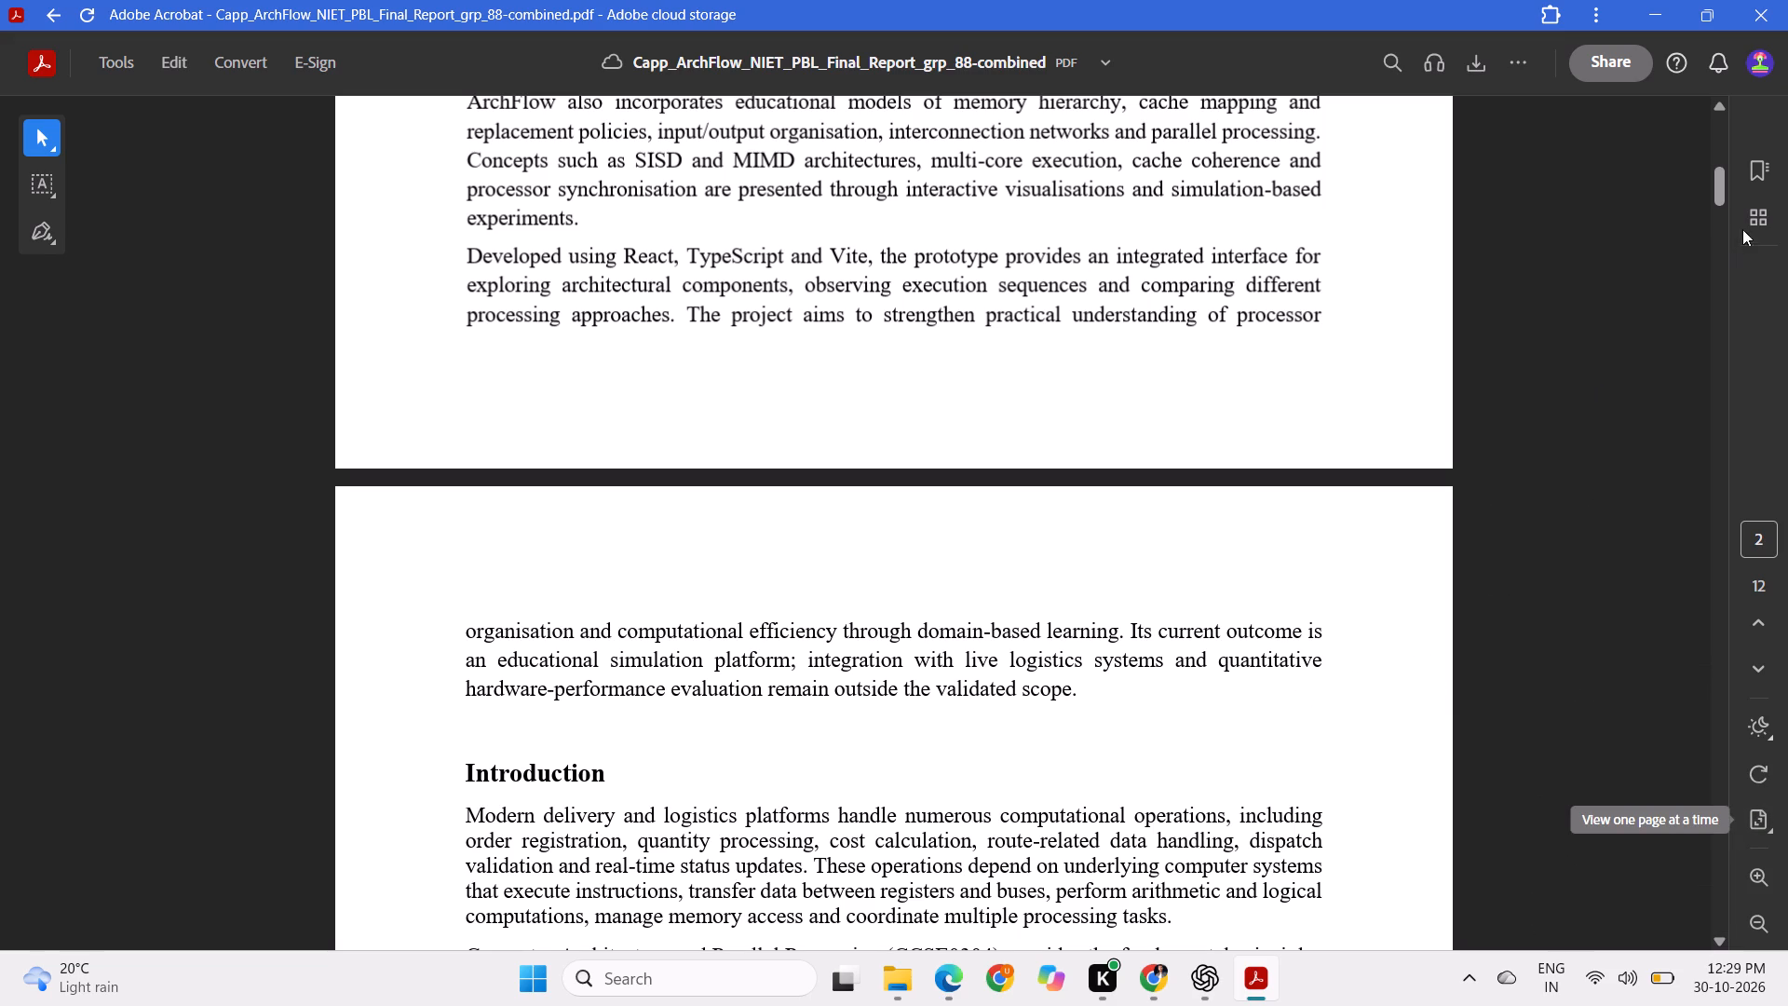
{"action": "left_click", "coordinate": [1765, 219]}
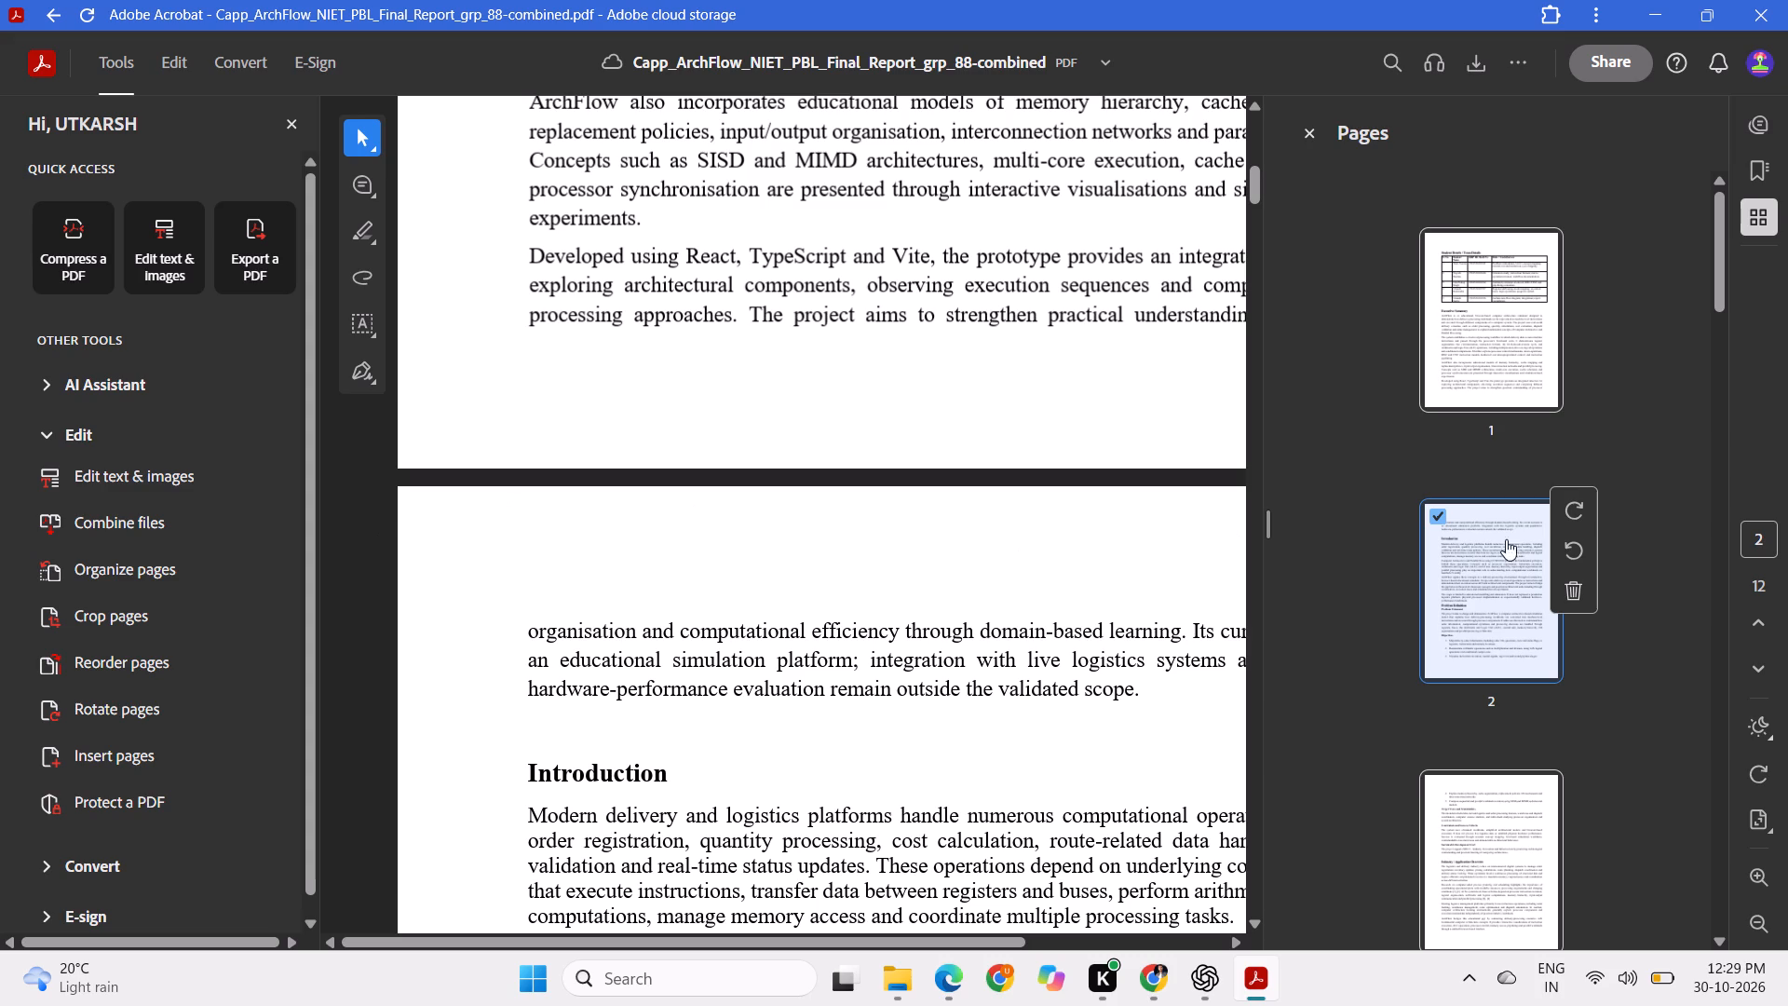
Move the NIET front page from page 12 up to page 4 of the combined report.
{"action": "scroll", "coordinate": [1487, 764], "scroll_direction": "down", "scroll_amount": 9}
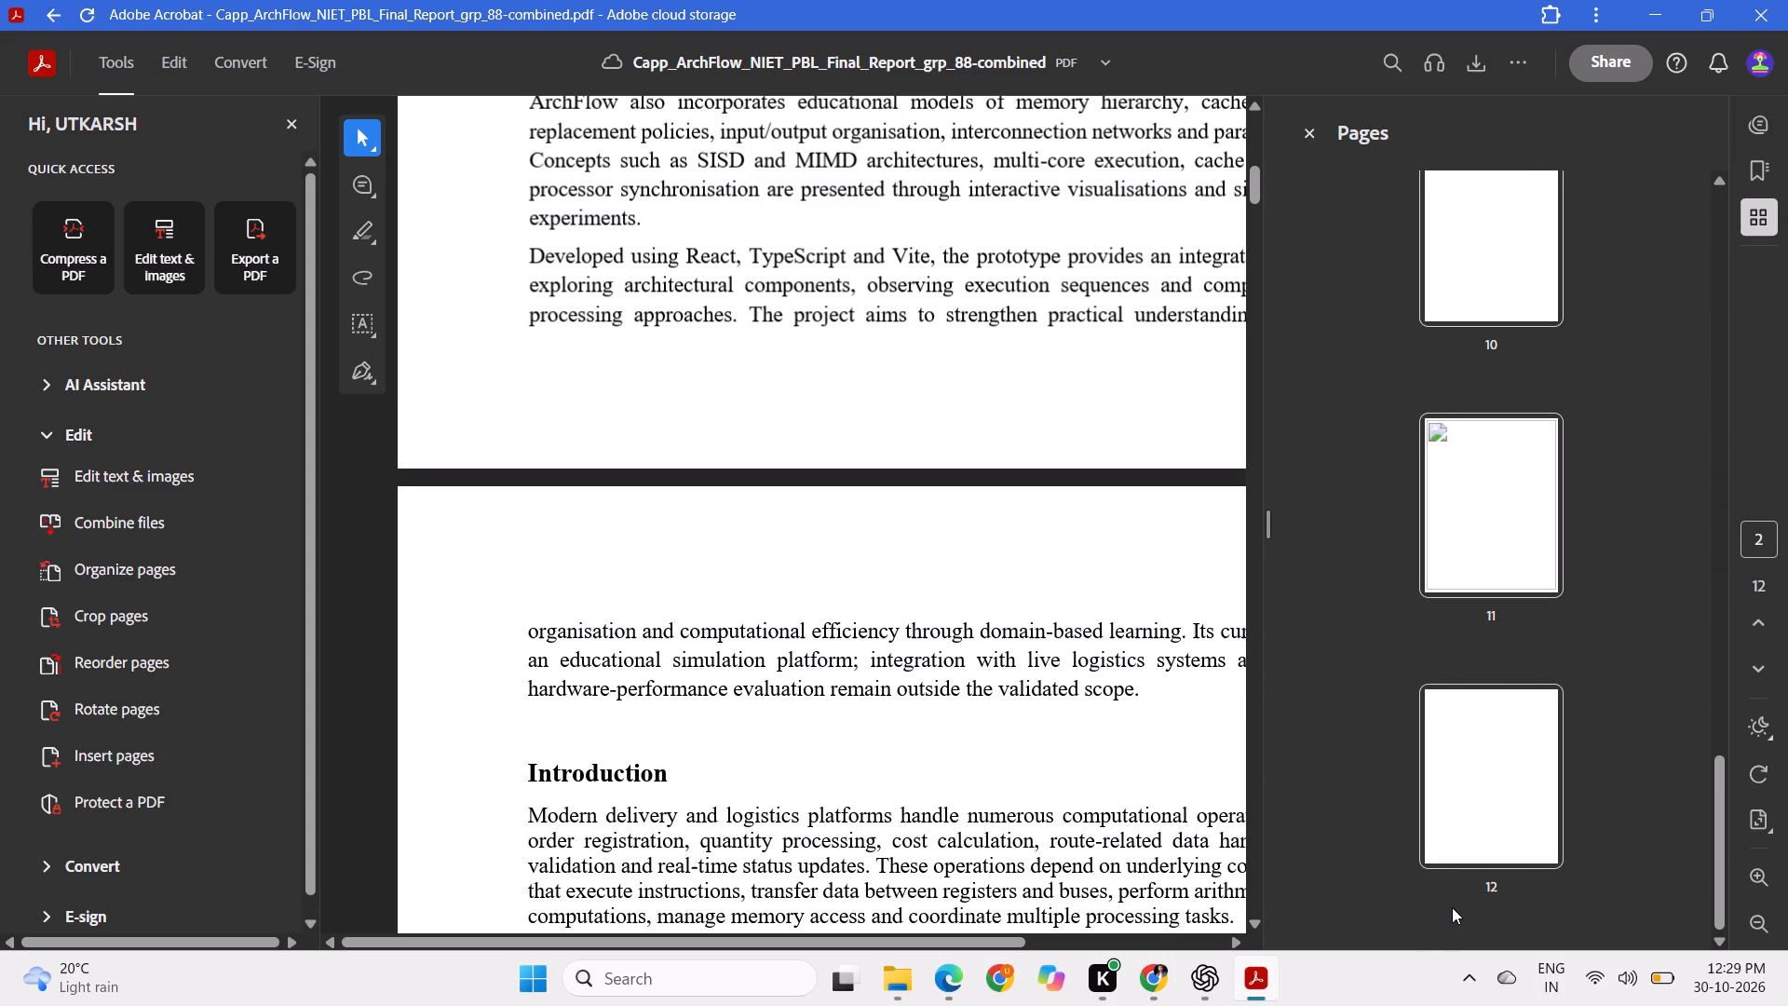
{"action": "left_click", "coordinate": [1501, 810]}
{"action": "left_click_drag", "start_coordinate": [1485, 802], "coordinate": [1448, 183]}
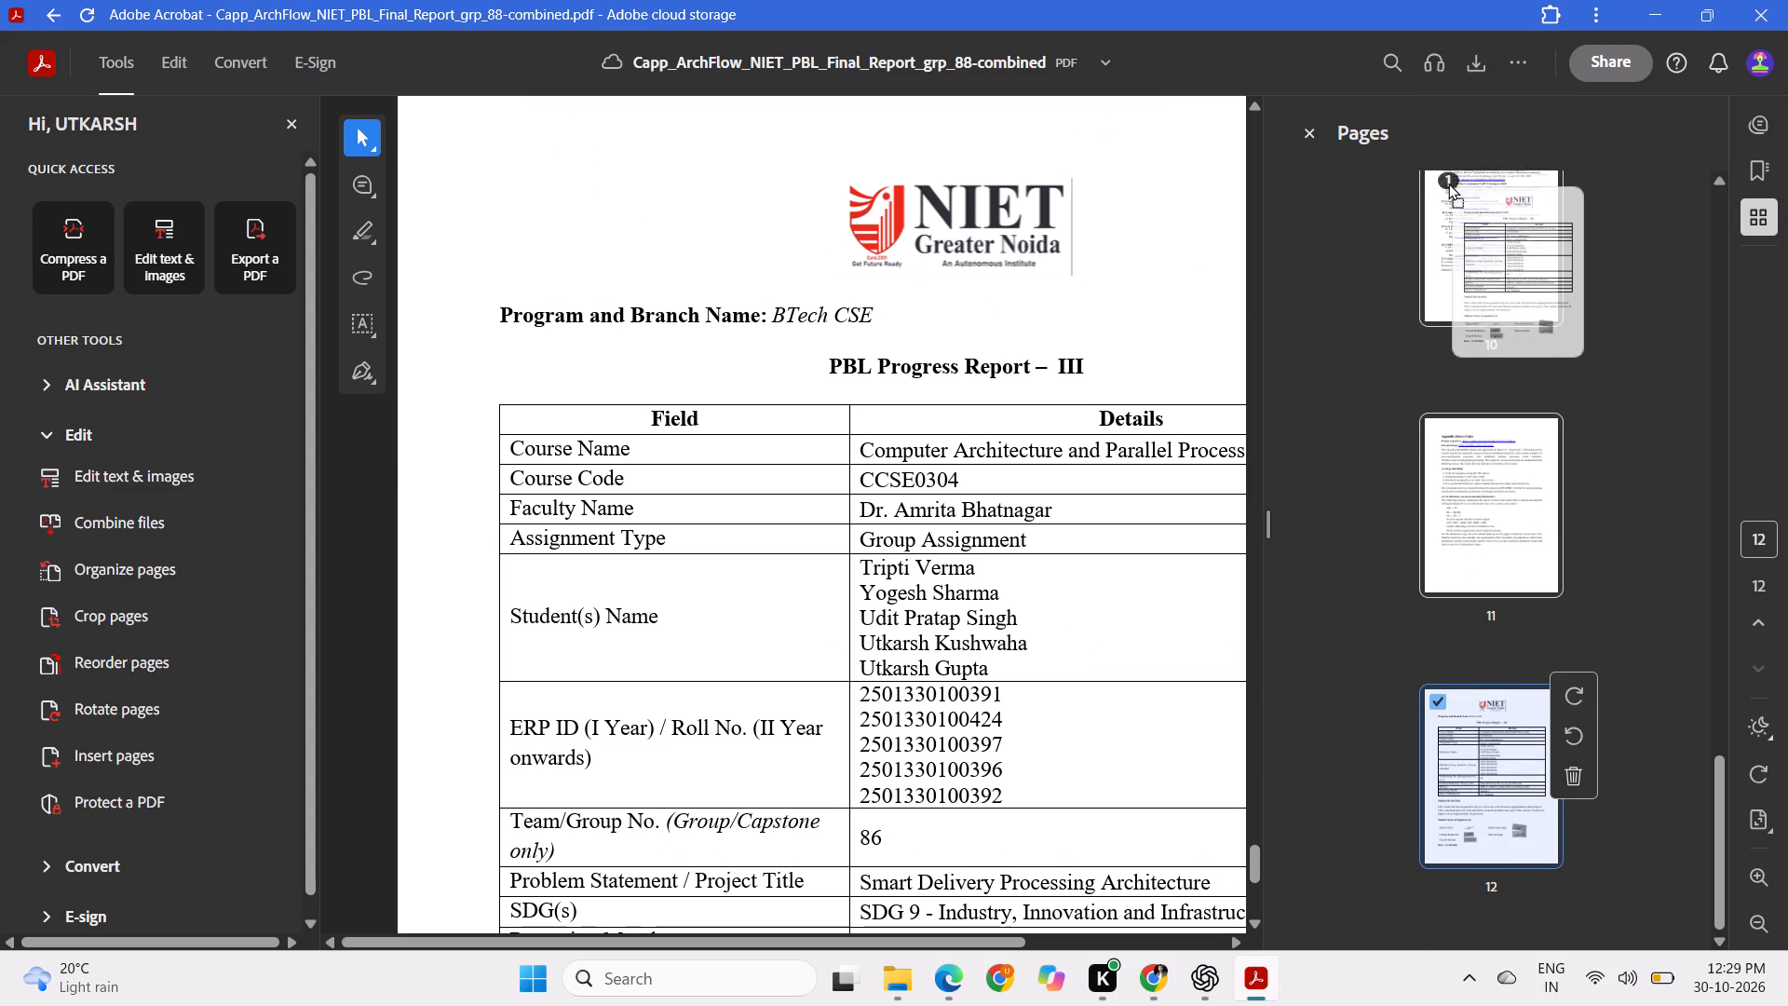
{"action": "left_click_drag", "start_coordinate": [1448, 183], "coordinate": [1451, 185]}
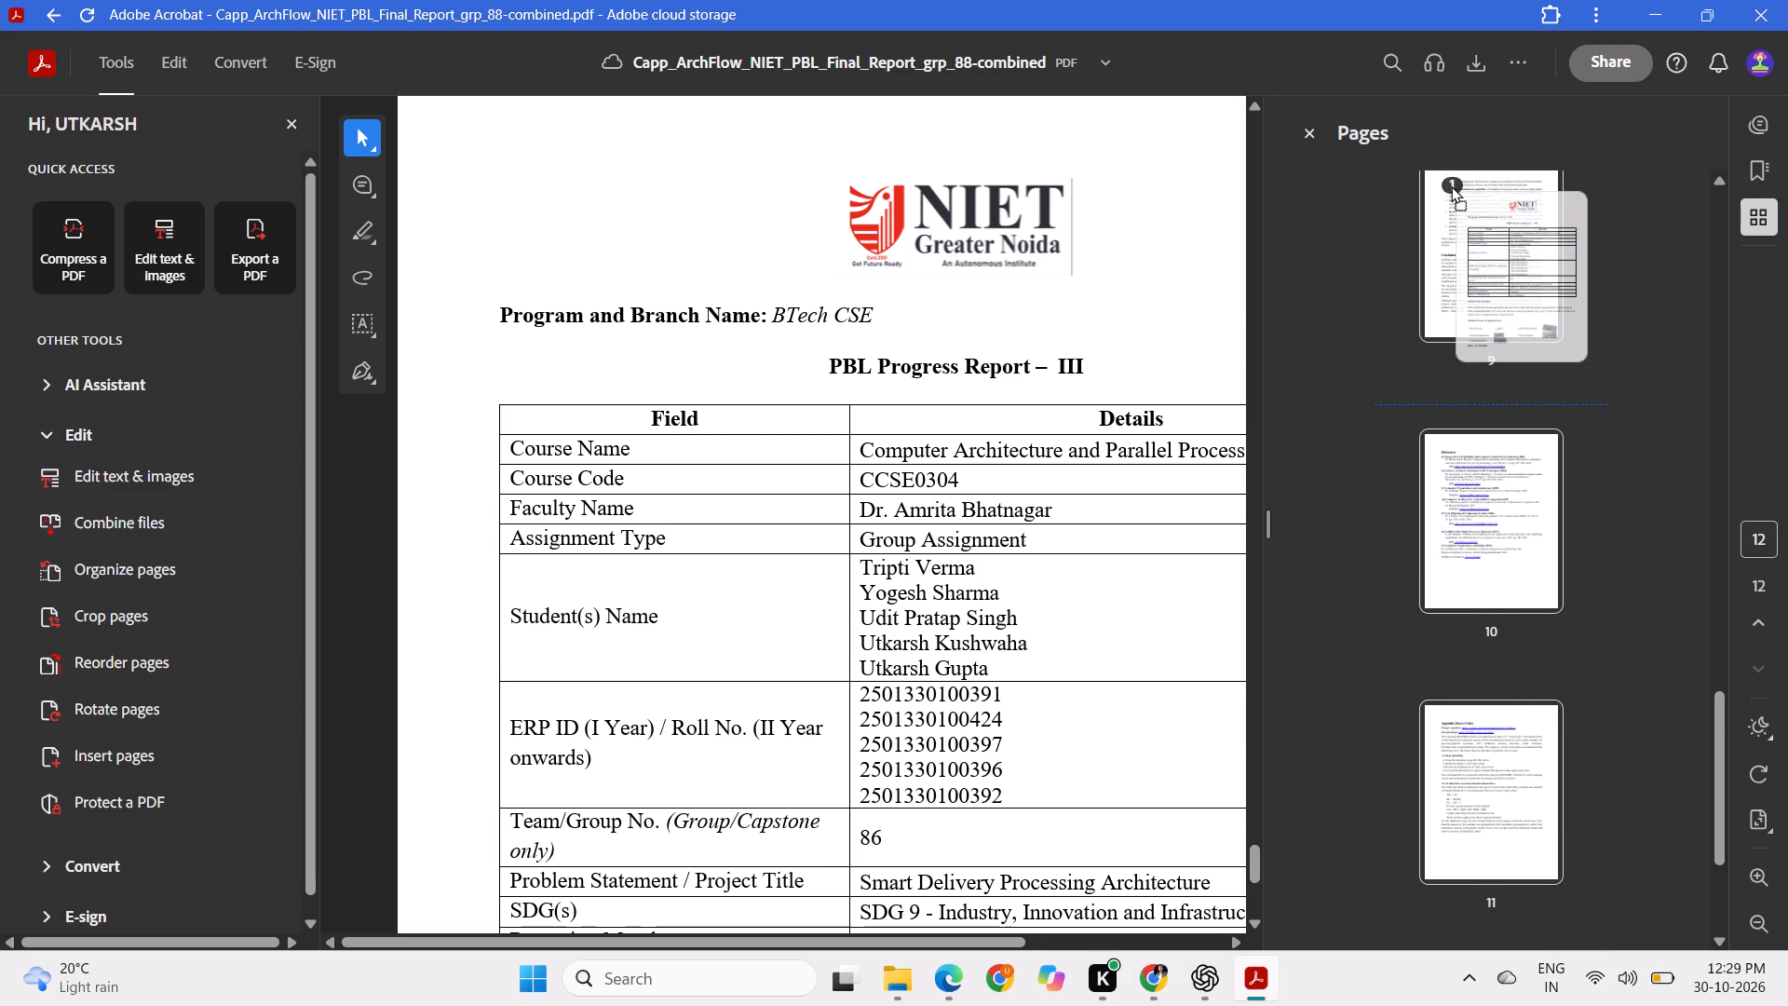
{"action": "left_click_drag", "start_coordinate": [1451, 185], "coordinate": [1533, 186]}
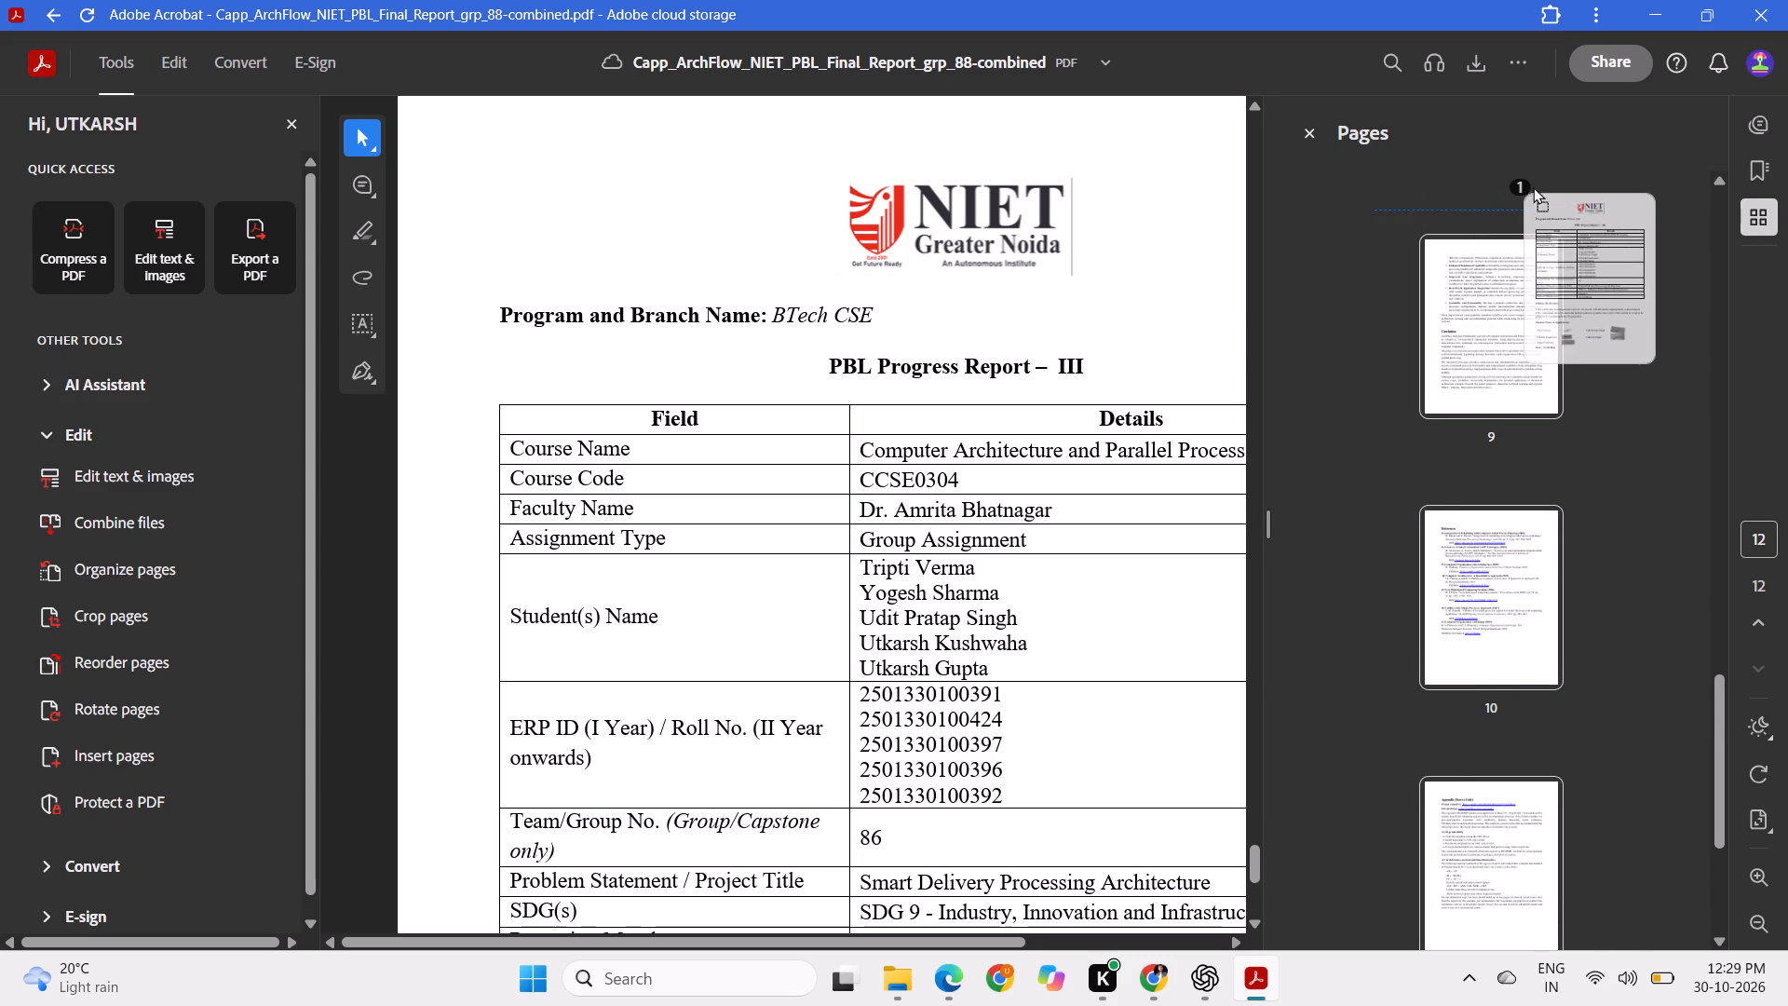
{"action": "left_click_drag", "start_coordinate": [1533, 186], "coordinate": [1437, 150]}
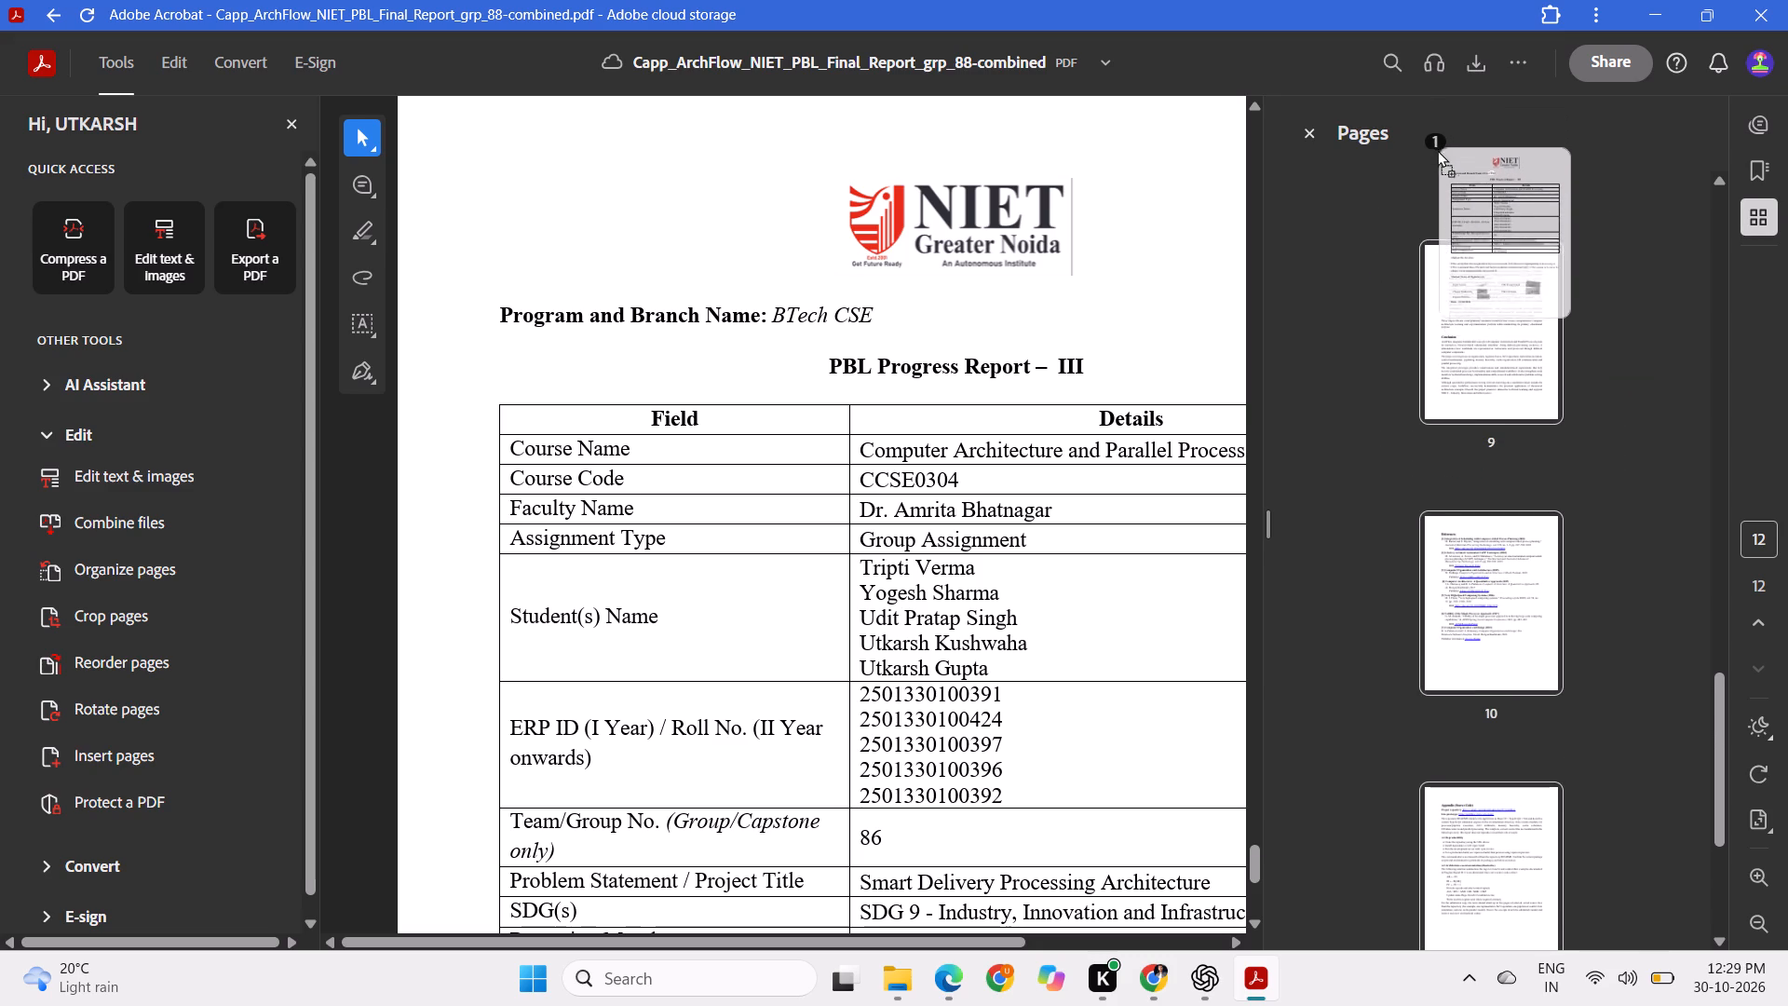
{"action": "left_click_drag", "start_coordinate": [1437, 150], "coordinate": [1447, 184]}
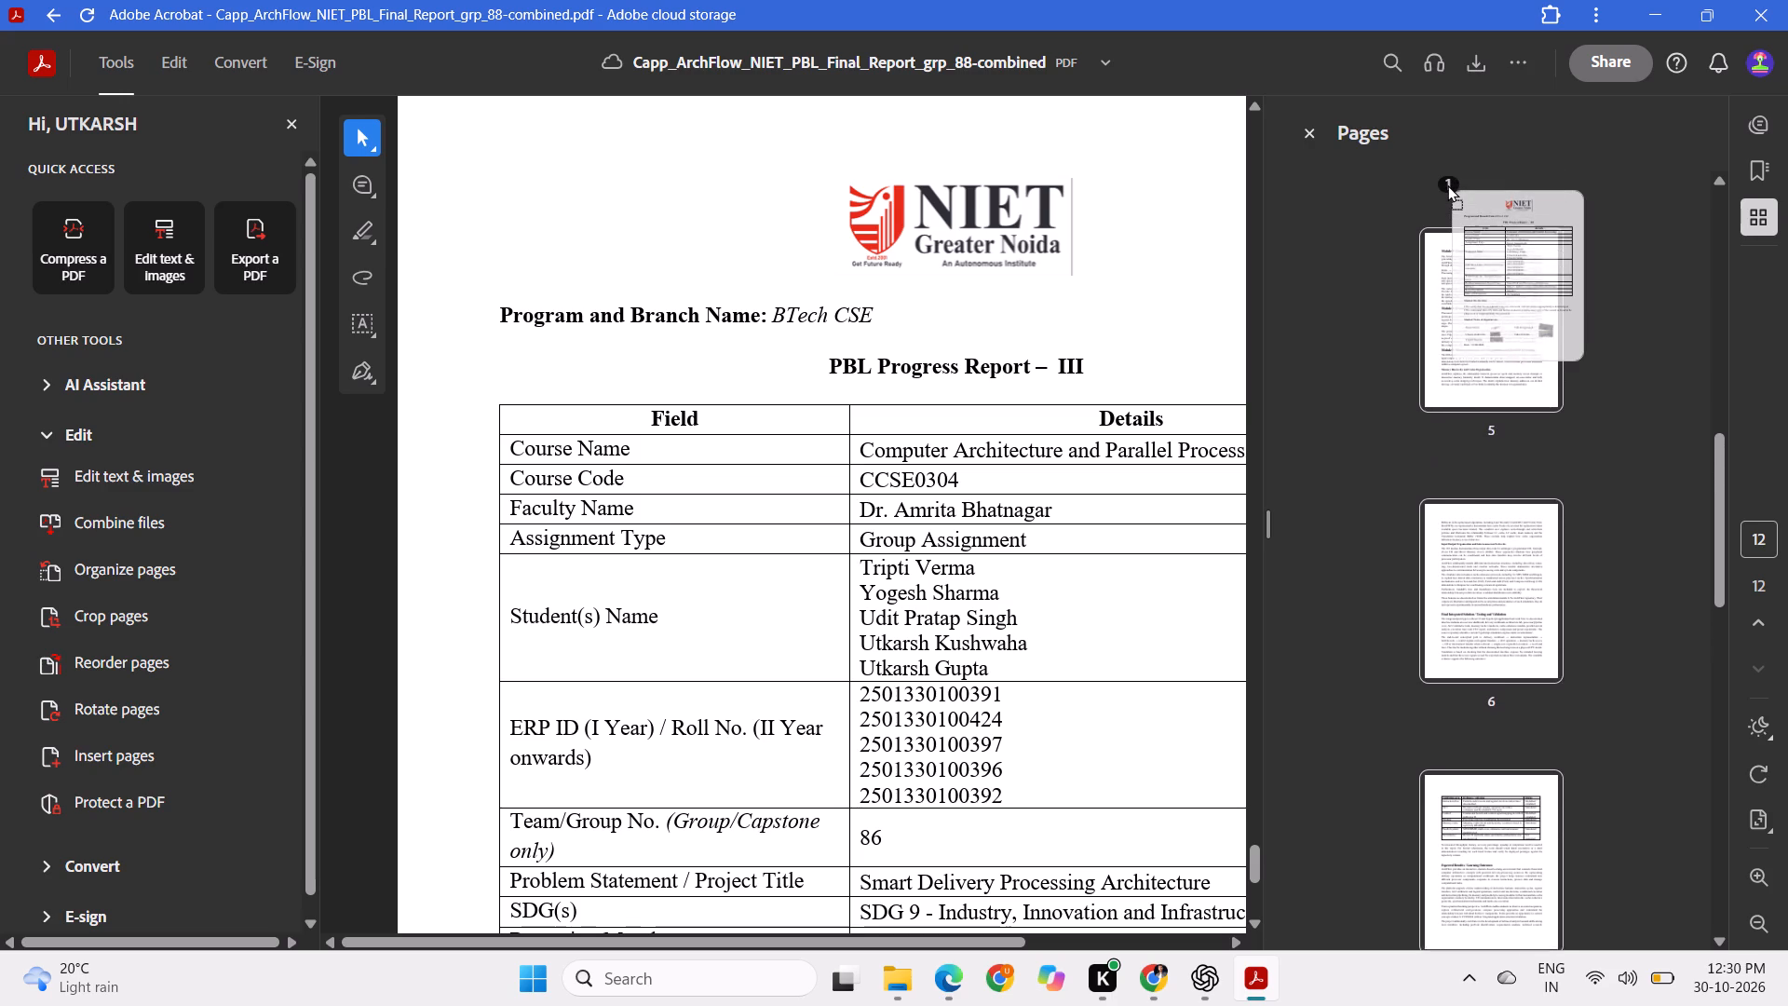
{"action": "left_click_drag", "start_coordinate": [1447, 184], "coordinate": [1449, 186]}
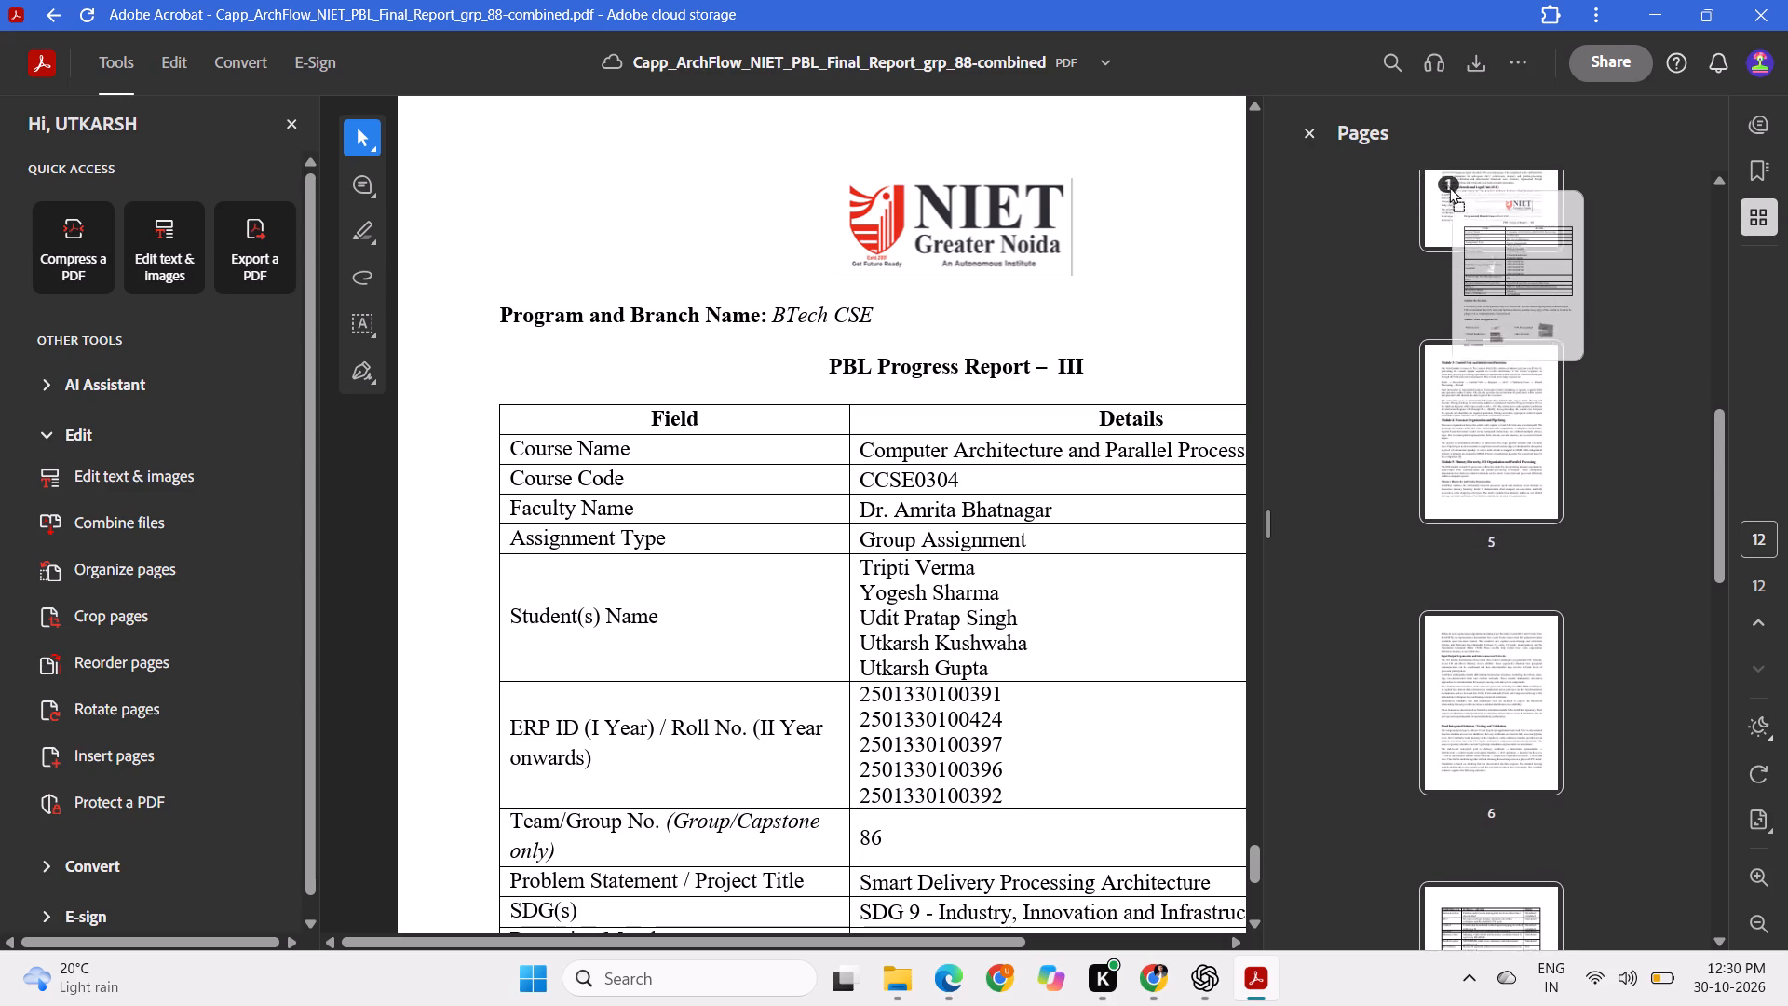
{"action": "left_click_drag", "start_coordinate": [1449, 186], "coordinate": [1481, 312]}
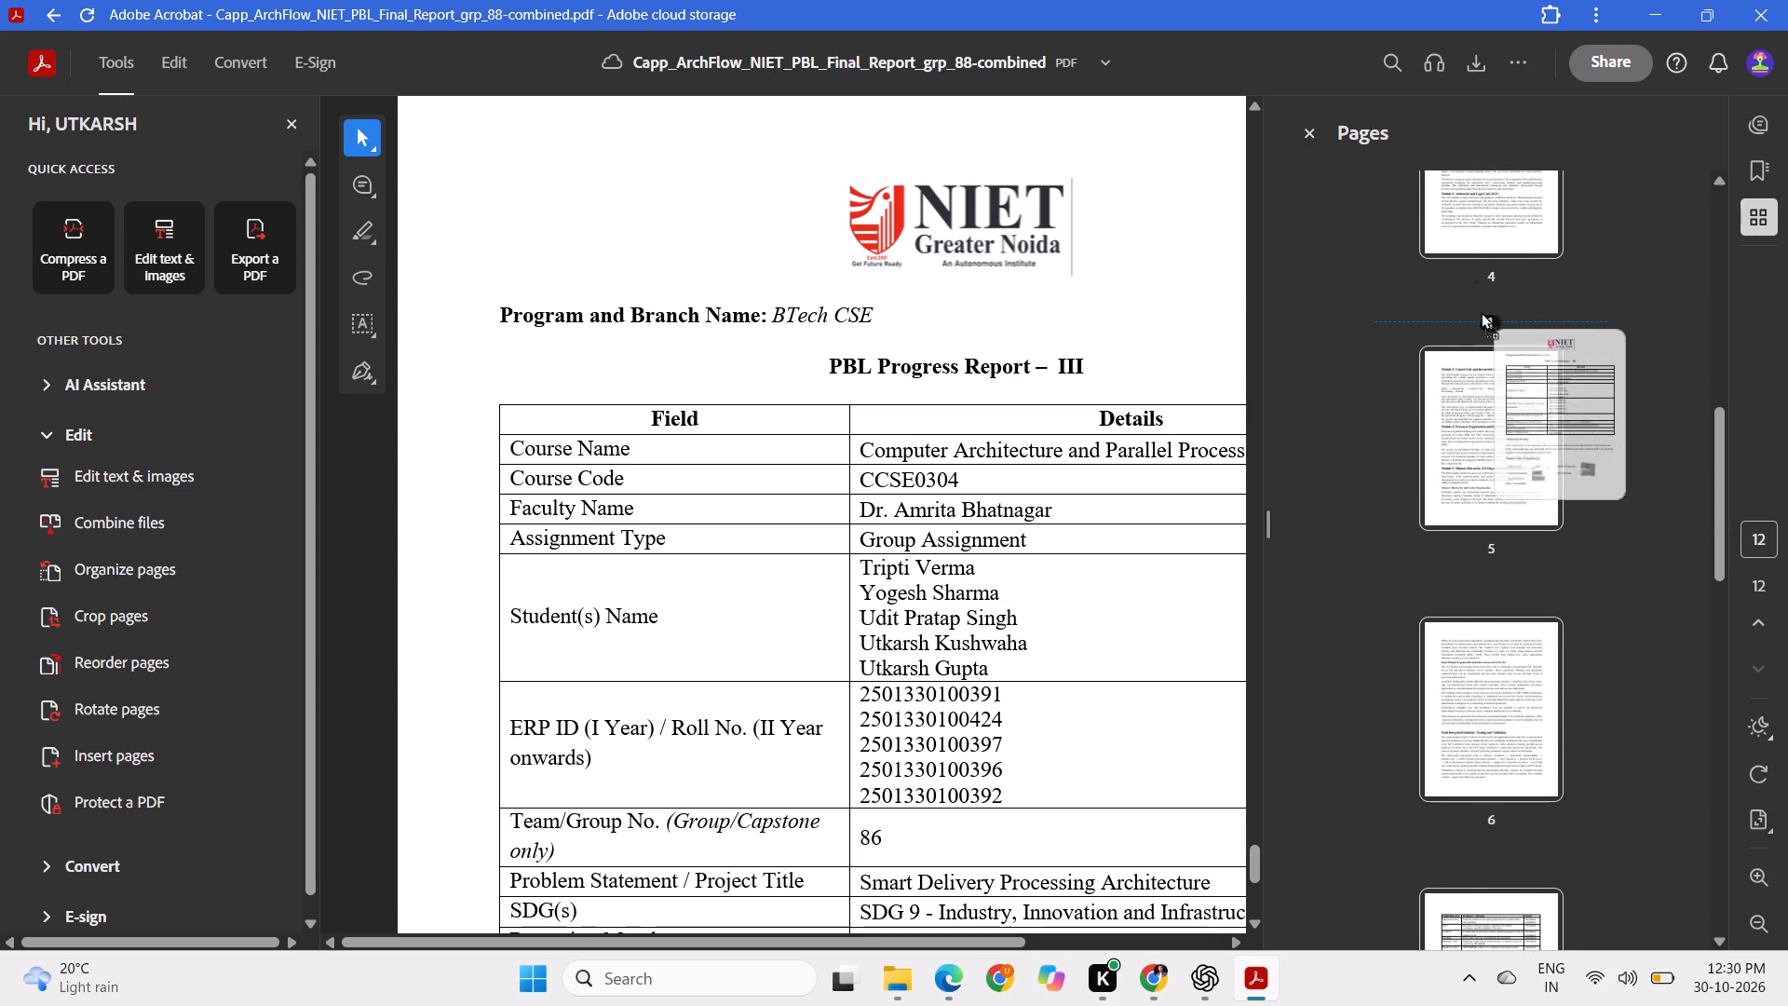
{"action": "left_click_drag", "start_coordinate": [1481, 312], "coordinate": [1439, 174]}
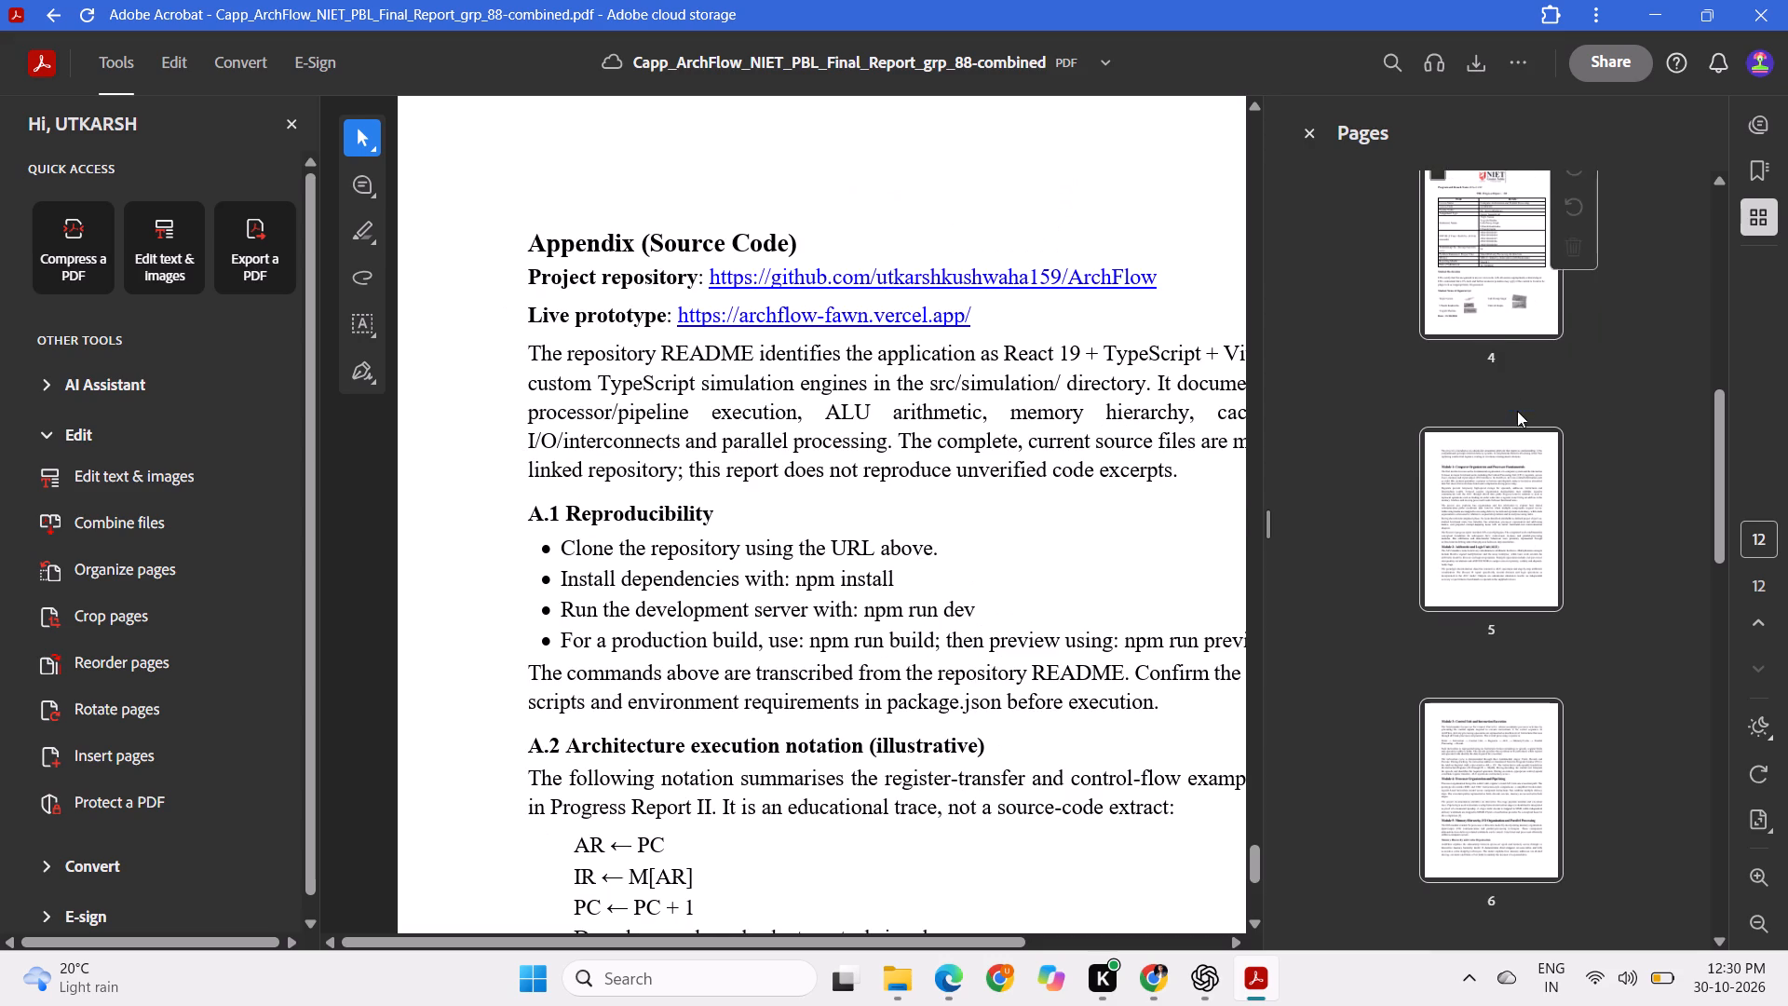
Move the NIET front page from page 4 toward the start of the combined report.
{"action": "scroll", "coordinate": [1498, 296], "scroll_direction": "up", "scroll_amount": 1}
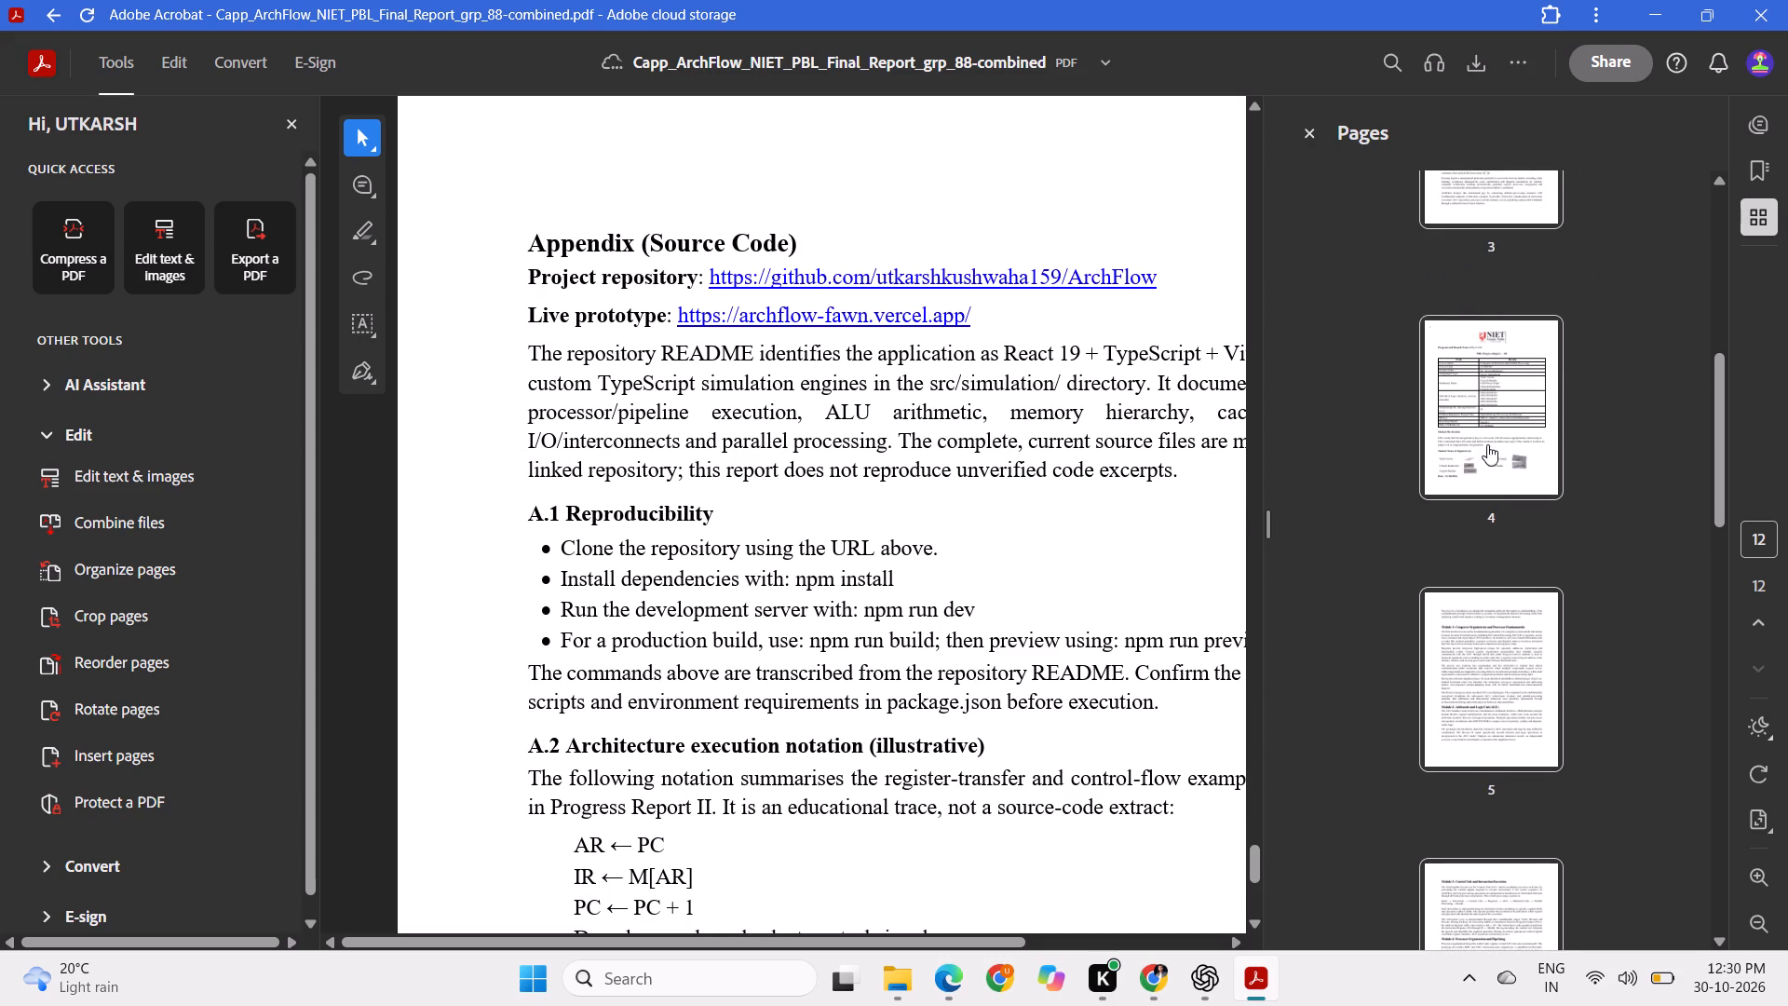
{"action": "left_click_drag", "start_coordinate": [1487, 444], "coordinate": [1491, 124]}
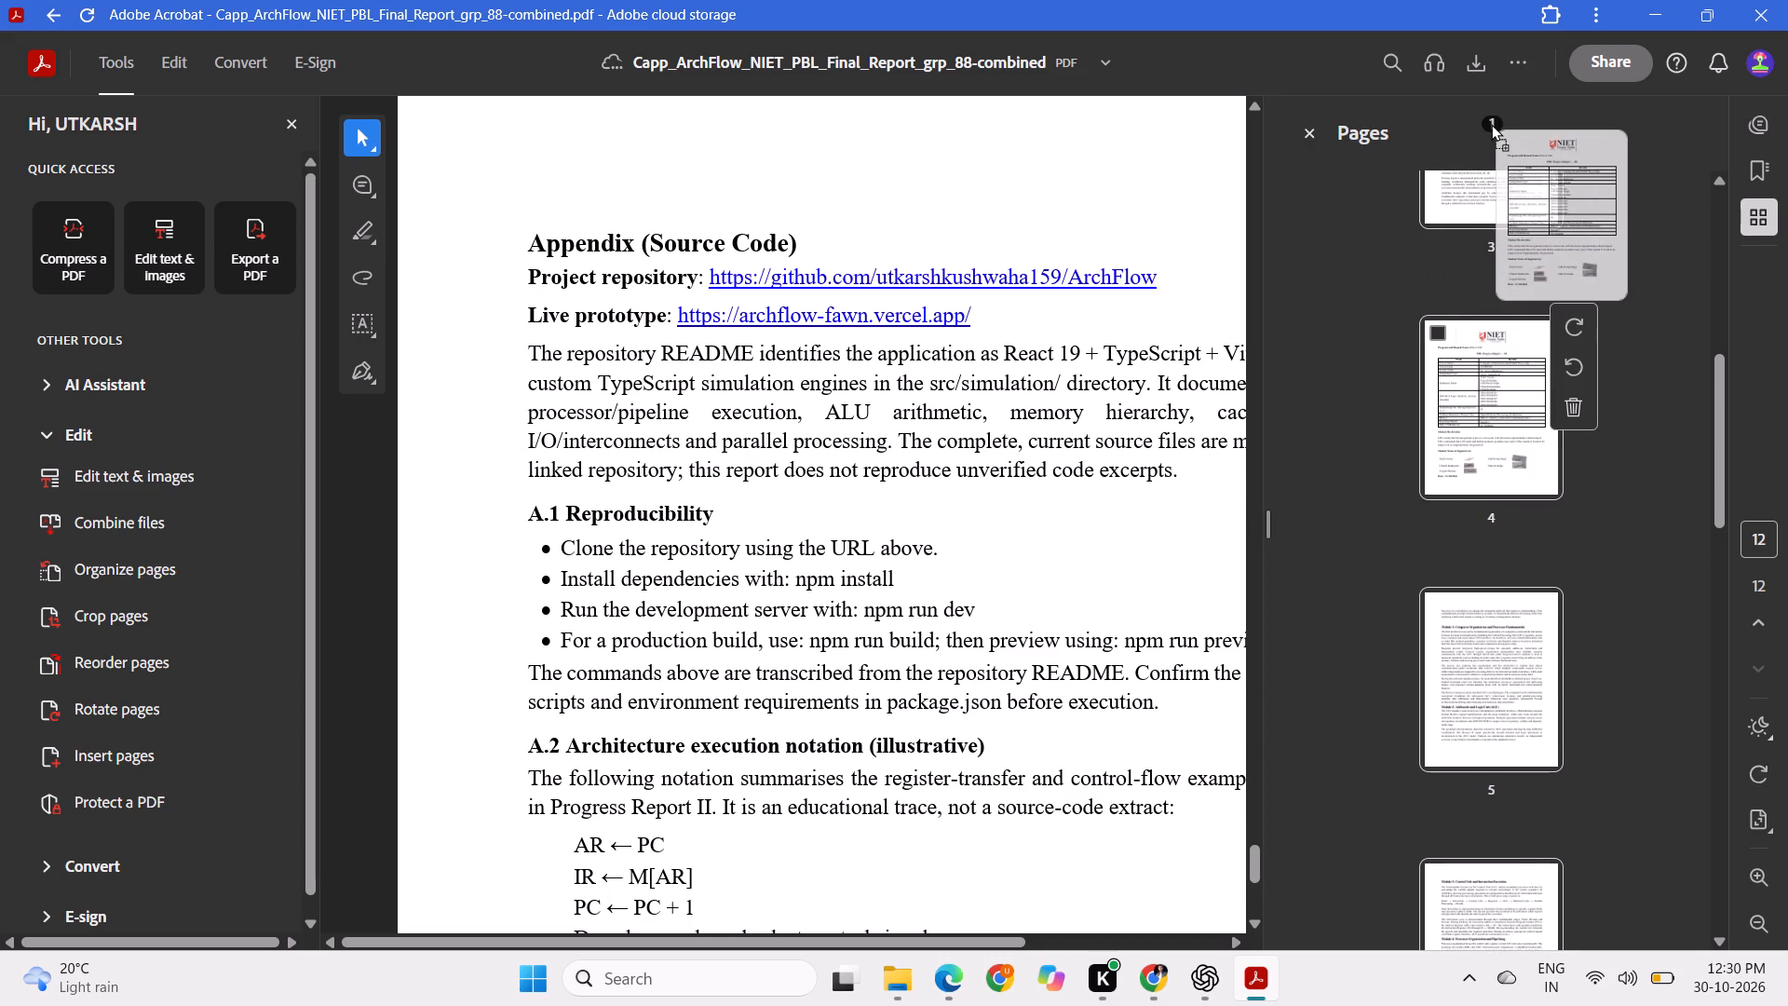
{"action": "left_click_drag", "start_coordinate": [1491, 124], "coordinate": [1444, 149]}
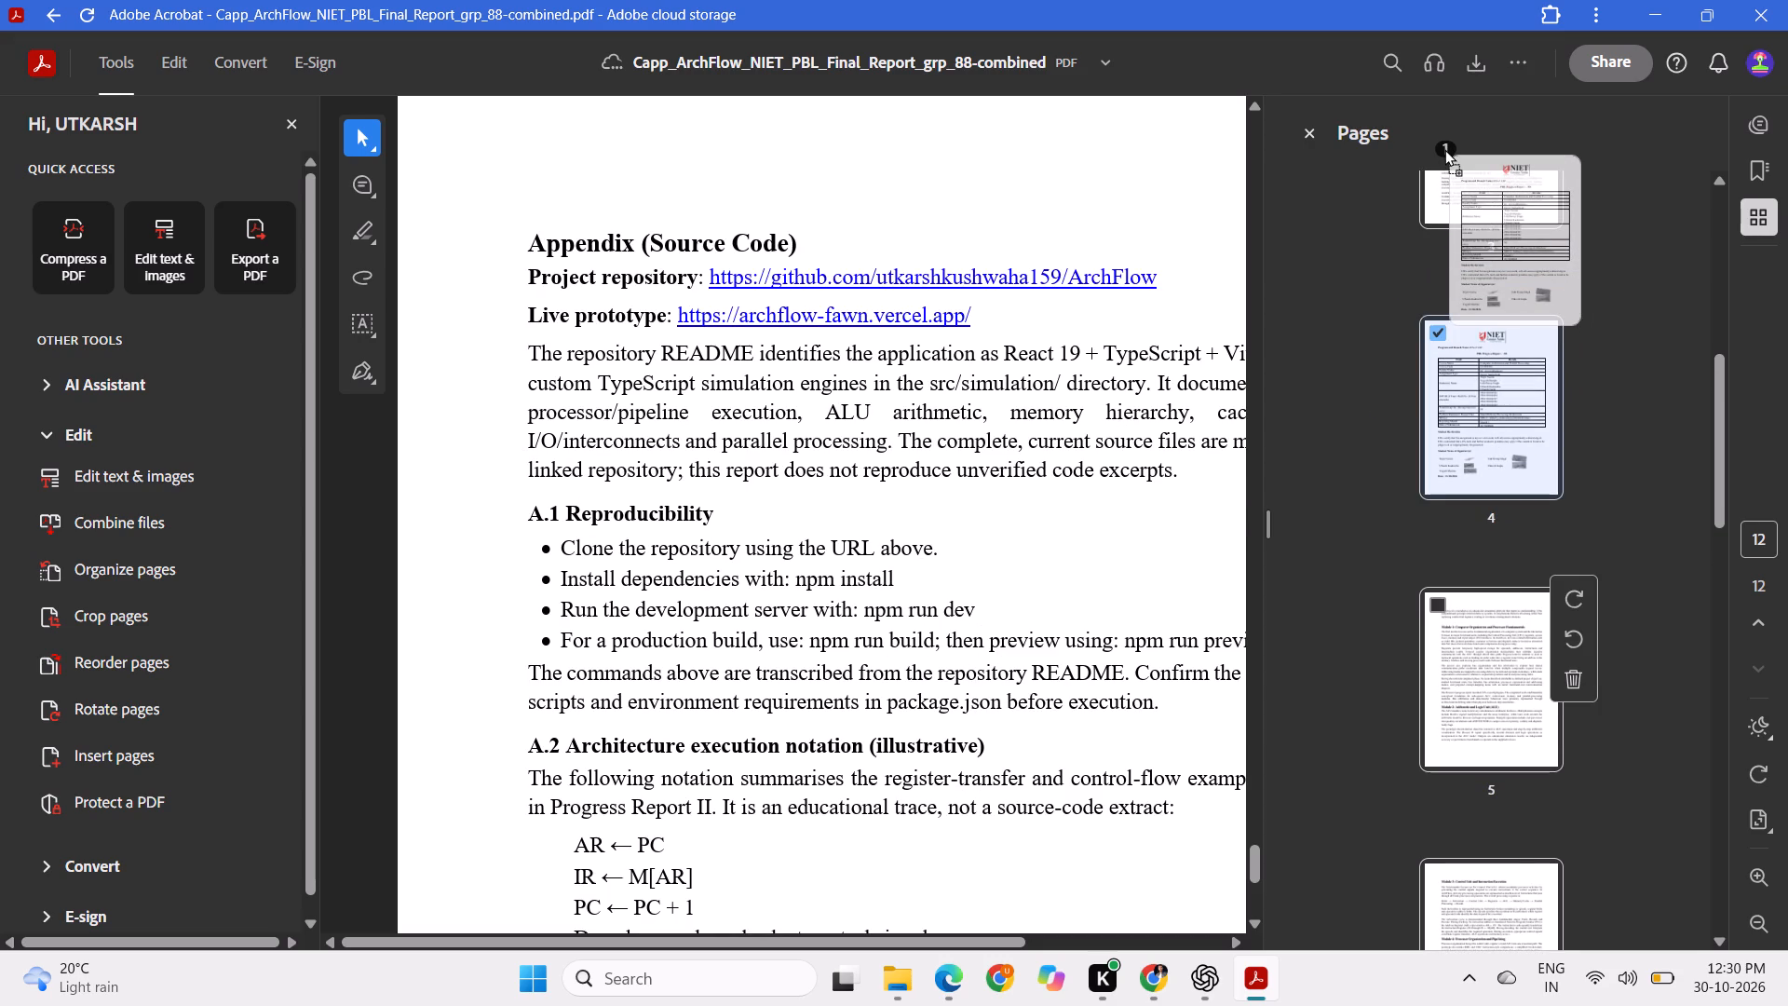
{"action": "left_click_drag", "start_coordinate": [1444, 149], "coordinate": [1437, 129]}
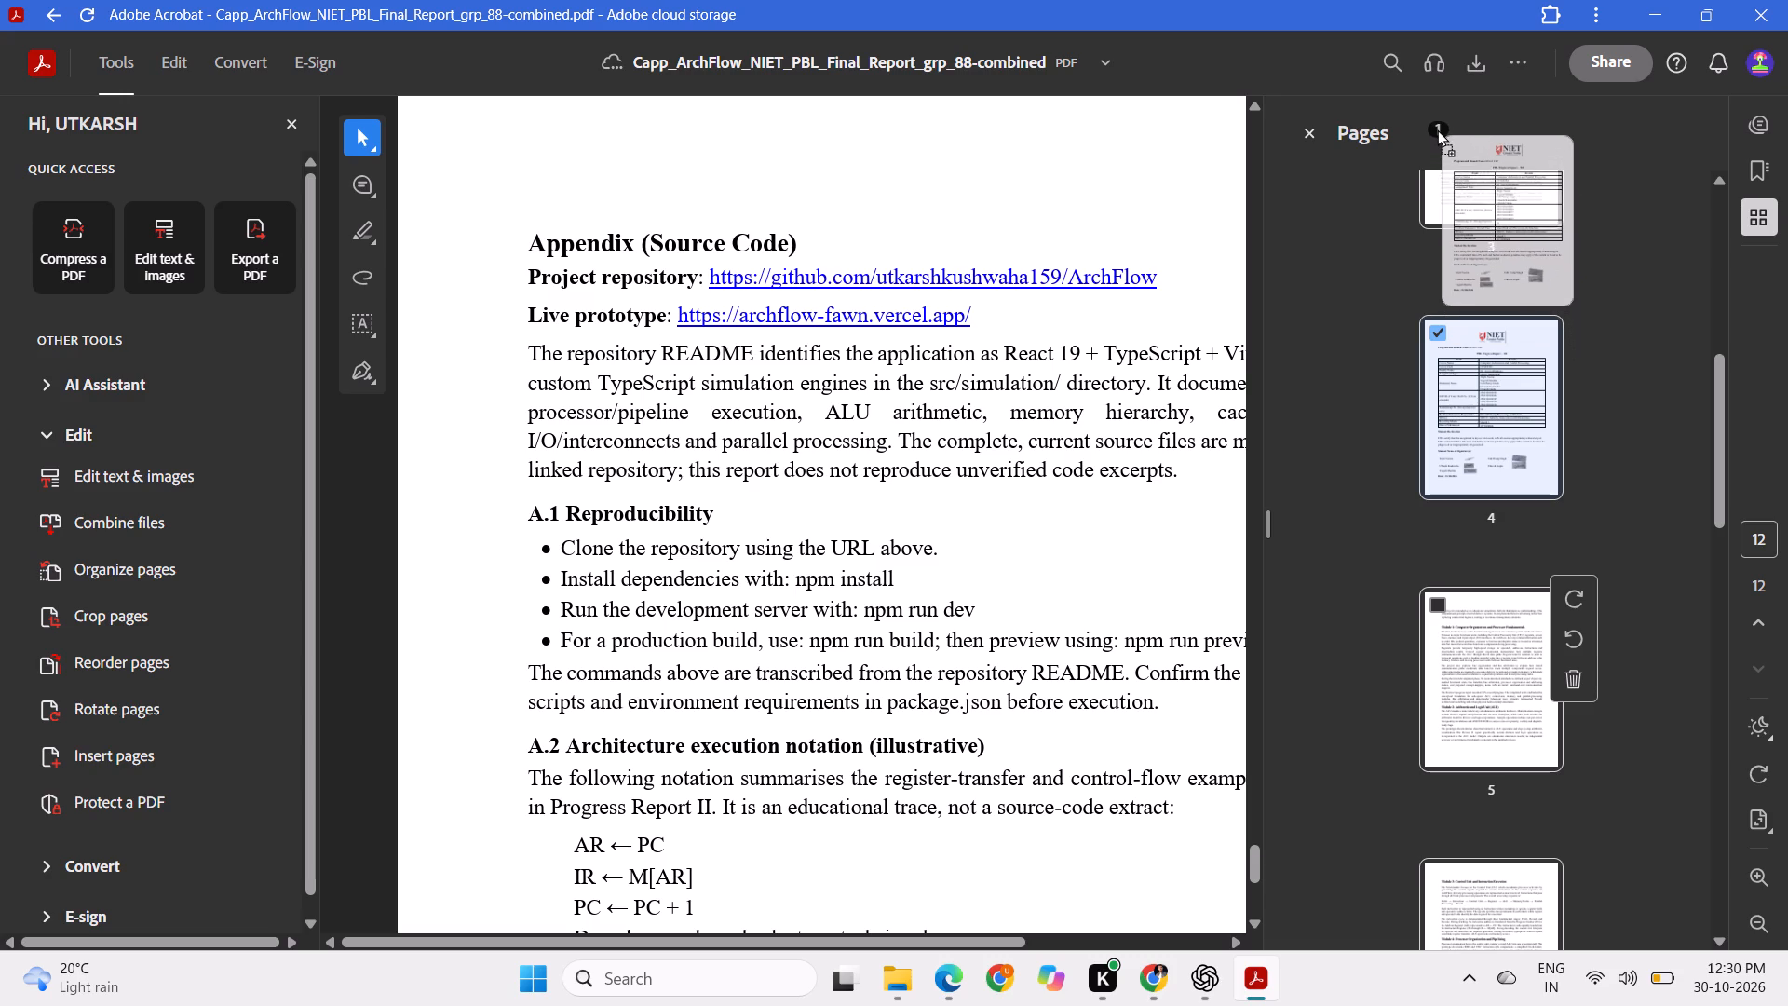
{"action": "left_click_drag", "start_coordinate": [1437, 129], "coordinate": [1457, 179]}
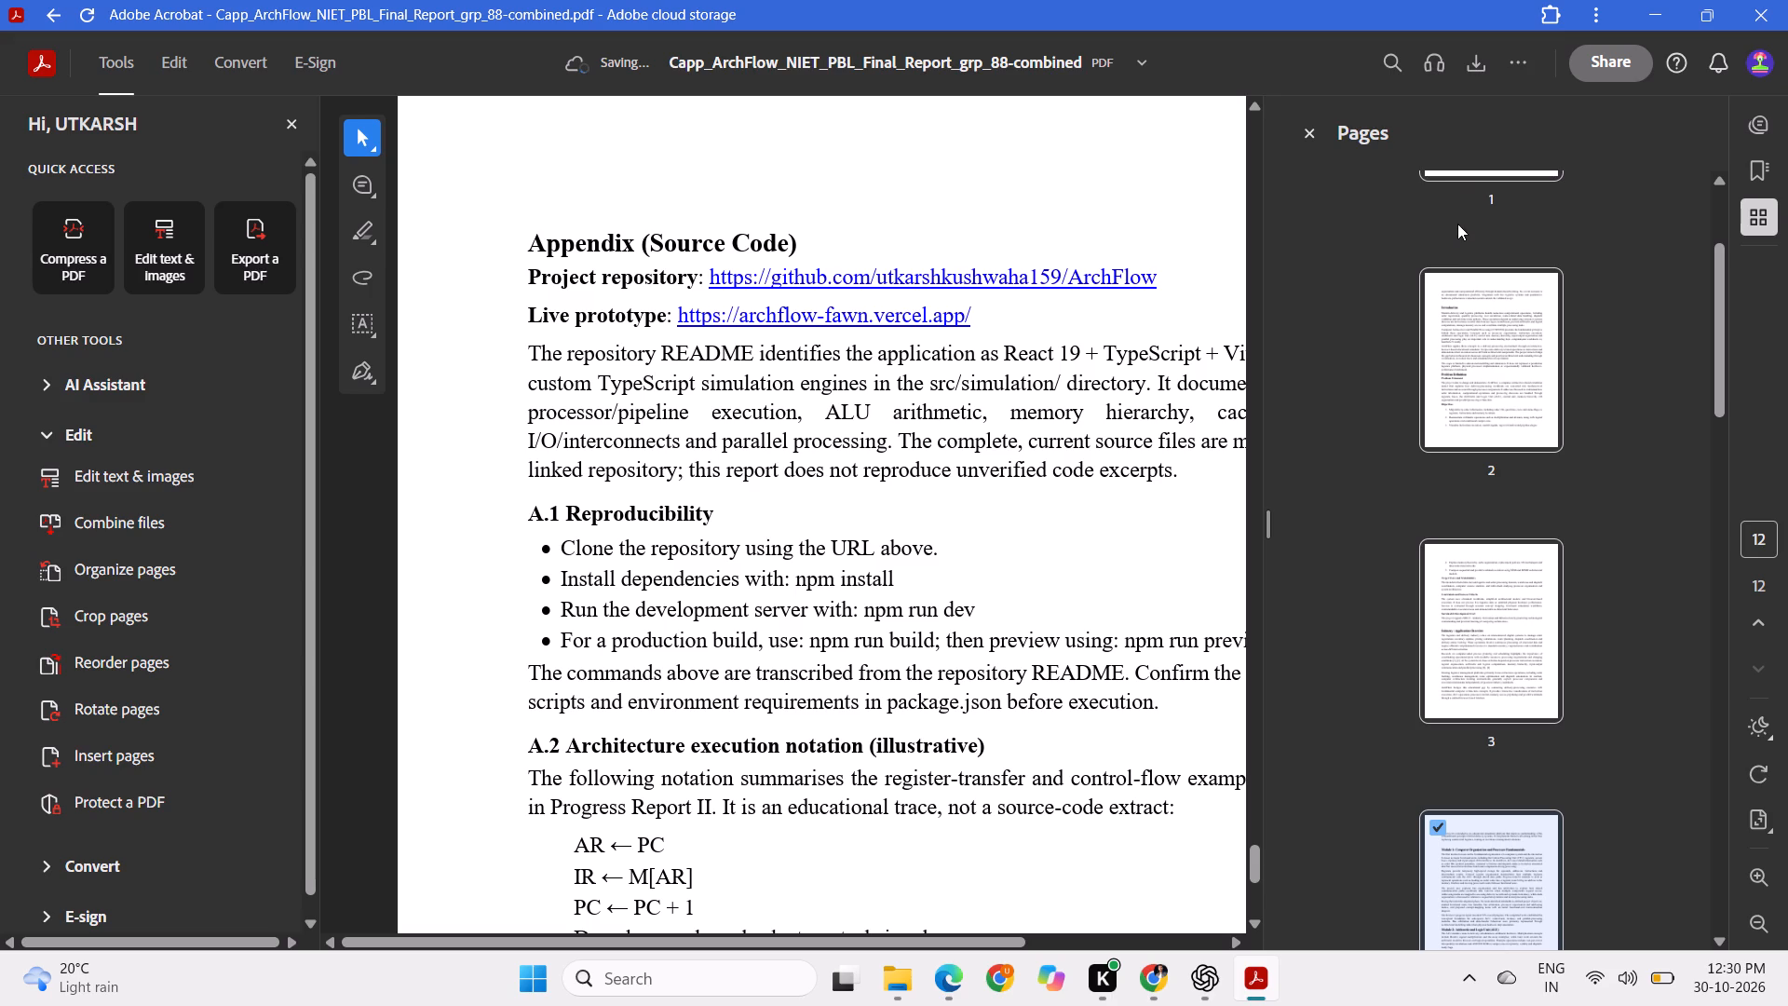
Look through the page thumbnails of the combined report for the NIET front page.
{"action": "scroll", "coordinate": [1456, 237], "scroll_direction": "up", "scroll_amount": 4}
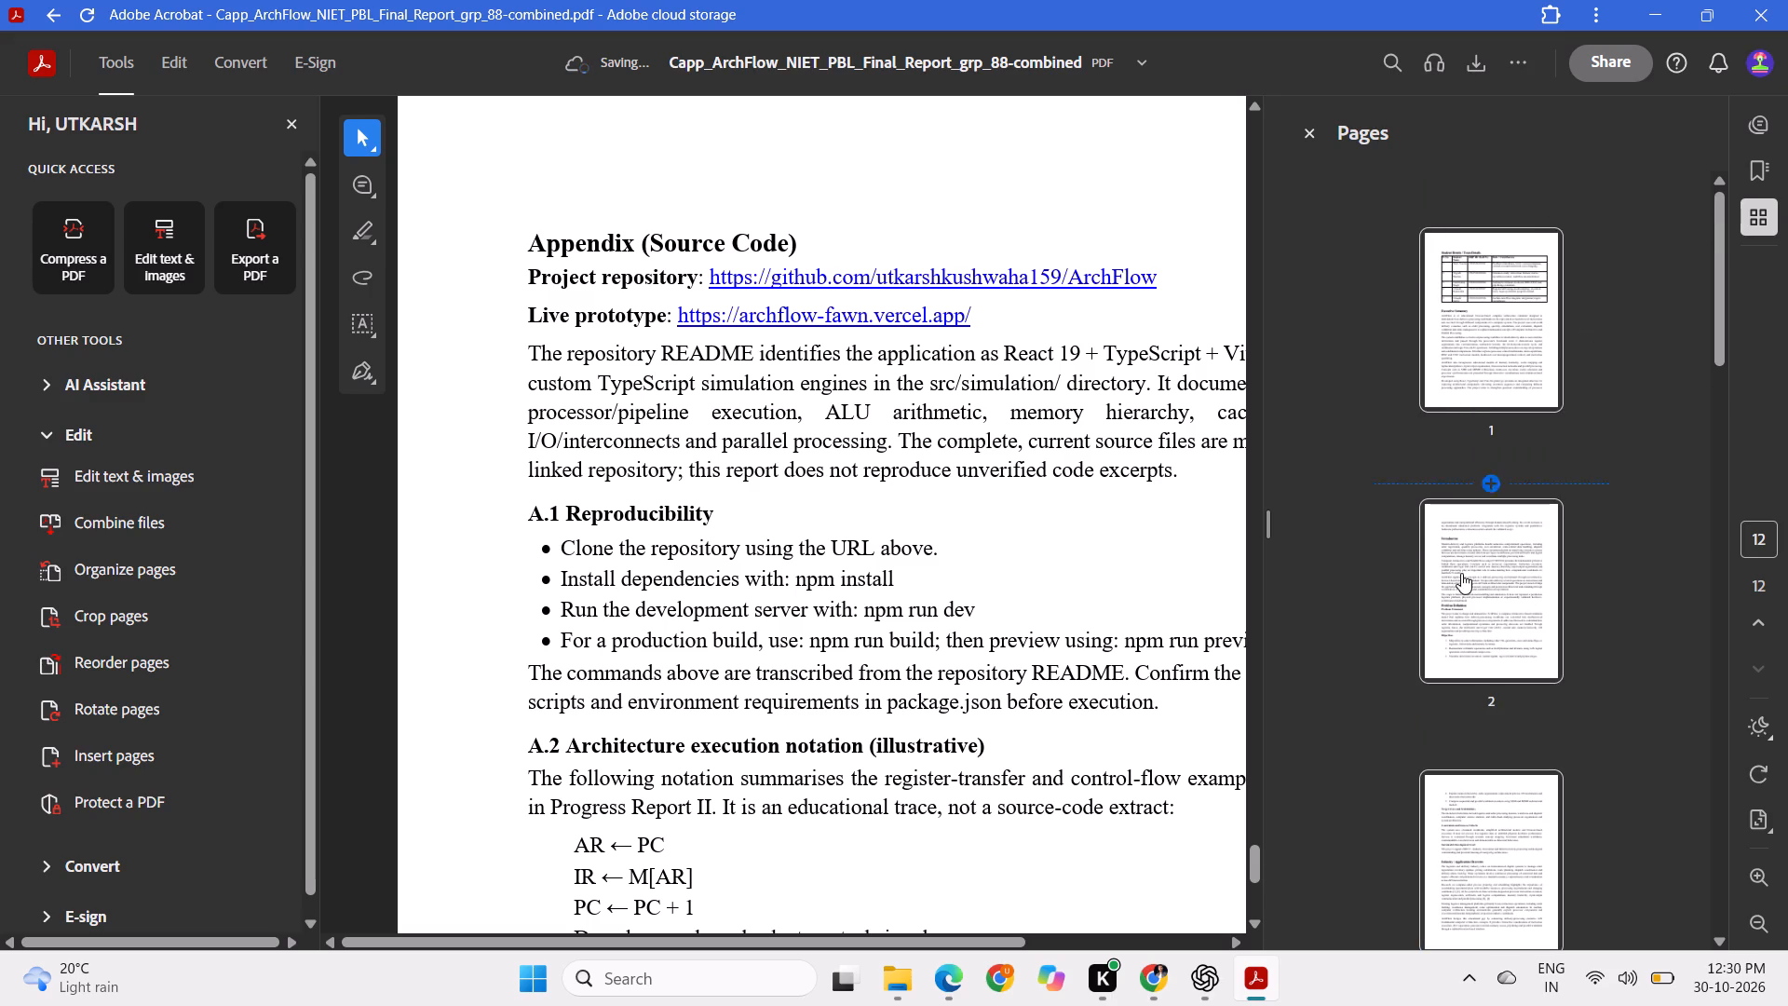
{"action": "scroll", "coordinate": [1485, 636], "scroll_direction": "down", "scroll_amount": 4}
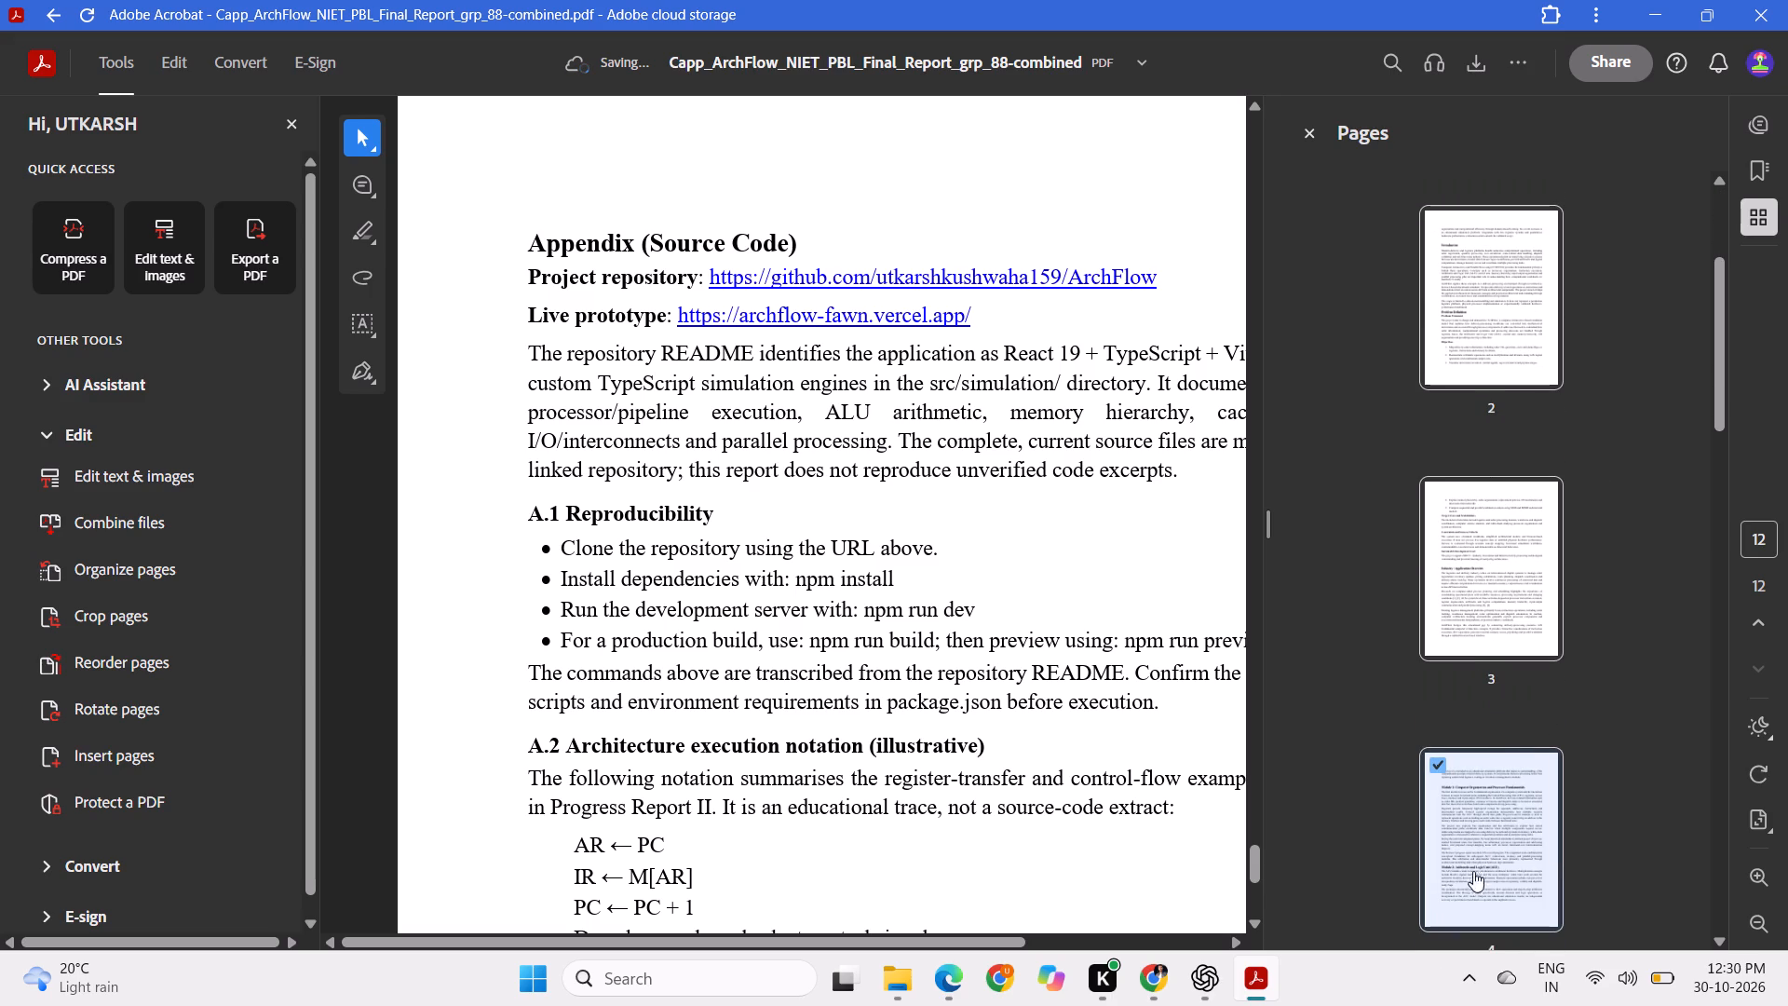
{"action": "left_click", "coordinate": [1429, 714]}
{"action": "left_click", "coordinate": [1364, 691]}
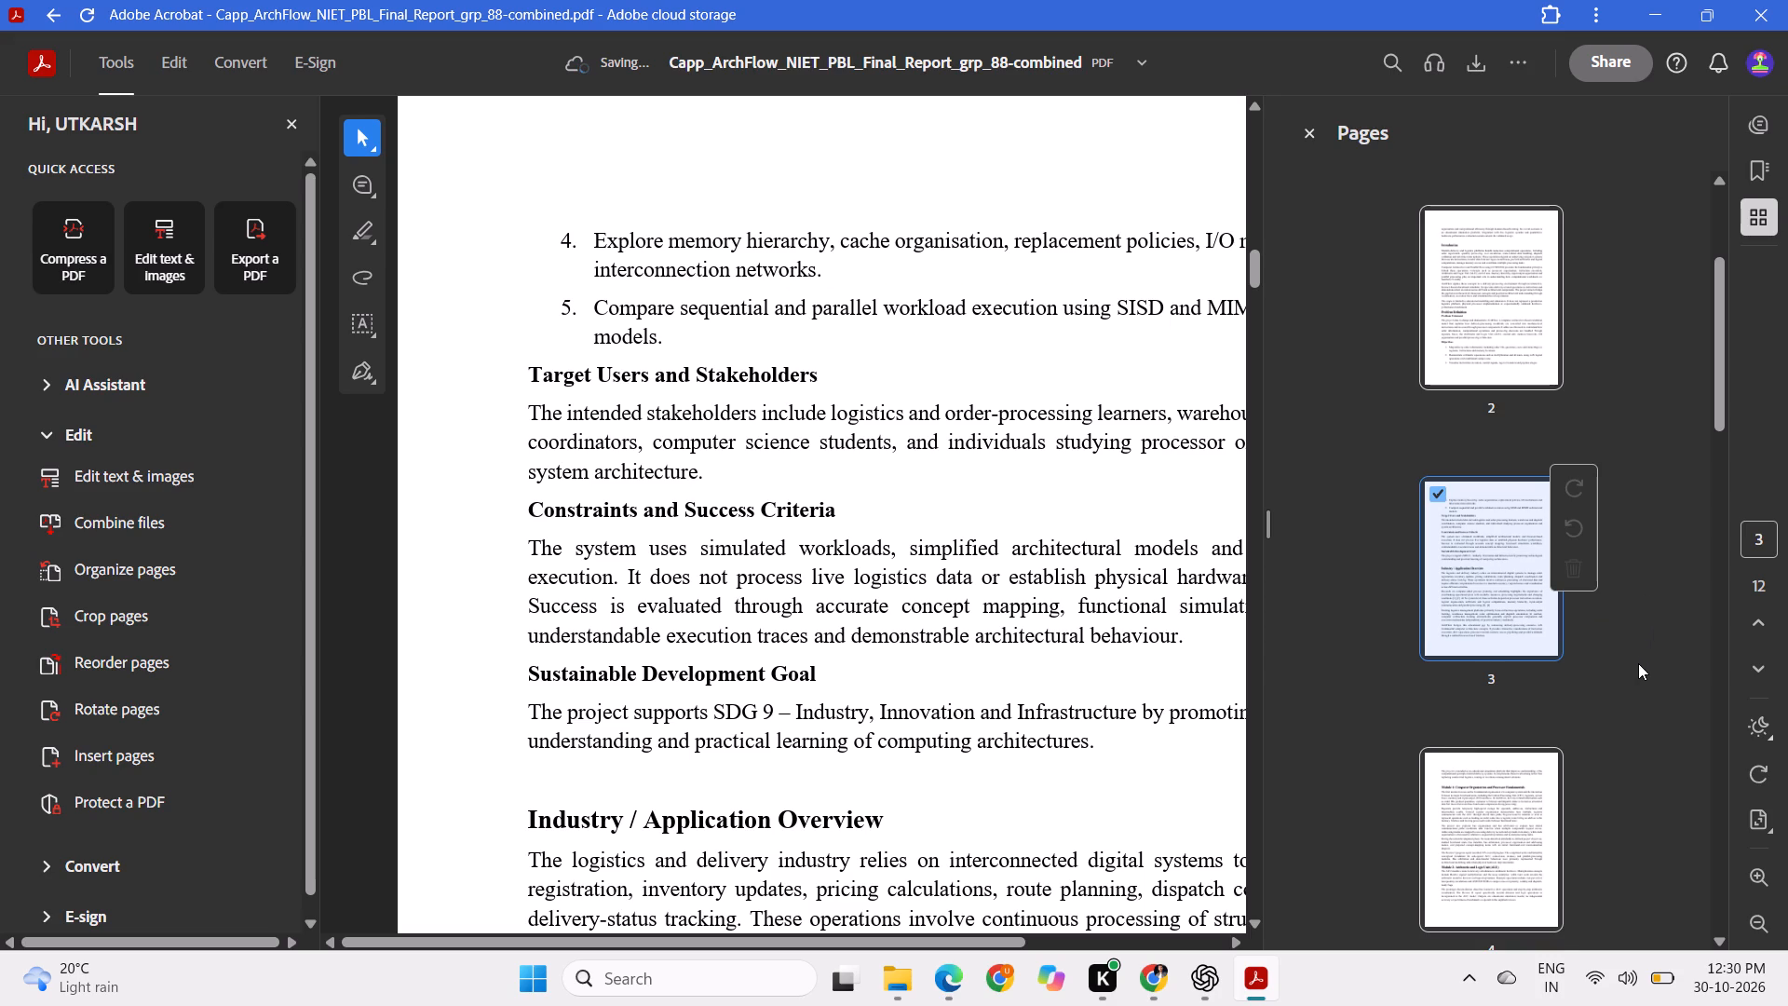
{"action": "scroll", "coordinate": [1638, 663], "scroll_direction": "up", "scroll_amount": 2}
{"action": "scroll", "coordinate": [1605, 477], "scroll_direction": "down", "scroll_amount": 1}
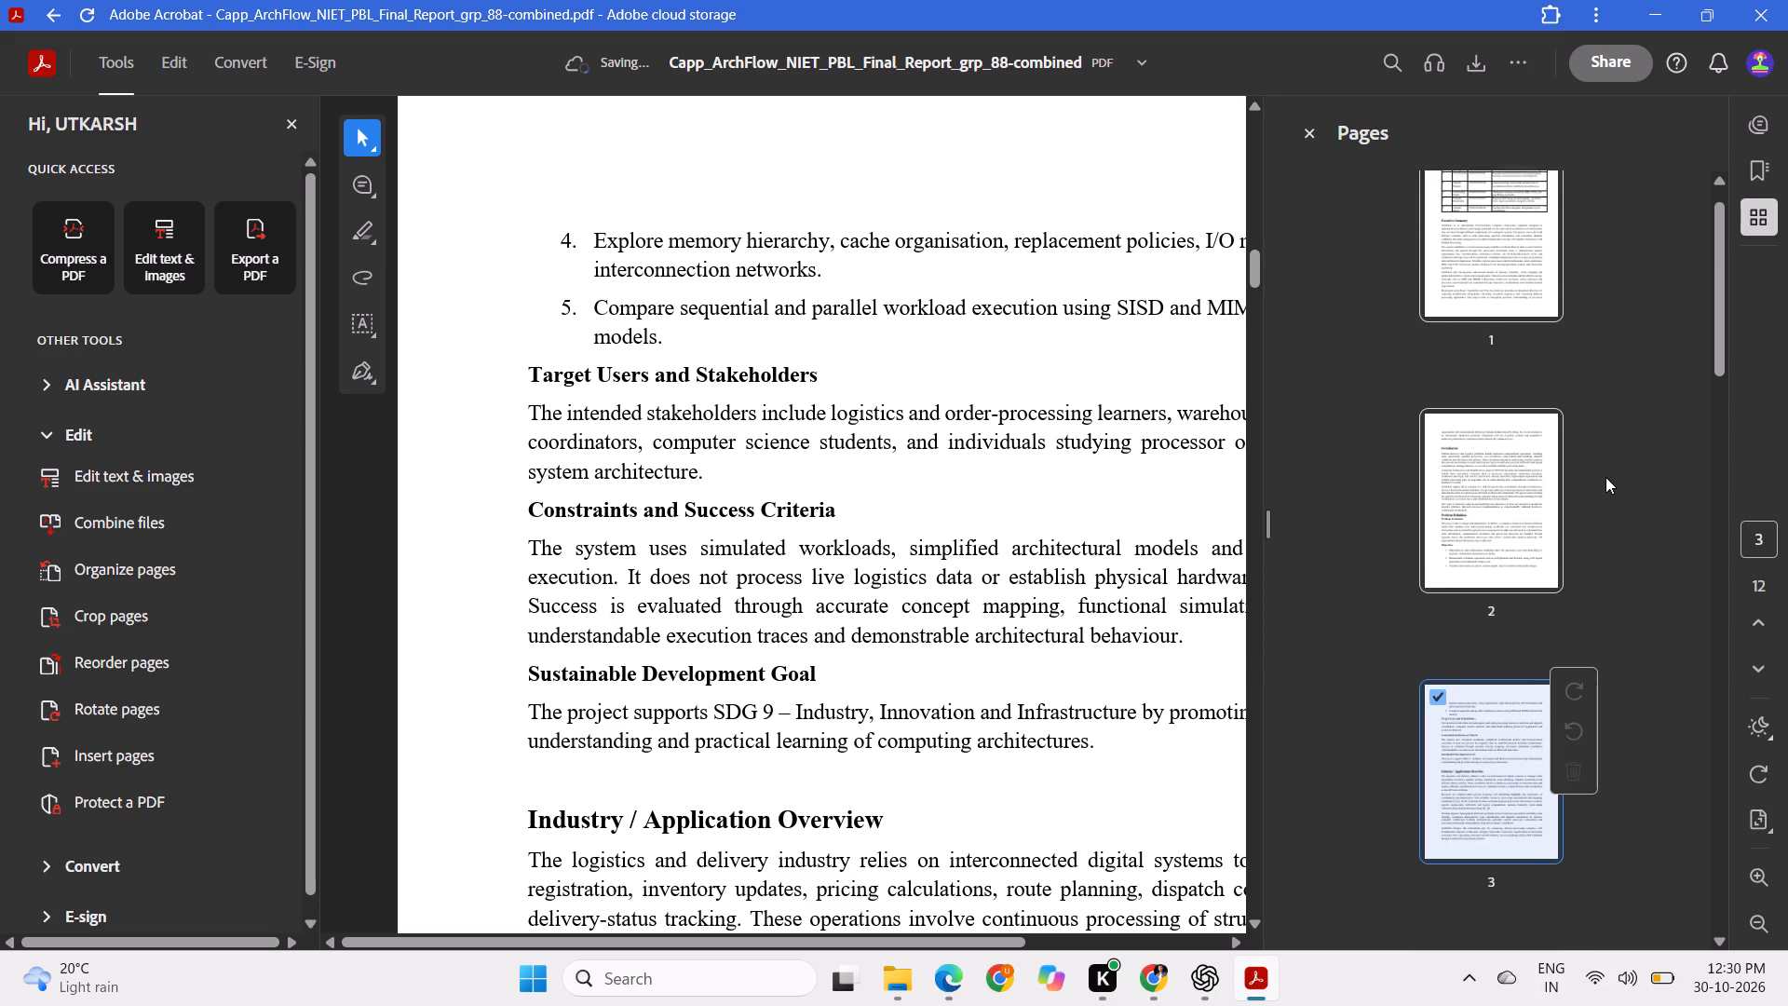
{"action": "scroll", "coordinate": [1605, 477], "scroll_direction": "down", "scroll_amount": 1}
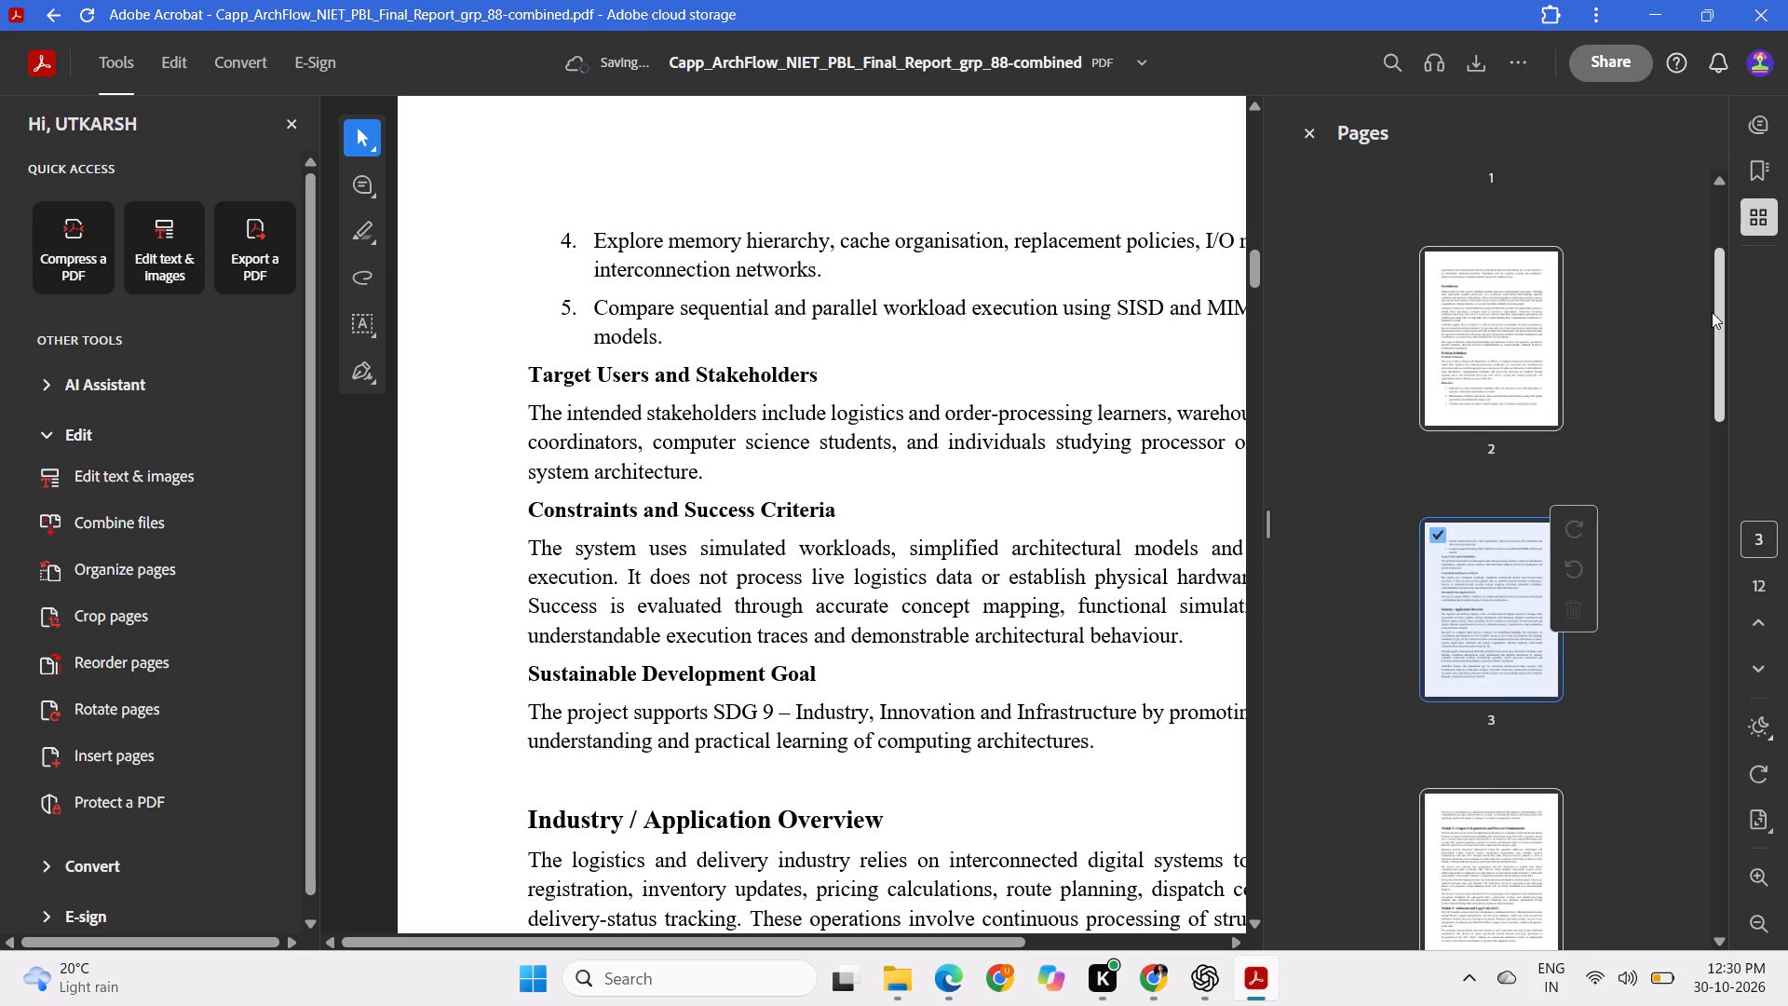
{"action": "left_click_drag", "start_coordinate": [1712, 312], "coordinate": [1785, 866]}
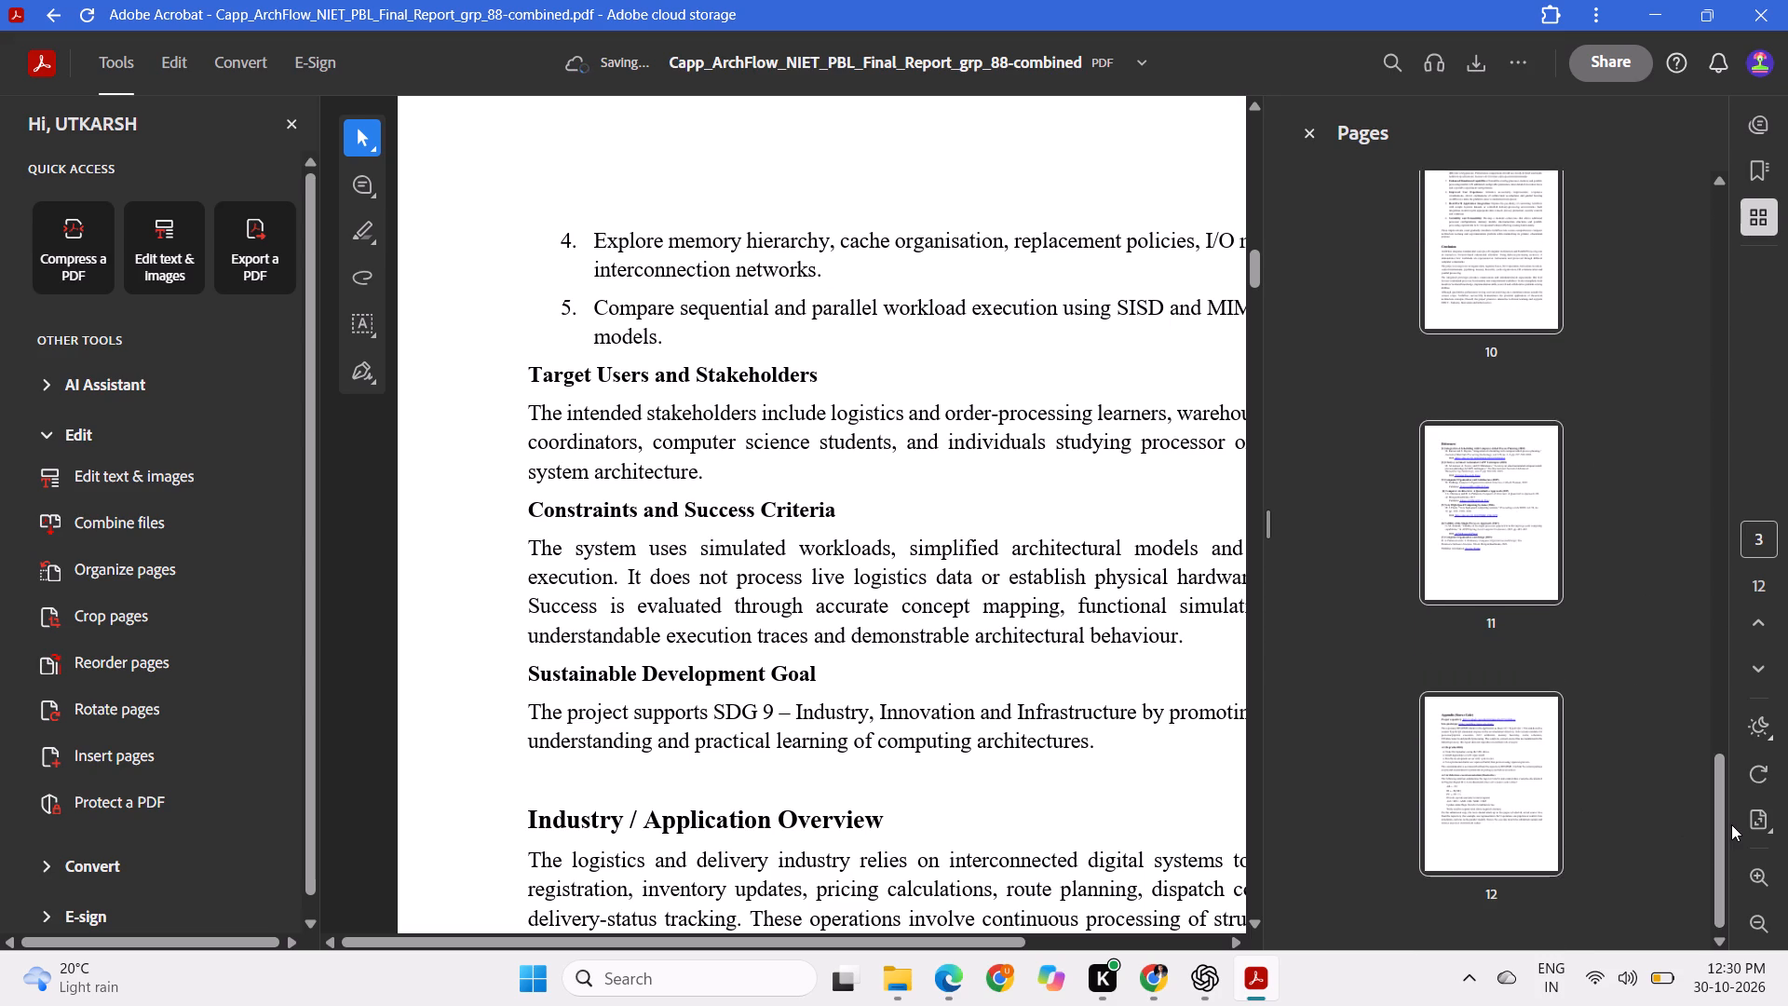
{"action": "left_click", "coordinate": [1731, 824]}
{"action": "left_click_drag", "start_coordinate": [1727, 823], "coordinate": [1698, 237]}
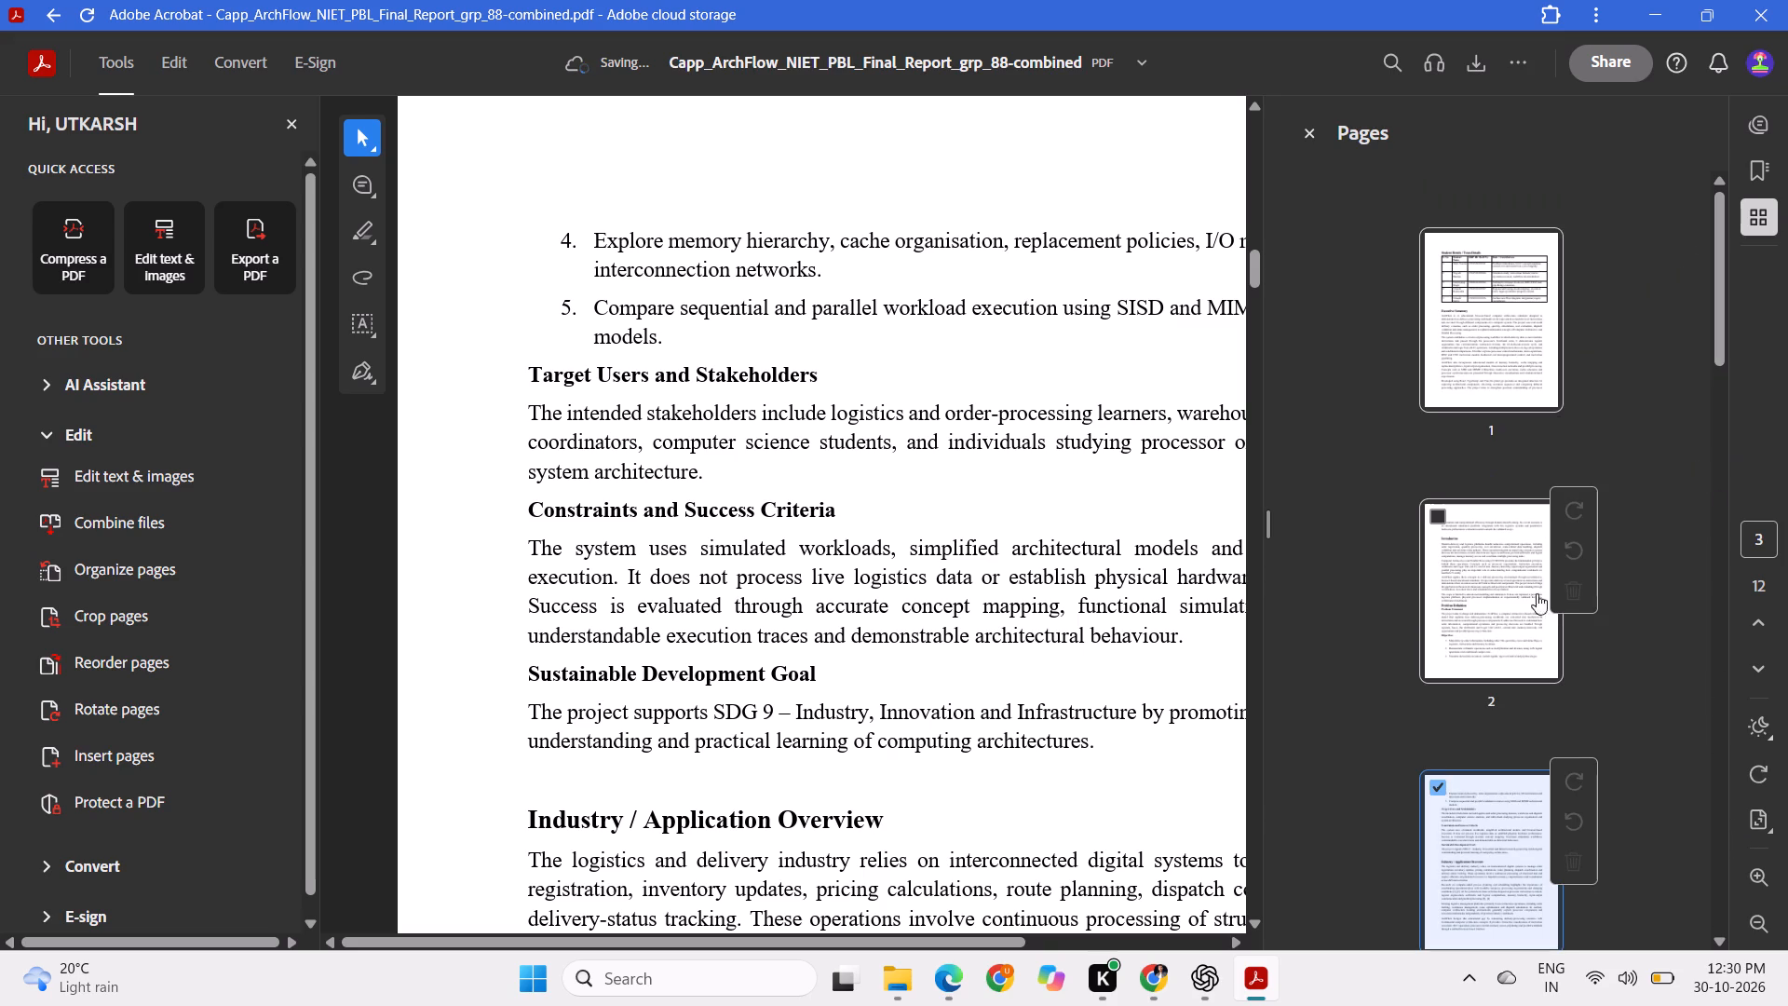
{"action": "scroll", "coordinate": [1528, 632], "scroll_direction": "up", "scroll_amount": 1}
{"action": "left_click", "coordinate": [1439, 802]}
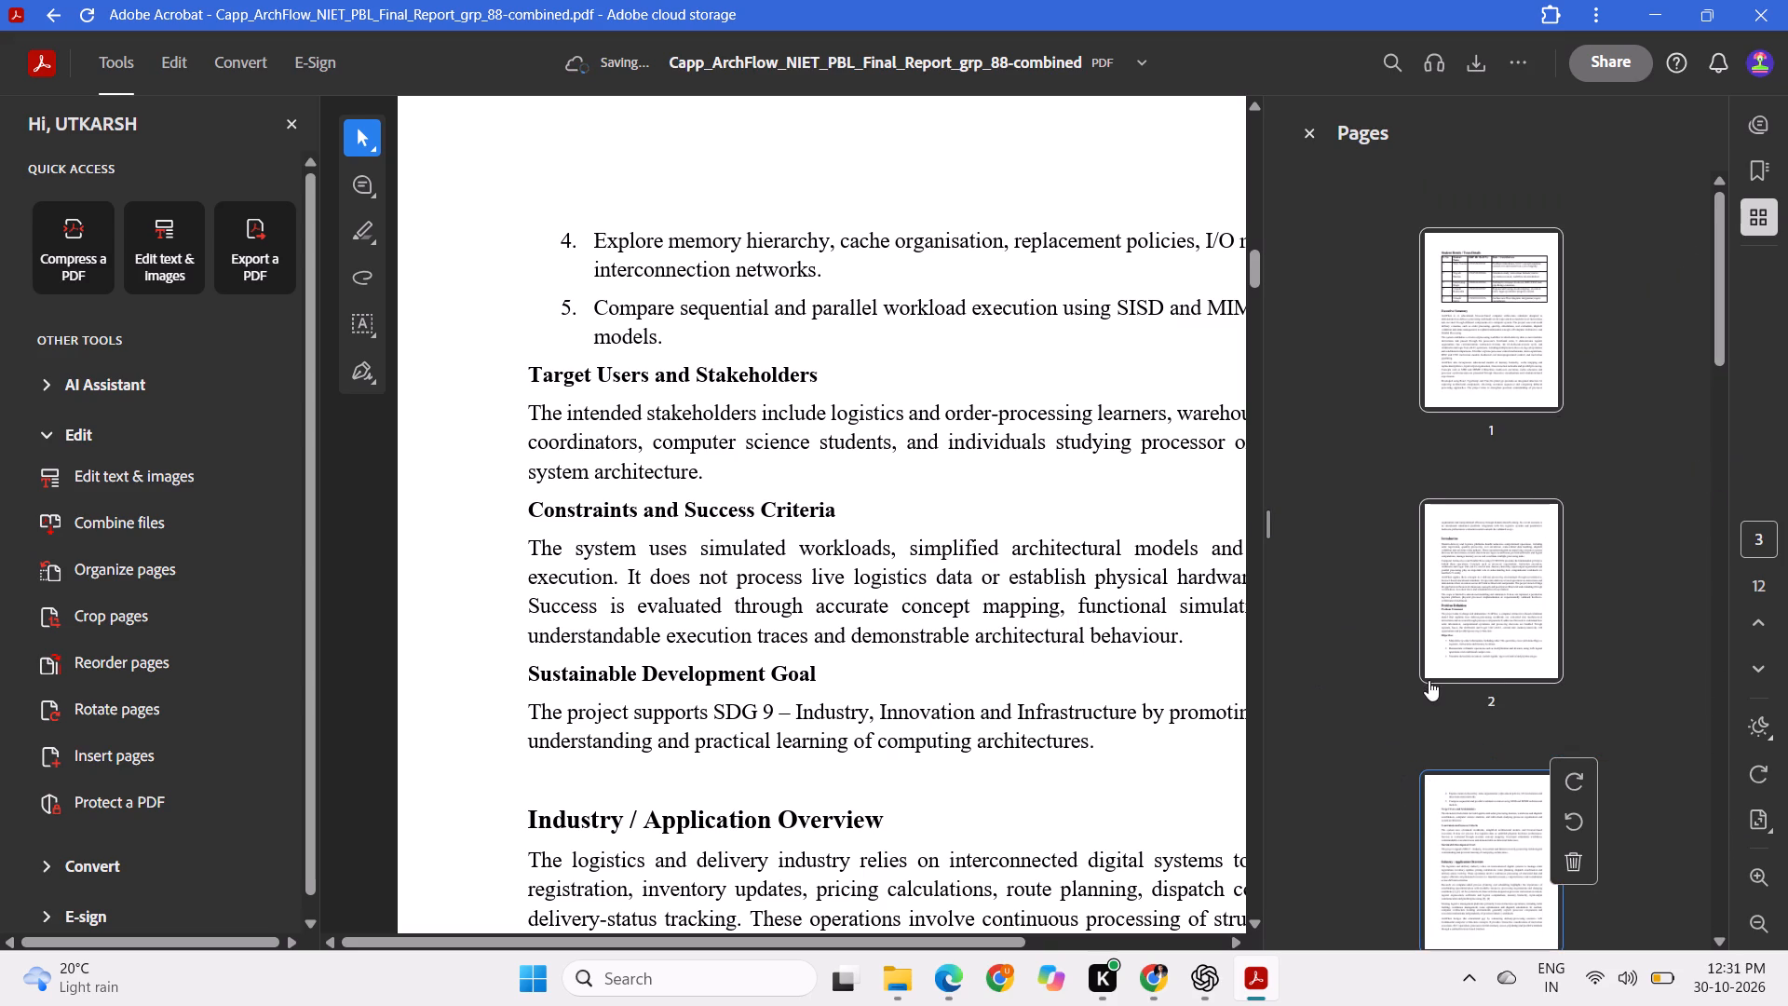
{"action": "scroll", "coordinate": [1429, 680], "scroll_direction": "down", "scroll_amount": 1}
{"action": "scroll", "coordinate": [1486, 830], "scroll_direction": "down", "scroll_amount": 1}
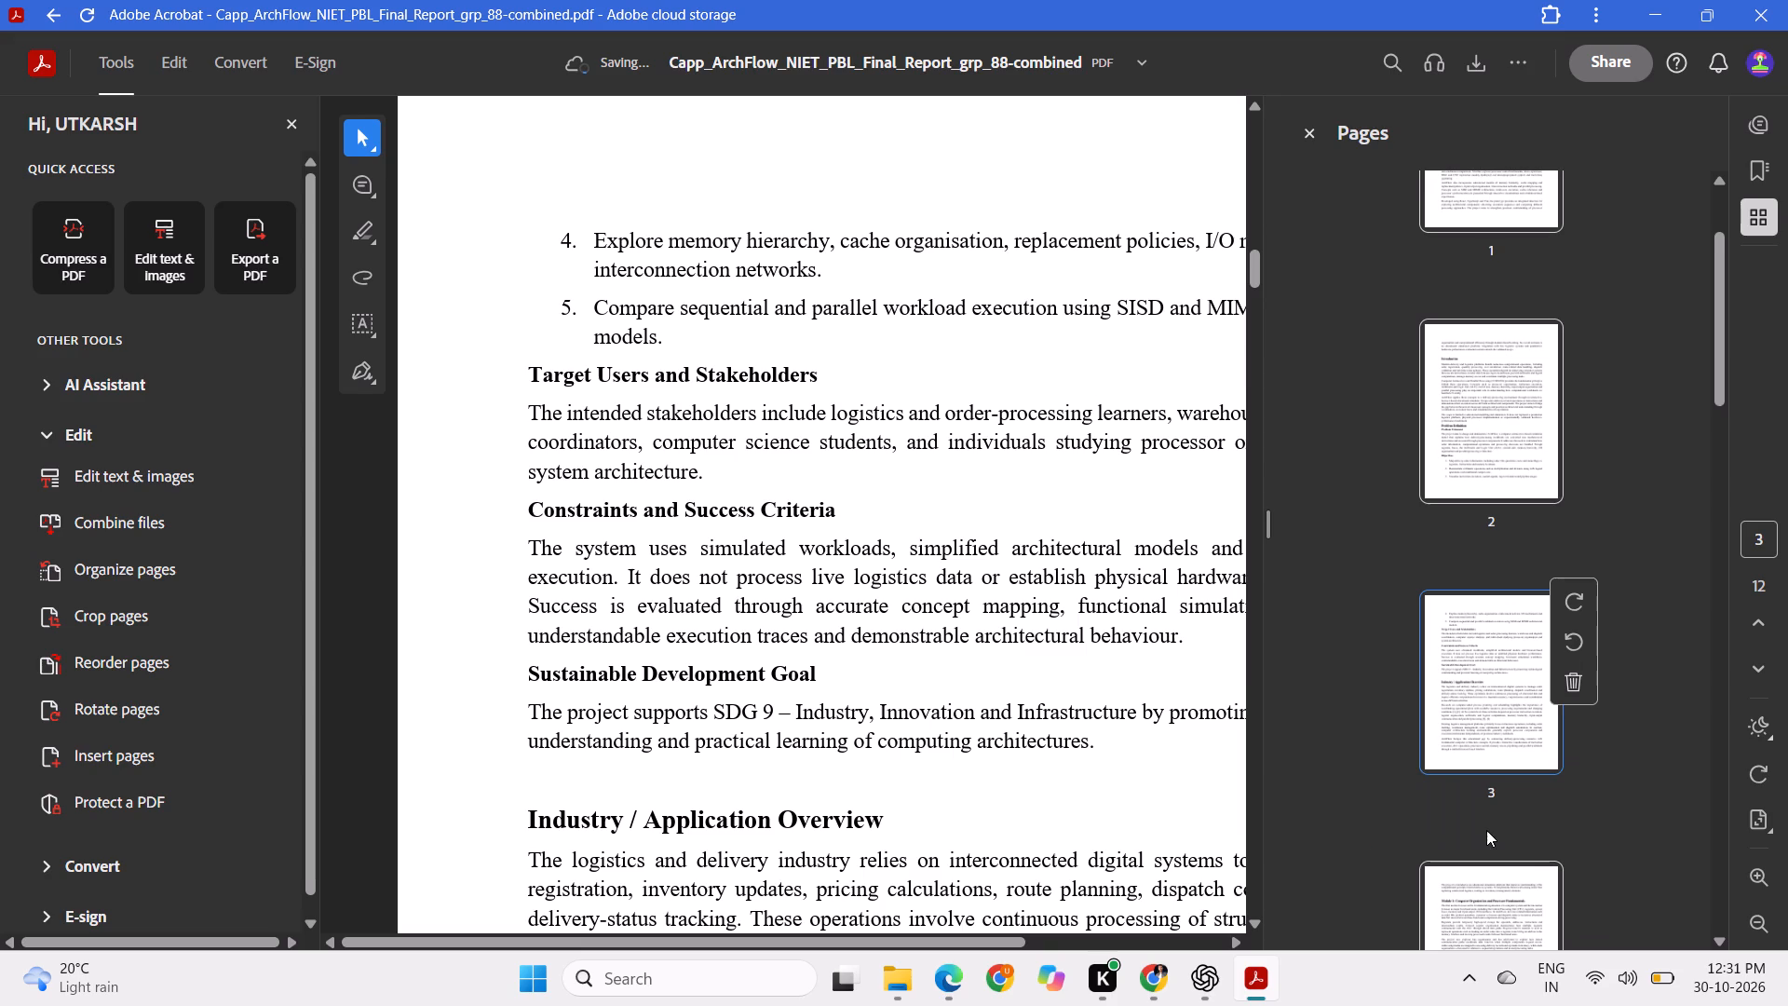
{"action": "scroll", "coordinate": [1486, 830], "scroll_direction": "down", "scroll_amount": 1}
Read down the combined report from page 3 to locate the NIET front page with the student declaration.
{"action": "key", "text": "Down"}
{"action": "key", "text": "Down"}
{"action": "key", "text": "Down"}
{"action": "key", "text": "Down"}
{"action": "key", "text": "Down"}
{"action": "key", "text": "Down"}
{"action": "key", "text": "Down"}
{"action": "key", "text": "Down"}
{"action": "key", "text": "Down"}
{"action": "key", "text": "Down"}
{"action": "key", "text": "Down"}
{"action": "key", "text": "Down"}
{"action": "key", "text": "Down"}
{"action": "key", "text": "Down"}
{"action": "key", "text": "Down"}
{"action": "key", "text": "Down"}
{"action": "key", "text": "Down"}
{"action": "key", "text": "Down"}
{"action": "key", "text": "Down"}
{"action": "key", "text": "Down"}
{"action": "key", "text": "Down"}
{"action": "key", "text": "Down"}
{"action": "key", "text": "Down"}
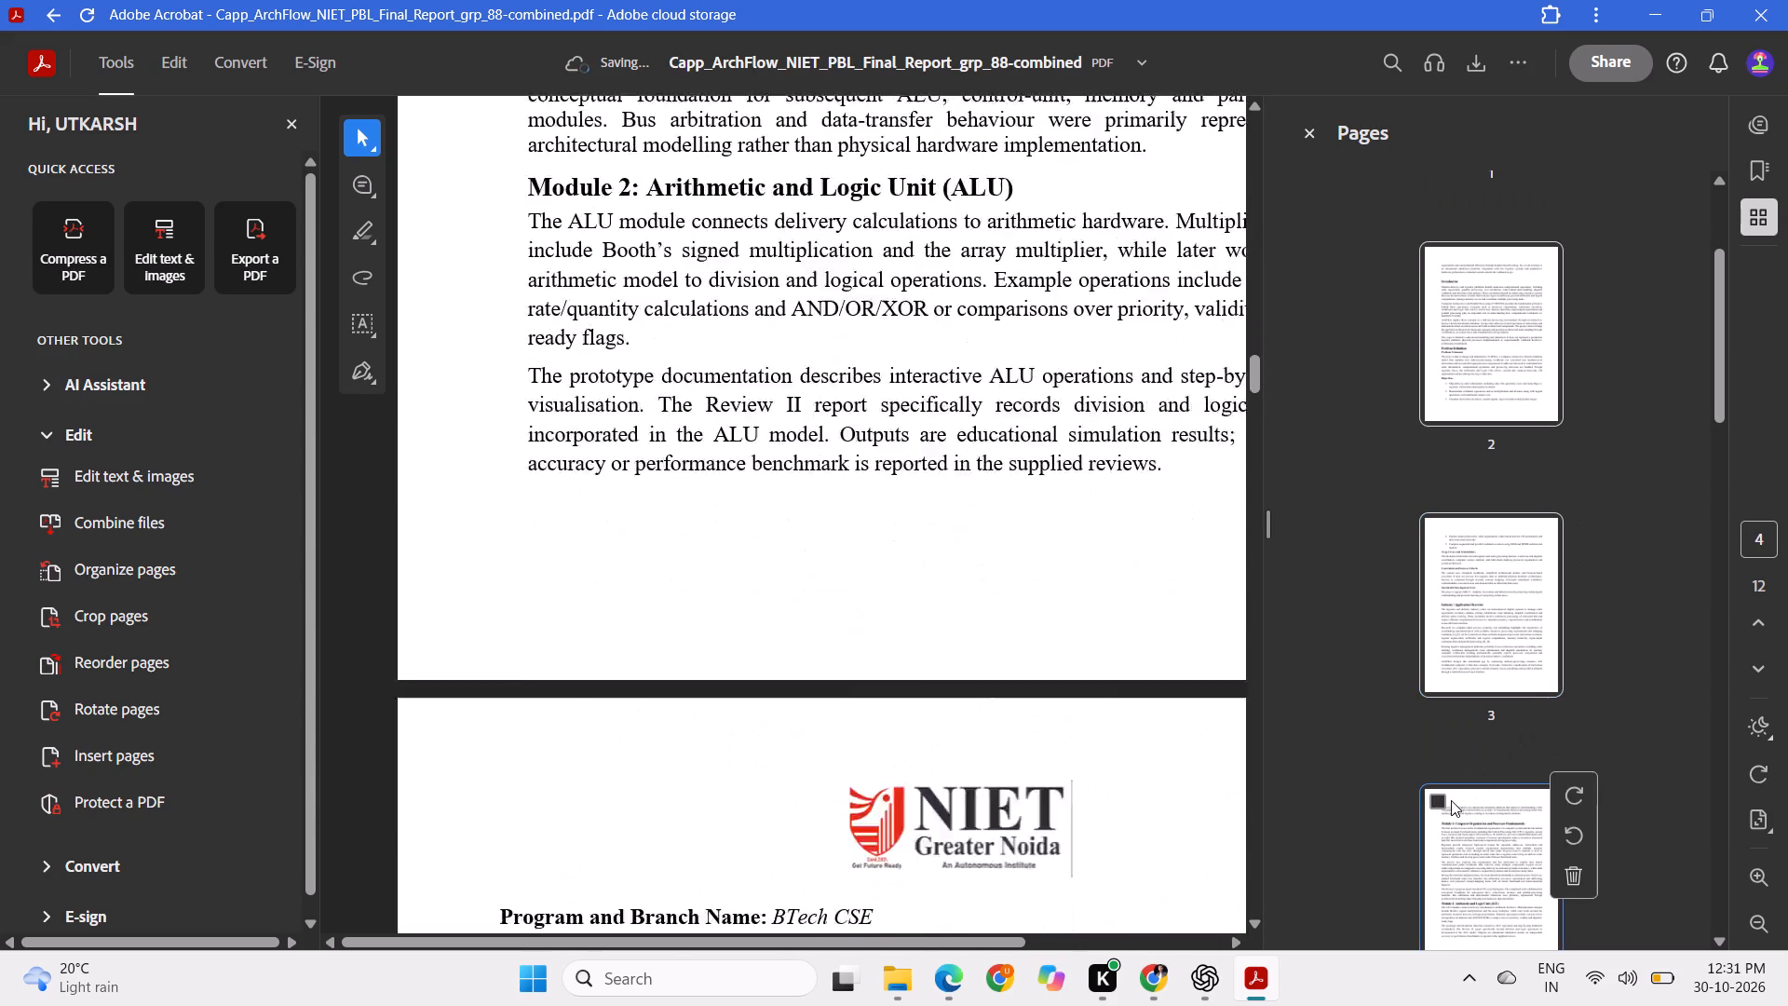
{"action": "key", "text": "Down"}
{"action": "left_click", "coordinate": [1058, 670]}
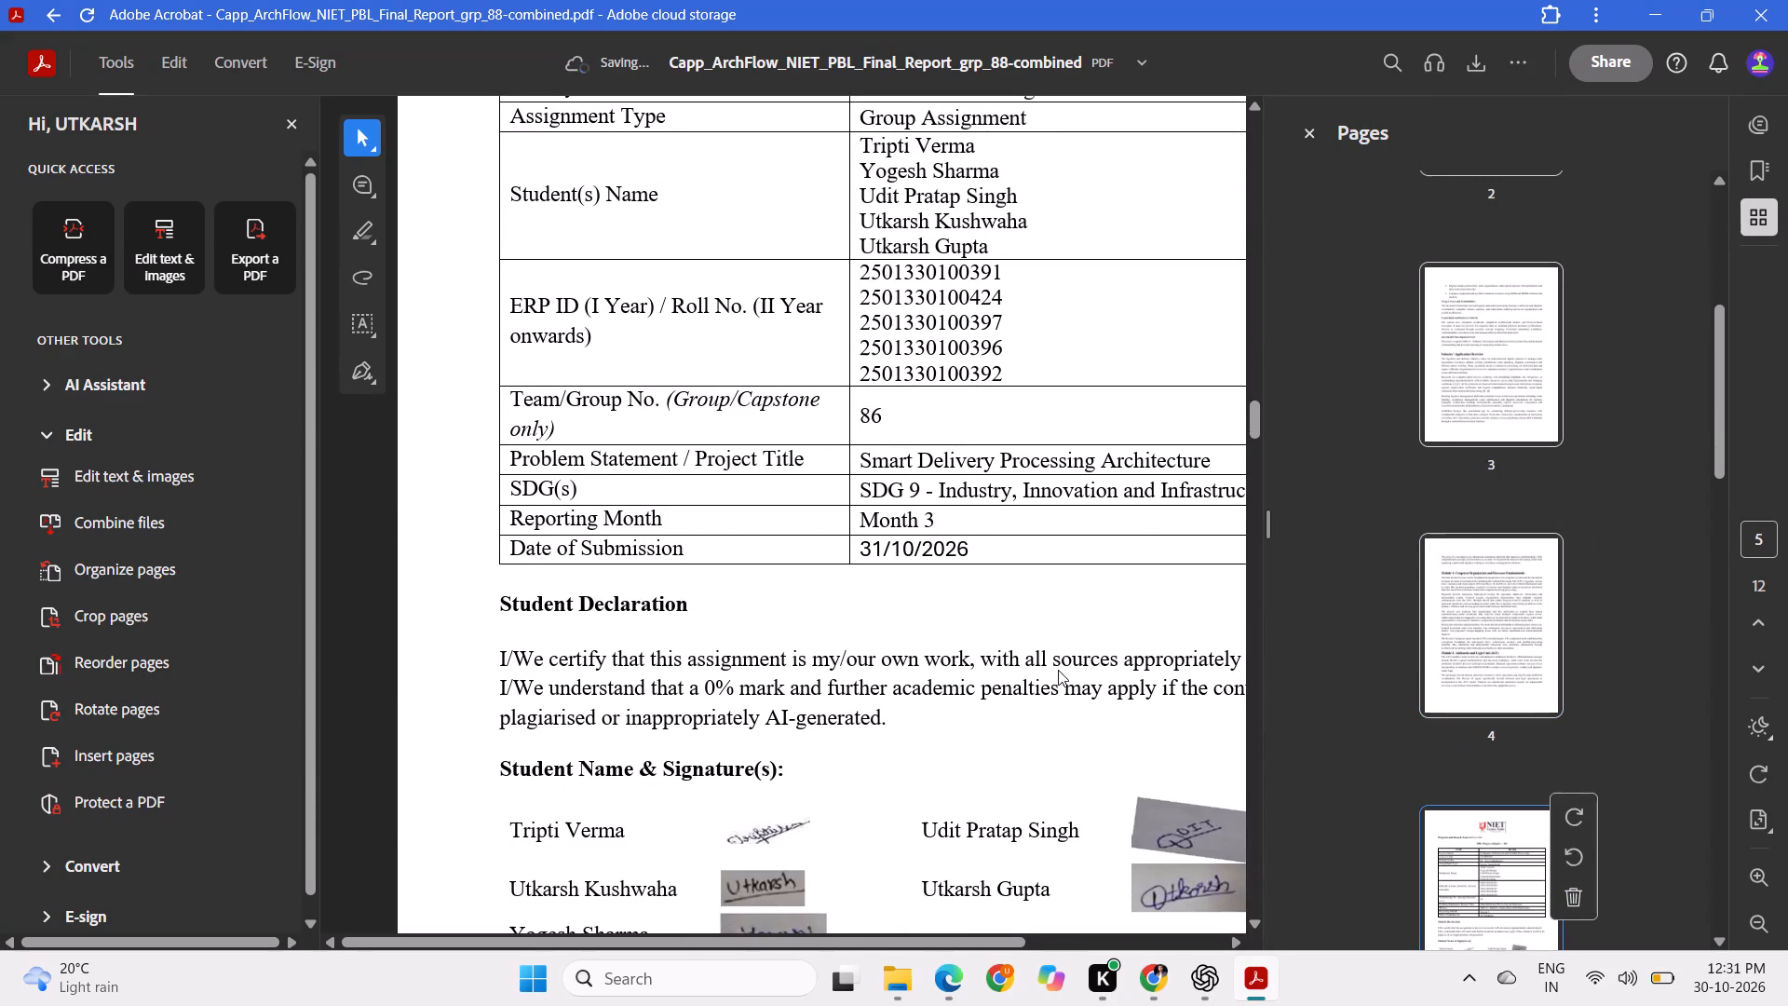
Move the NIET front page from page 5 to page 1 of the combined report.
{"action": "left_click", "coordinate": [1463, 861]}
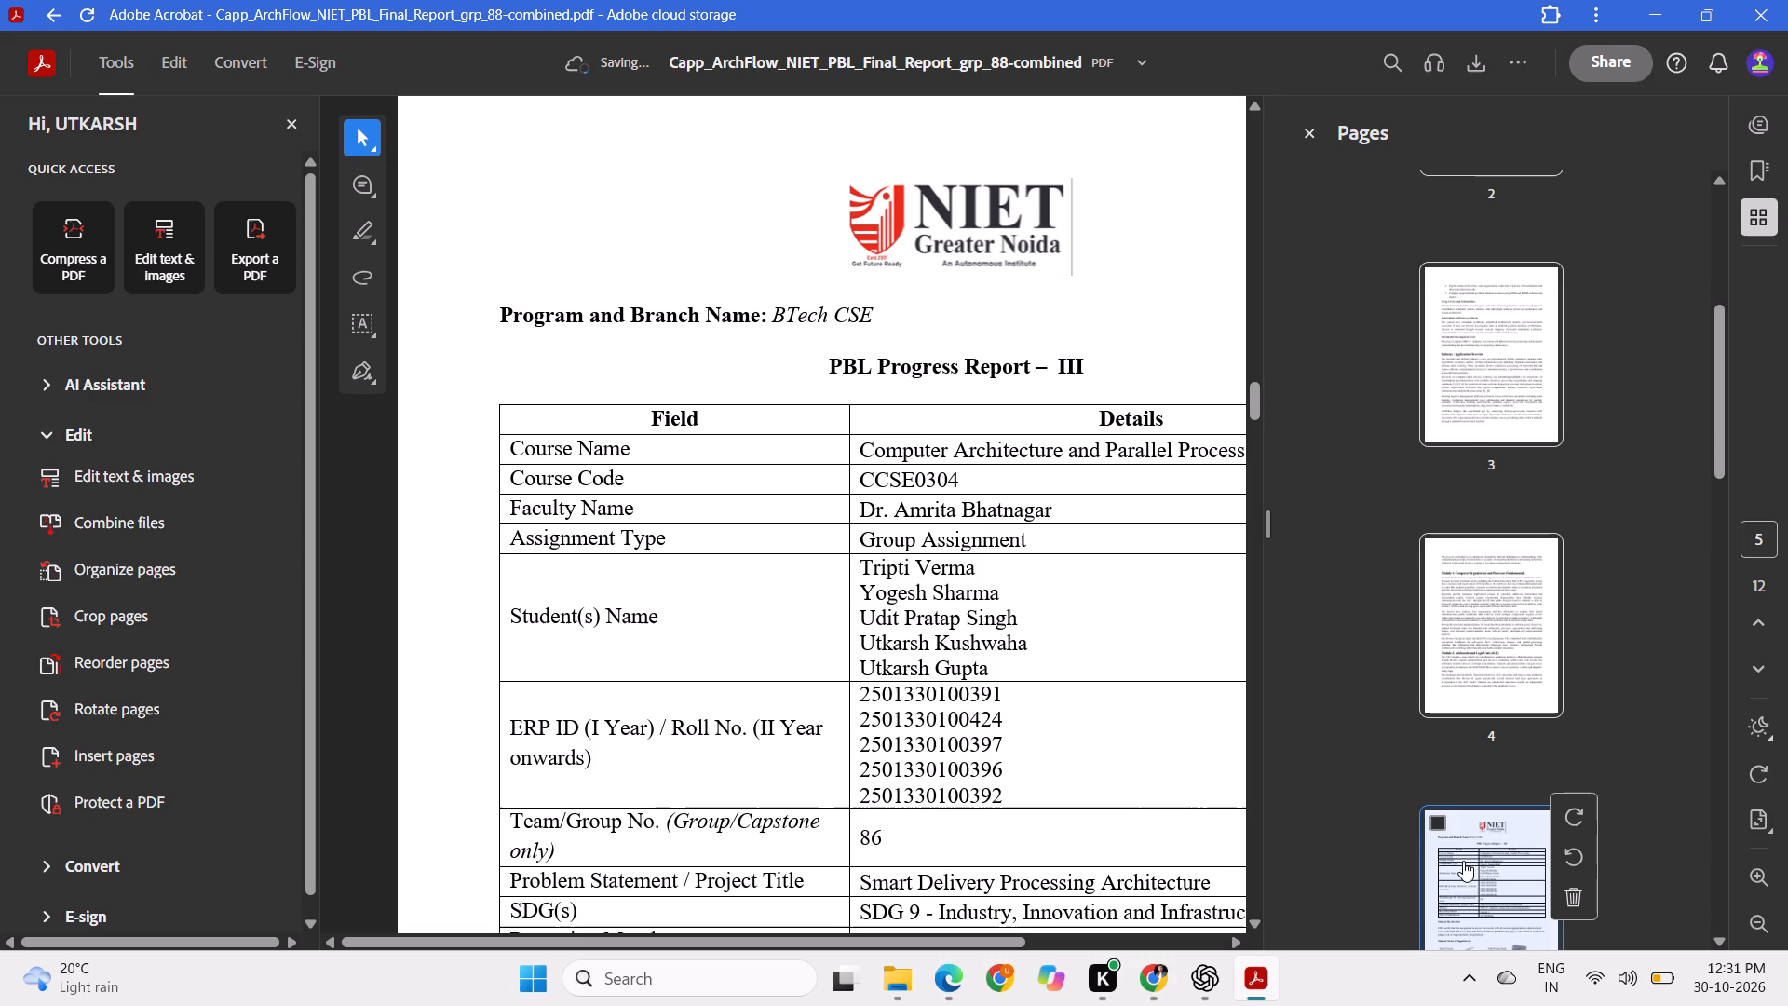
{"action": "left_click_drag", "start_coordinate": [1461, 846], "coordinate": [1447, 138]}
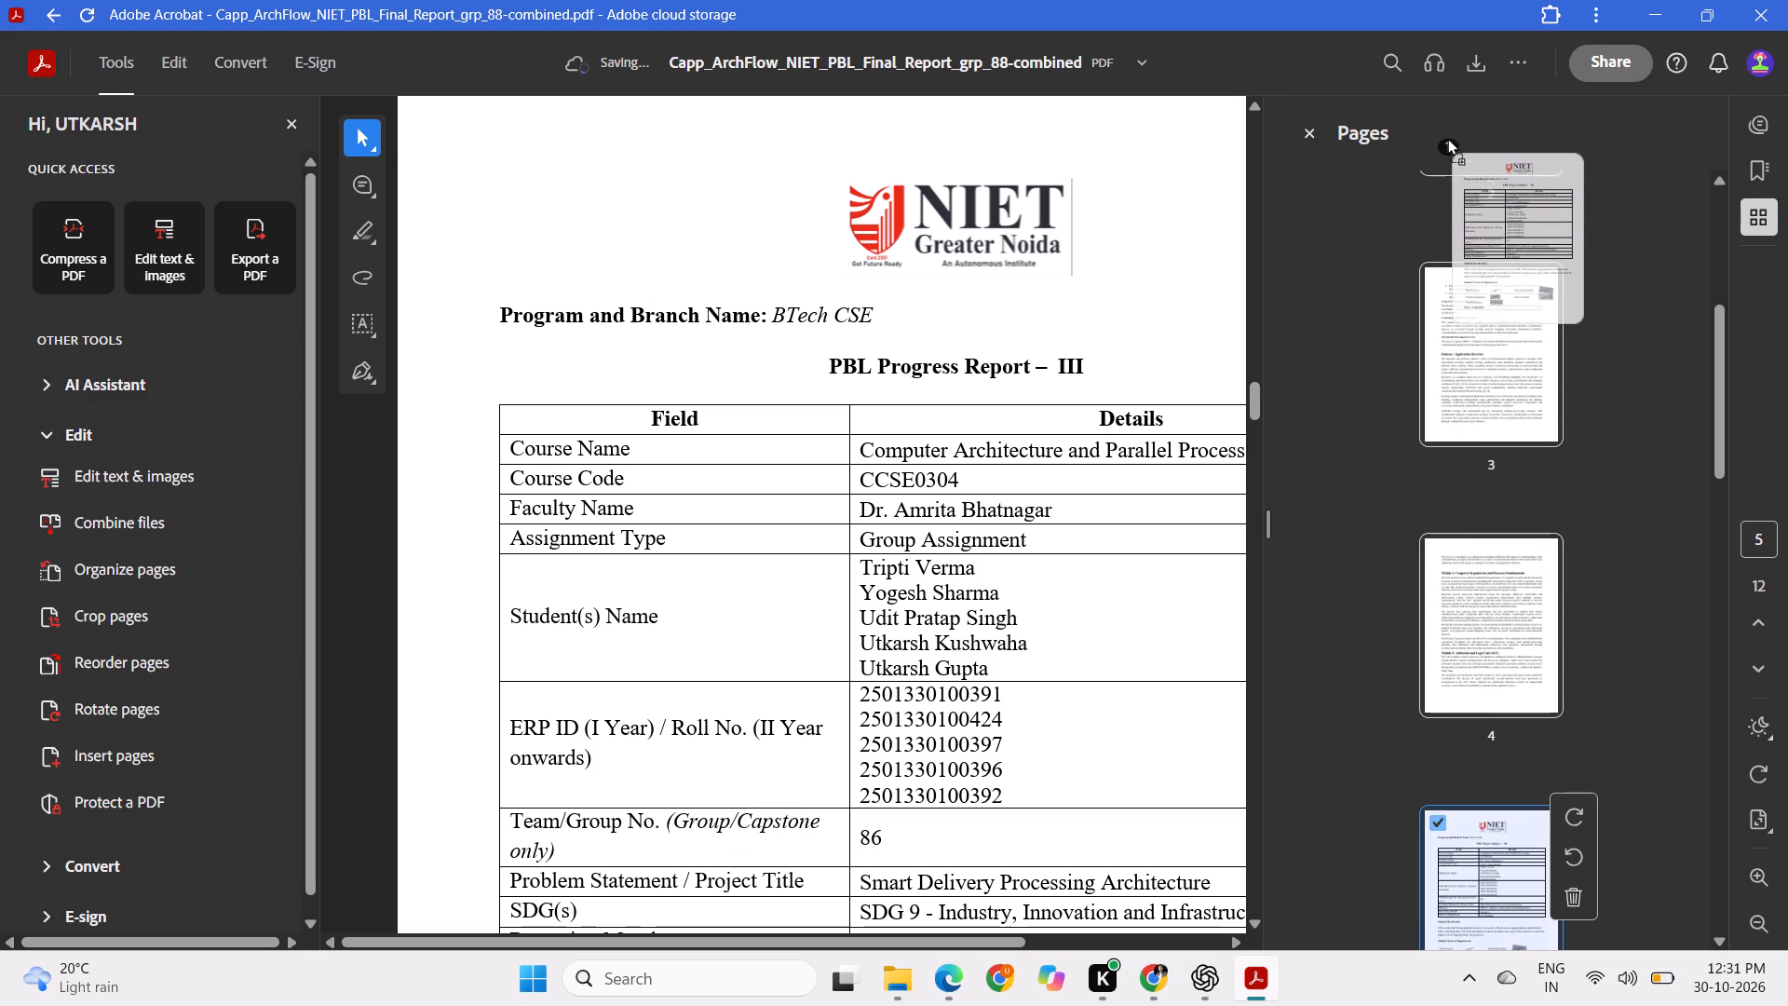
{"action": "left_click_drag", "start_coordinate": [1447, 138], "coordinate": [1449, 190]}
{"action": "scroll", "coordinate": [1470, 346], "scroll_direction": "up", "scroll_amount": 2}
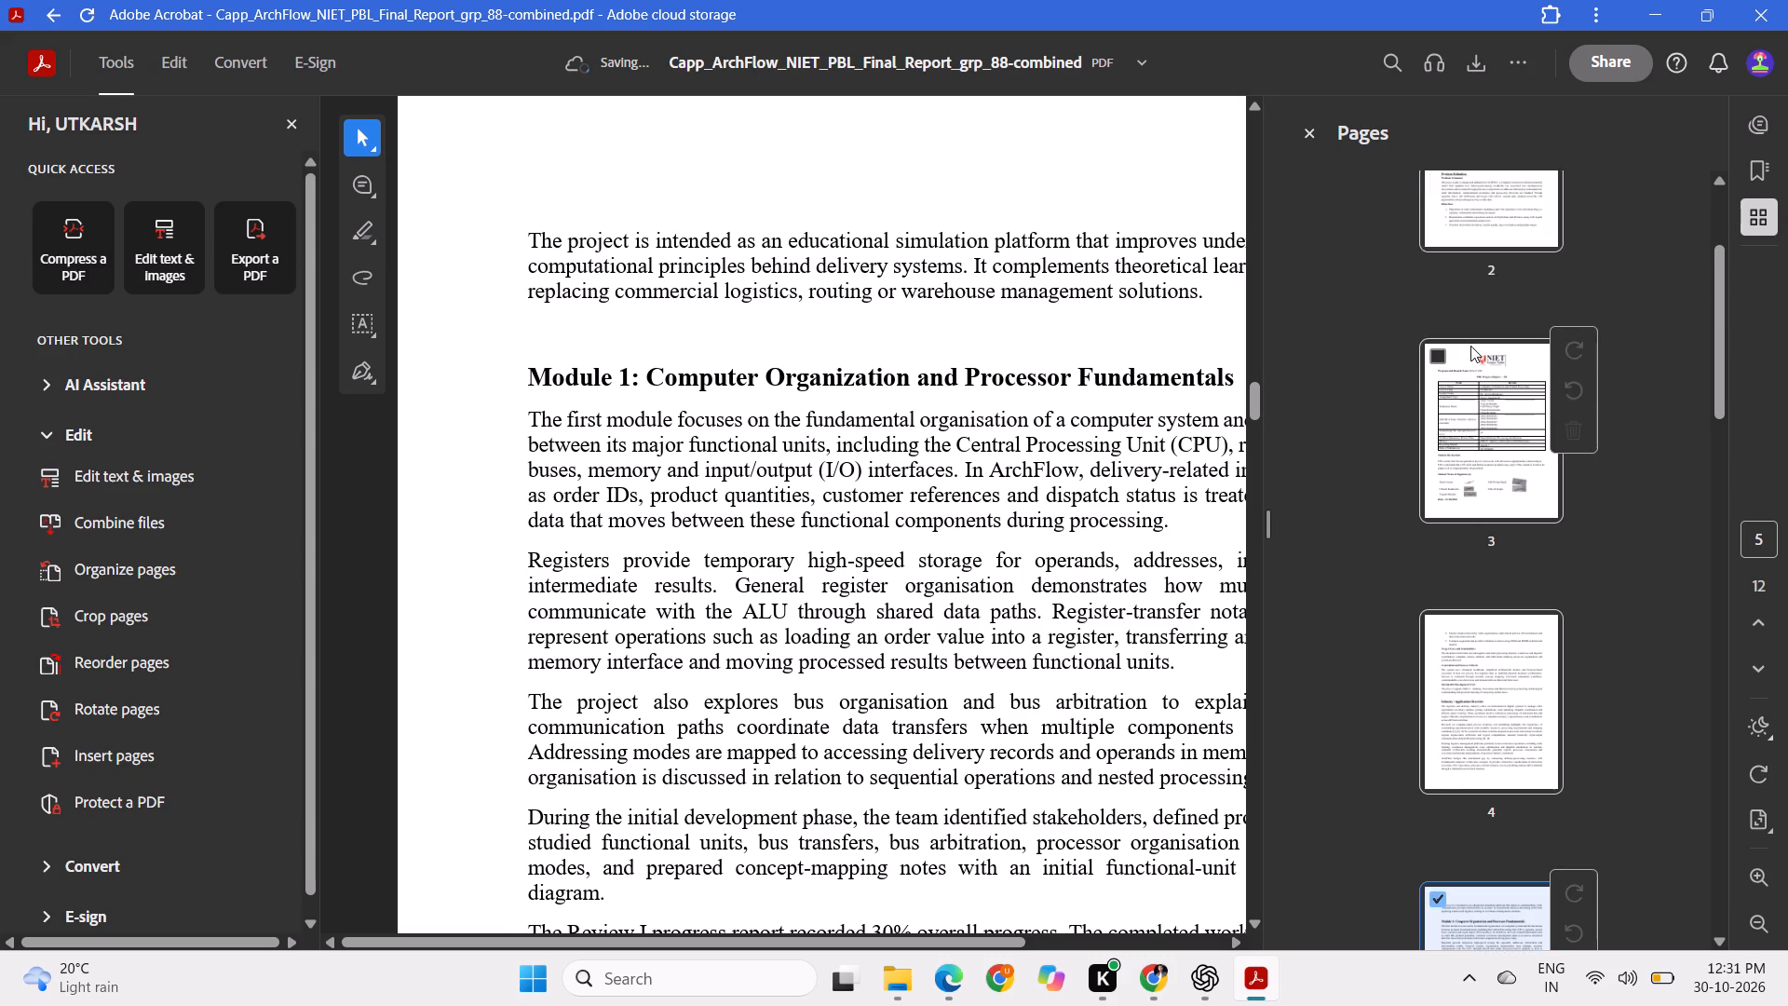
{"action": "left_click_drag", "start_coordinate": [1463, 617], "coordinate": [1491, 181]}
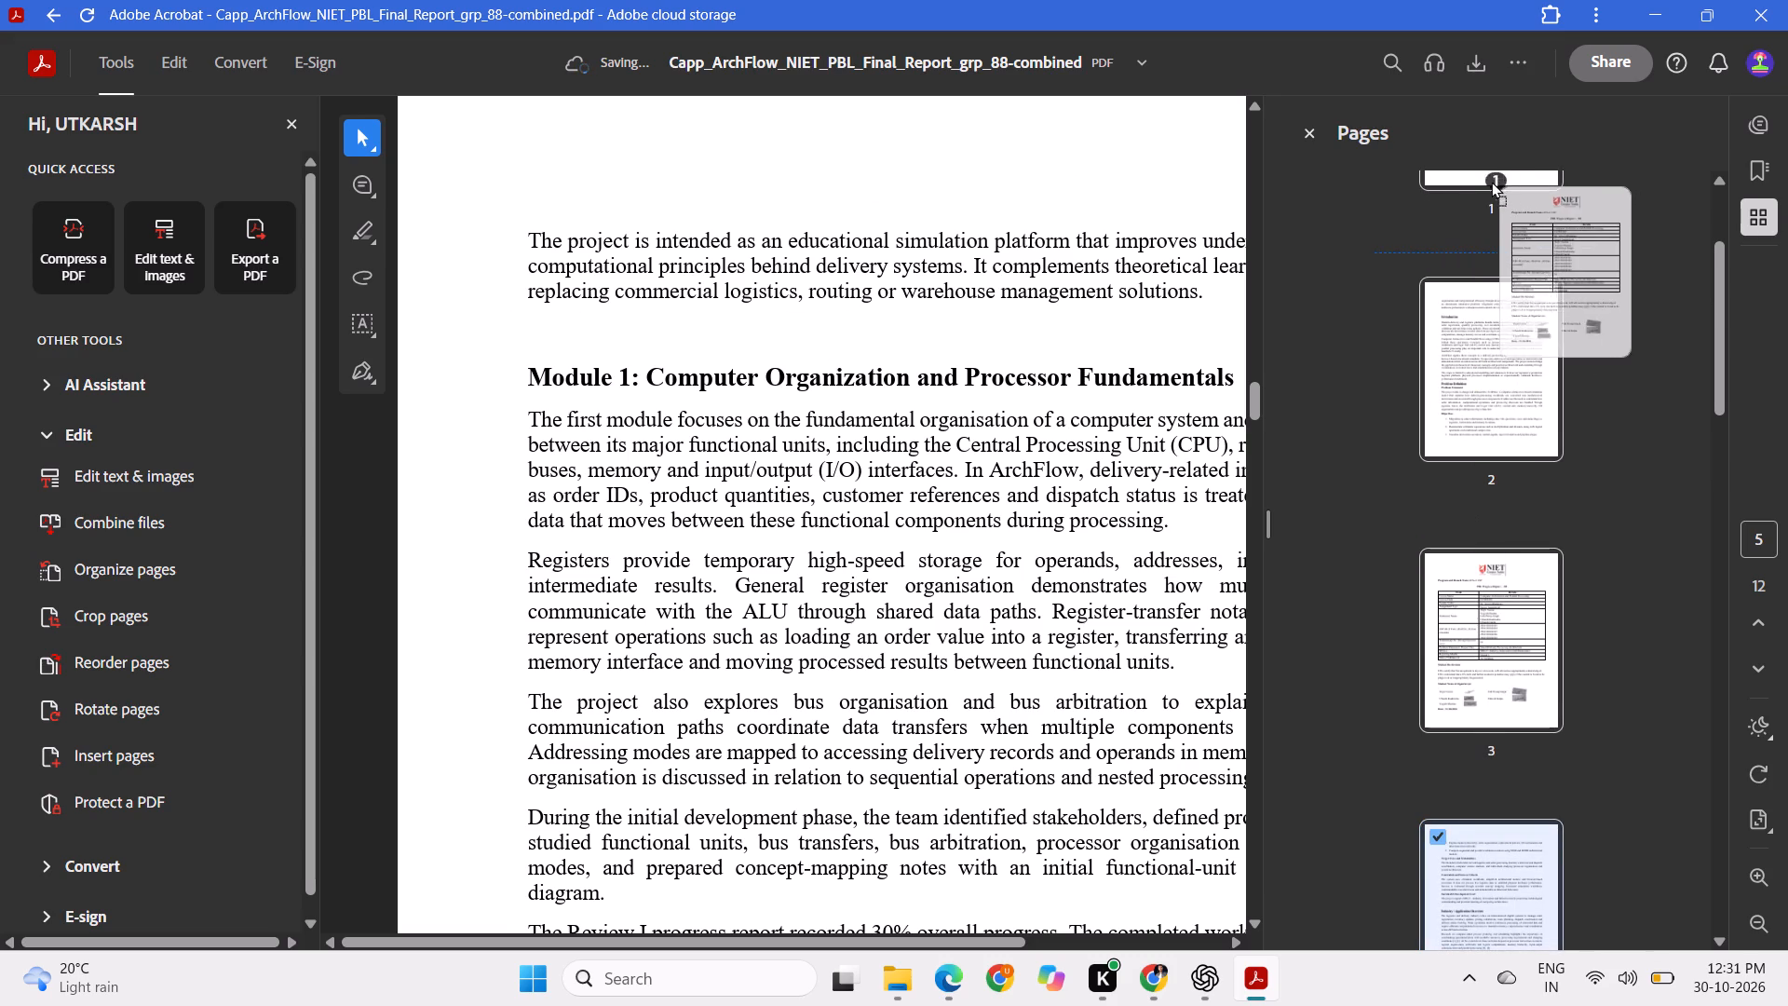
{"action": "left_click_drag", "start_coordinate": [1491, 181], "coordinate": [1487, 183]}
{"action": "scroll", "coordinate": [1463, 364], "scroll_direction": "up", "scroll_amount": 2}
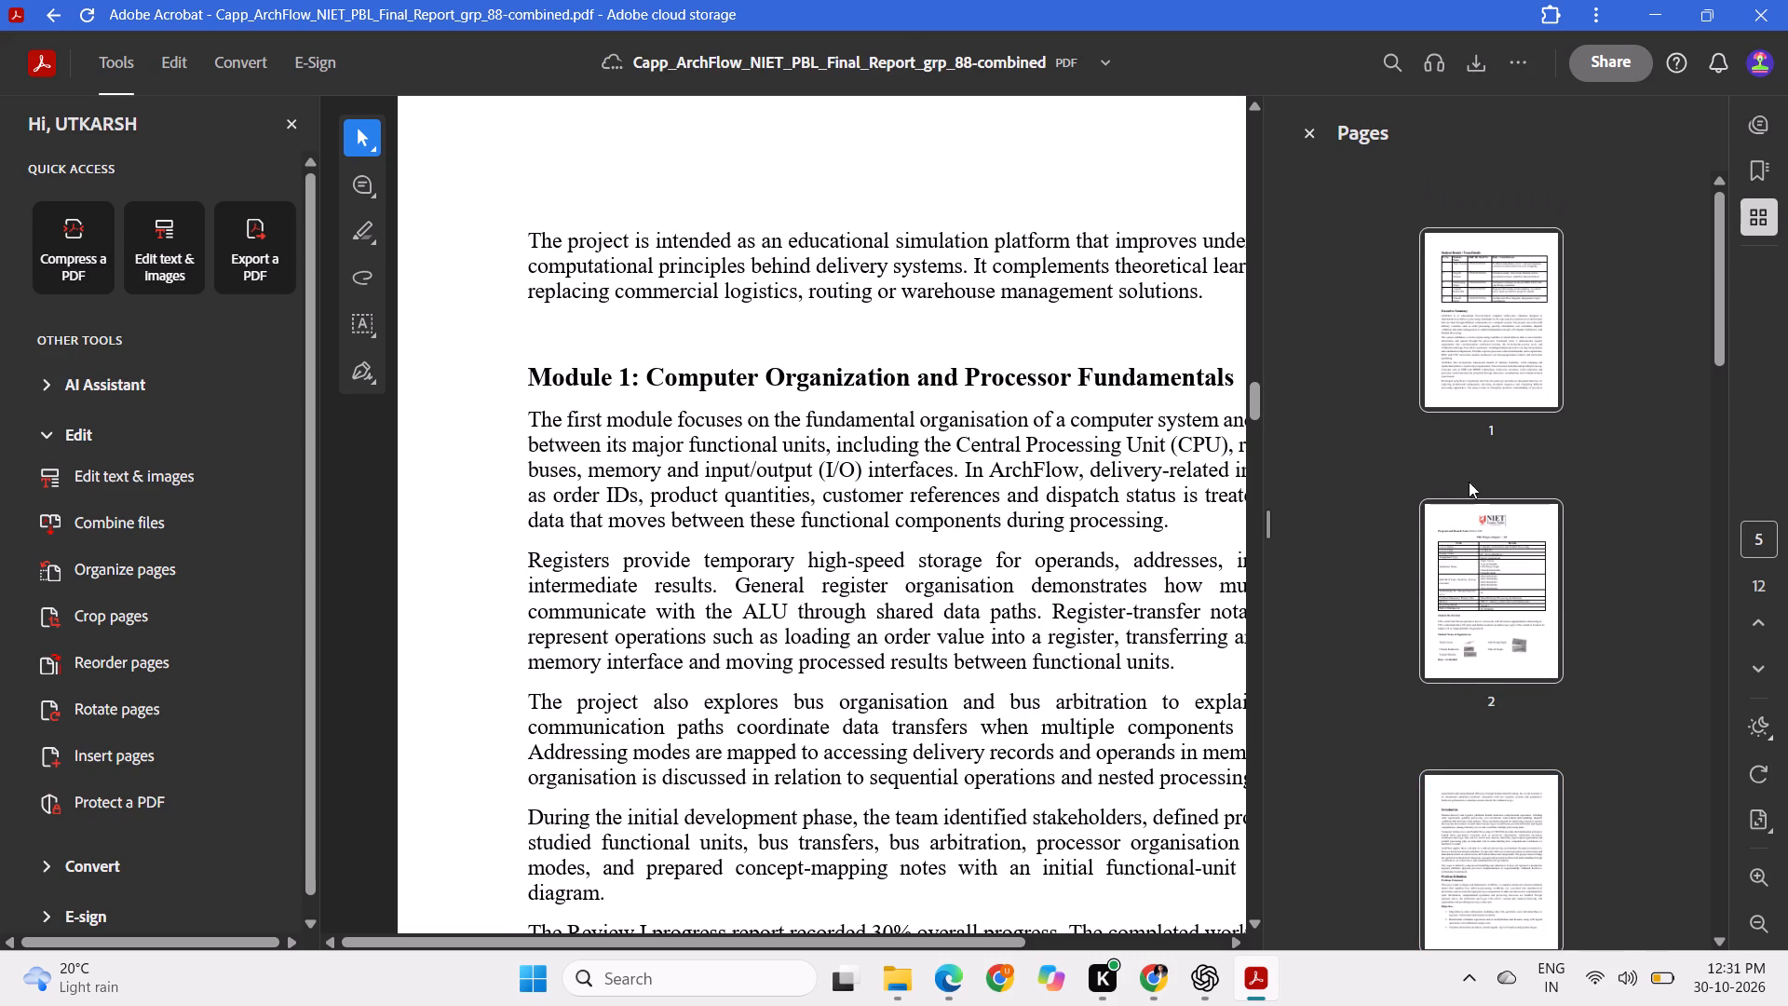
{"action": "left_click_drag", "start_coordinate": [1466, 555], "coordinate": [1477, 271]}
{"action": "left_click", "coordinate": [1624, 427]}
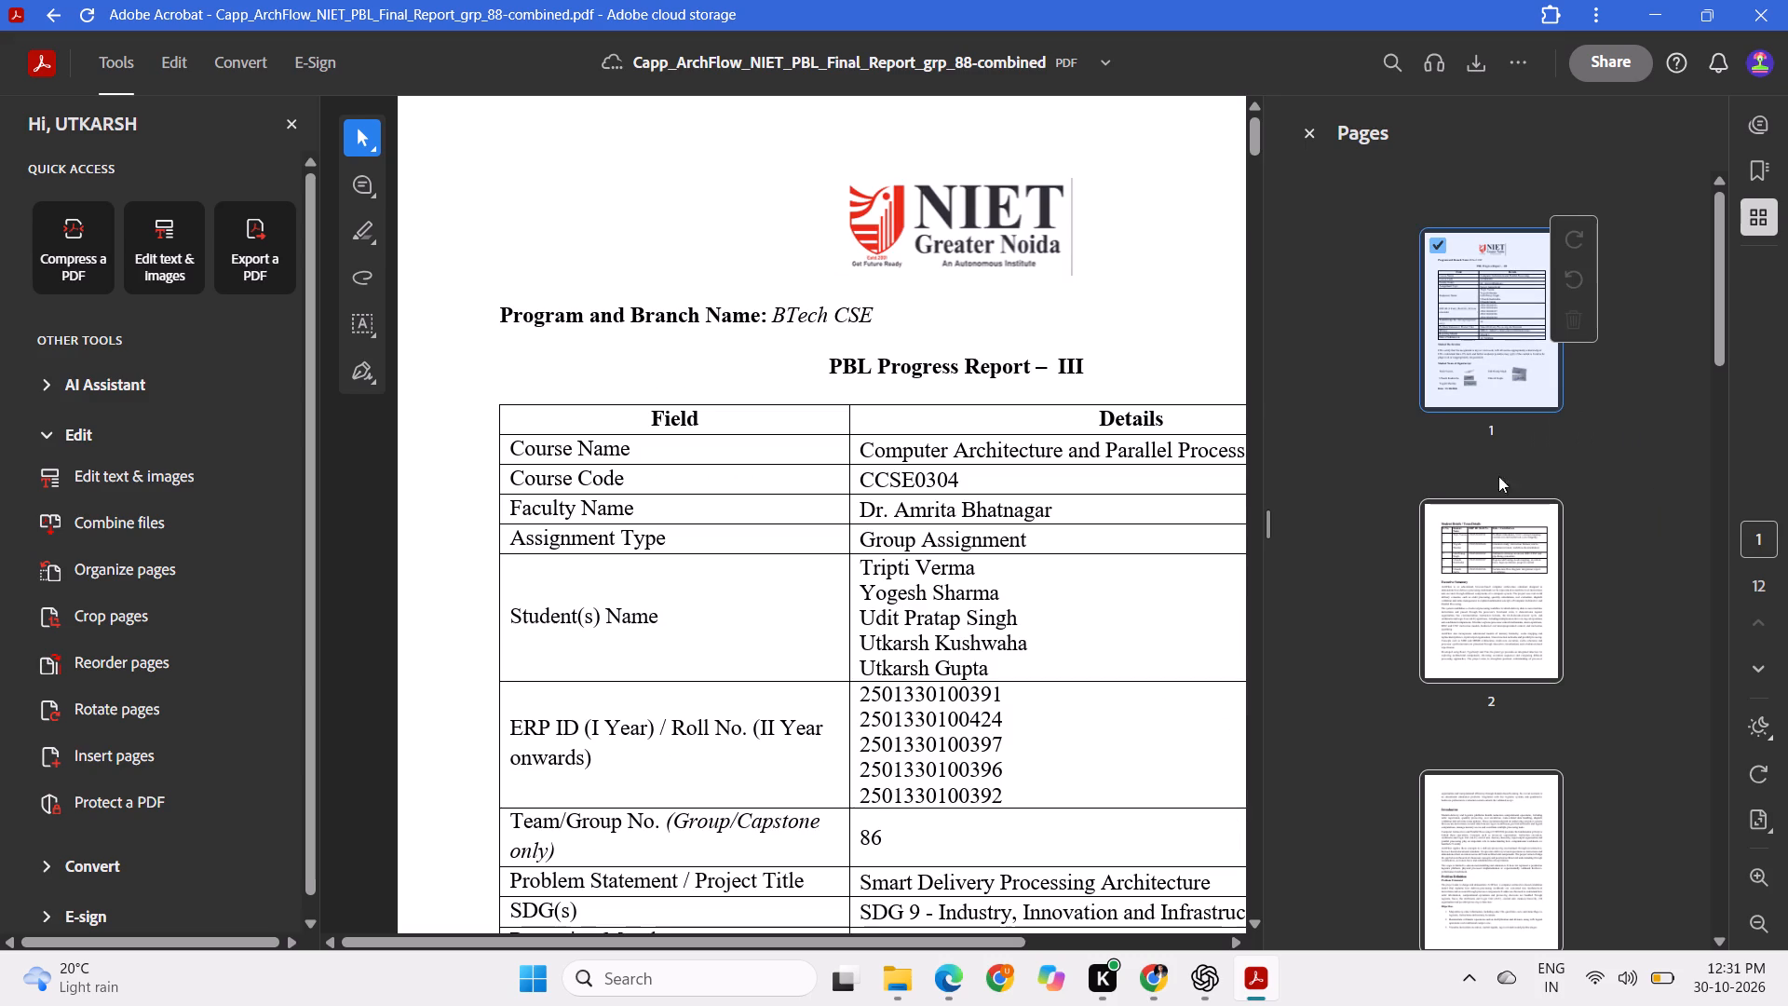
Check the front page down to the signatures and download the reordered report as an uncompressed PDF.
{"action": "scroll", "coordinate": [861, 571], "scroll_direction": "down", "scroll_amount": 1}
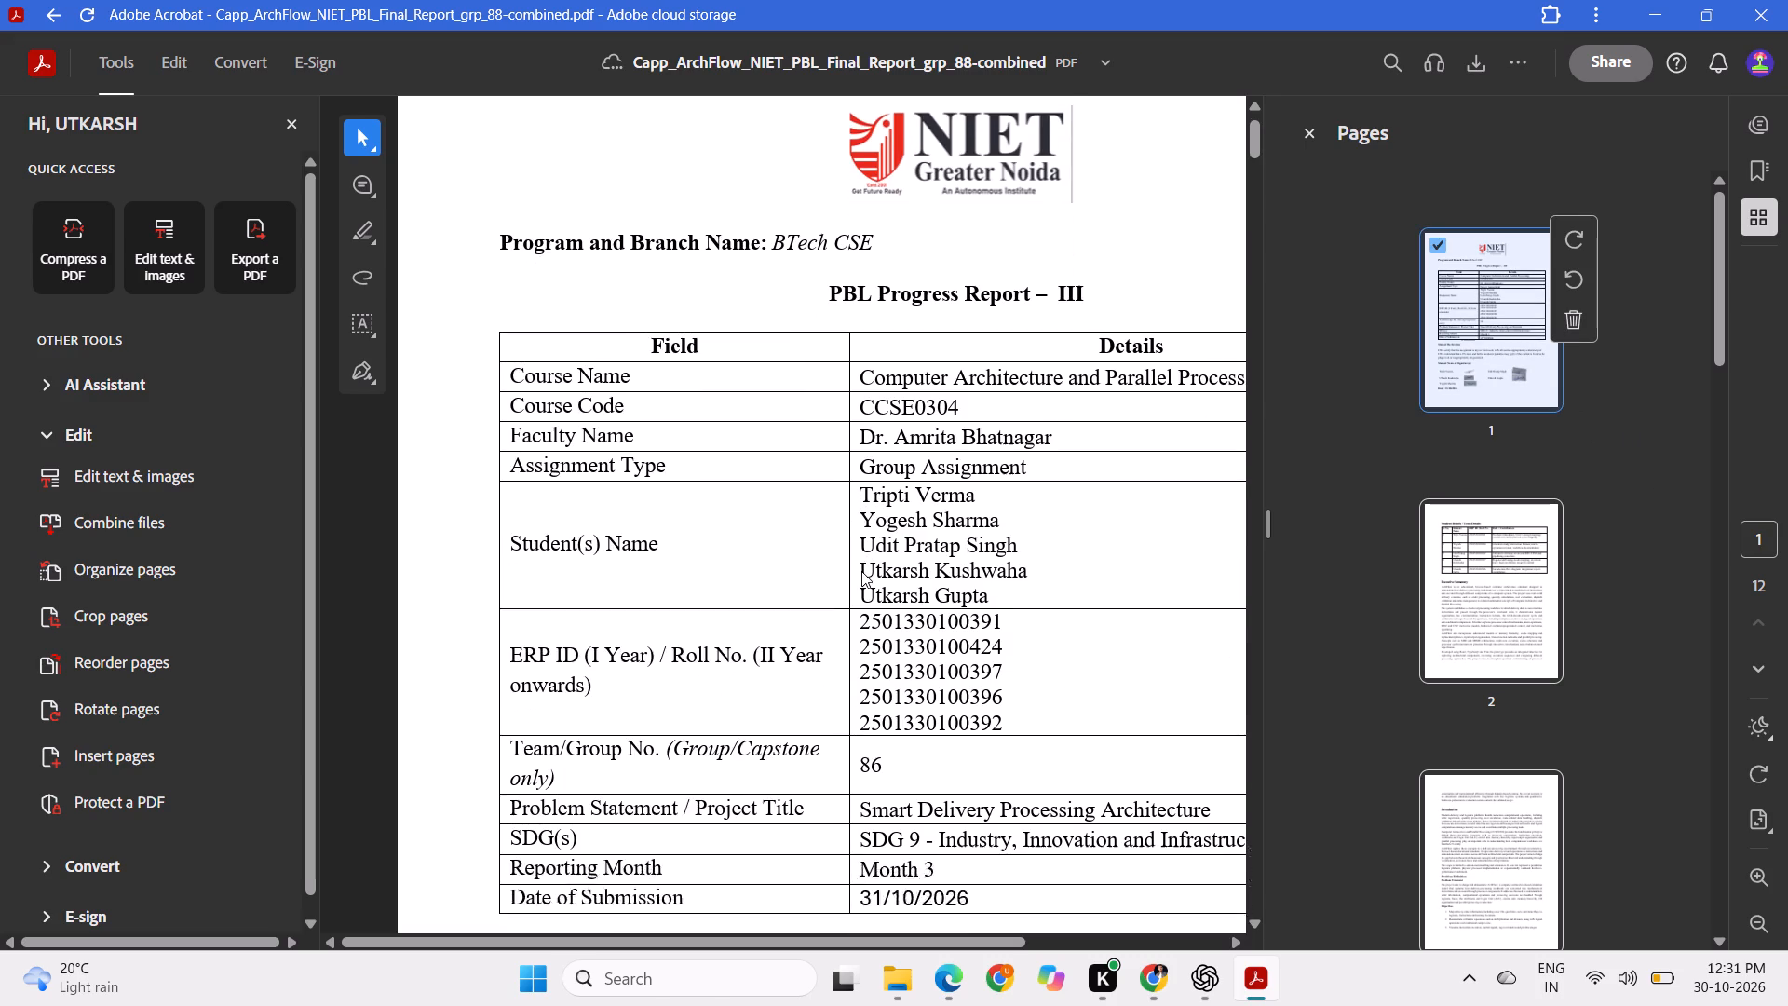
{"action": "scroll", "coordinate": [861, 571], "scroll_direction": "down", "scroll_amount": 1}
{"action": "scroll", "coordinate": [864, 707], "scroll_direction": "down", "scroll_amount": 2}
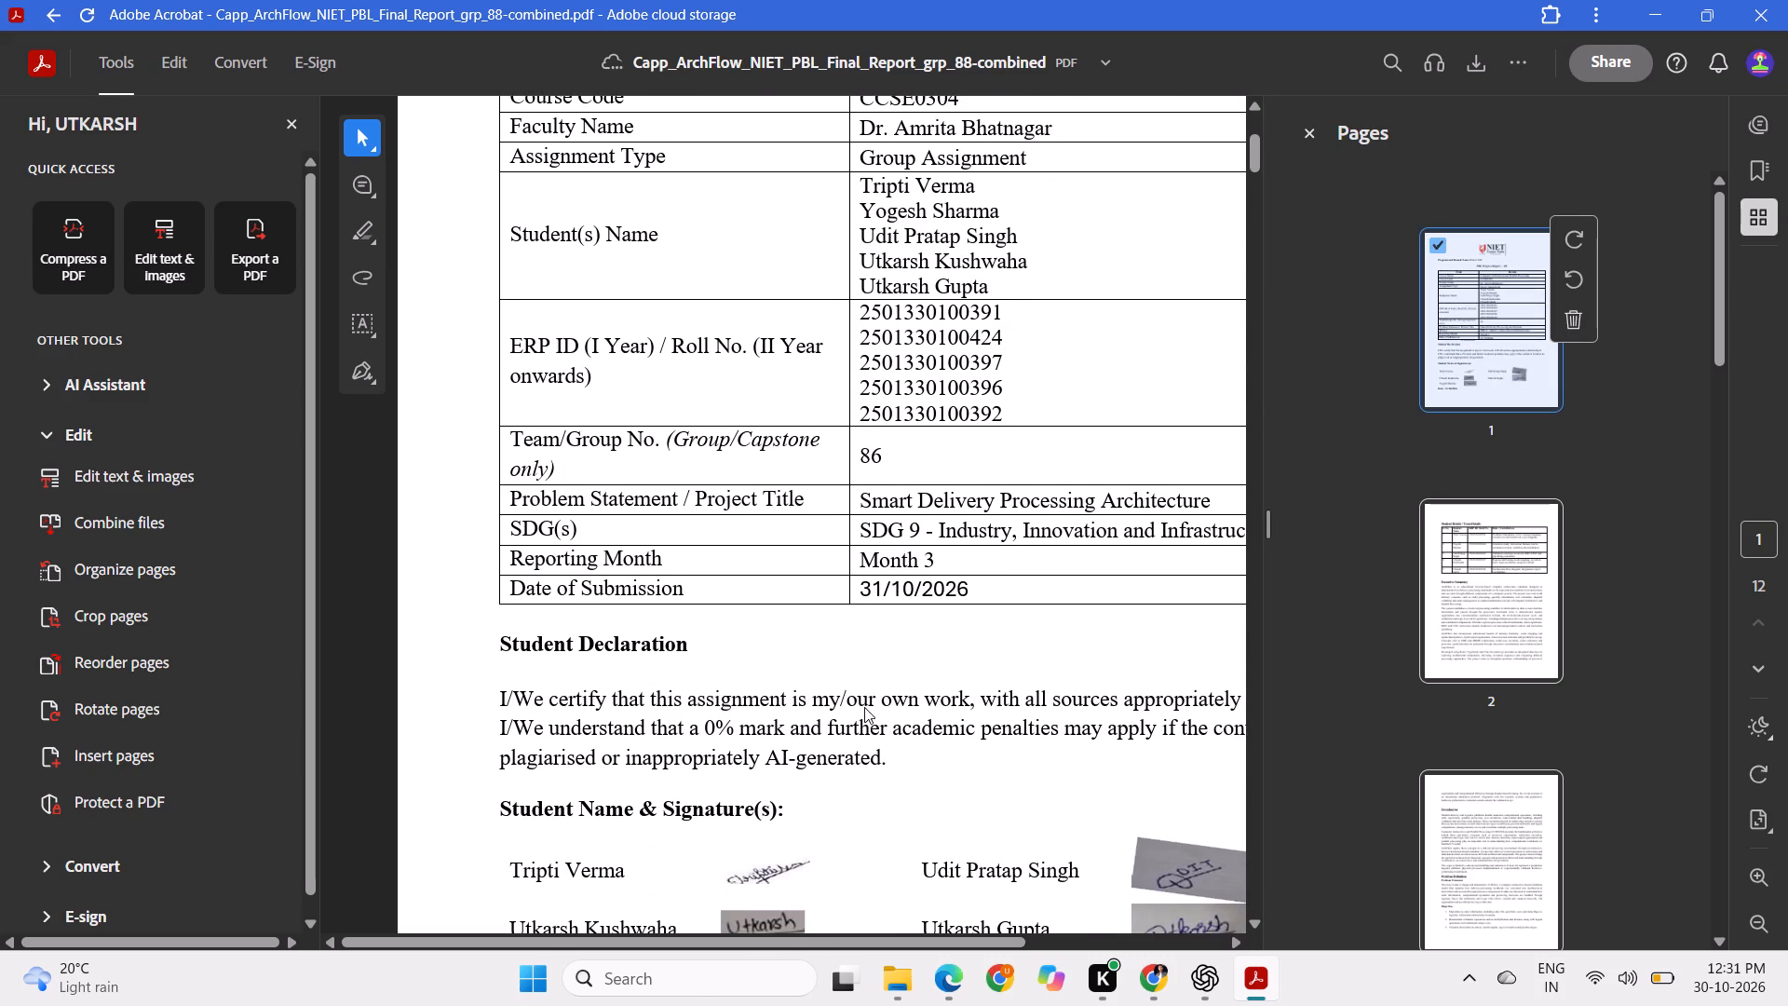
{"action": "scroll", "coordinate": [864, 707], "scroll_direction": "down", "scroll_amount": 1}
{"action": "scroll", "coordinate": [801, 804], "scroll_direction": "down", "scroll_amount": 1}
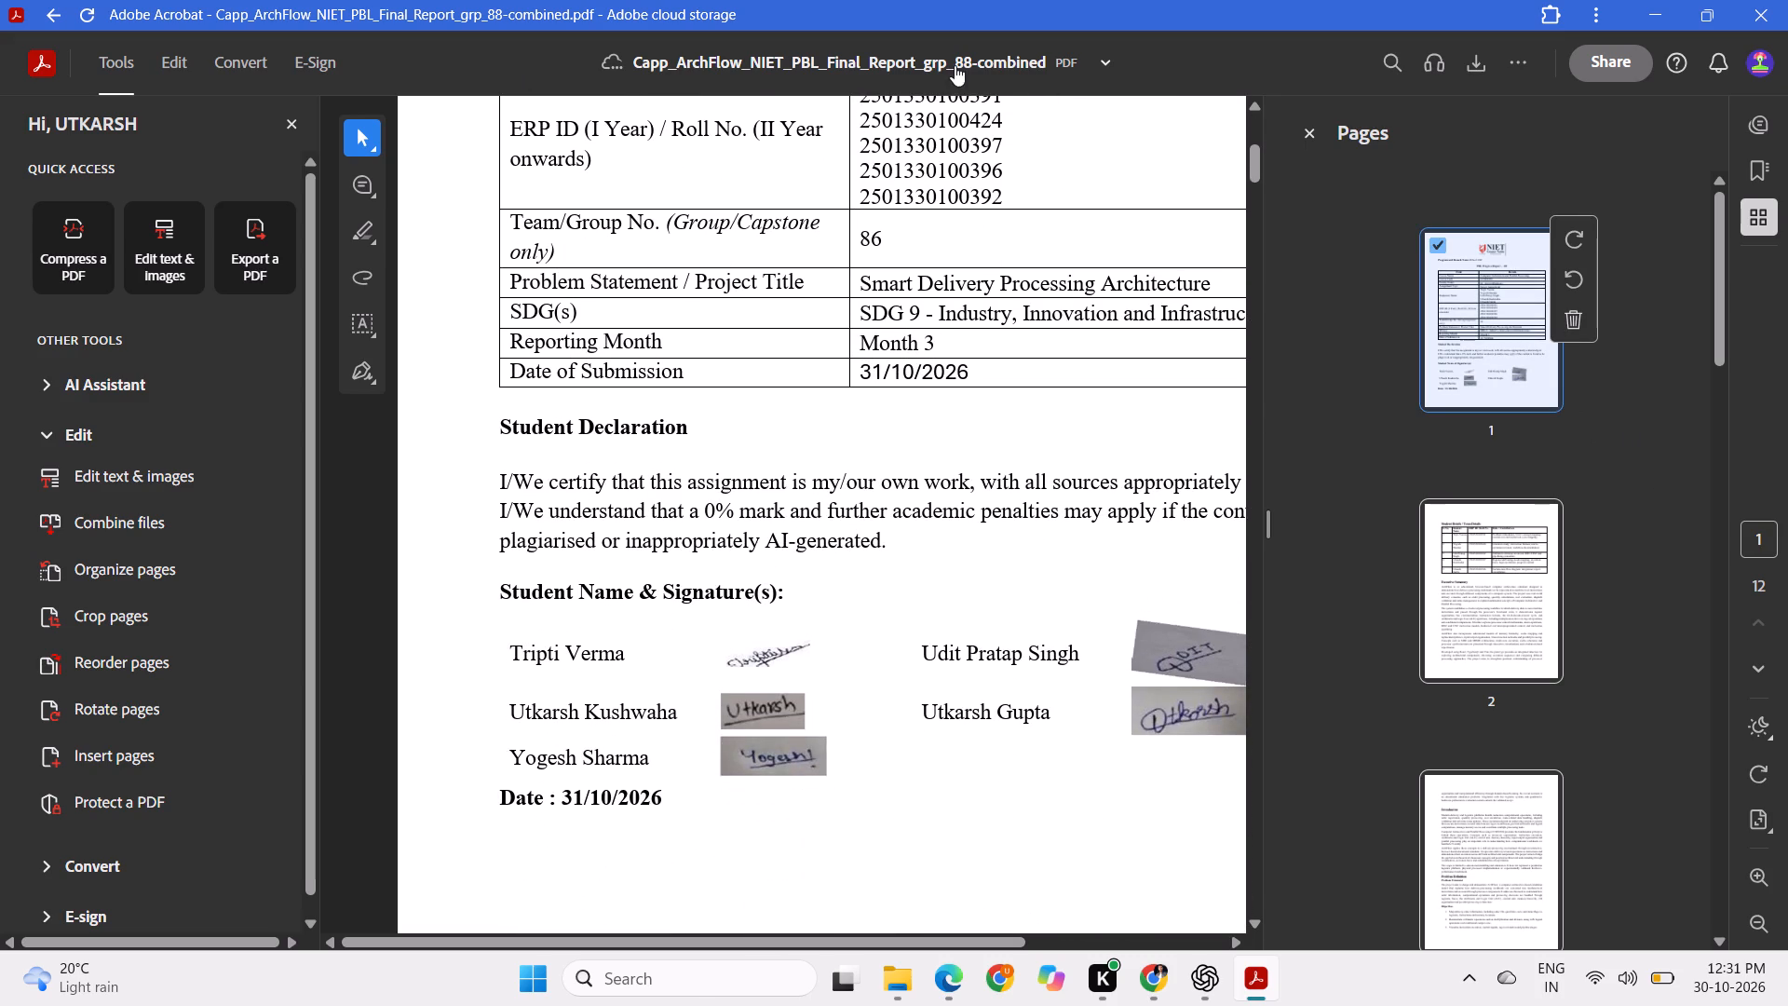
{"action": "left_click", "coordinate": [1477, 54]}
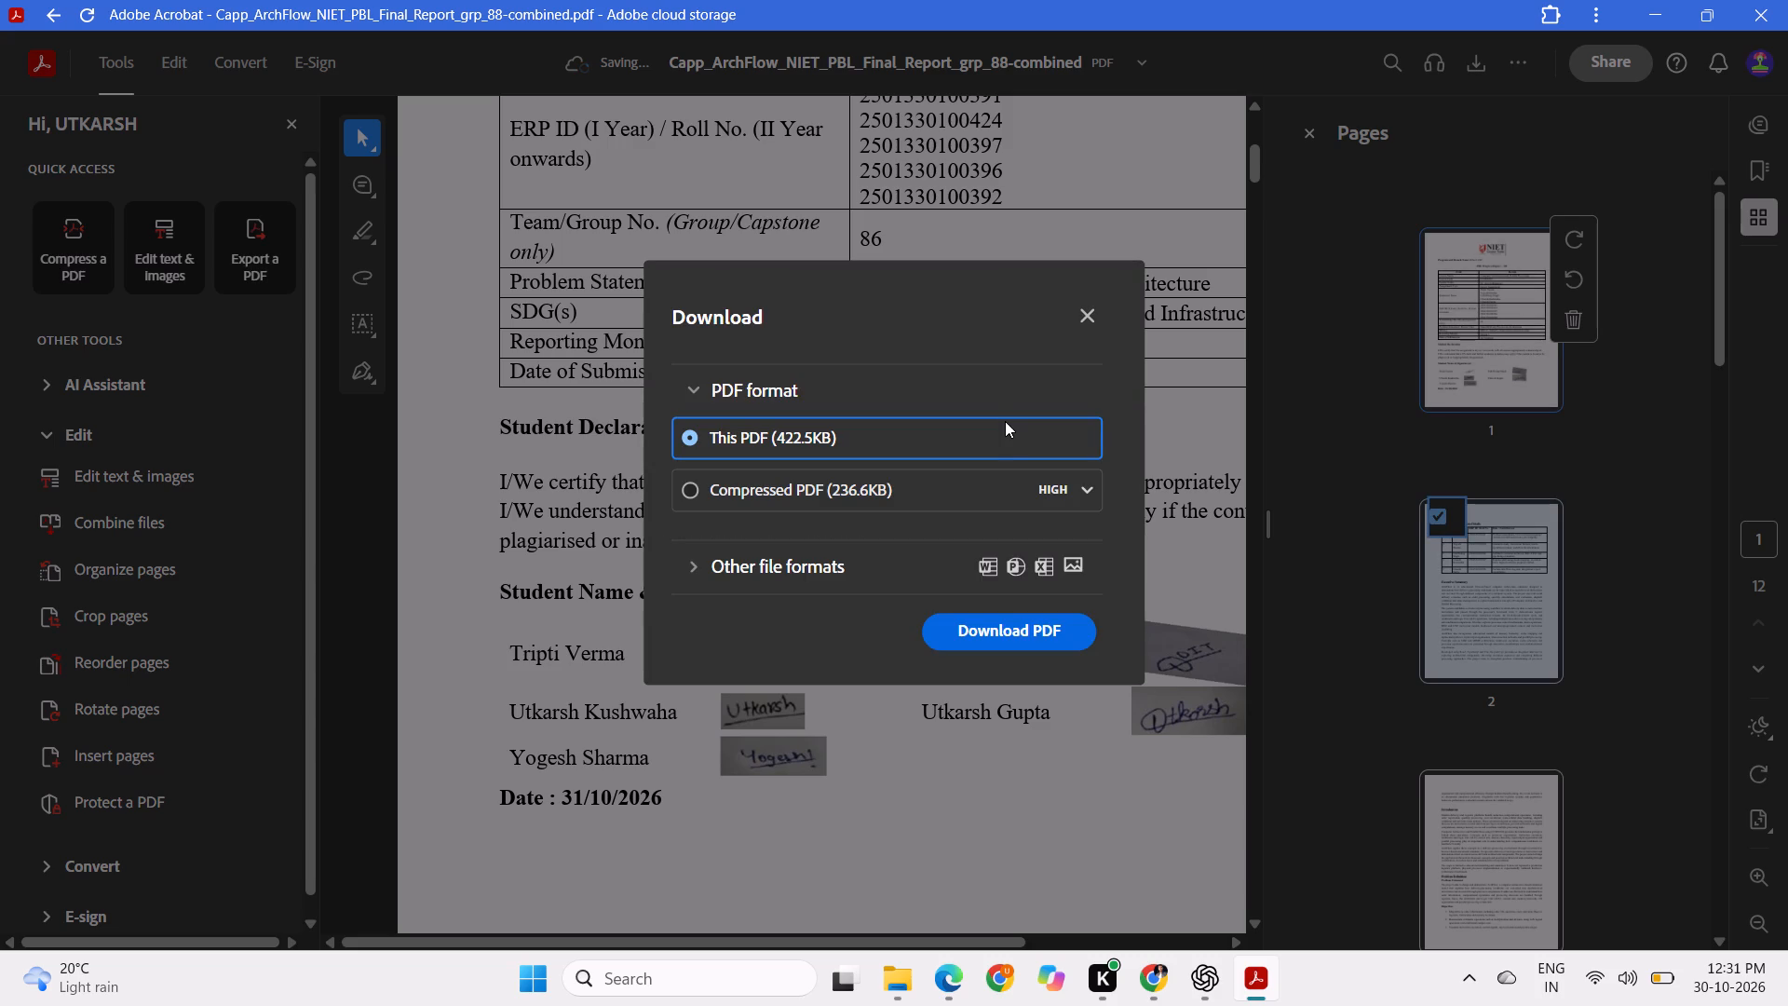
{"action": "left_click", "coordinate": [996, 635]}
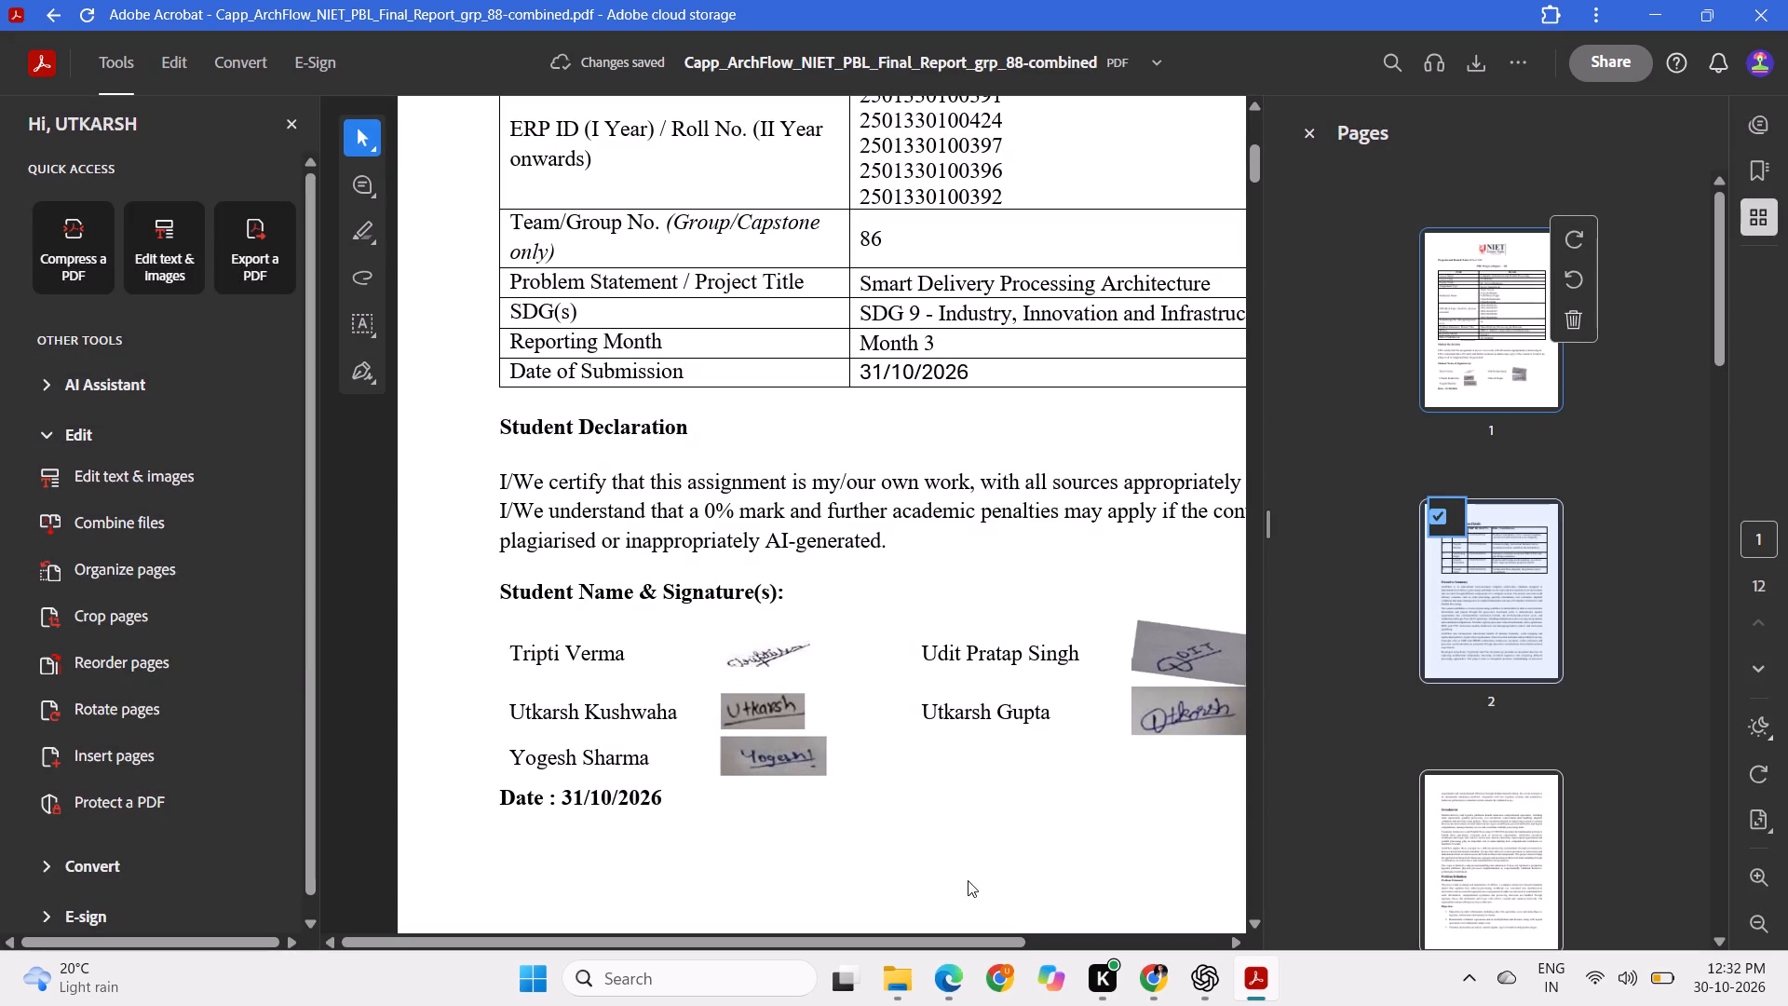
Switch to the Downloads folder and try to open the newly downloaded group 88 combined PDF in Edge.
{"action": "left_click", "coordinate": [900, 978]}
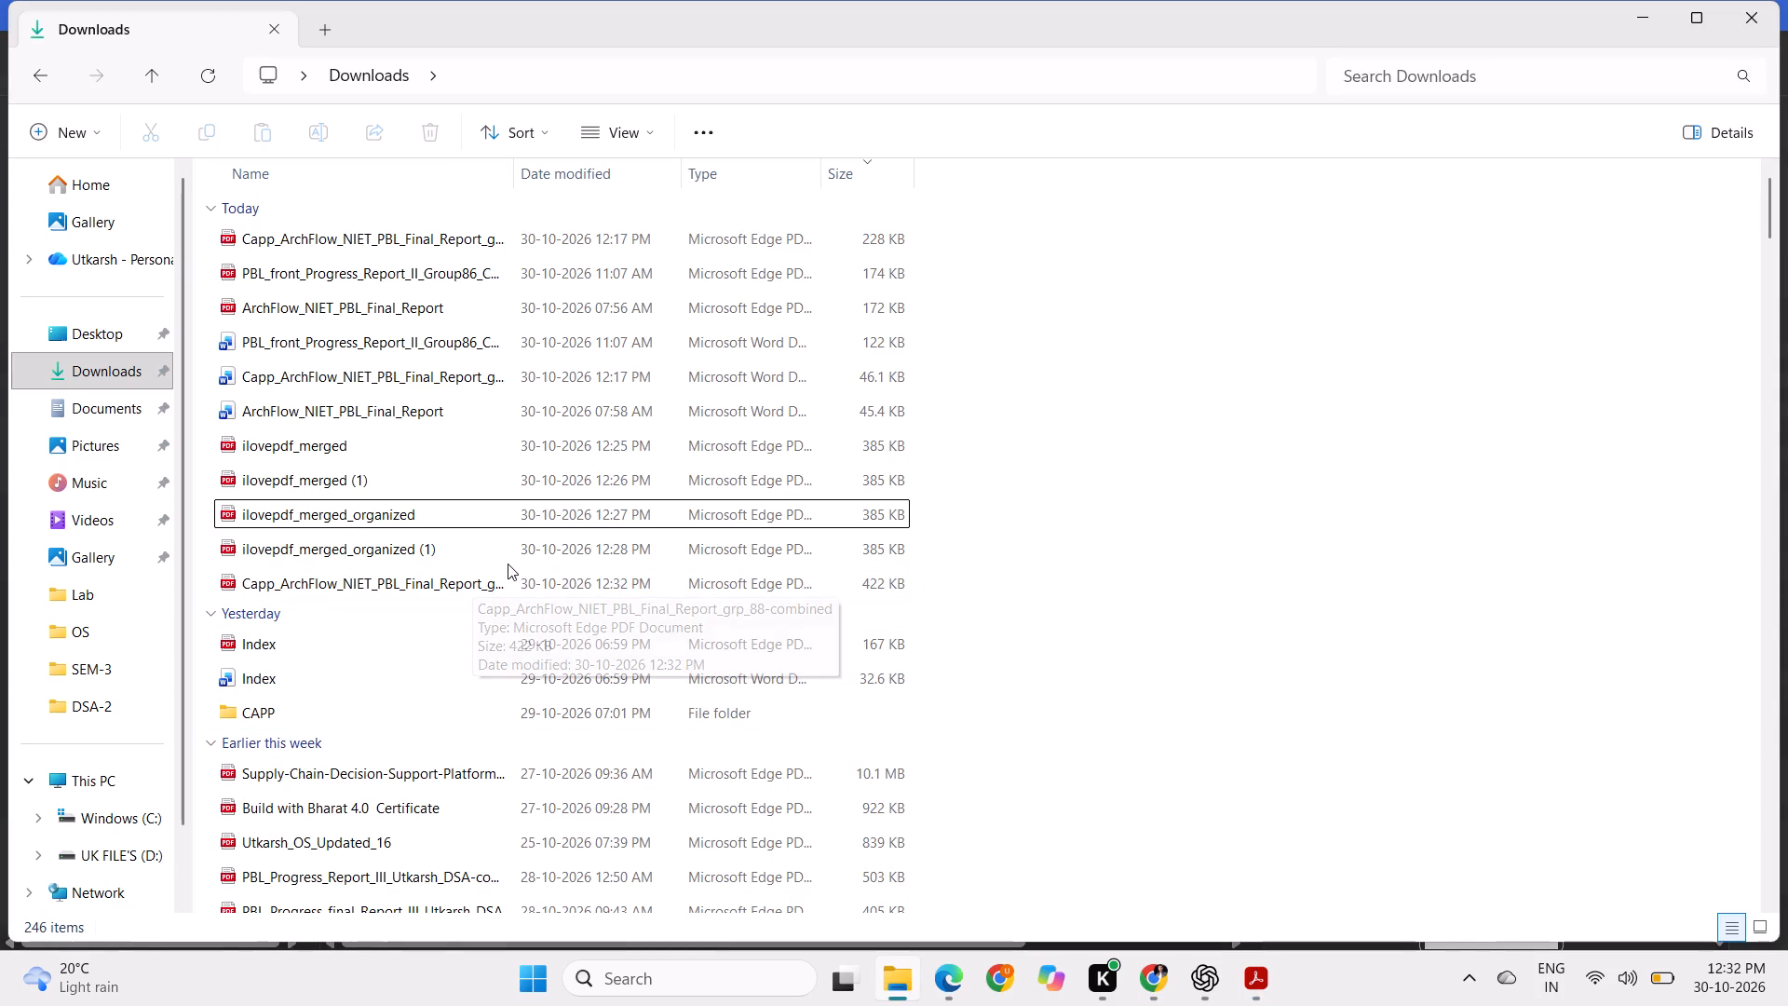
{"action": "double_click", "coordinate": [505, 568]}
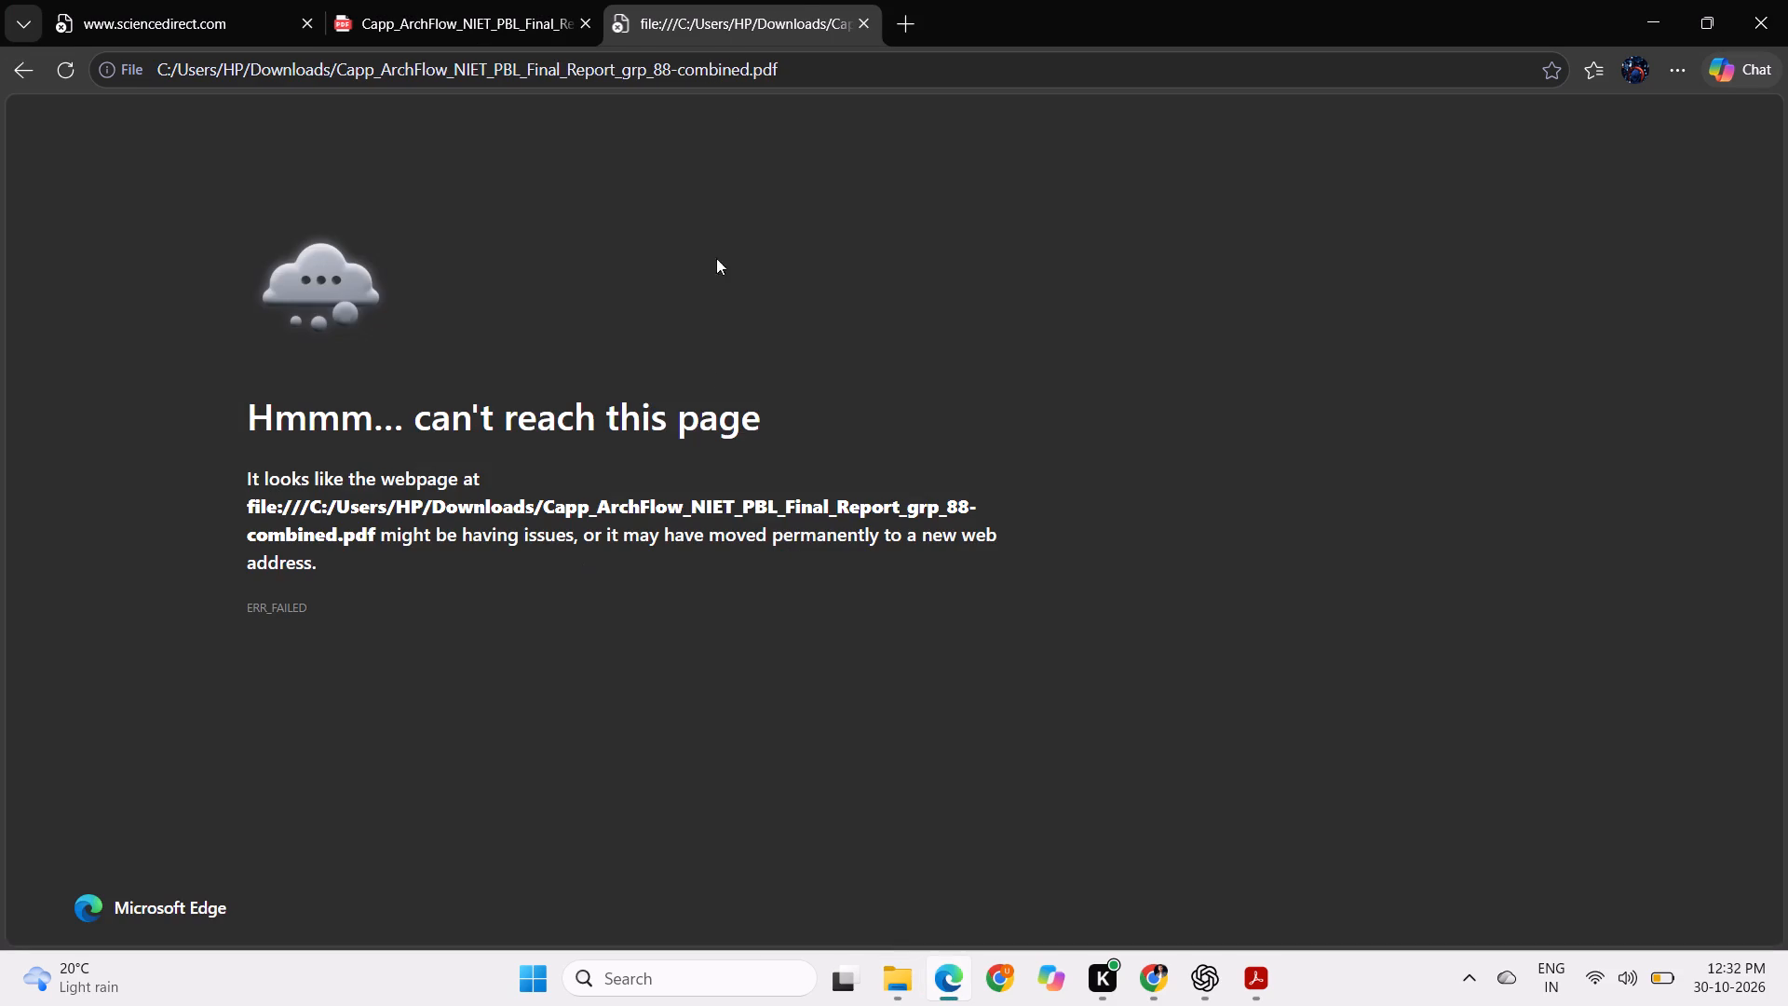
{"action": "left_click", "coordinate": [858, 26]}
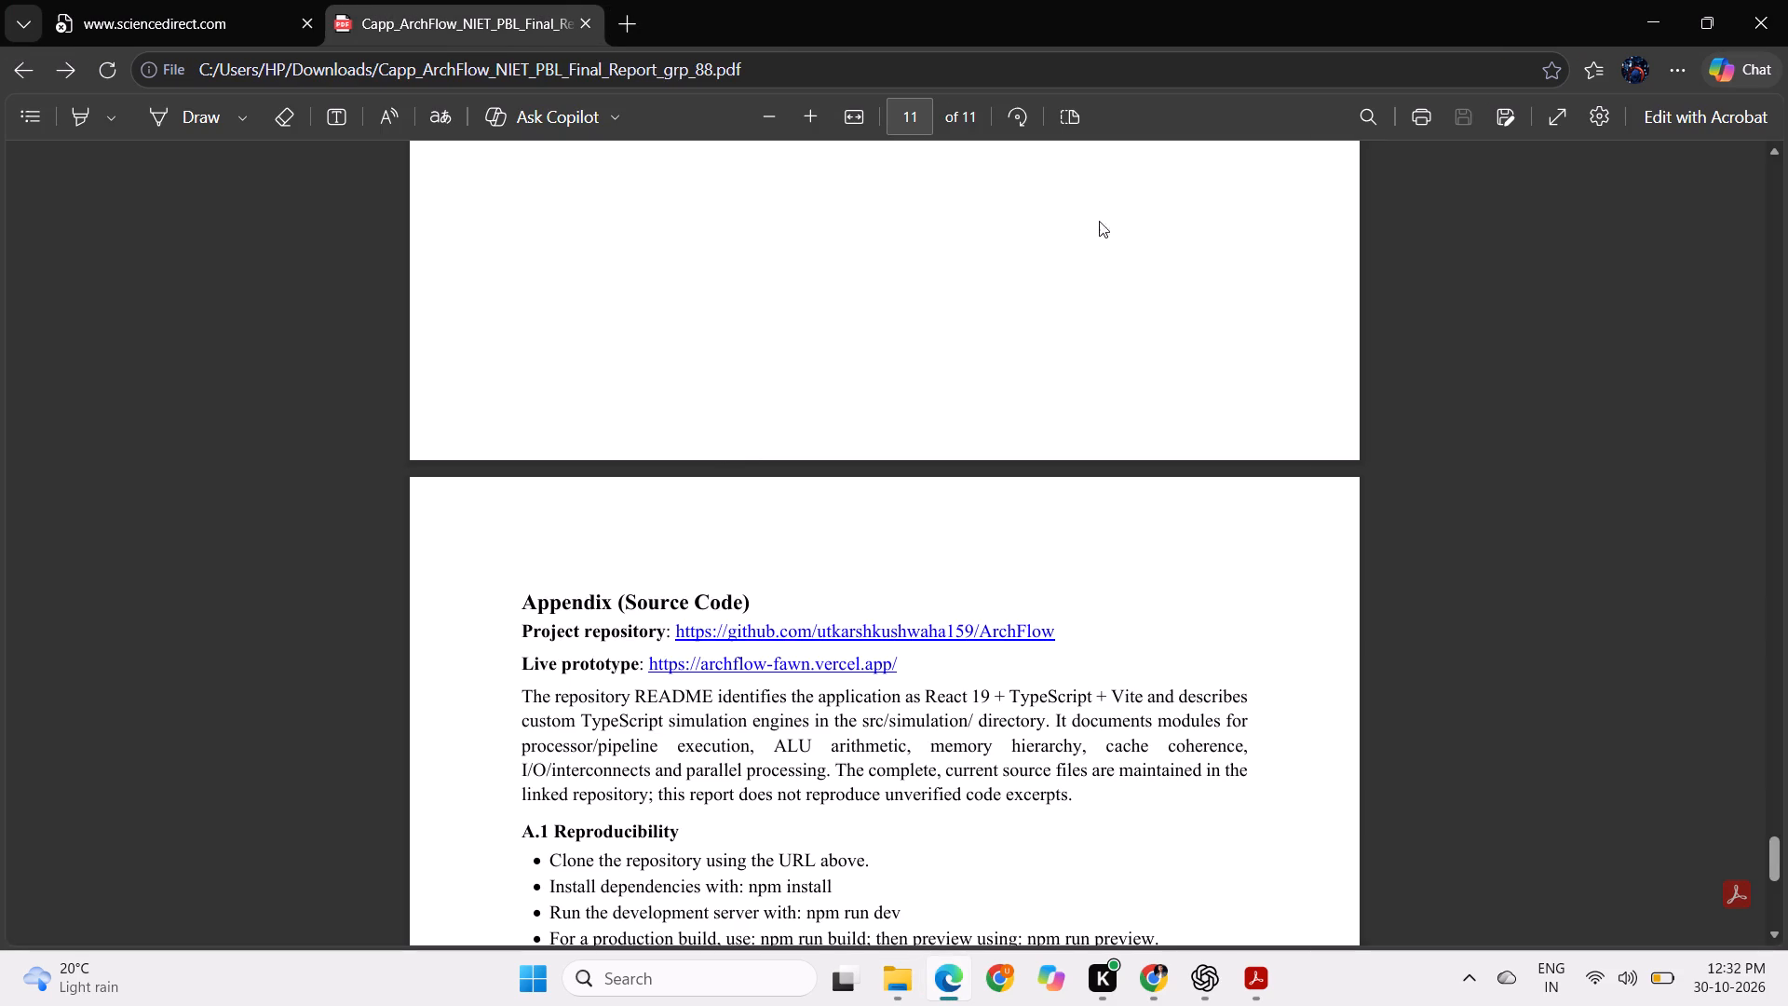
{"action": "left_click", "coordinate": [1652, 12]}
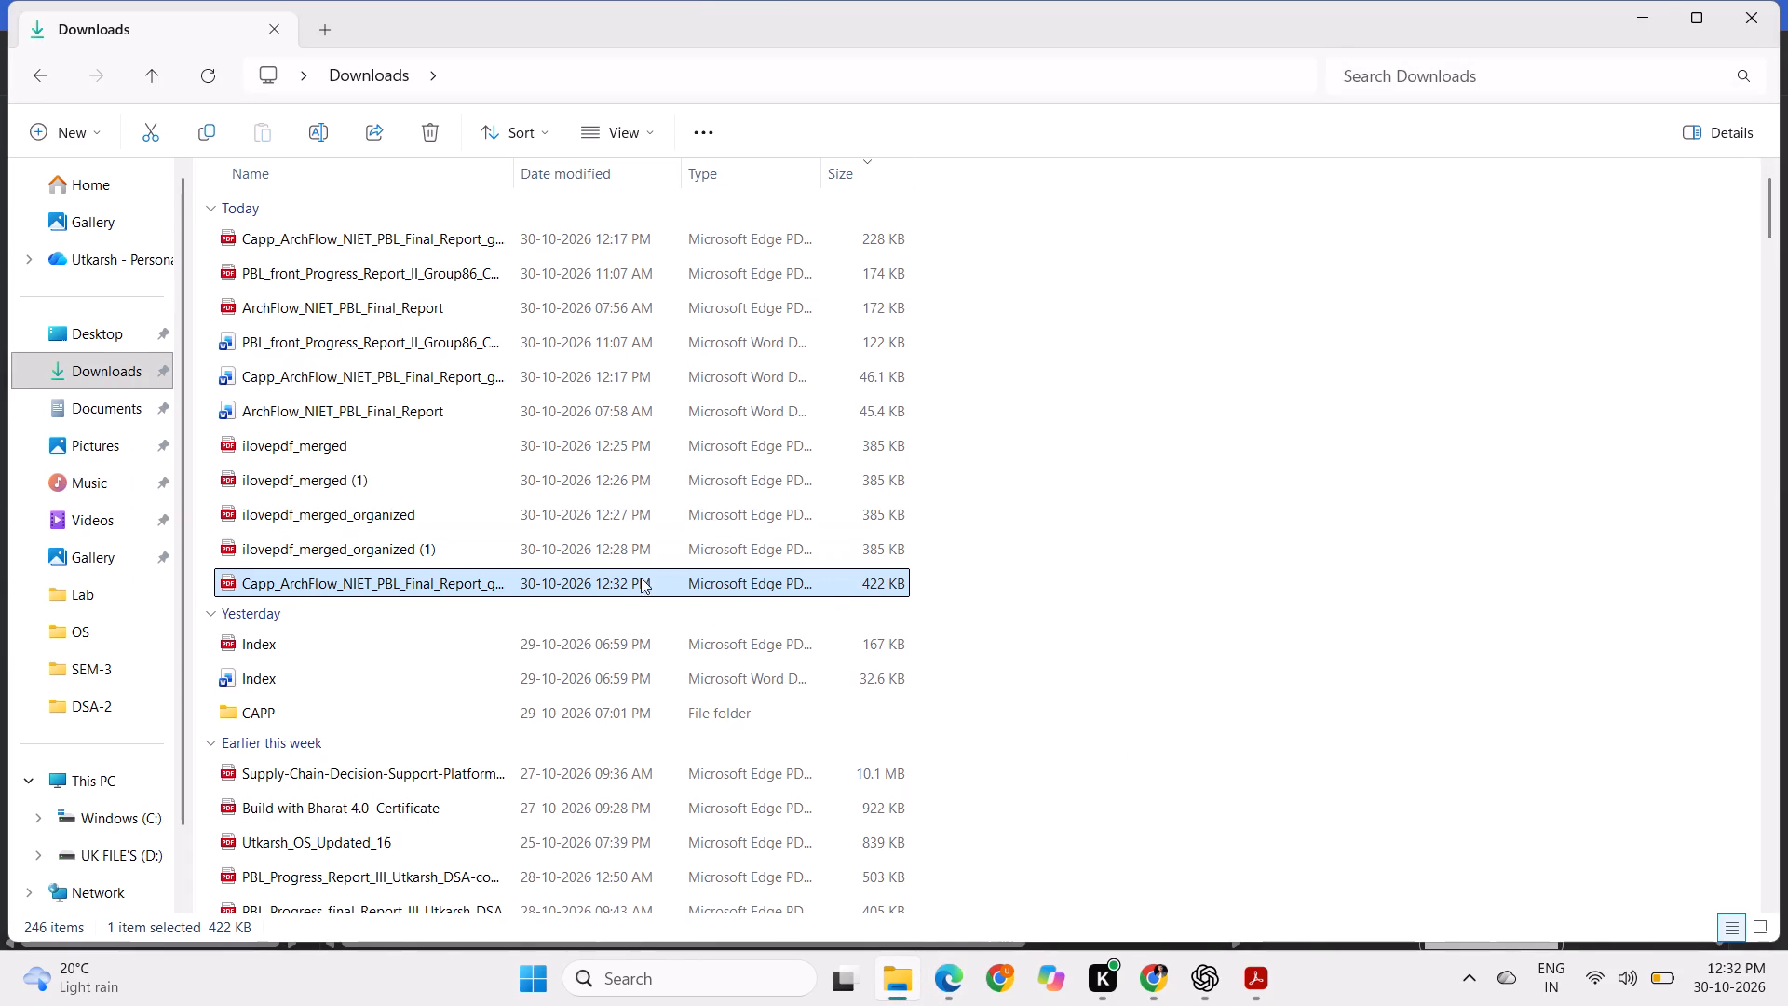
Open the downloaded group 88 combined PDF again and examine its page order from the front page to the last page.
{"action": "scroll", "coordinate": [576, 493], "scroll_direction": "up", "scroll_amount": 2}
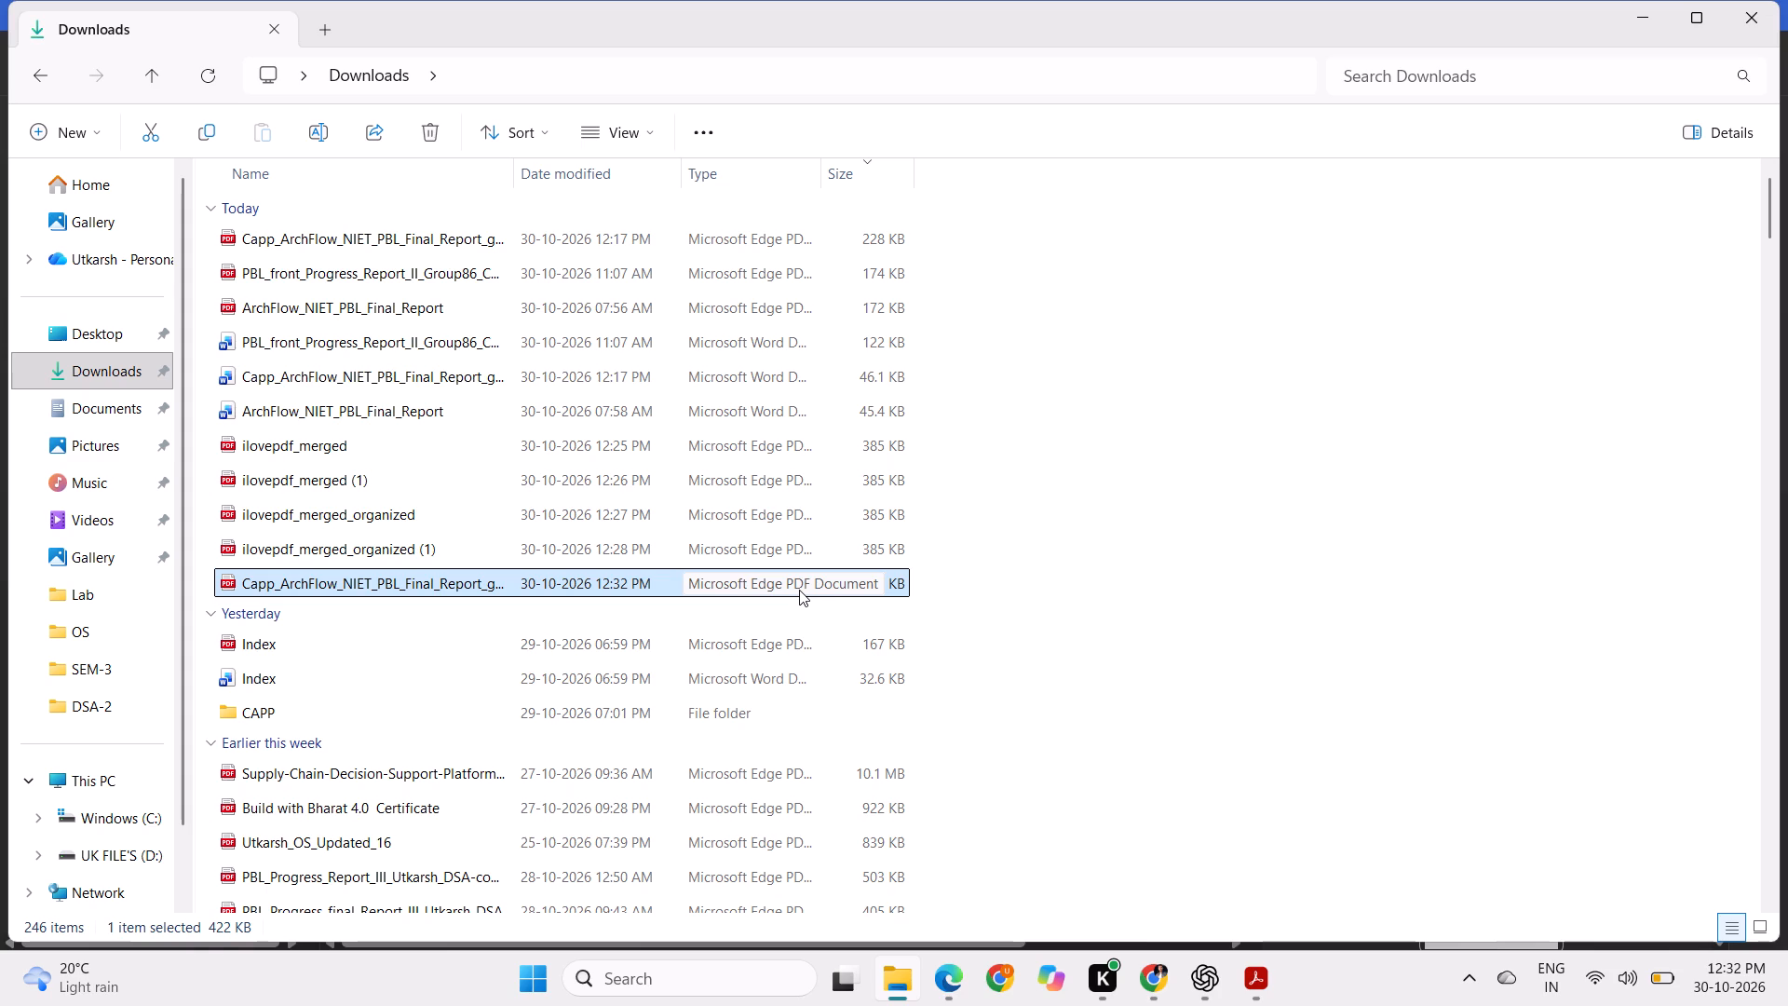
{"action": "double_click", "coordinate": [799, 590]}
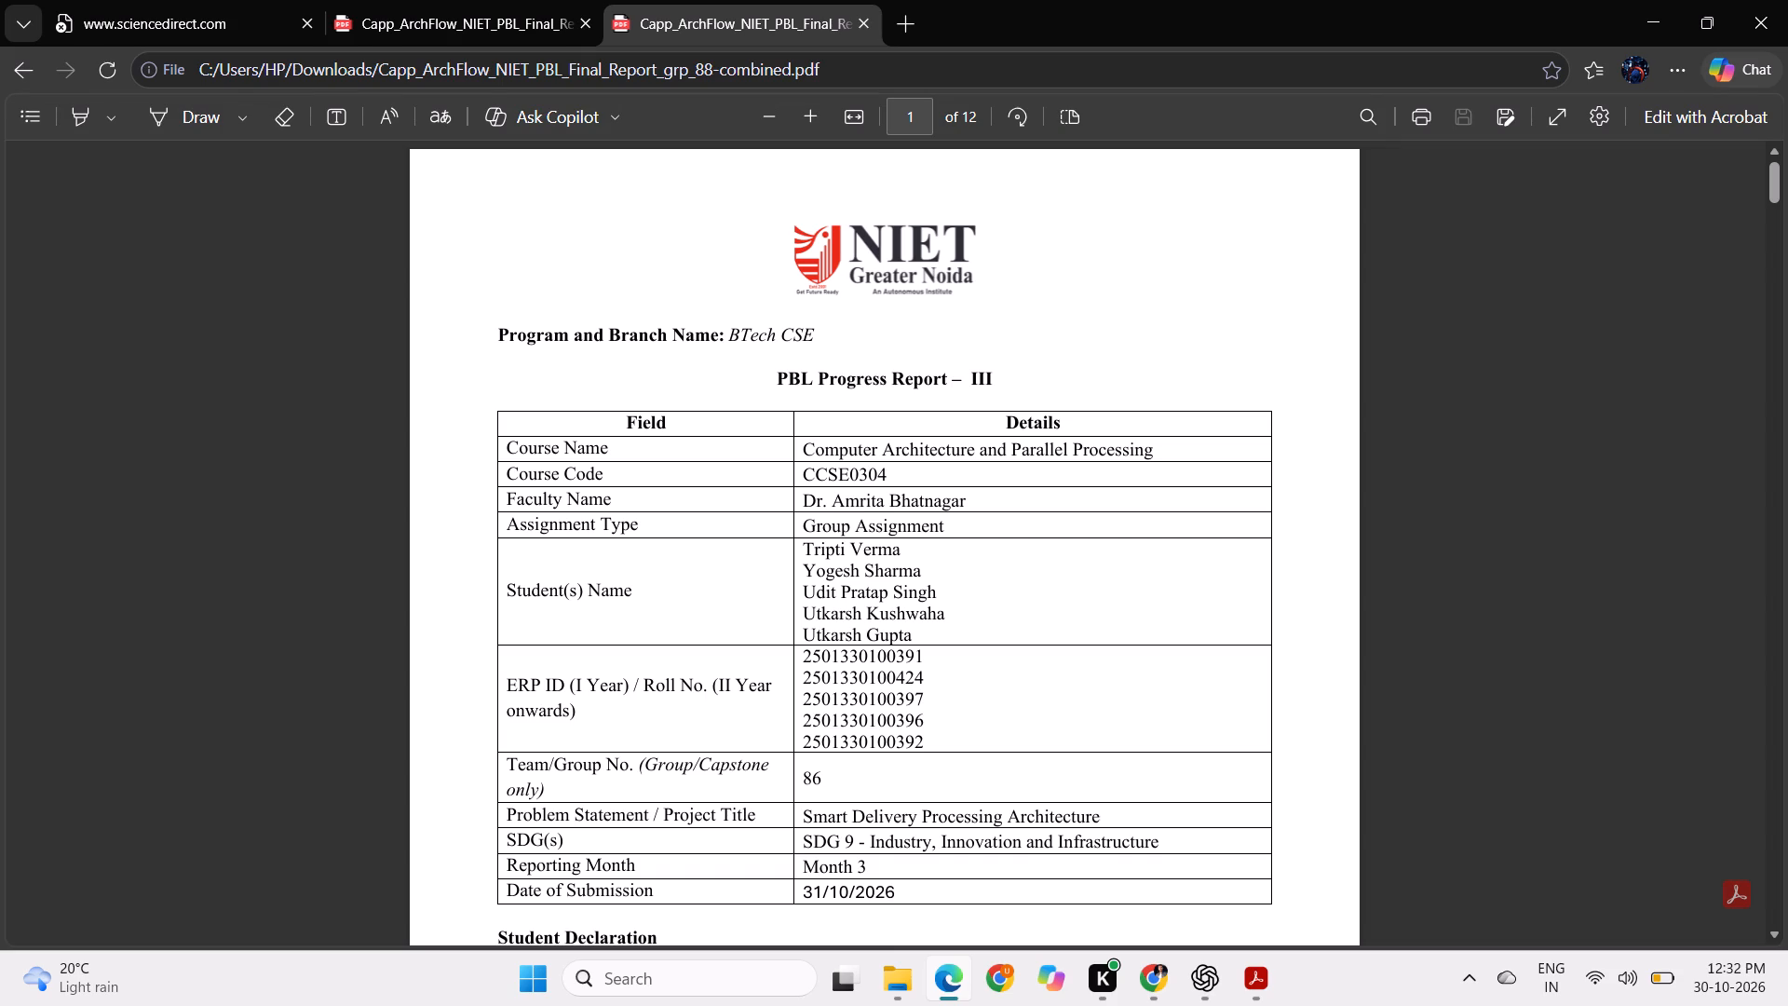
{"action": "scroll", "coordinate": [870, 475], "scroll_direction": "down", "scroll_amount": 4}
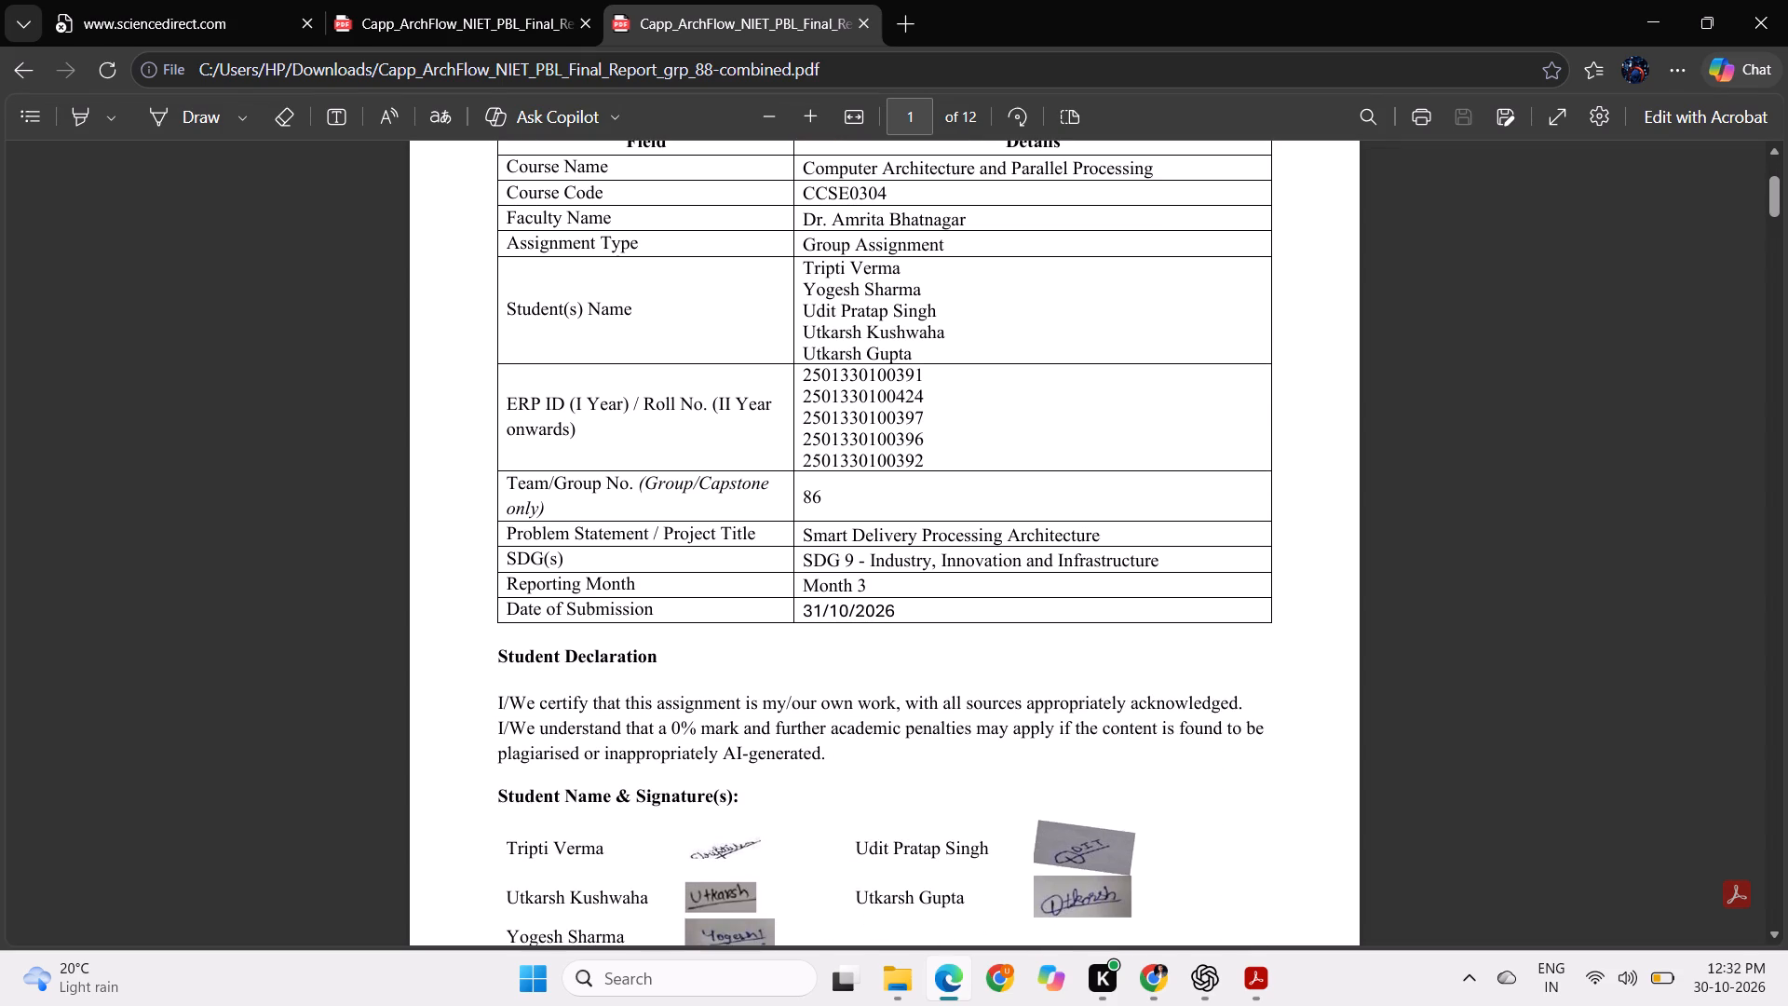
{"action": "scroll", "coordinate": [913, 523], "scroll_direction": "down", "scroll_amount": 5}
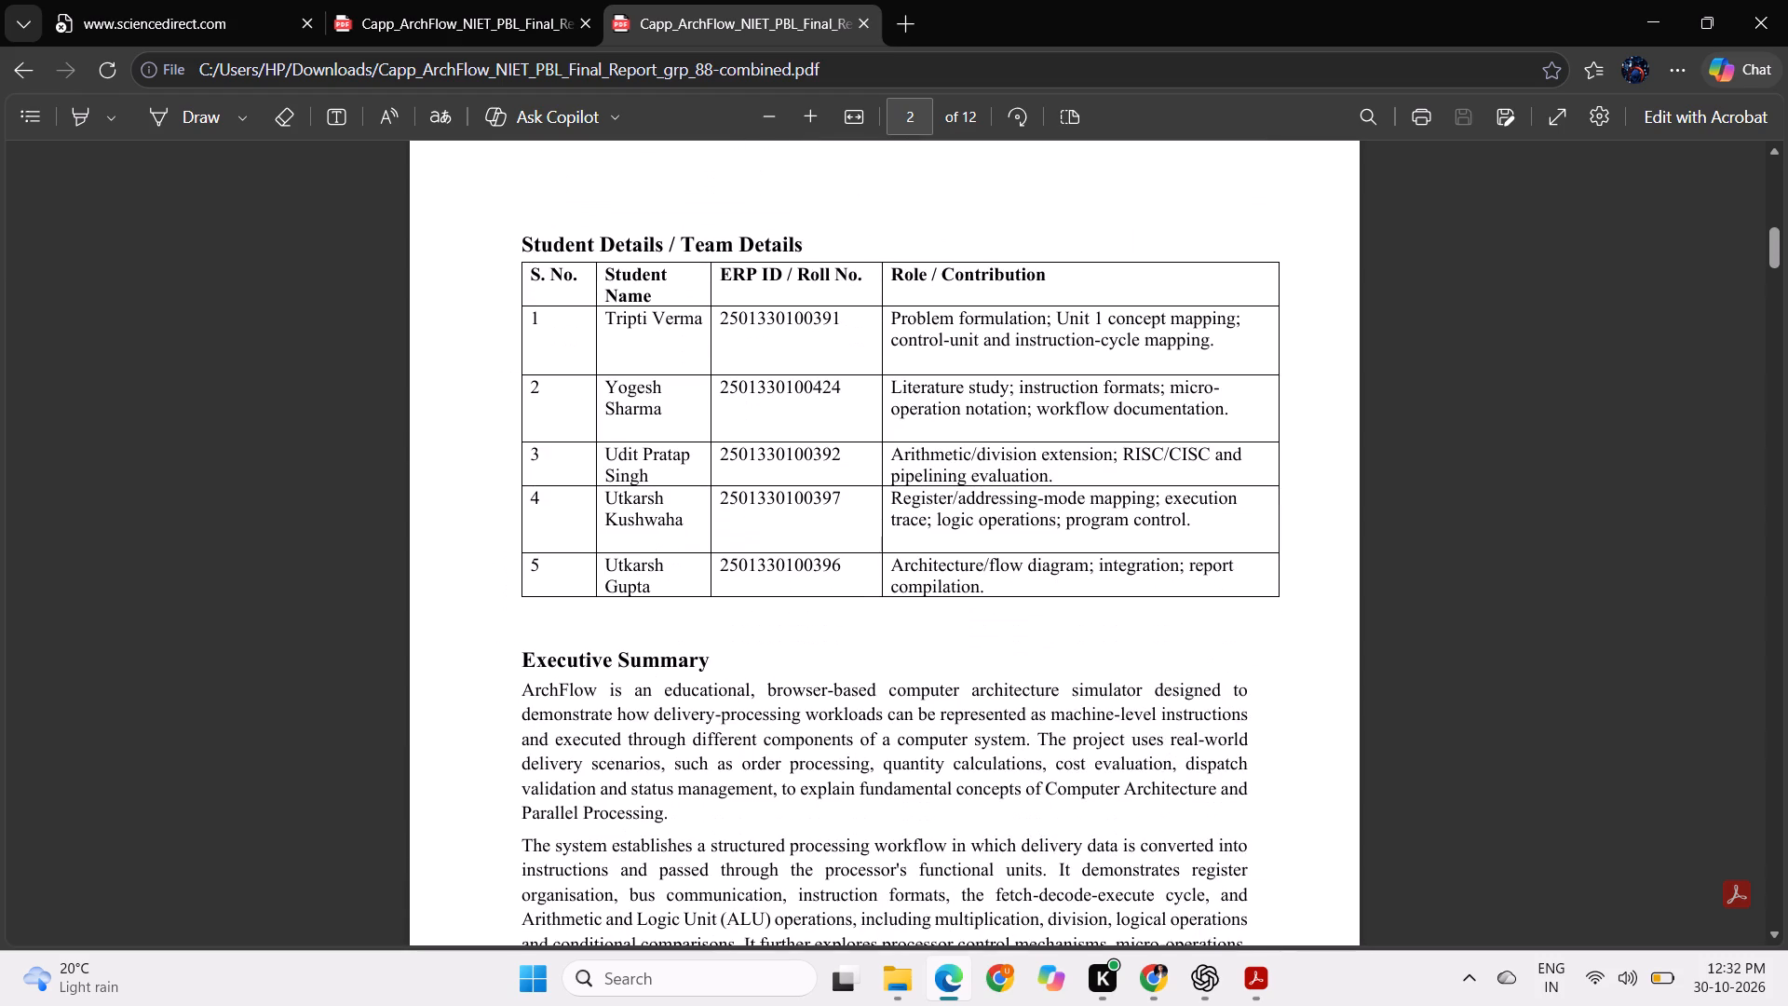
{"action": "scroll", "coordinate": [913, 523], "scroll_direction": "down", "scroll_amount": 5}
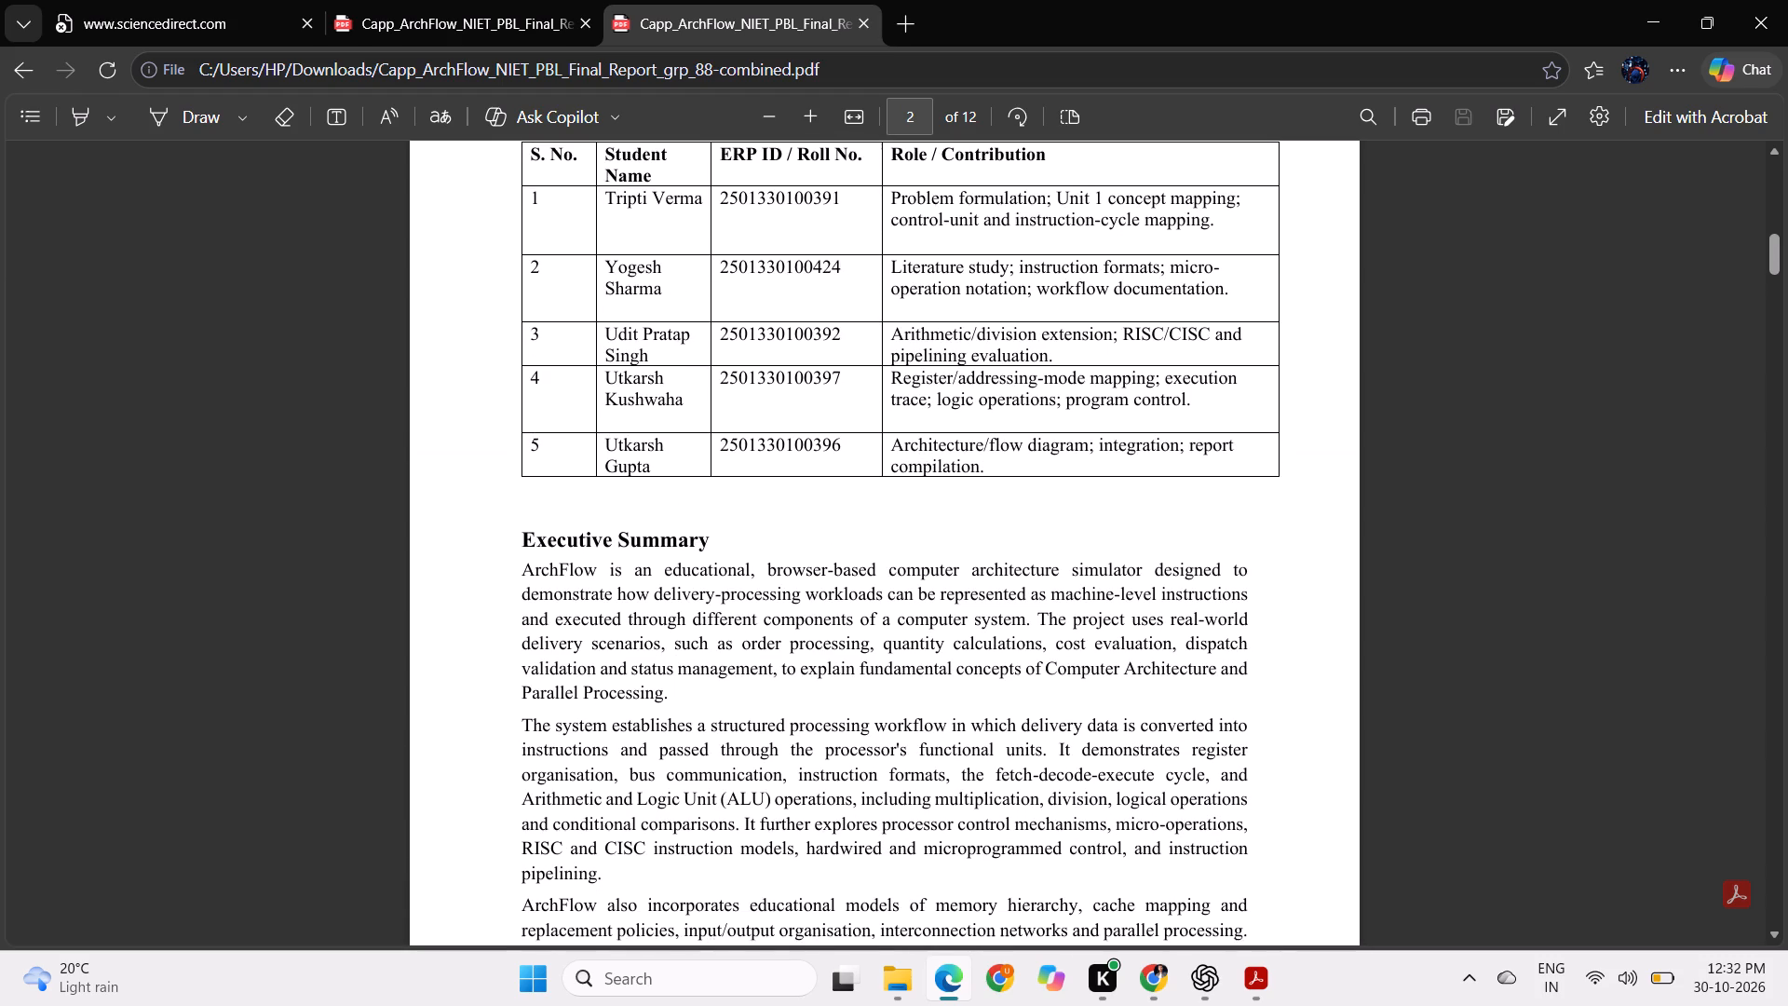
{"action": "scroll", "coordinate": [913, 523], "scroll_direction": "down", "scroll_amount": 2}
{"action": "scroll", "coordinate": [913, 523], "scroll_direction": "down", "scroll_amount": 20}
{"action": "scroll", "coordinate": [913, 523], "scroll_direction": "down", "scroll_amount": 5}
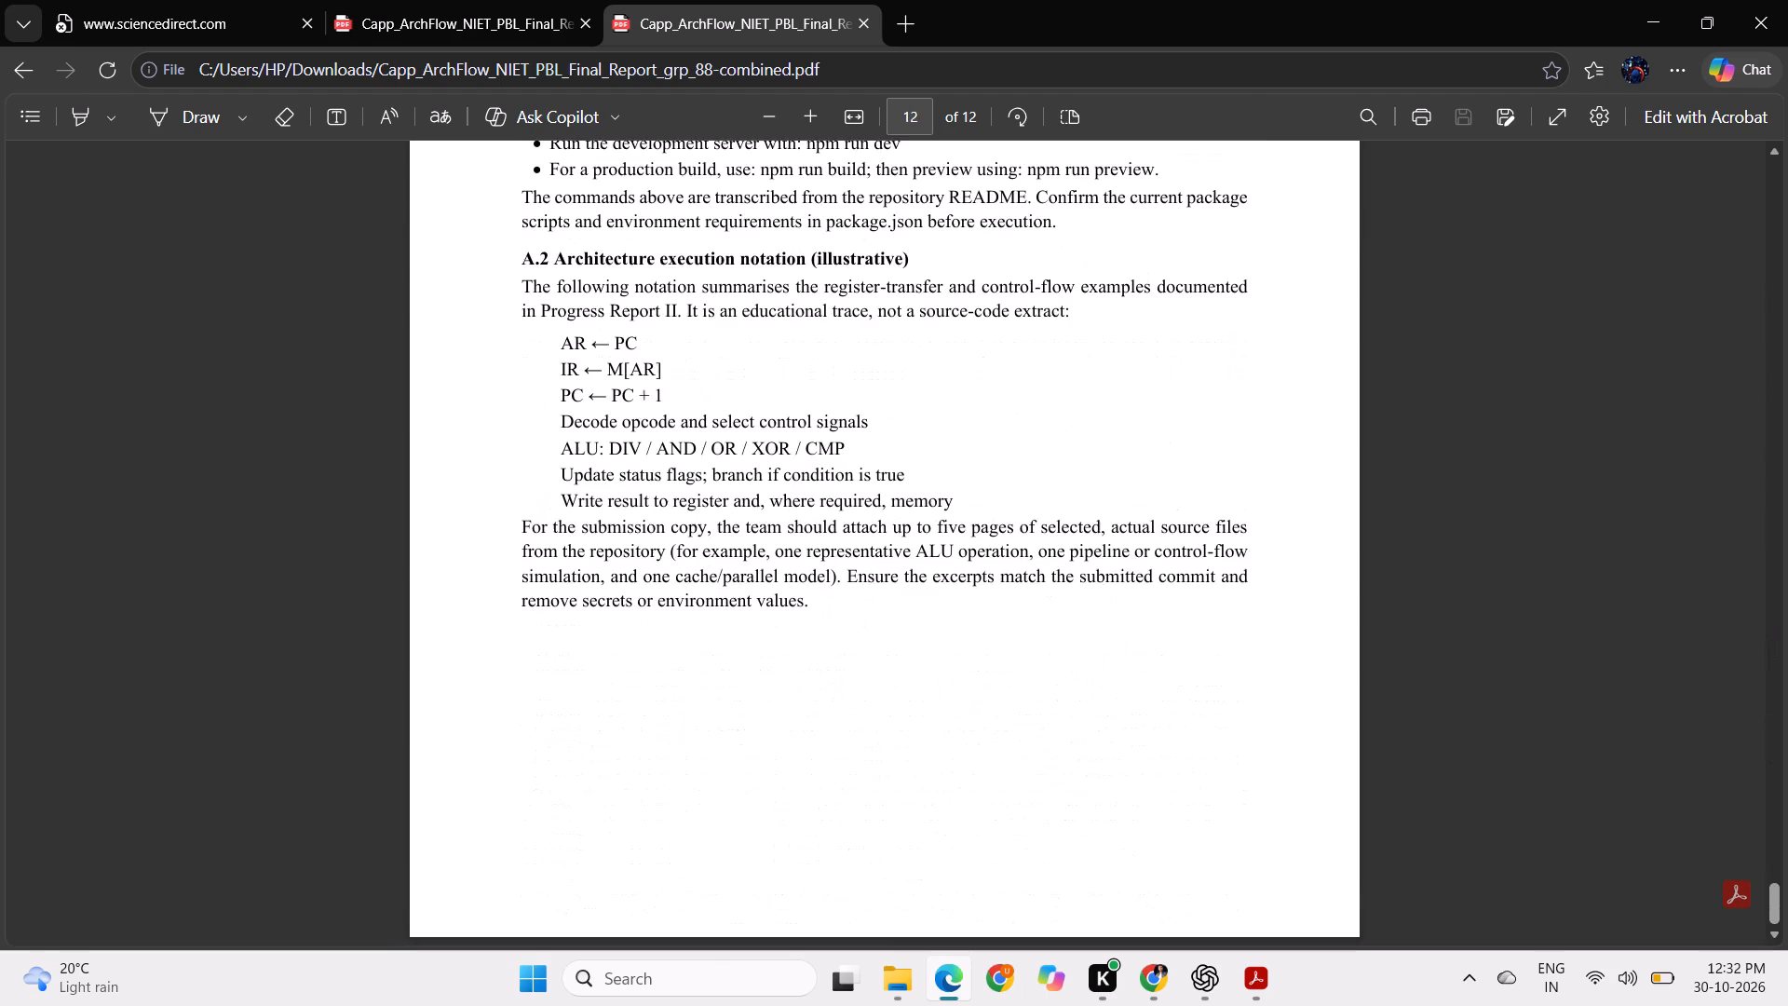
Open the live prototype link in the report's appendix to test it.
{"action": "scroll", "coordinate": [897, 519], "scroll_direction": "up", "scroll_amount": 4}
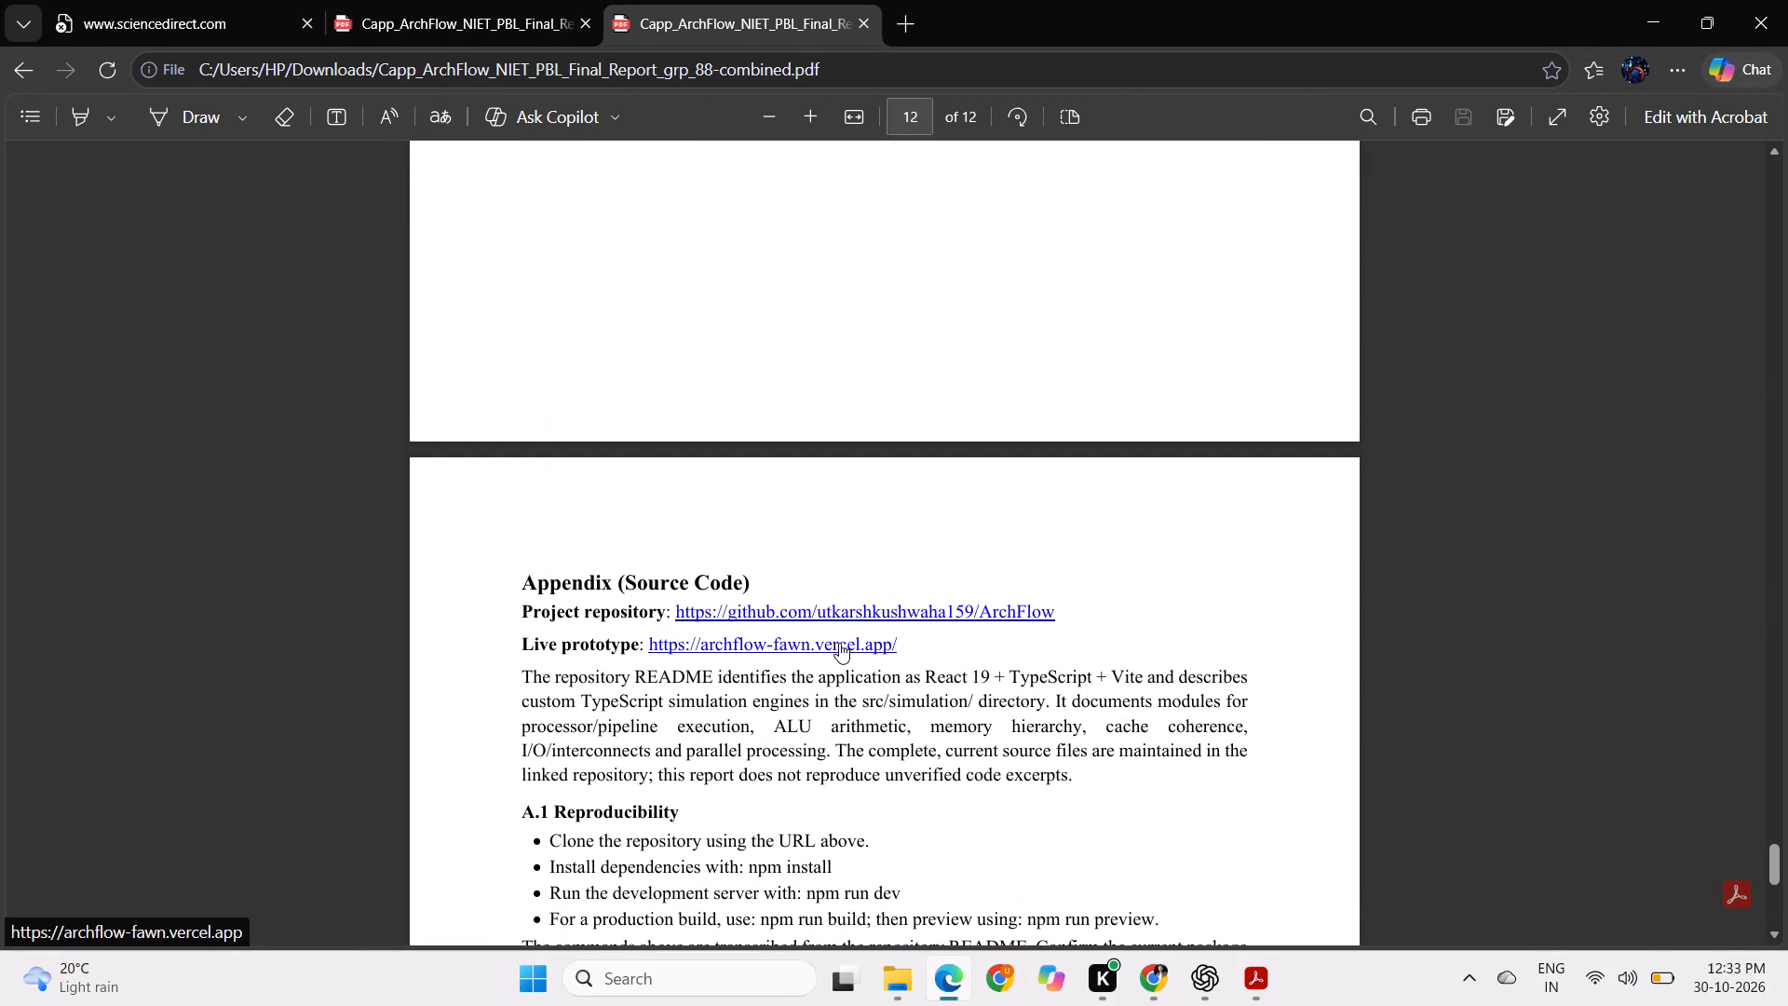
{"action": "left_click", "coordinate": [839, 643]}
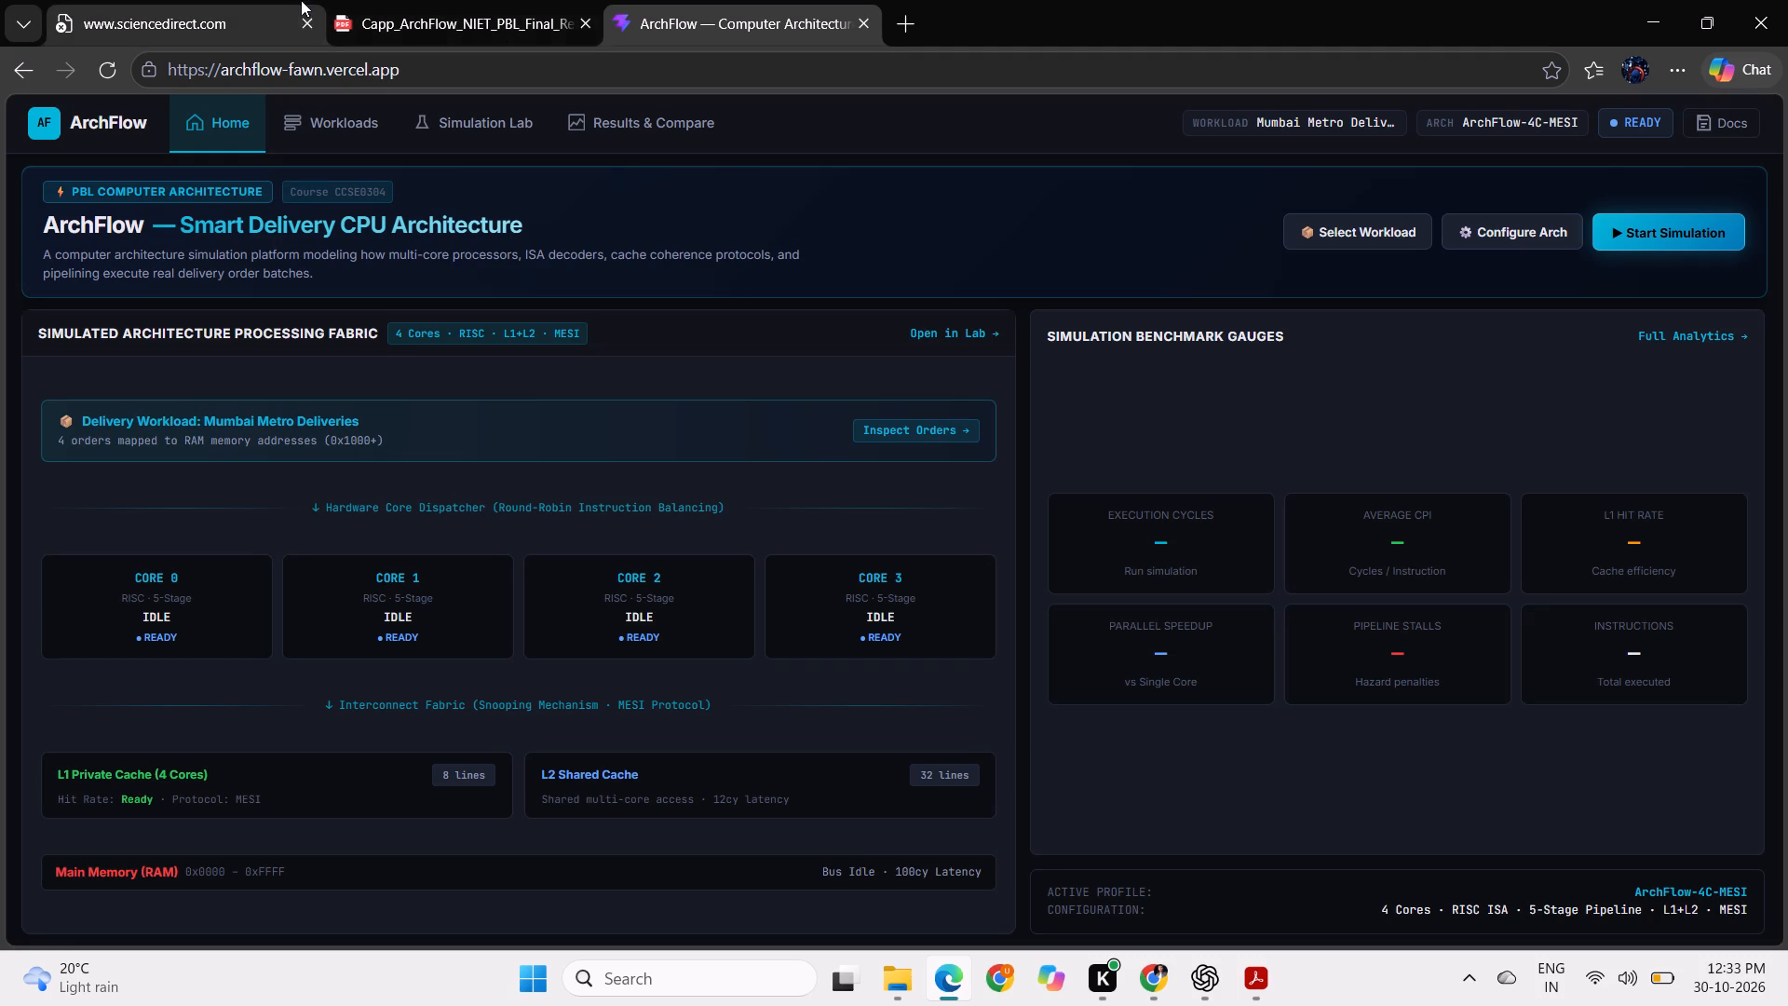
Close the sciencedirect.com tab and the other report tab, and return from the ArchFlow site to the combined PDF.
{"action": "left_click", "coordinate": [312, 21]}
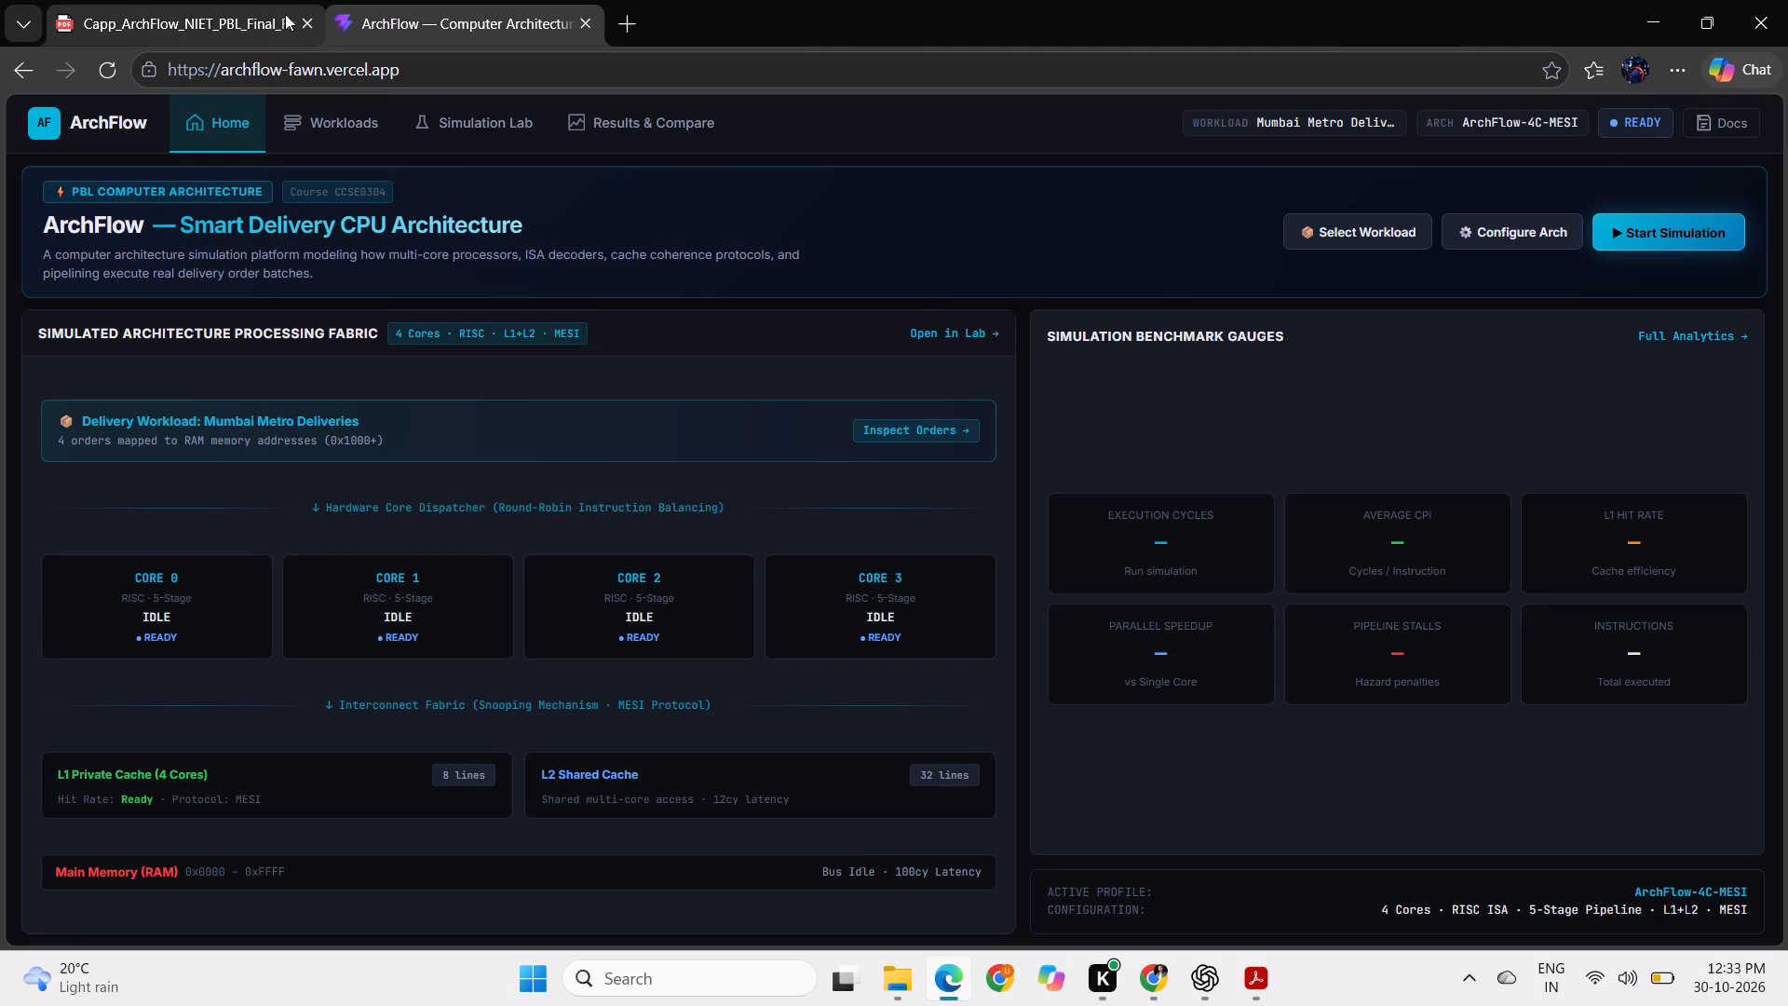
{"action": "left_click", "coordinate": [299, 19]}
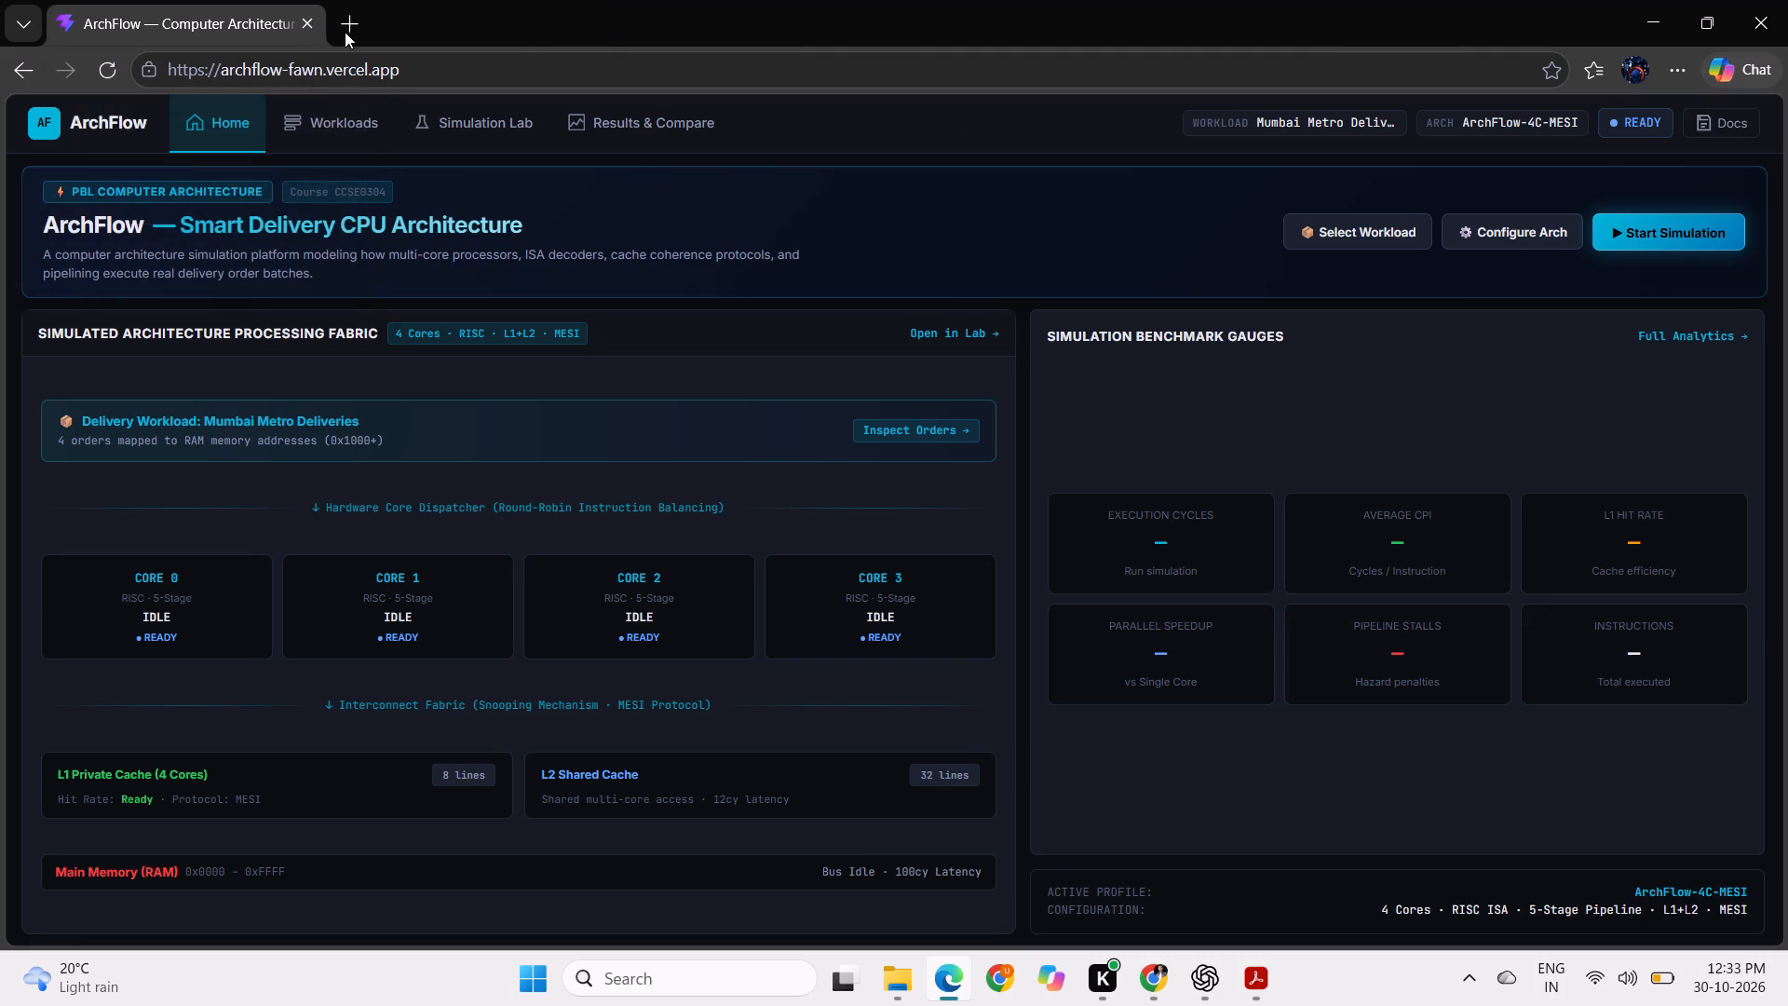
{"action": "left_click", "coordinate": [17, 70]}
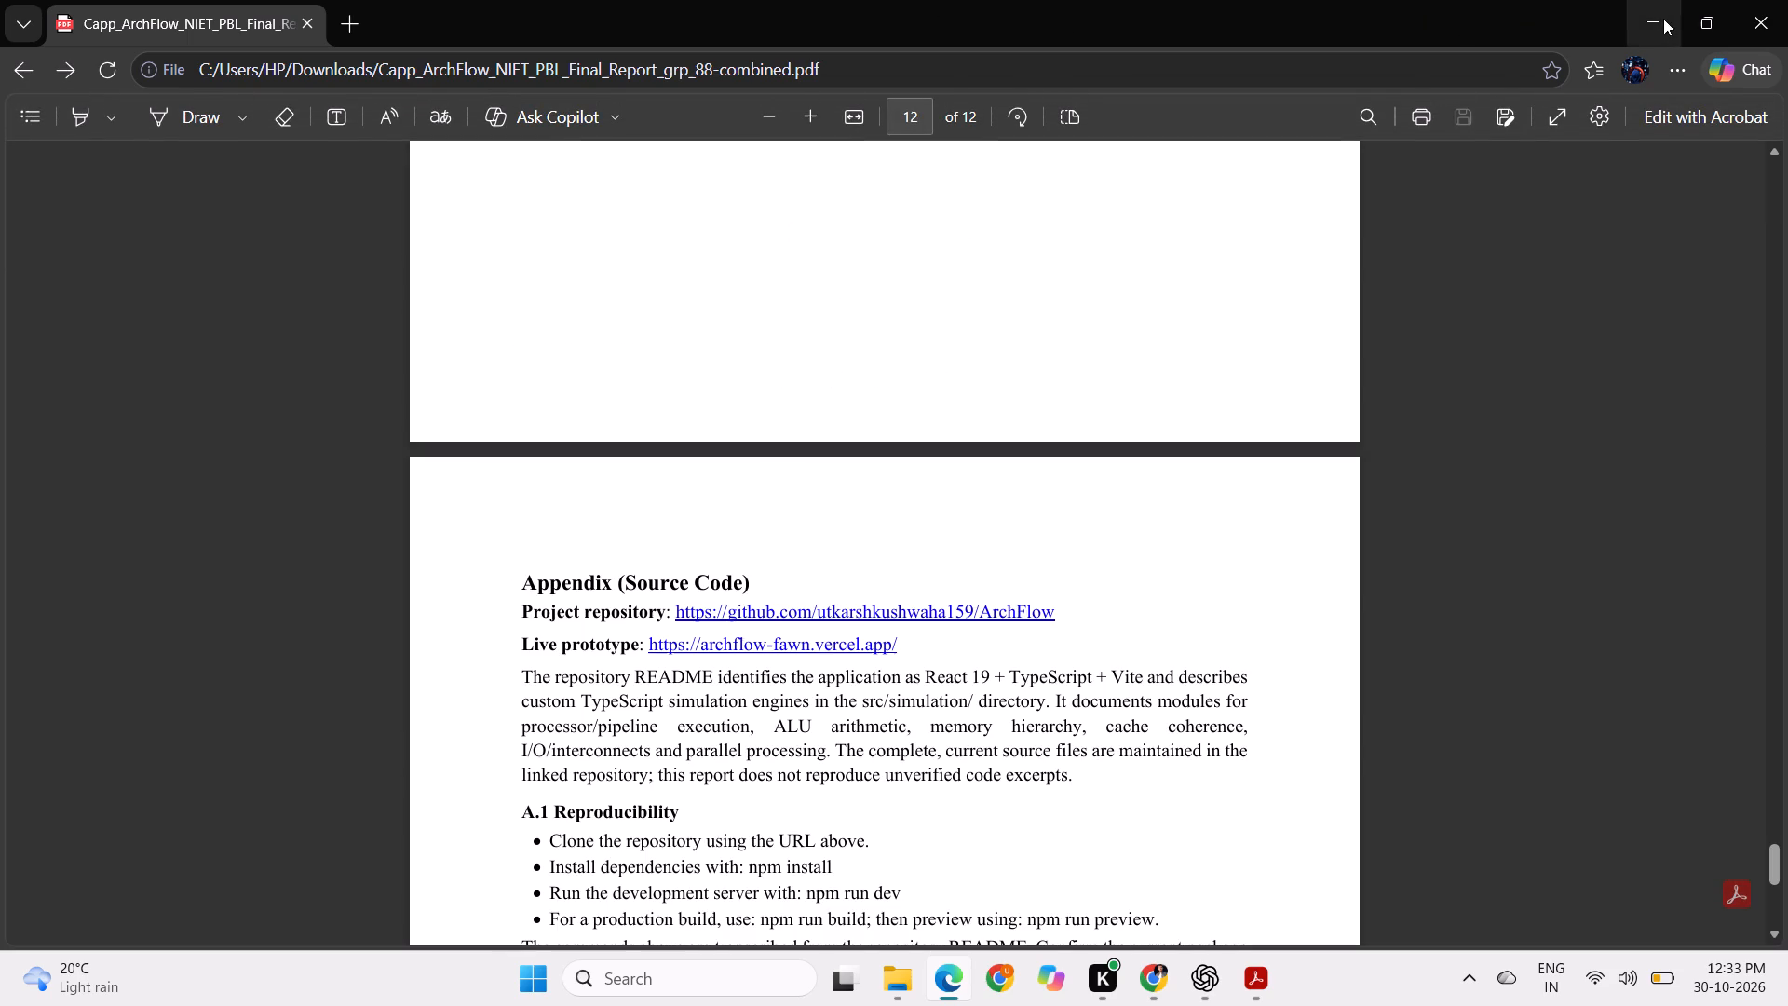
Switch to the Downloads folder and delete today's ten older files, keeping only the 12:32 PM combined report PDF.
{"action": "left_click", "coordinate": [1664, 19]}
{"action": "left_click", "coordinate": [790, 560]}
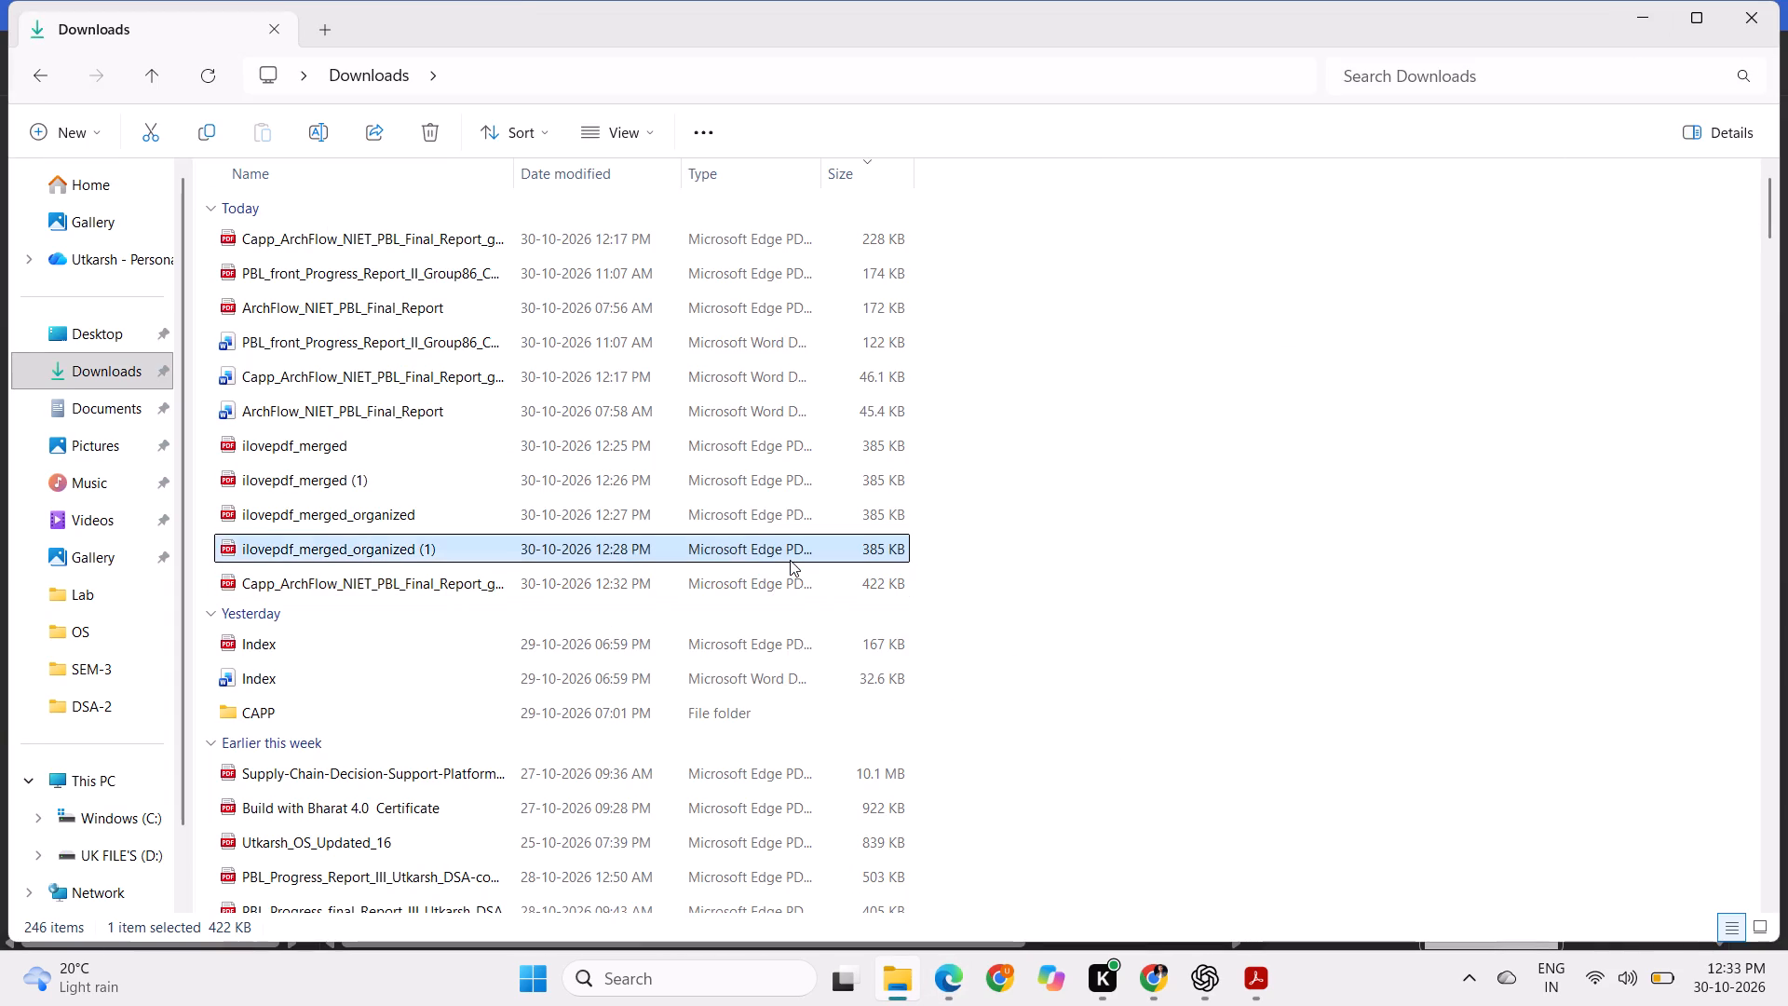
{"action": "key", "text": "shift+Up"}
{"action": "key", "text": "shift+Up"}
{"action": "key", "text": "shift+Up"}
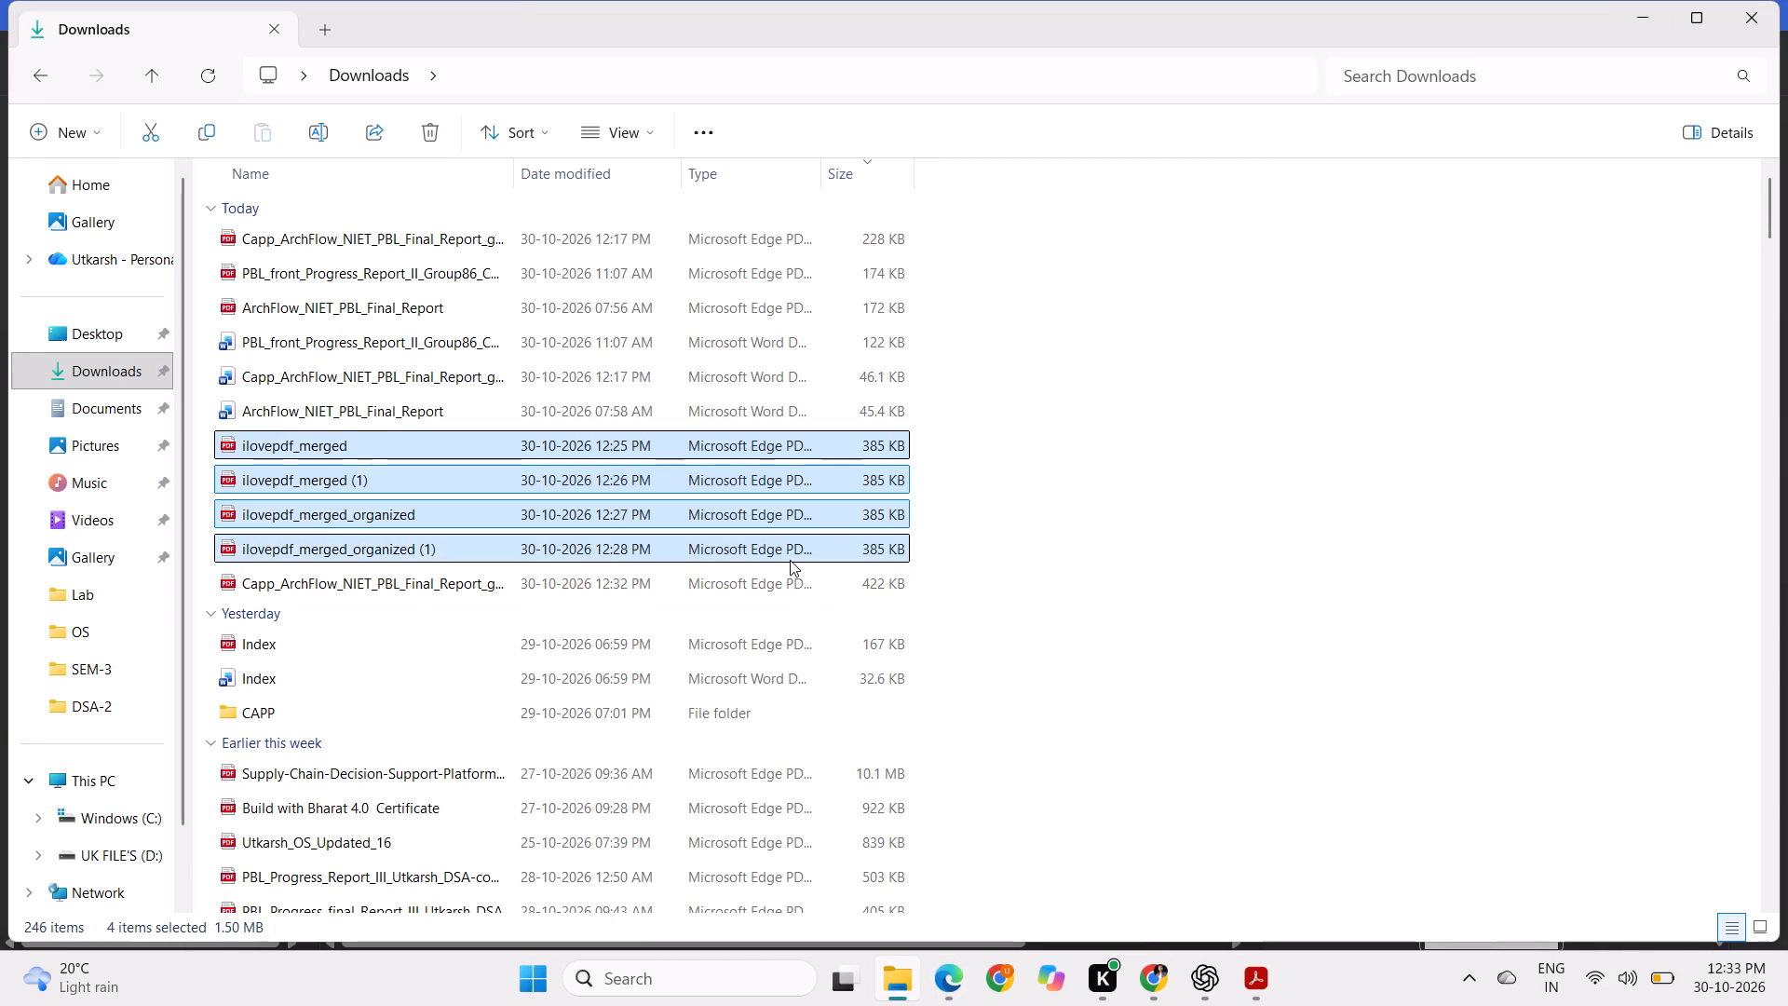
{"action": "key", "text": "shift+Up"}
{"action": "key", "text": "shift+Up"}
{"action": "key", "text": "shift+Up"}
{"action": "key", "text": "shift+Up"}
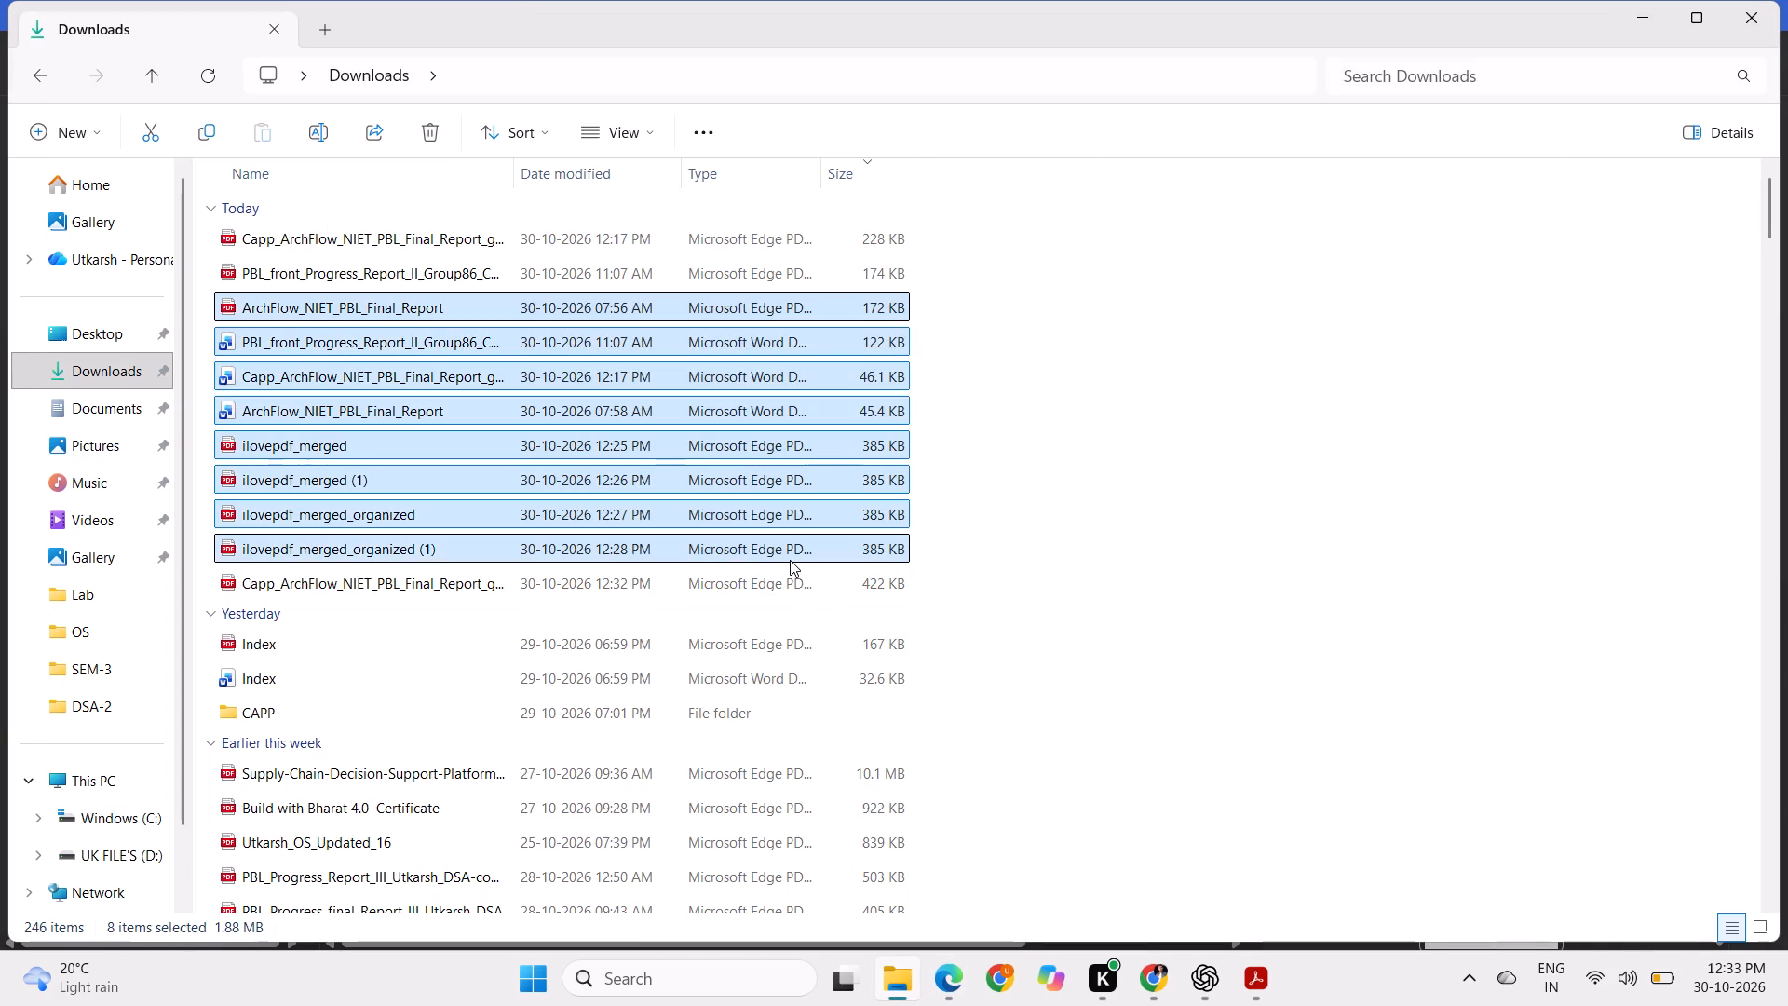
{"action": "key", "text": "shift+Up"}
{"action": "key", "text": "shift+Up"}
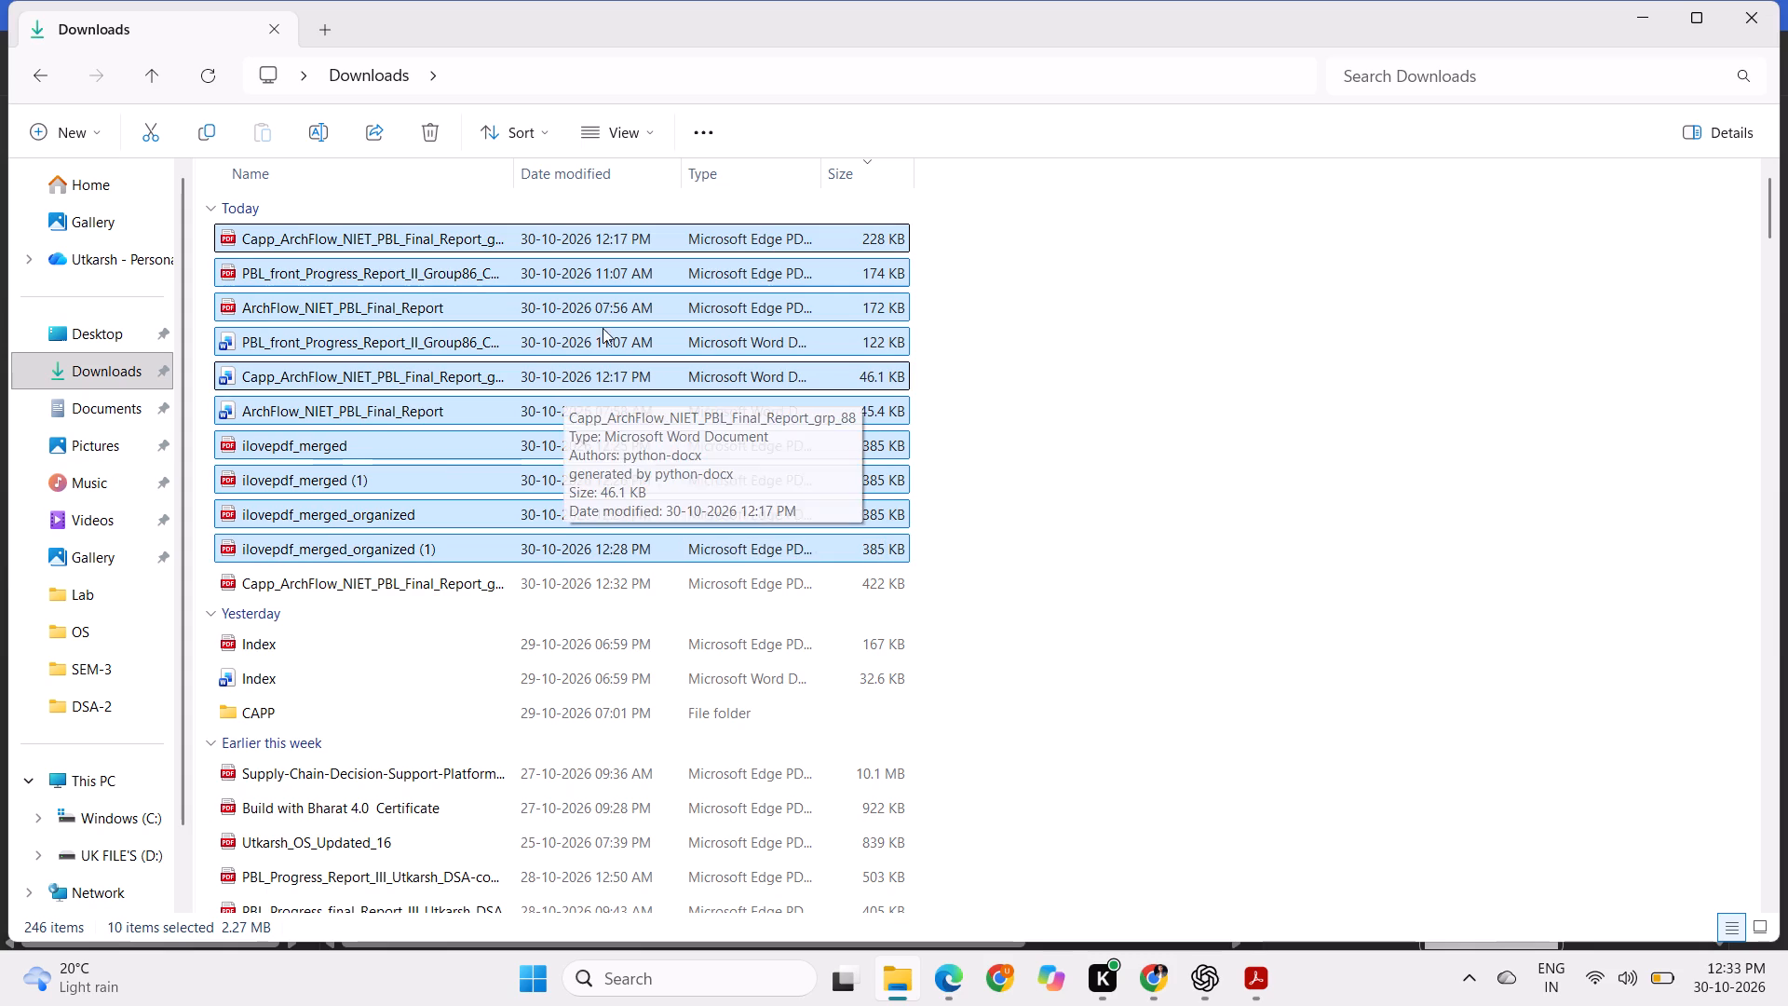
{"action": "left_click", "coordinate": [424, 123]}
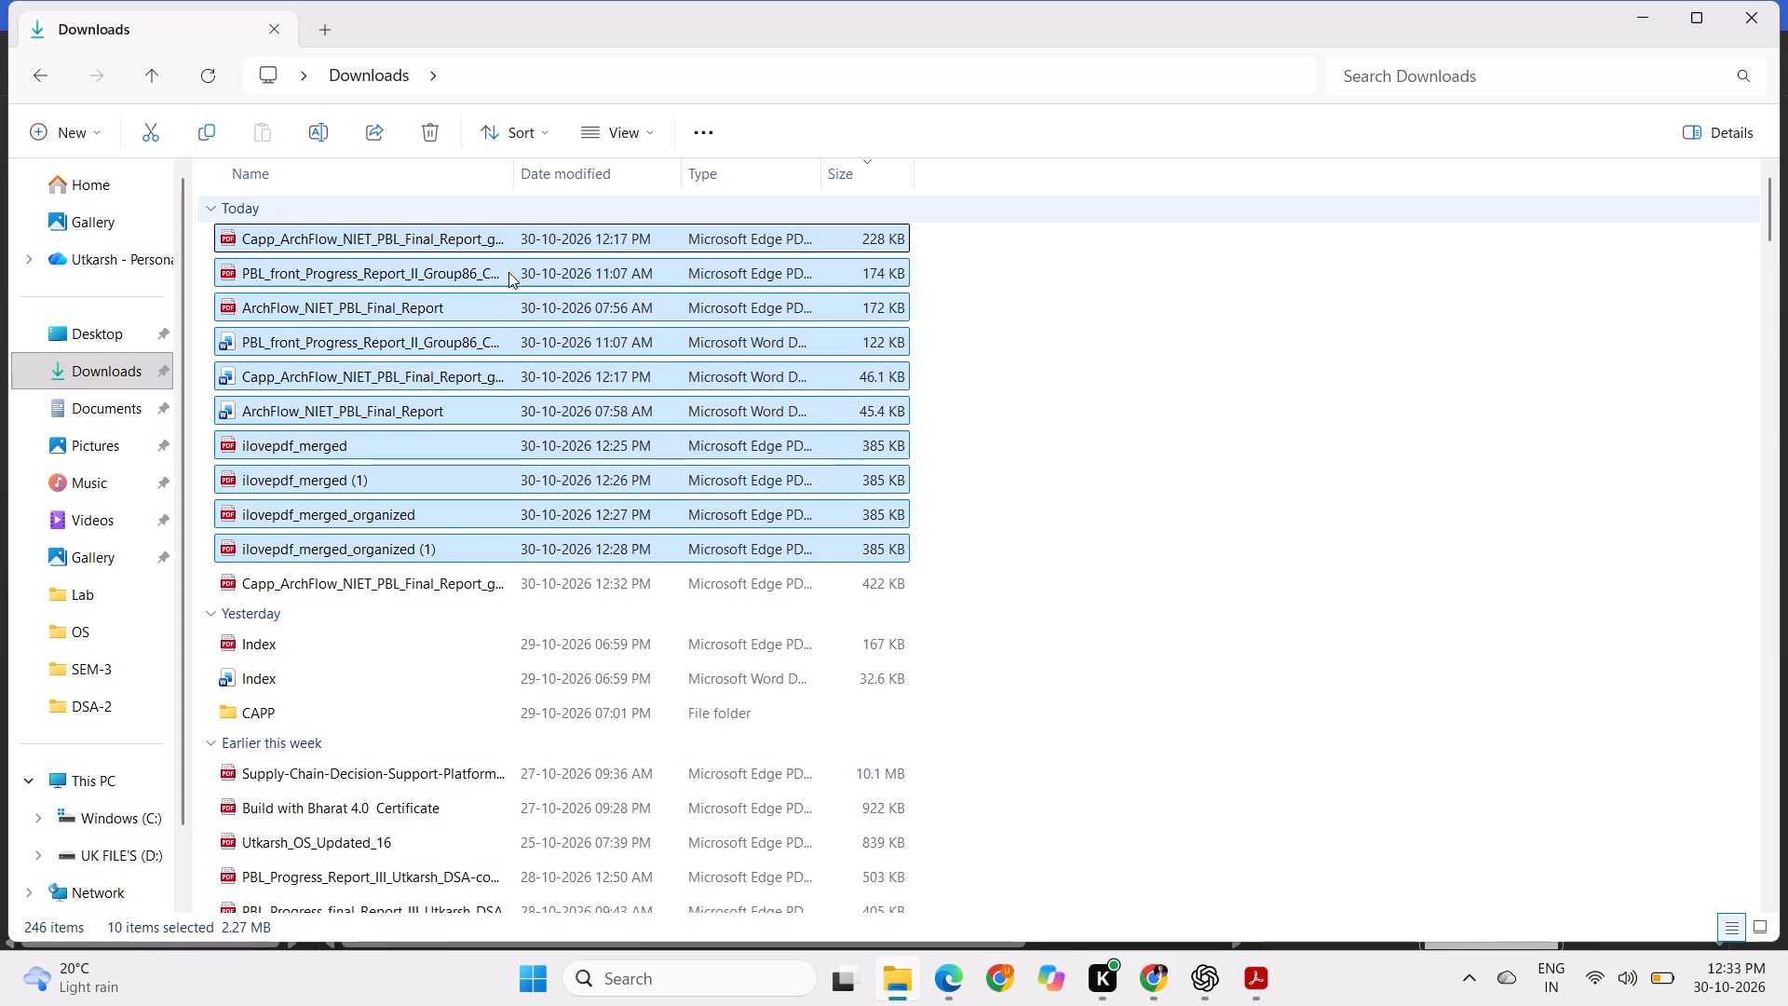
Rename the remaining combined report PDF as Capp_NIET_PBL_Final_Report_grp_86 and select it.
{"action": "left_click", "coordinate": [420, 240]}
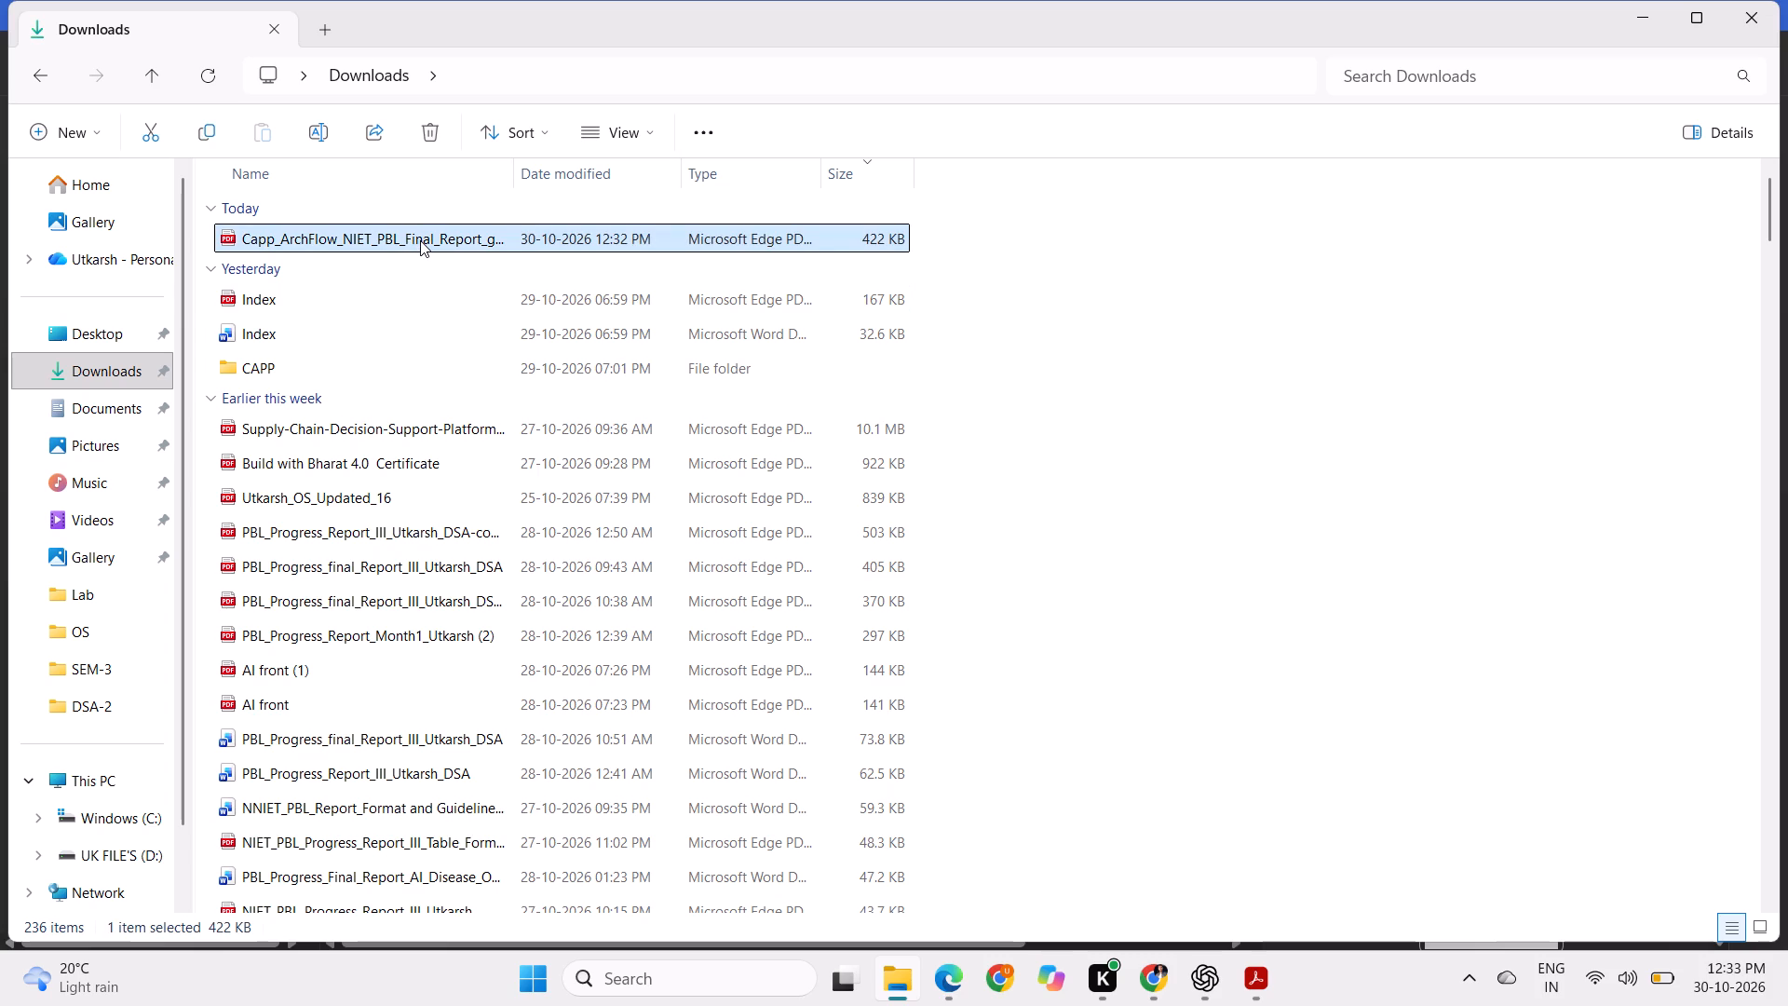
{"action": "left_click", "coordinate": [420, 240]}
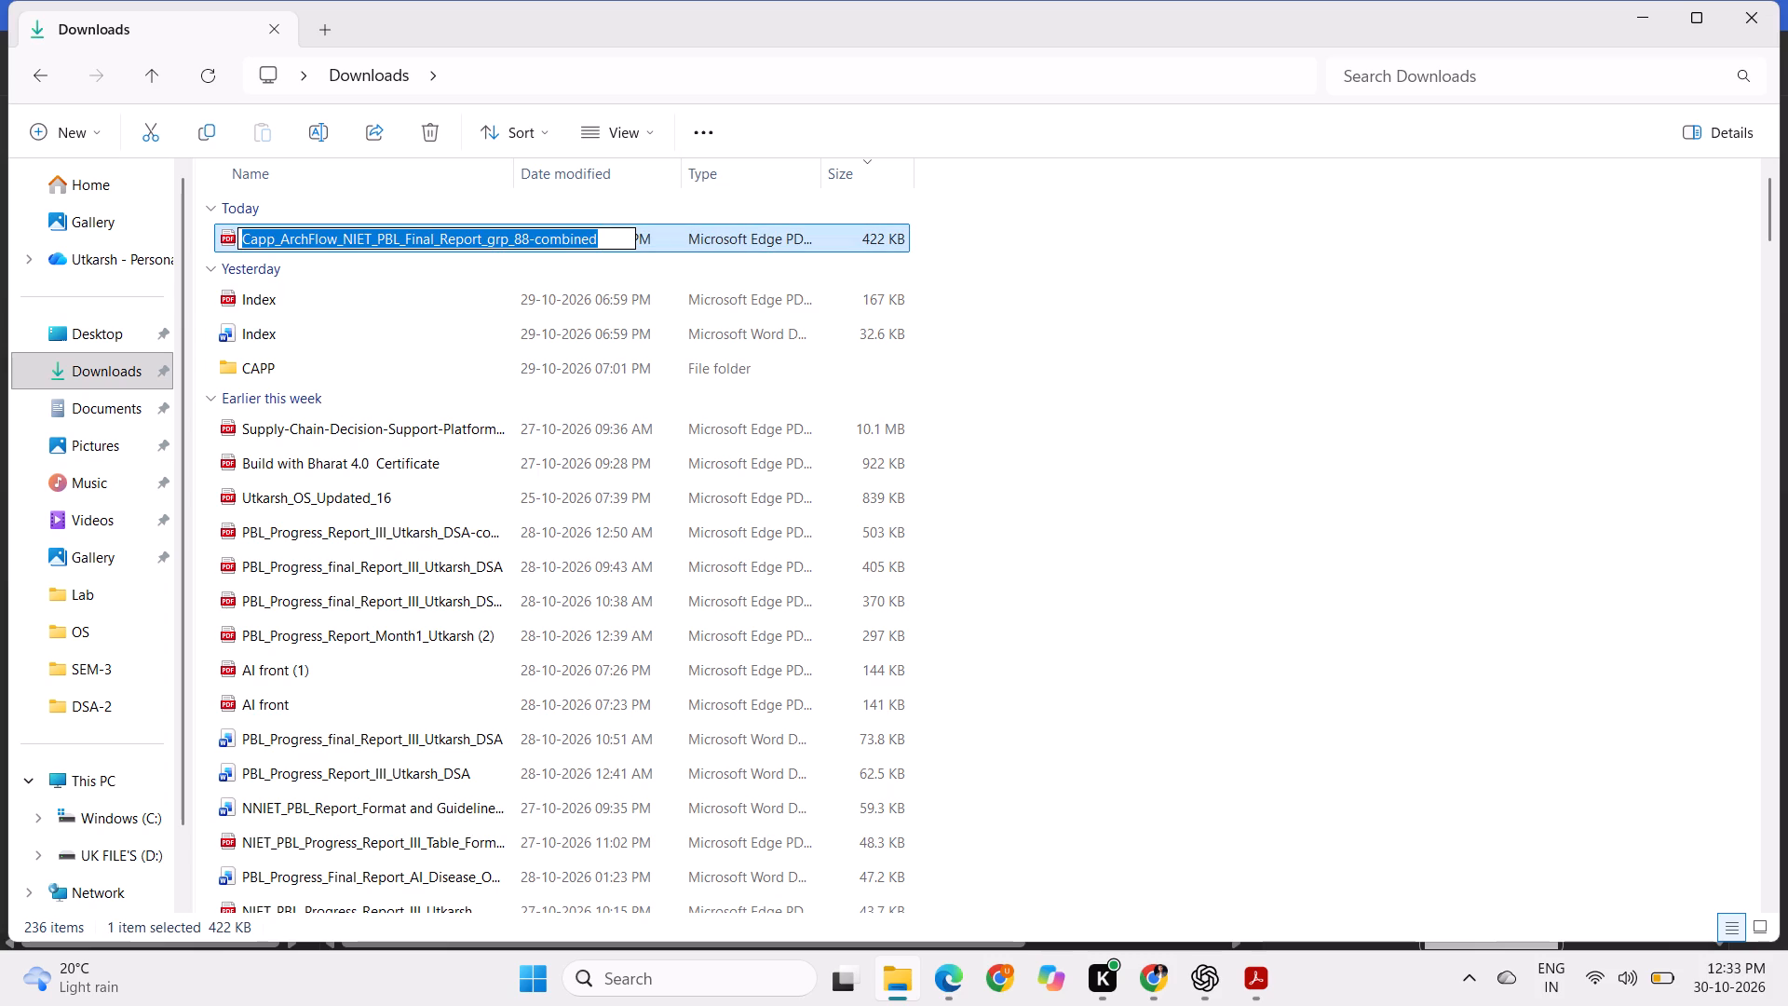
{"action": "left_click_drag", "start_coordinate": [603, 238], "coordinate": [531, 238]}
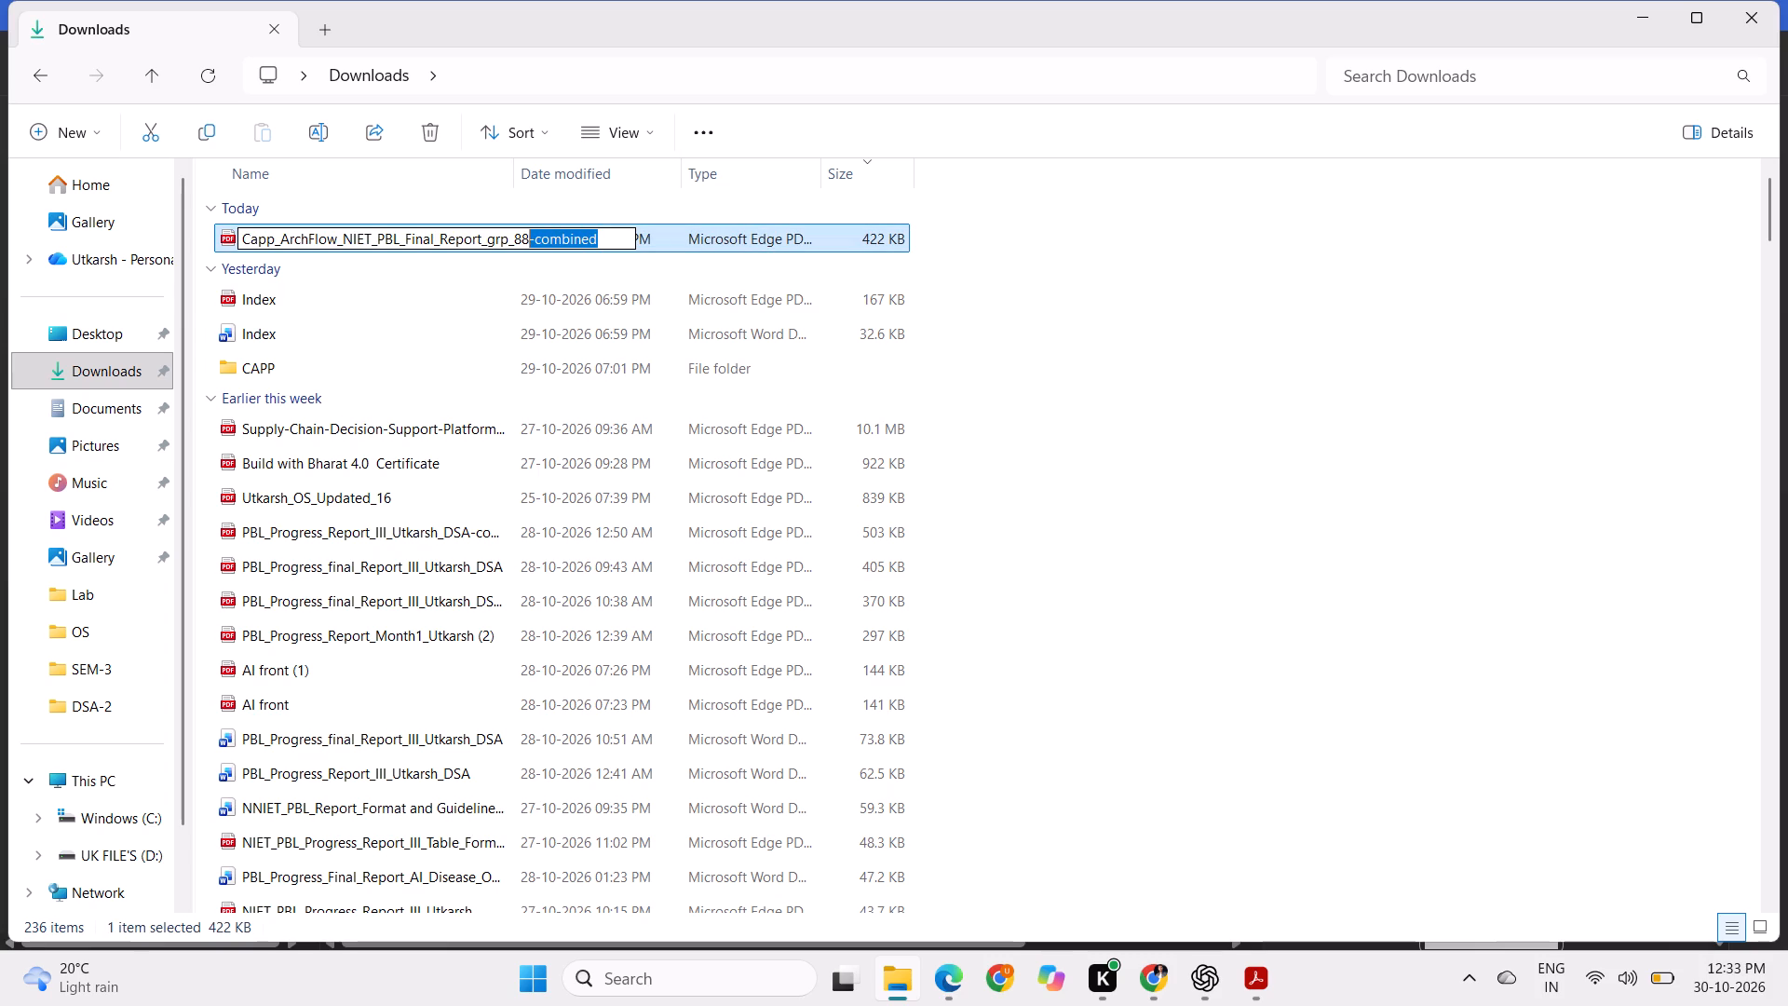
{"action": "left_click_drag", "start_coordinate": [531, 238], "coordinate": [523, 238]}
{"action": "key", "text": "BackSpace"}
{"action": "key", "text": "6"}
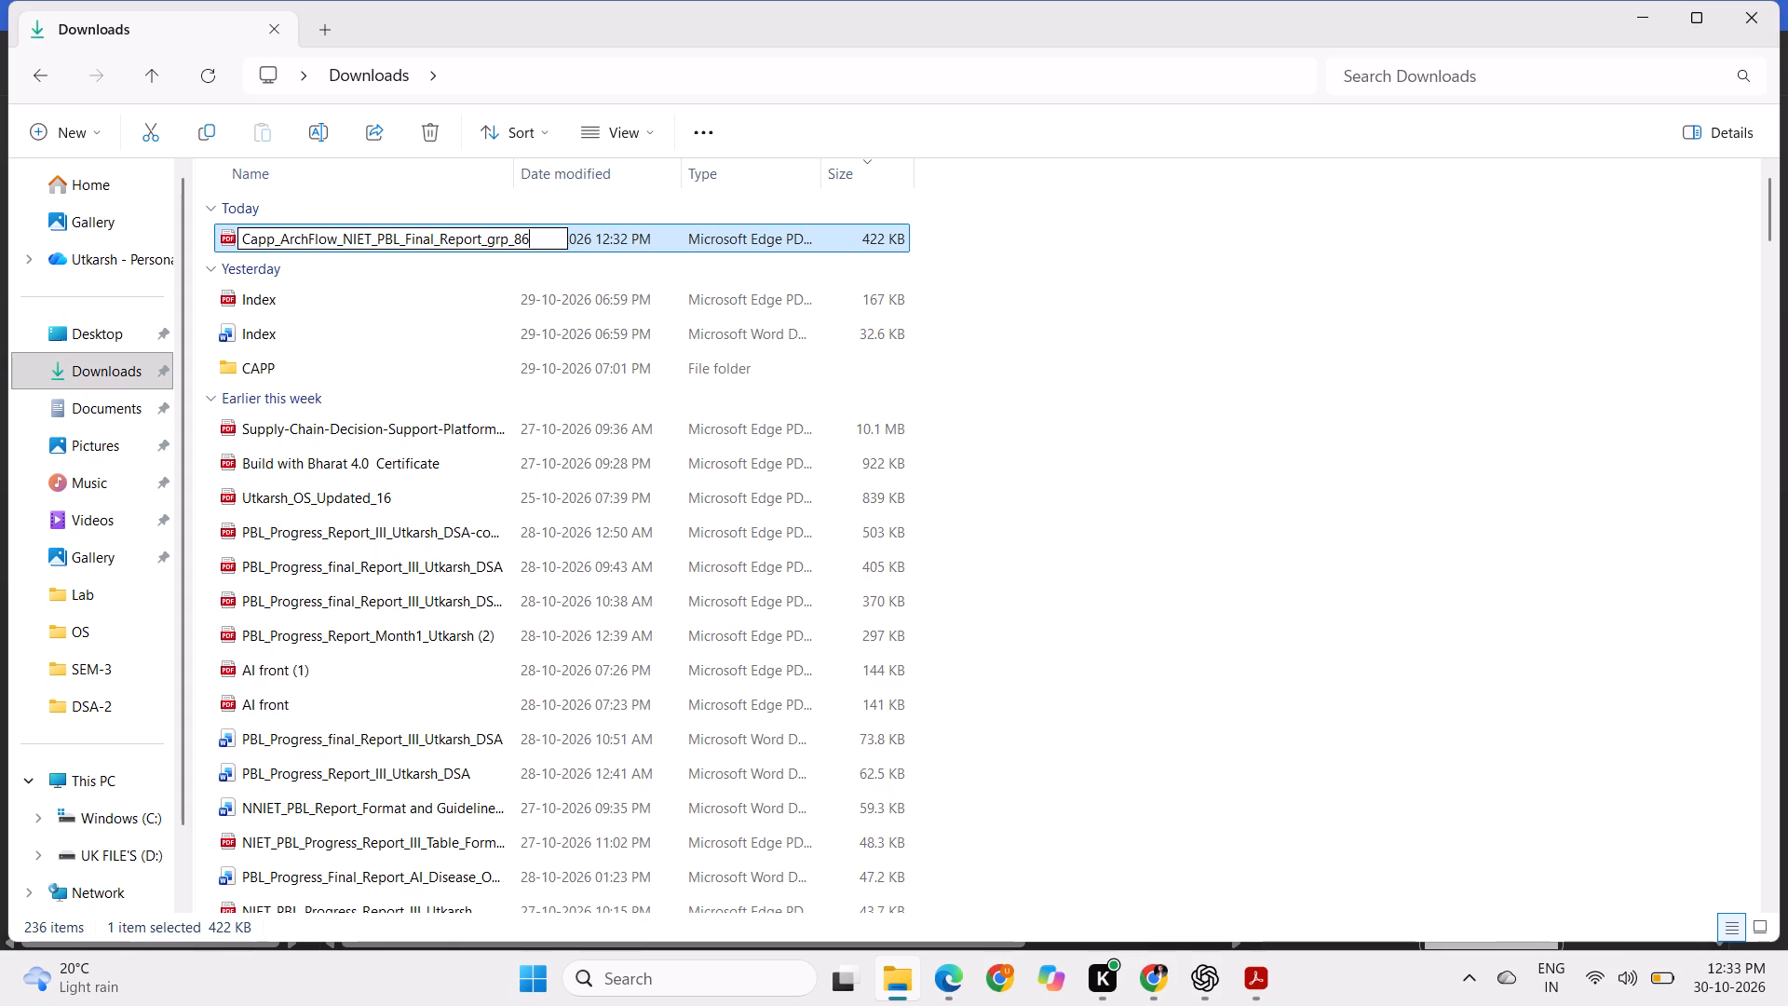
{"action": "left_click", "coordinate": [340, 241]}
{"action": "key", "text": "BackSpace"}
{"action": "key", "text": "BackSpace"}
{"action": "key", "text": "BackSpace"}
{"action": "key", "text": "BackSpace"}
{"action": "key", "text": "BackSpace"}
{"action": "key", "text": "BackSpace"}
{"action": "key", "text": "BackSpace"}
{"action": "key", "text": "BackSpace"}
{"action": "key", "text": "BackSpace"}
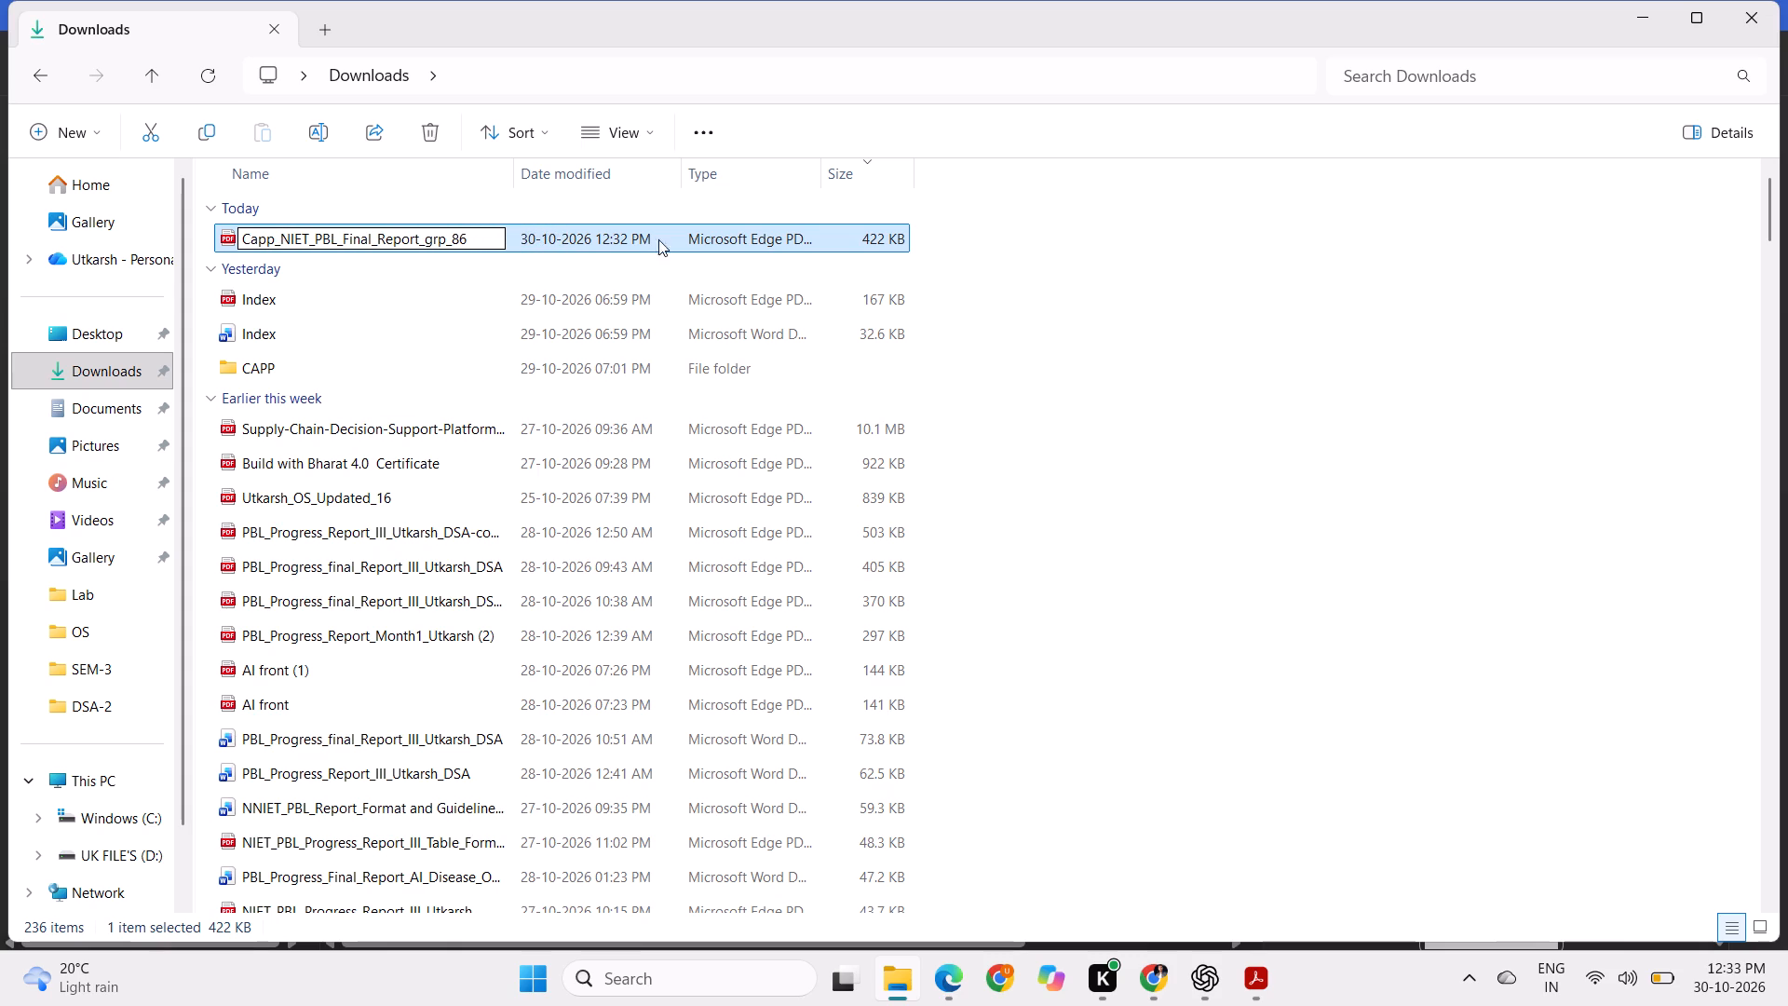
{"action": "left_click", "coordinate": [1013, 315]}
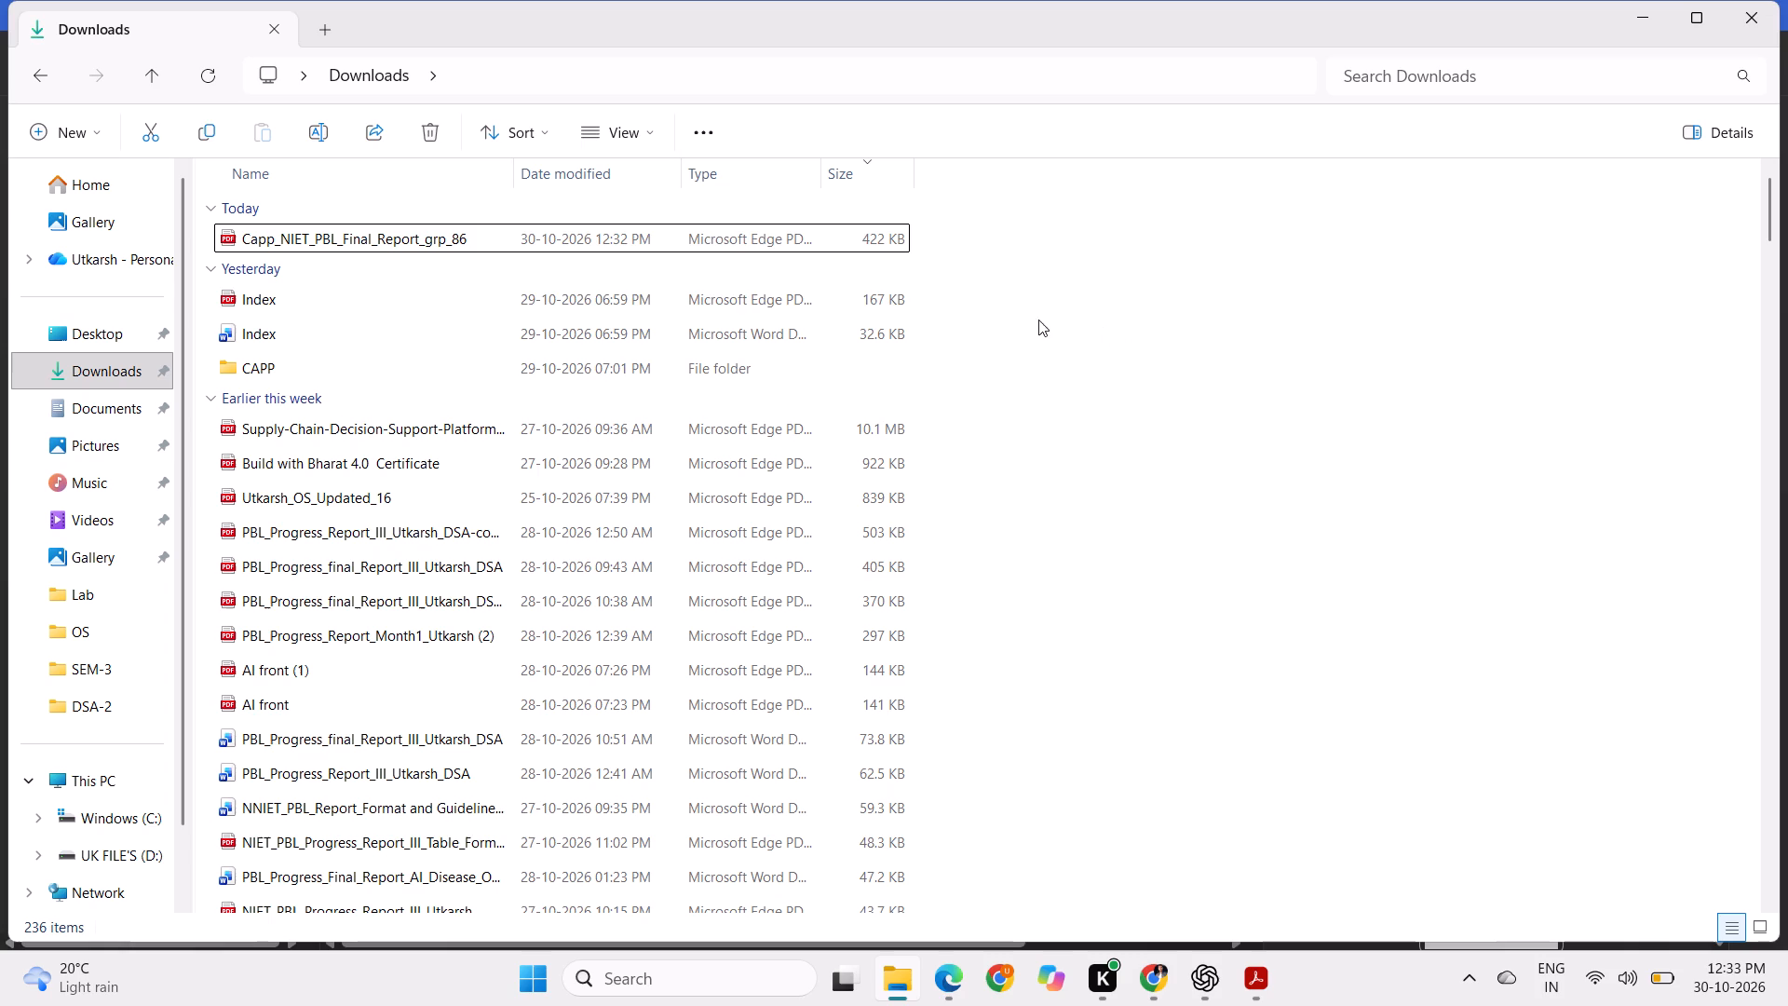
{"action": "left_click", "coordinate": [830, 243]}
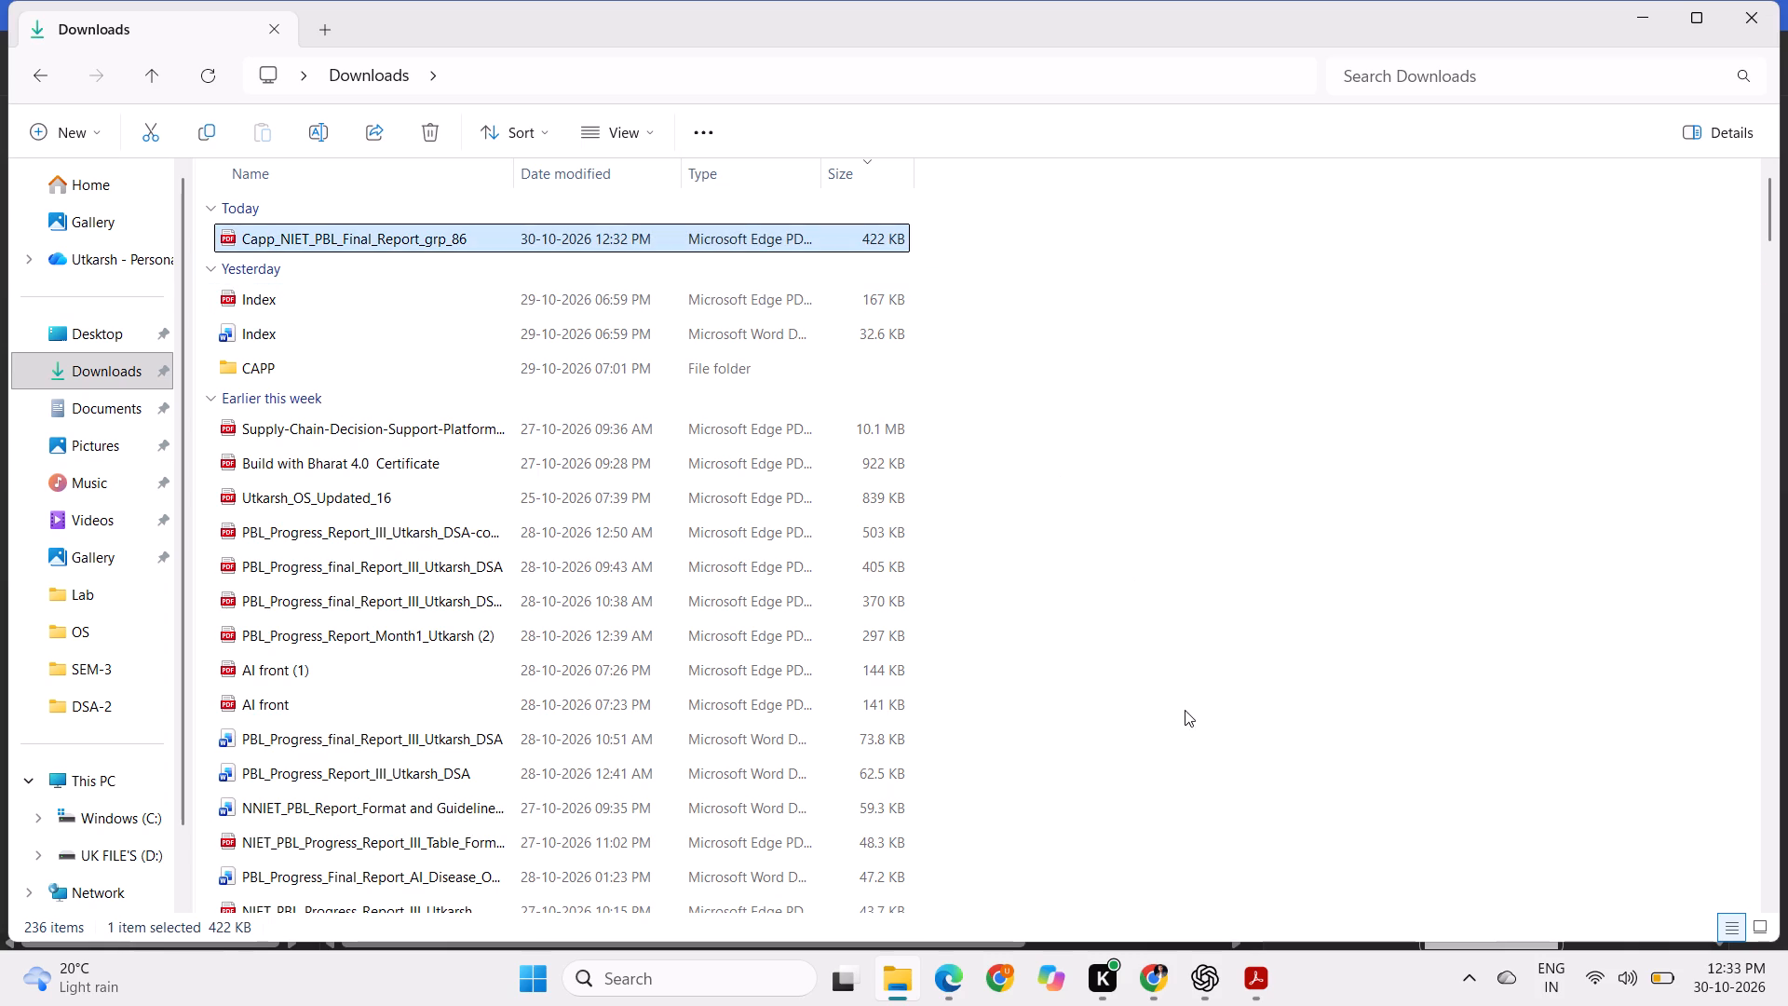